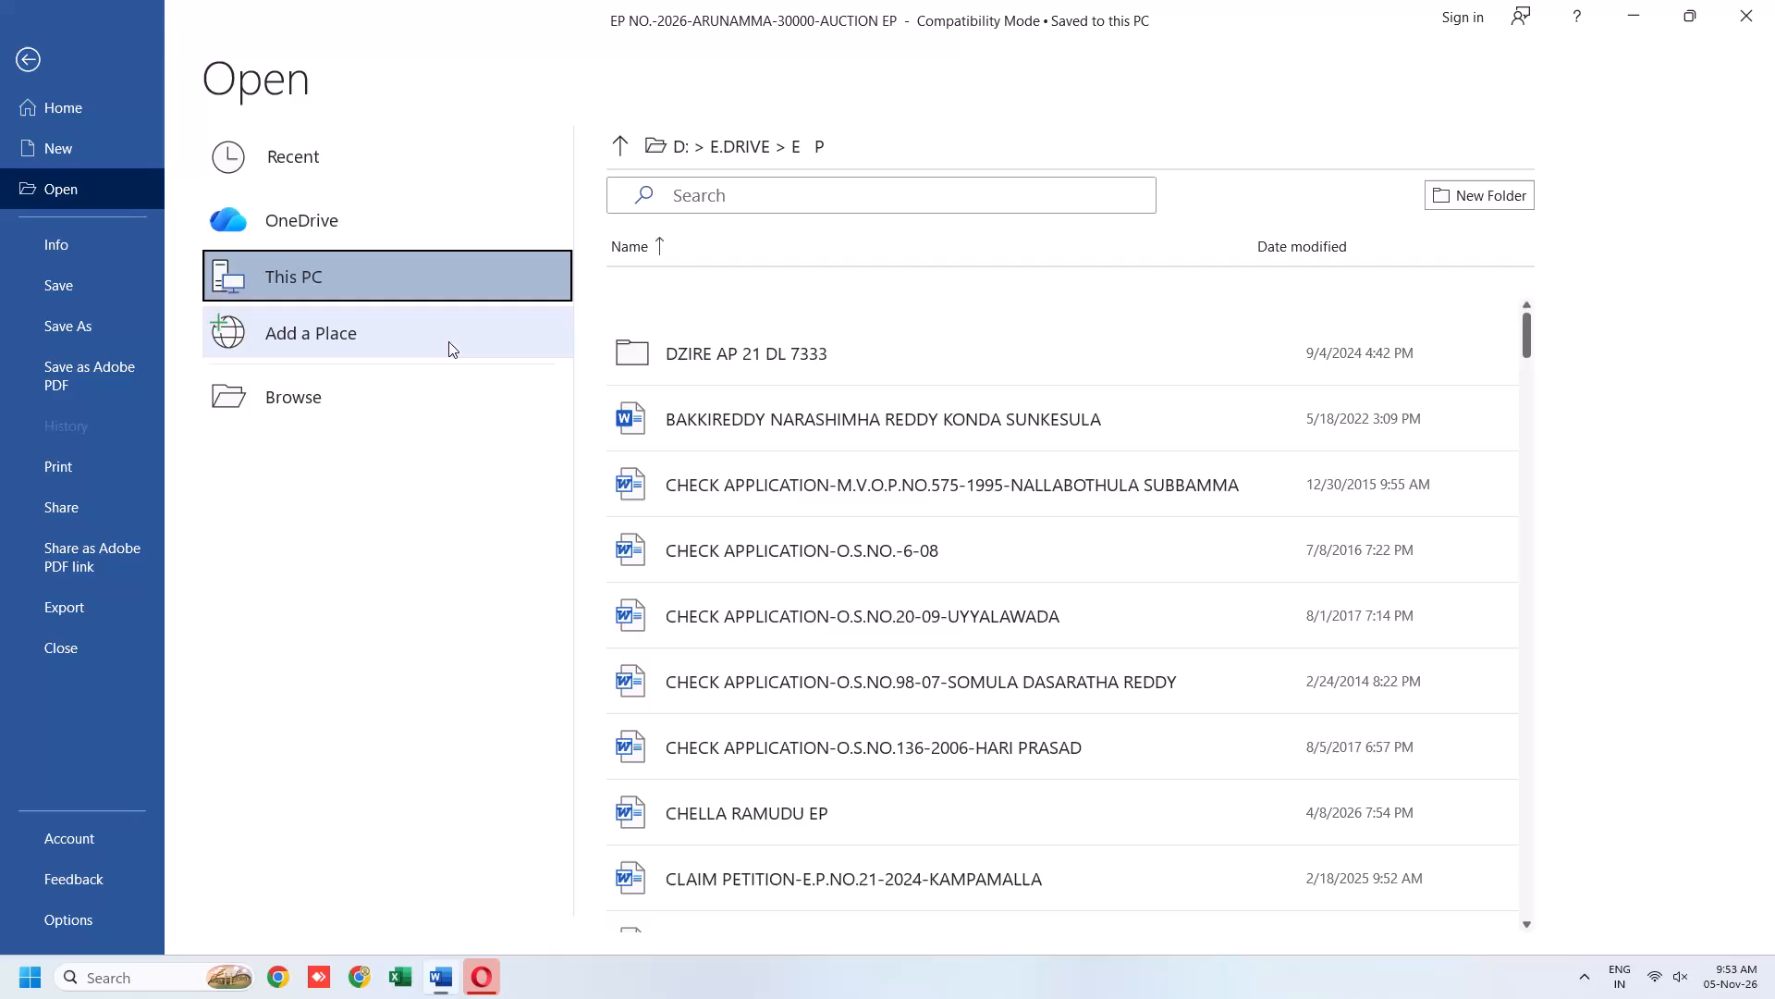
Browse for a file to open, moving up from the E P folder to its parent folder E.DRIVE.
scroll(716, 388, "down", 14)
scroll(698, 597, "down", 4)
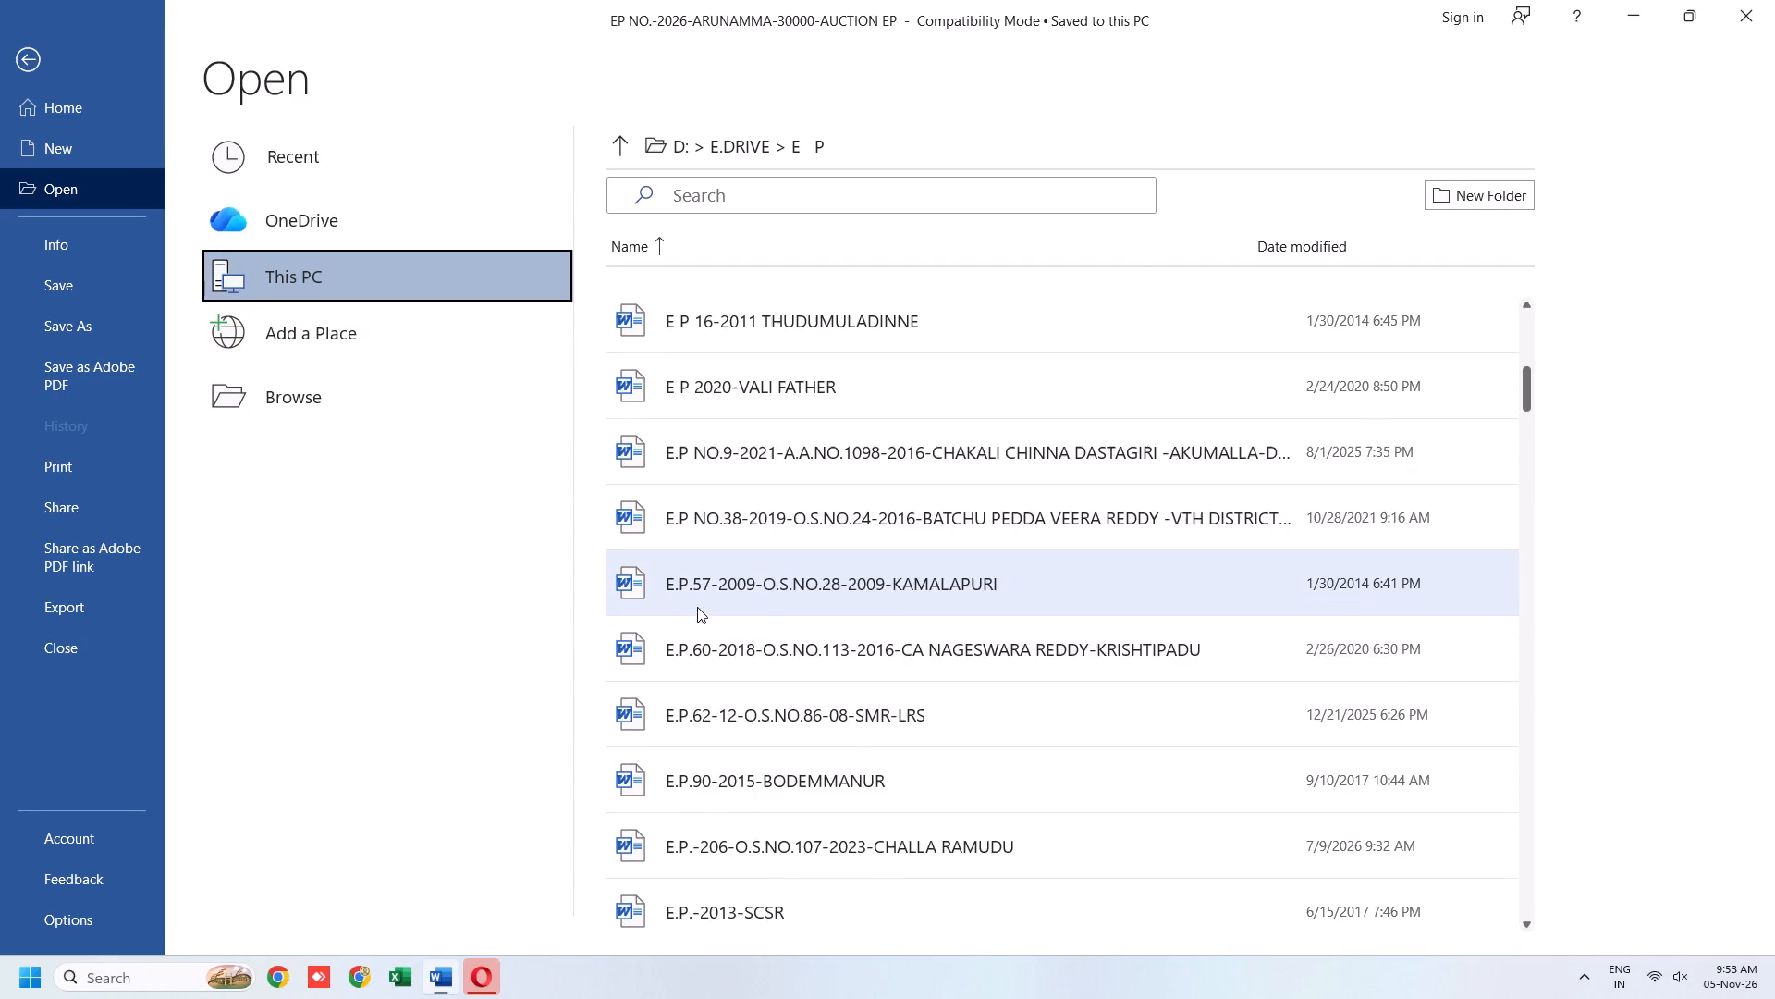
scroll(697, 608, "down", 9)
left_click(303, 383)
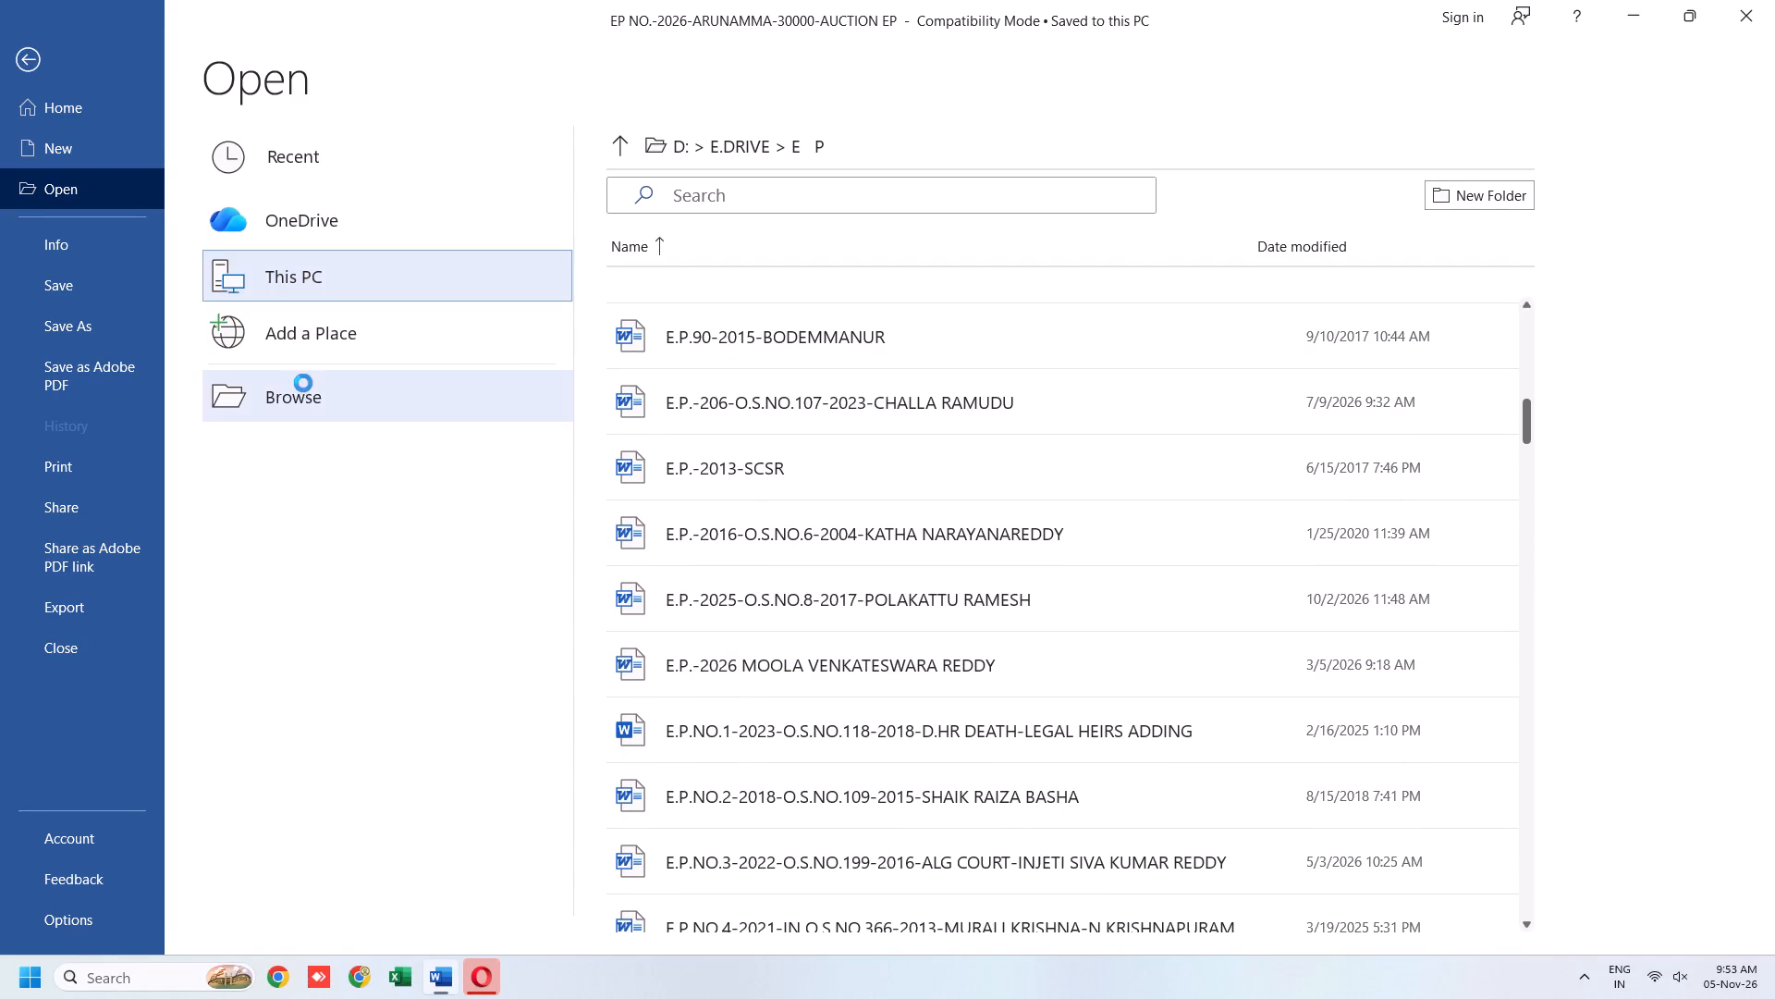
scroll(0, 698, "down", 1)
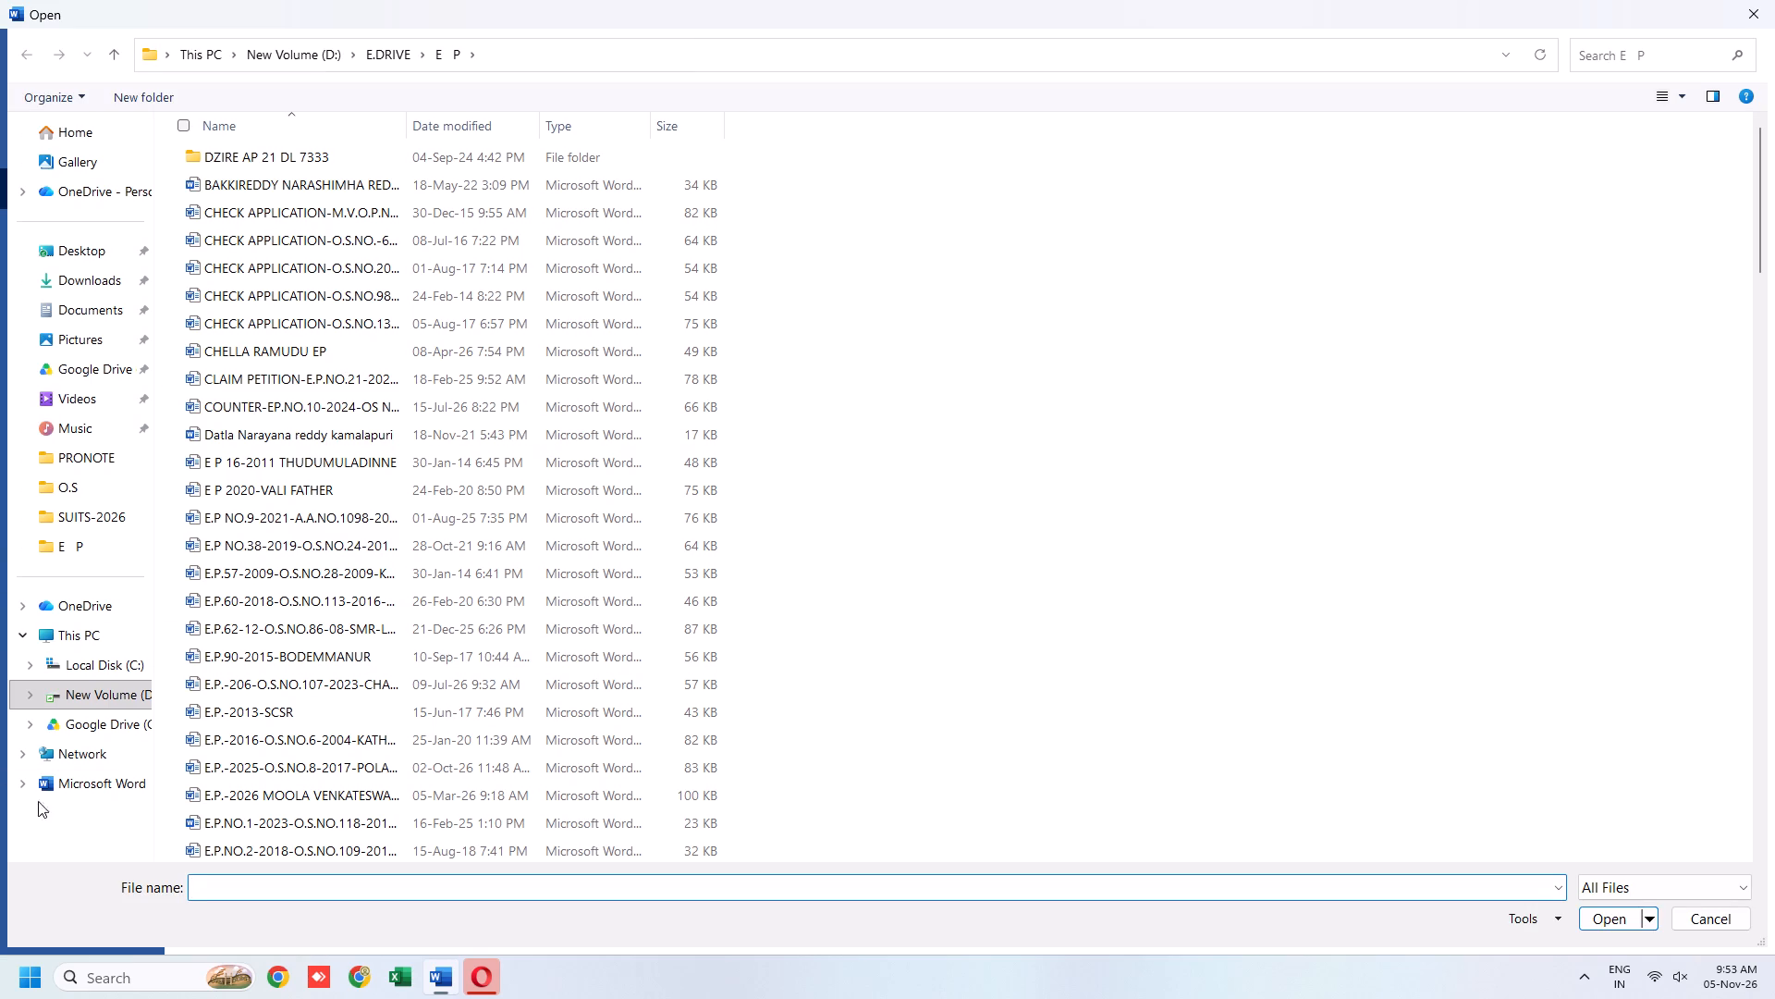
scroll(157, 279, "up", 5)
left_click(381, 58)
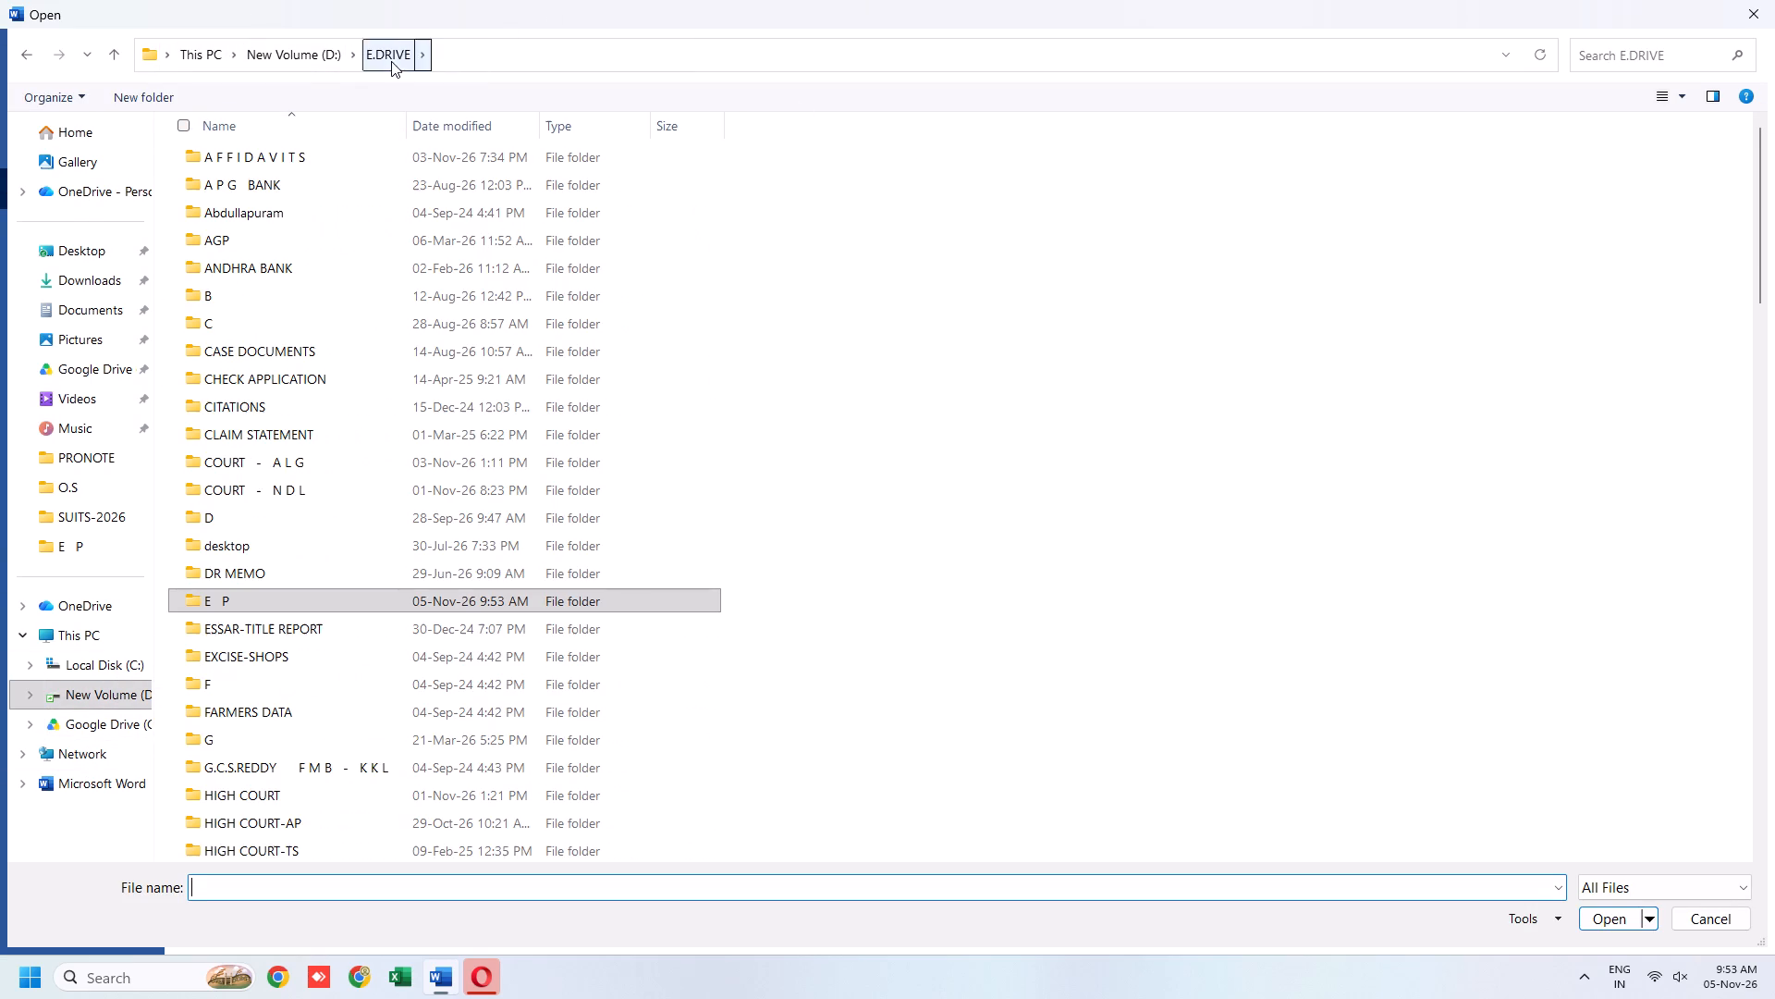
Search the E.DRIVE folder for "batta" and begin revising the search term by shortening it to "batt".
left_click(1623, 47)
type("batta")
key("Return")
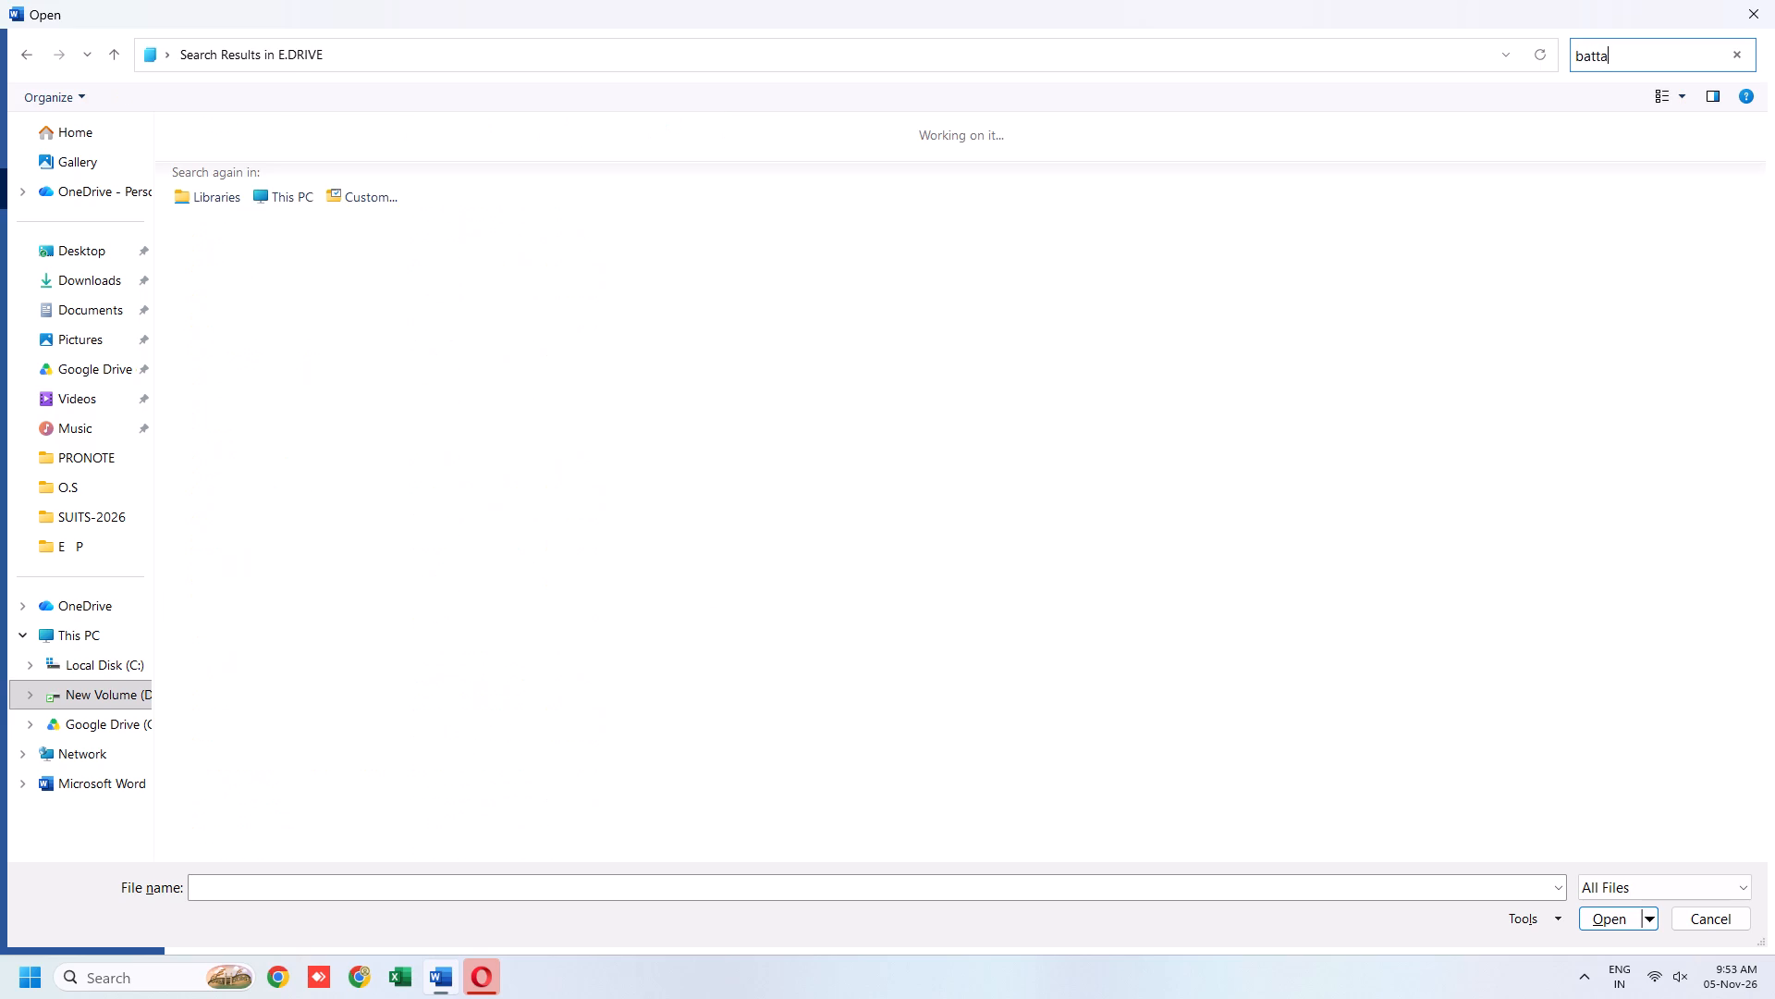
key("BackSpace")
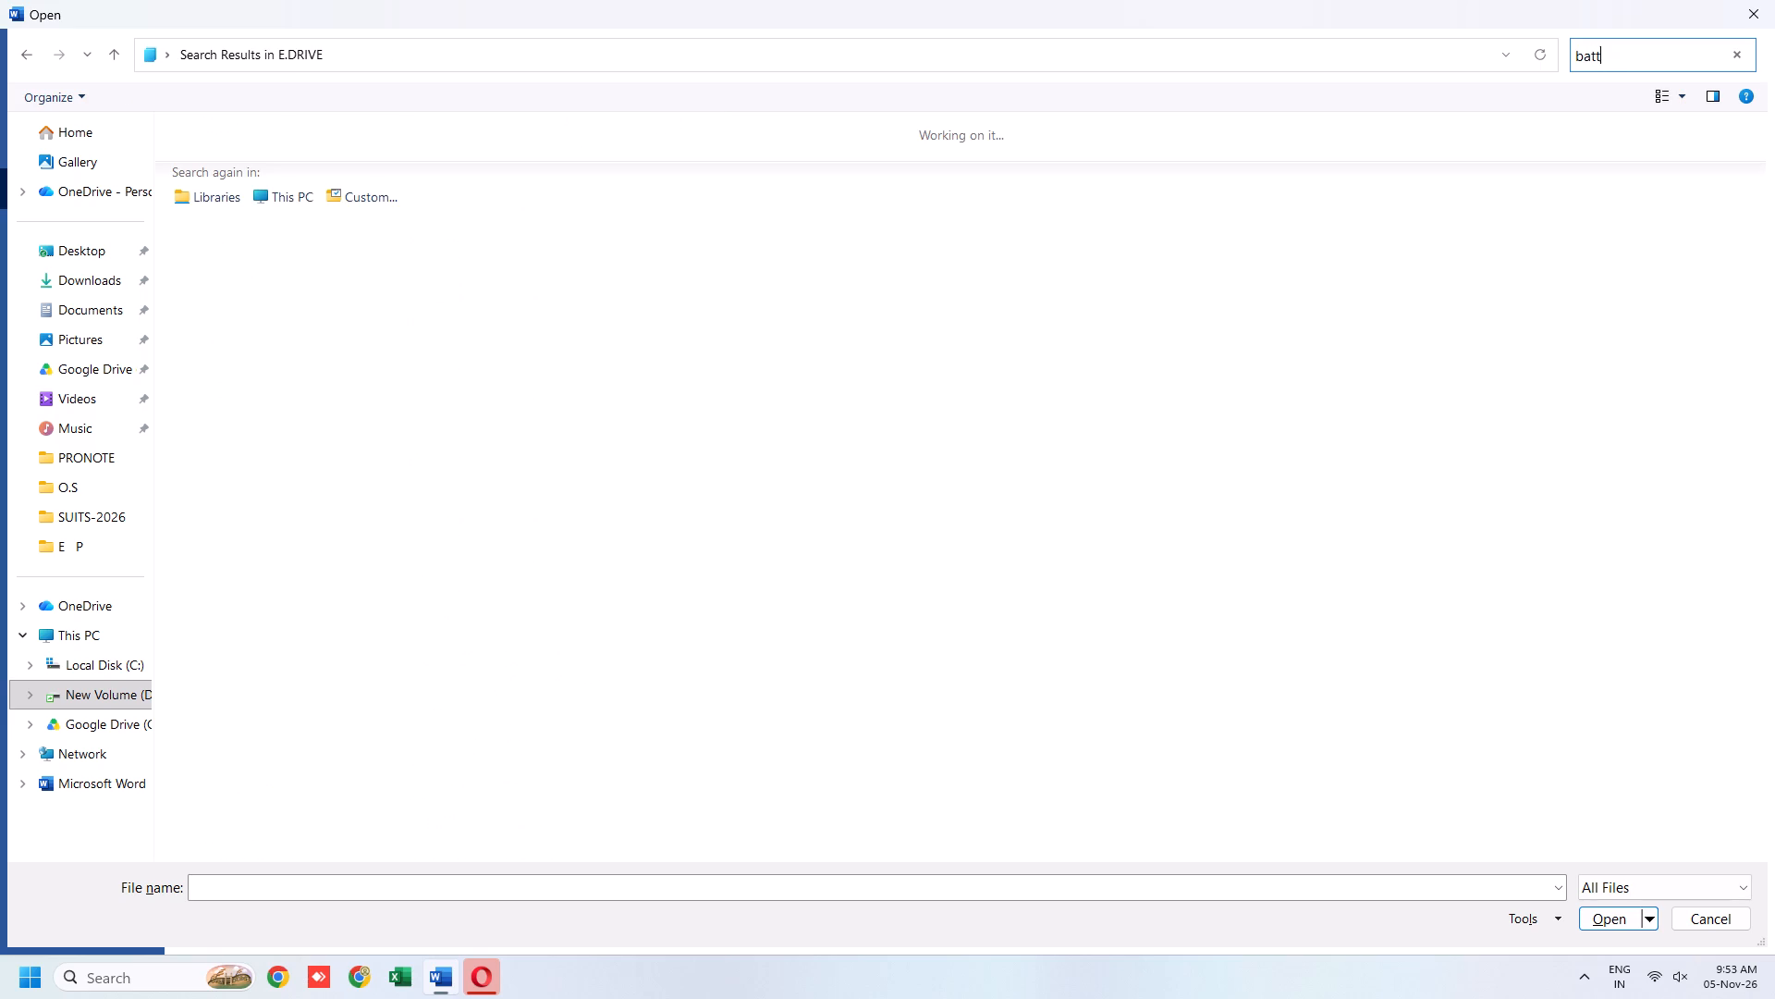
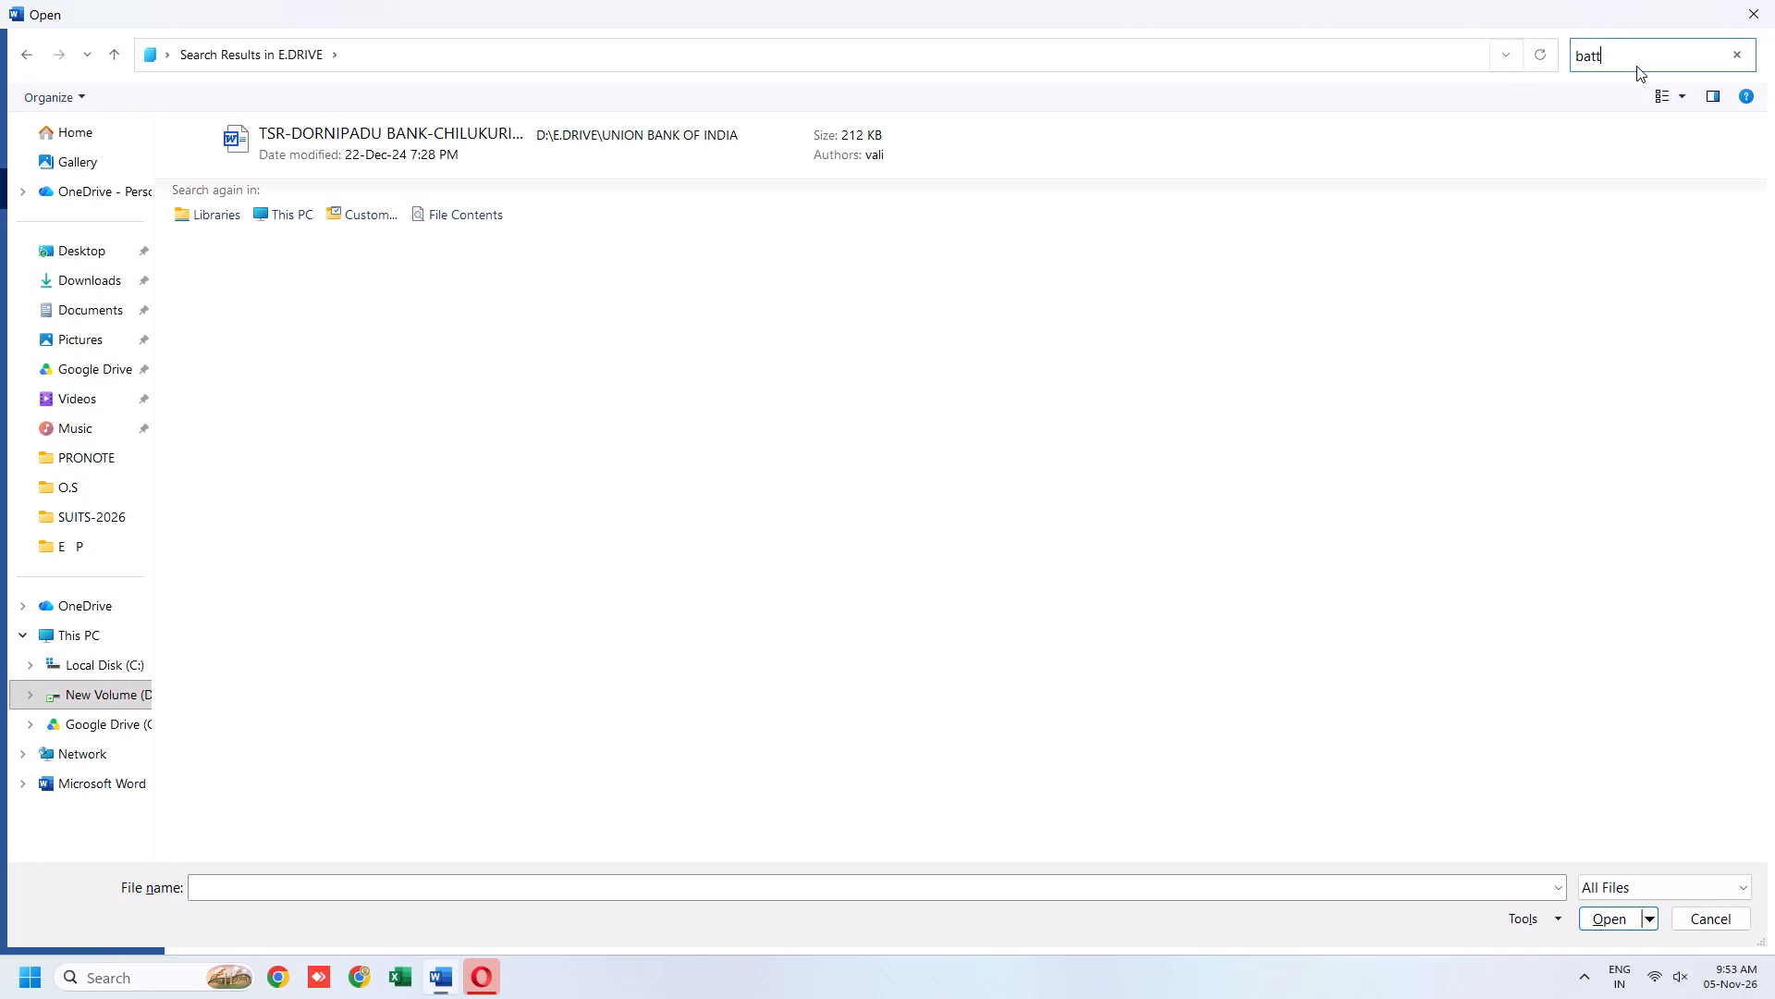
Clear the current search term and search the E.DRIVE folder for "sum" instead.
left_click(1636, 66)
left_click_drag(1596, 57, 1206, 7)
key("Delete")
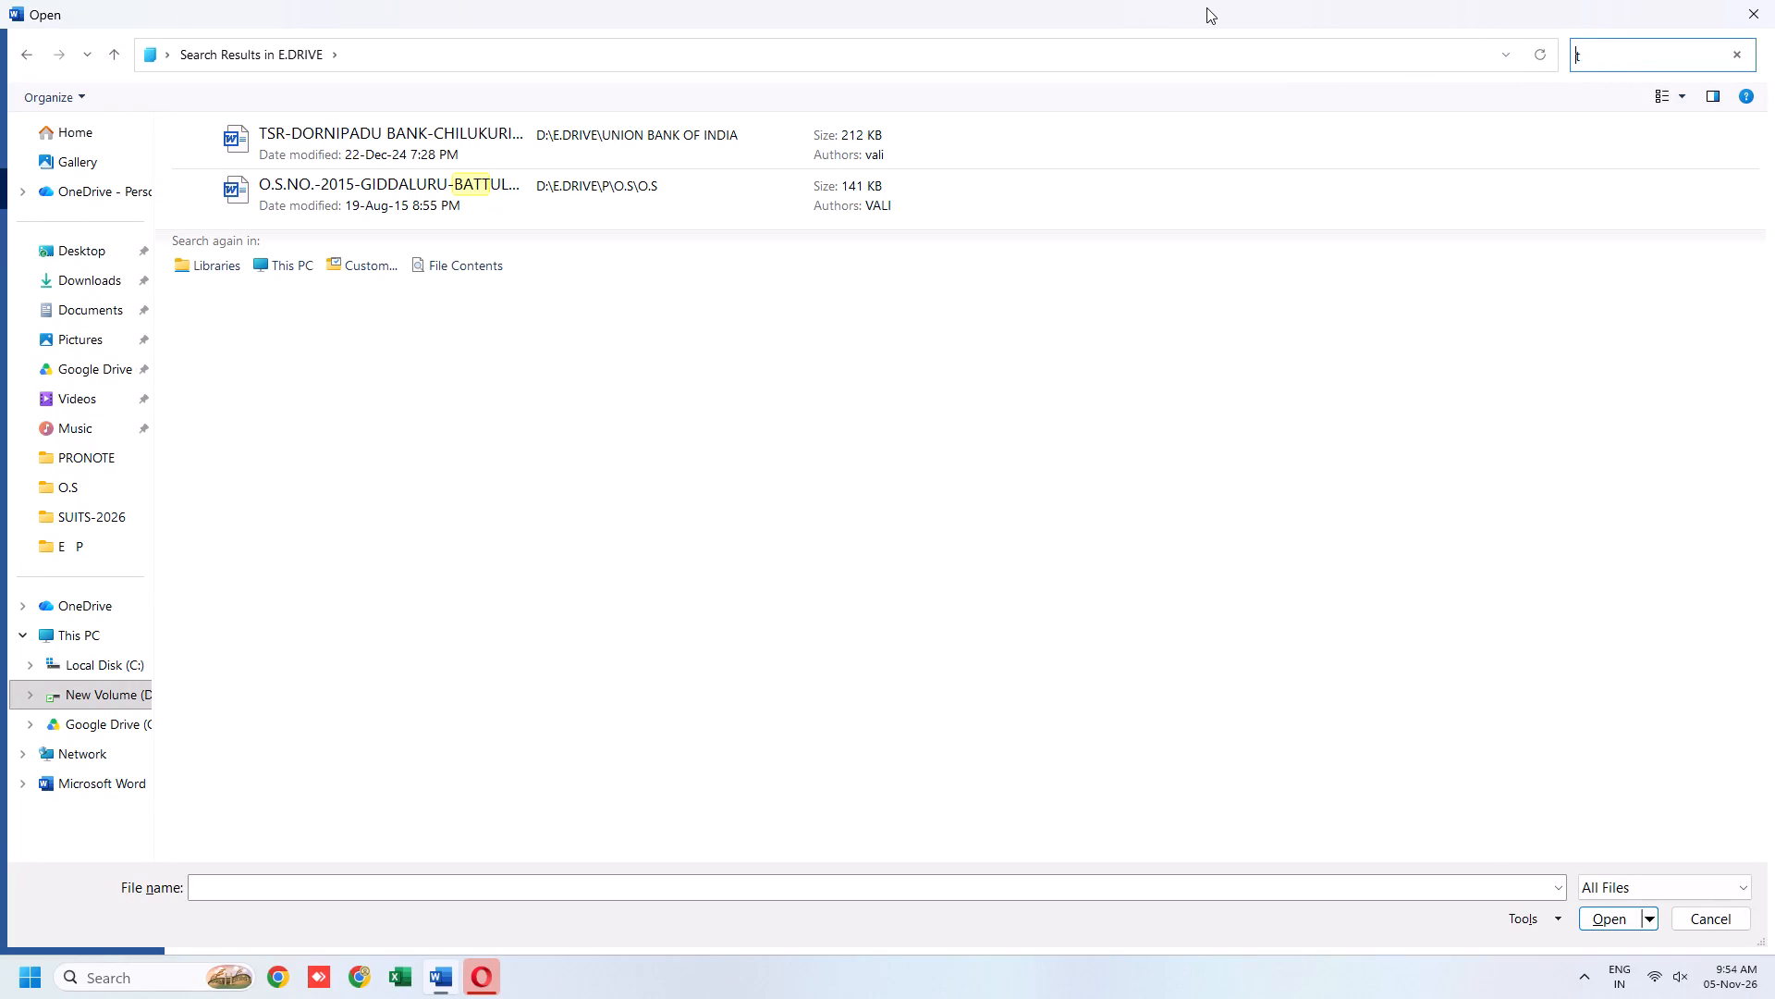
key("Delete")
key("Delete")
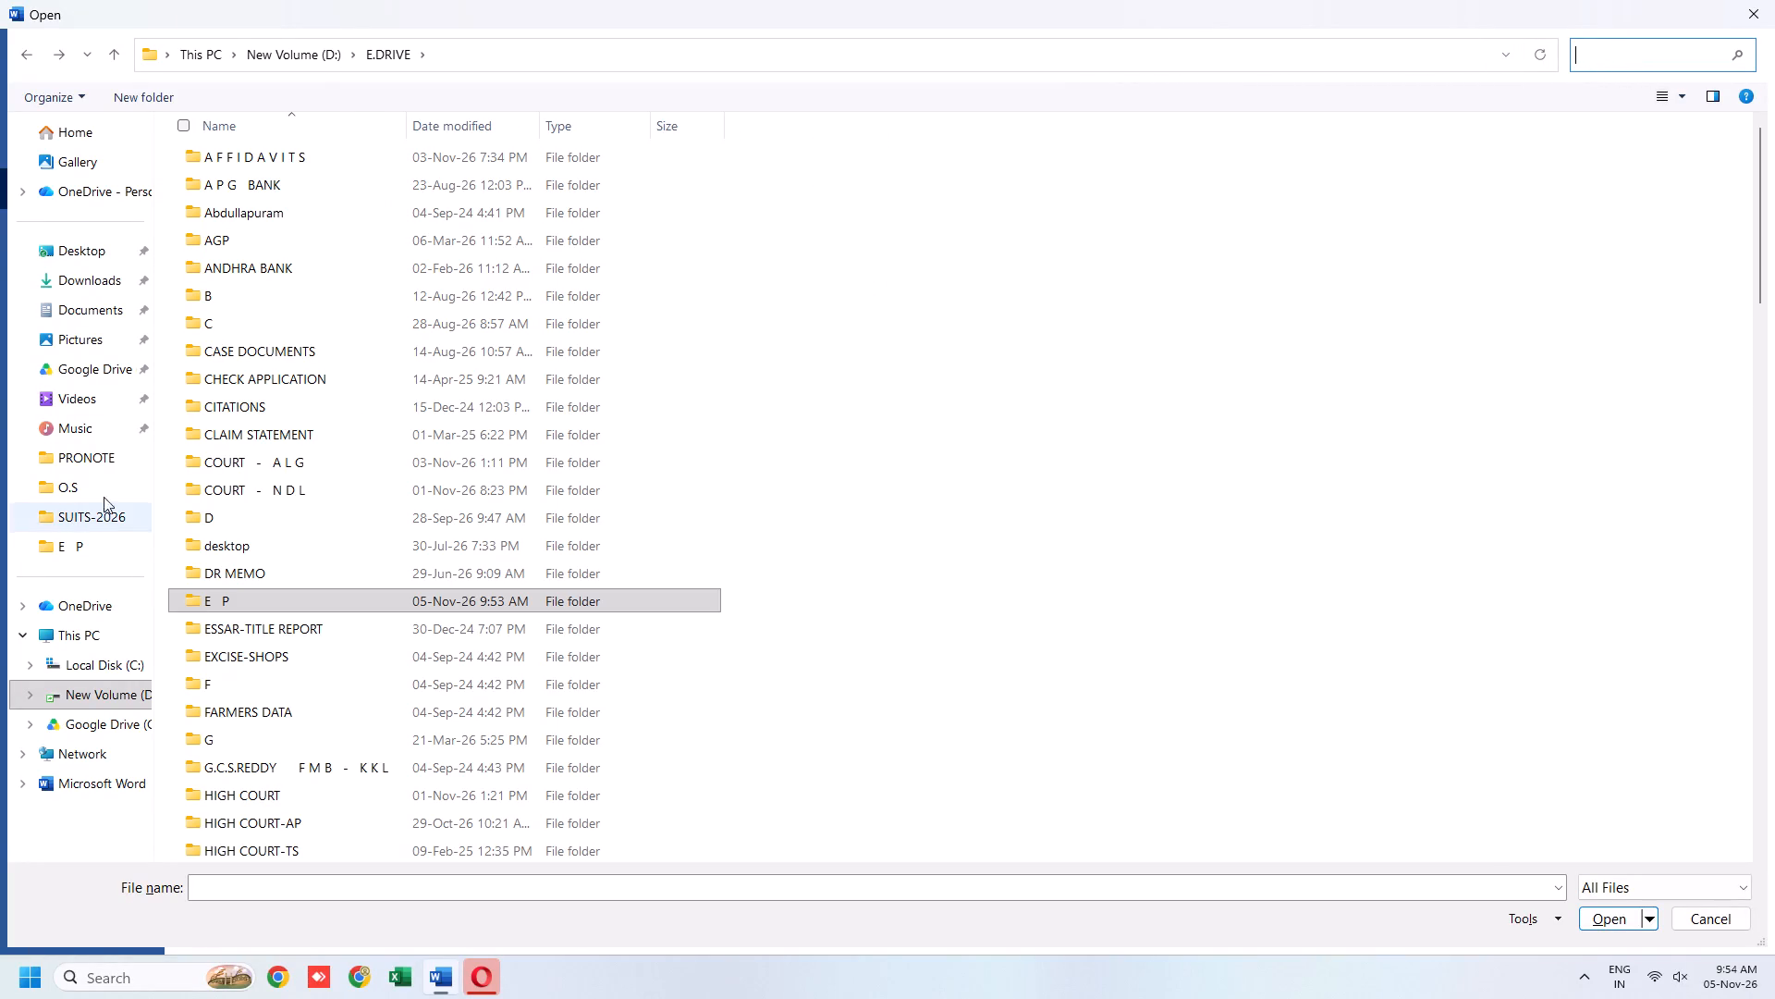
left_click(1639, 42)
left_click_drag(1539, 82, 1548, 80)
left_click(1619, 55)
type("sum")
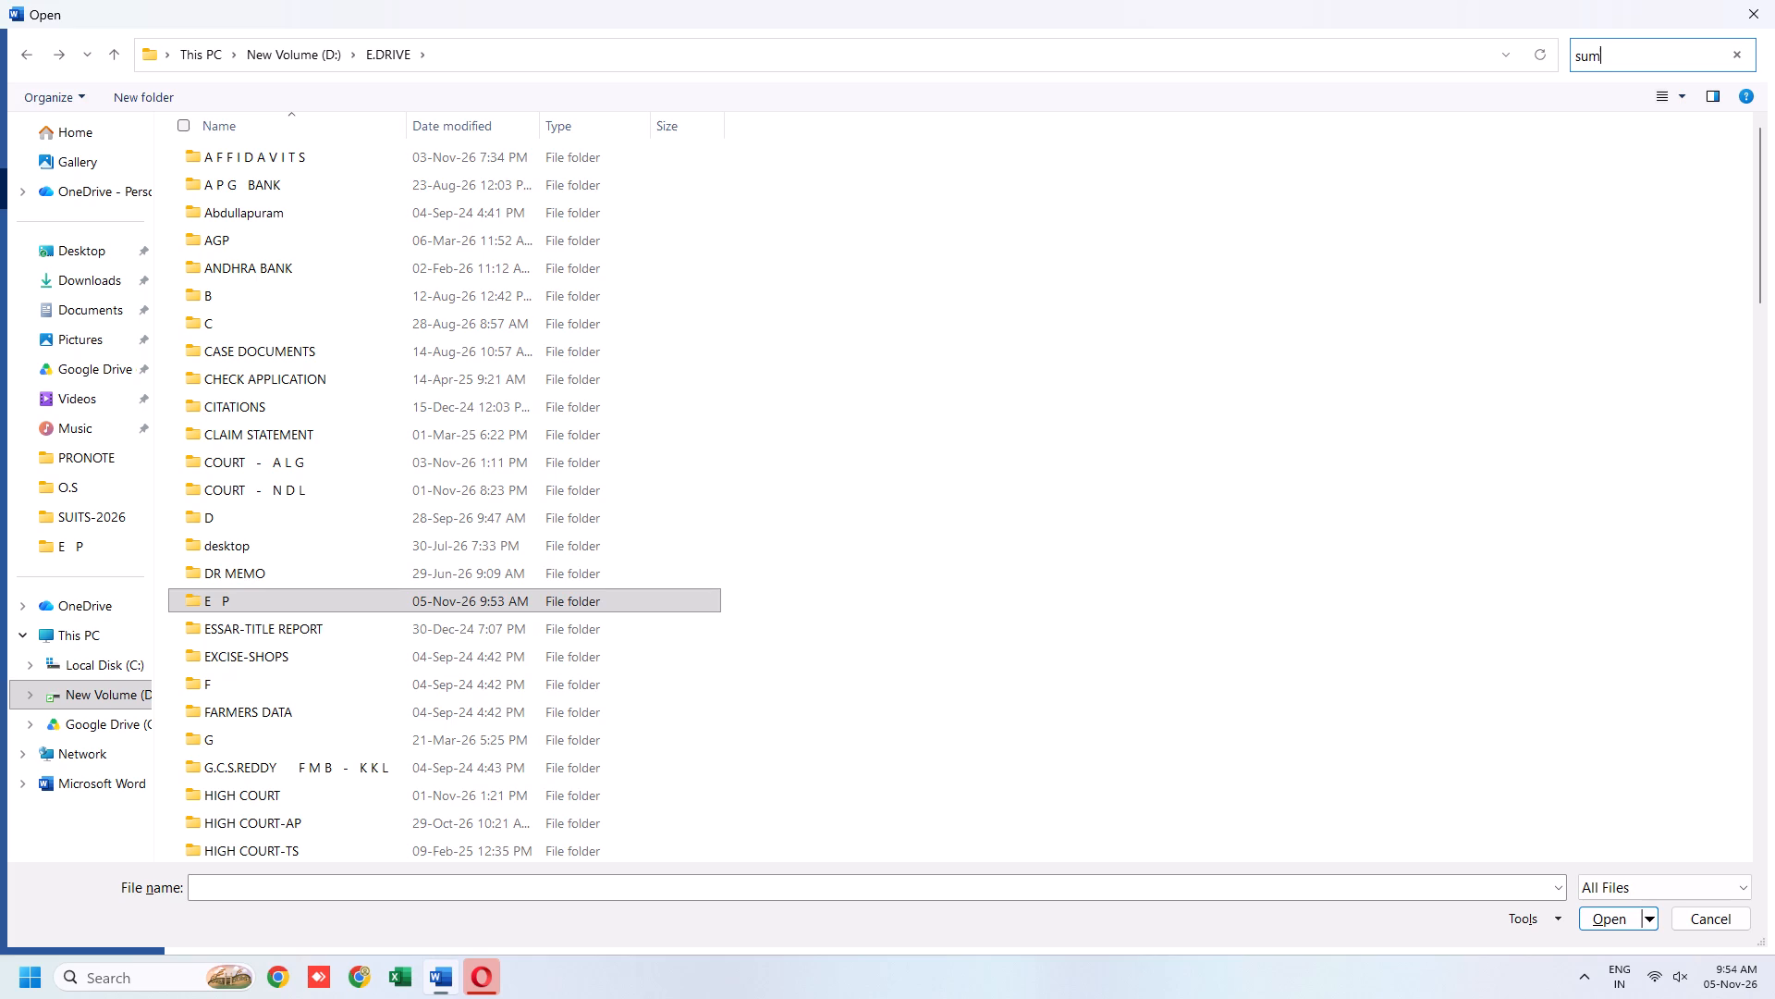
Open the IA NOTICE- document from the IA NOTICE-SUMMONS-CA folder found by the search.
double_click(435, 130)
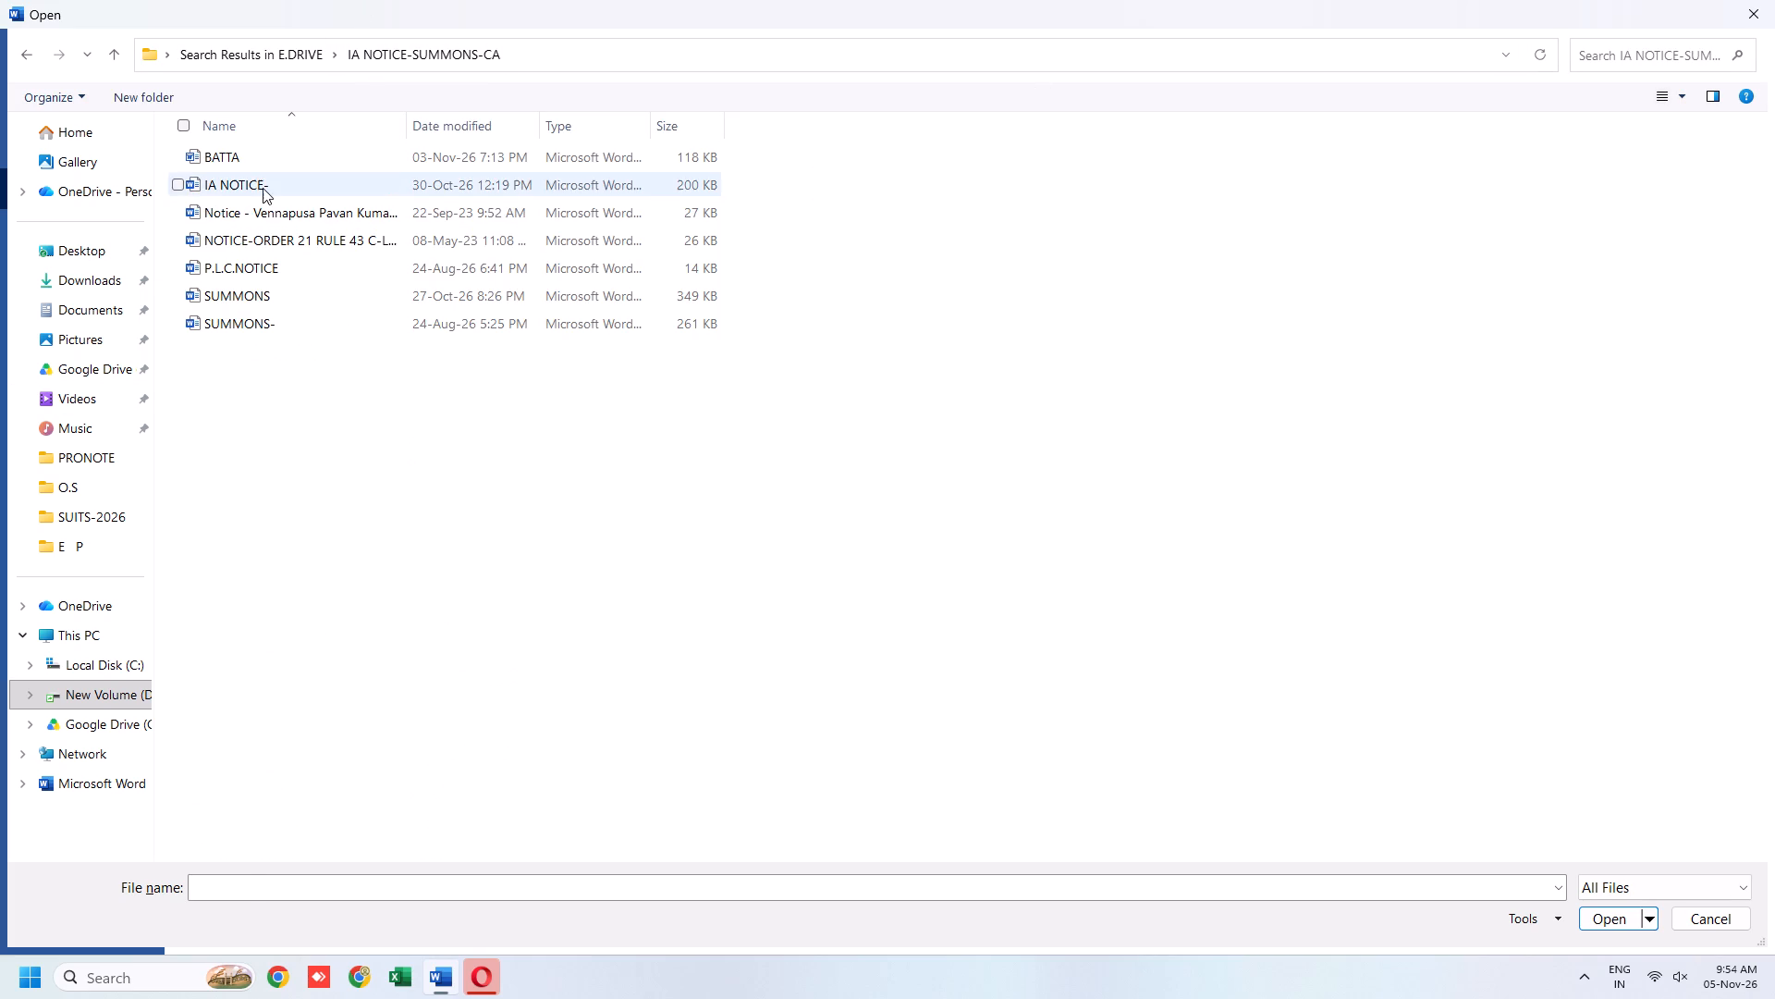
left_click(263, 188)
left_click(263, 188)
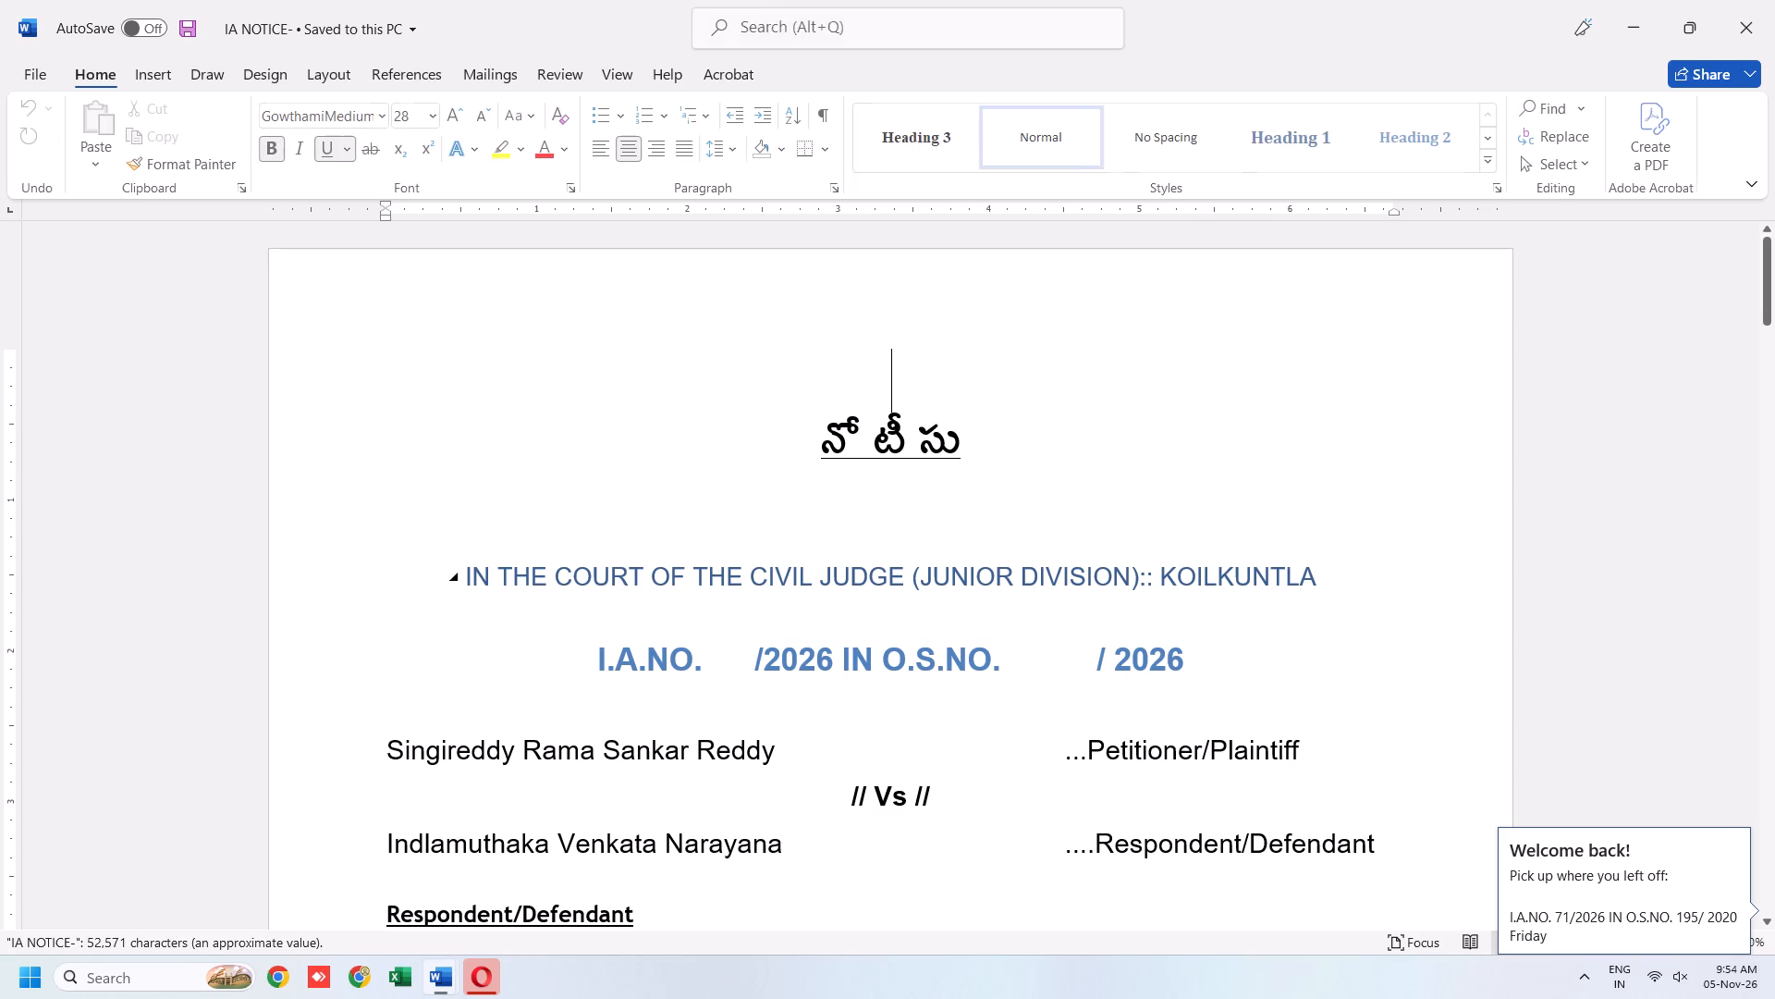
key("ctrl+End")
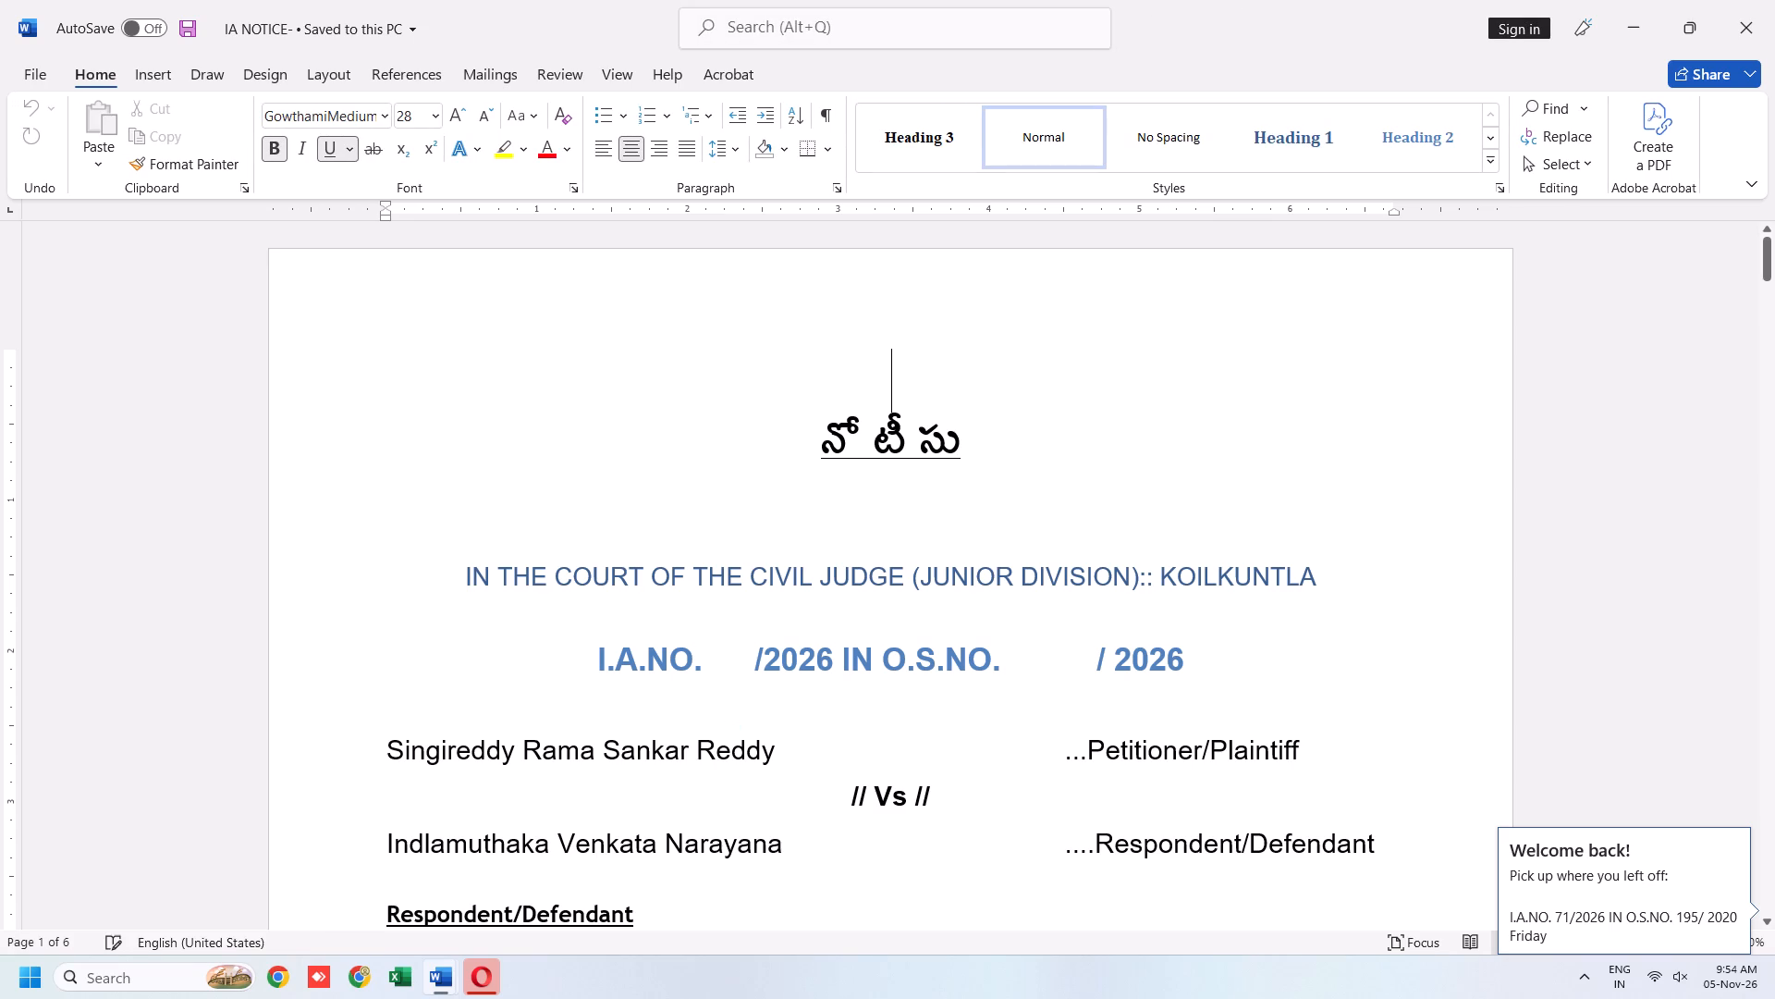
key("ctrl+End")
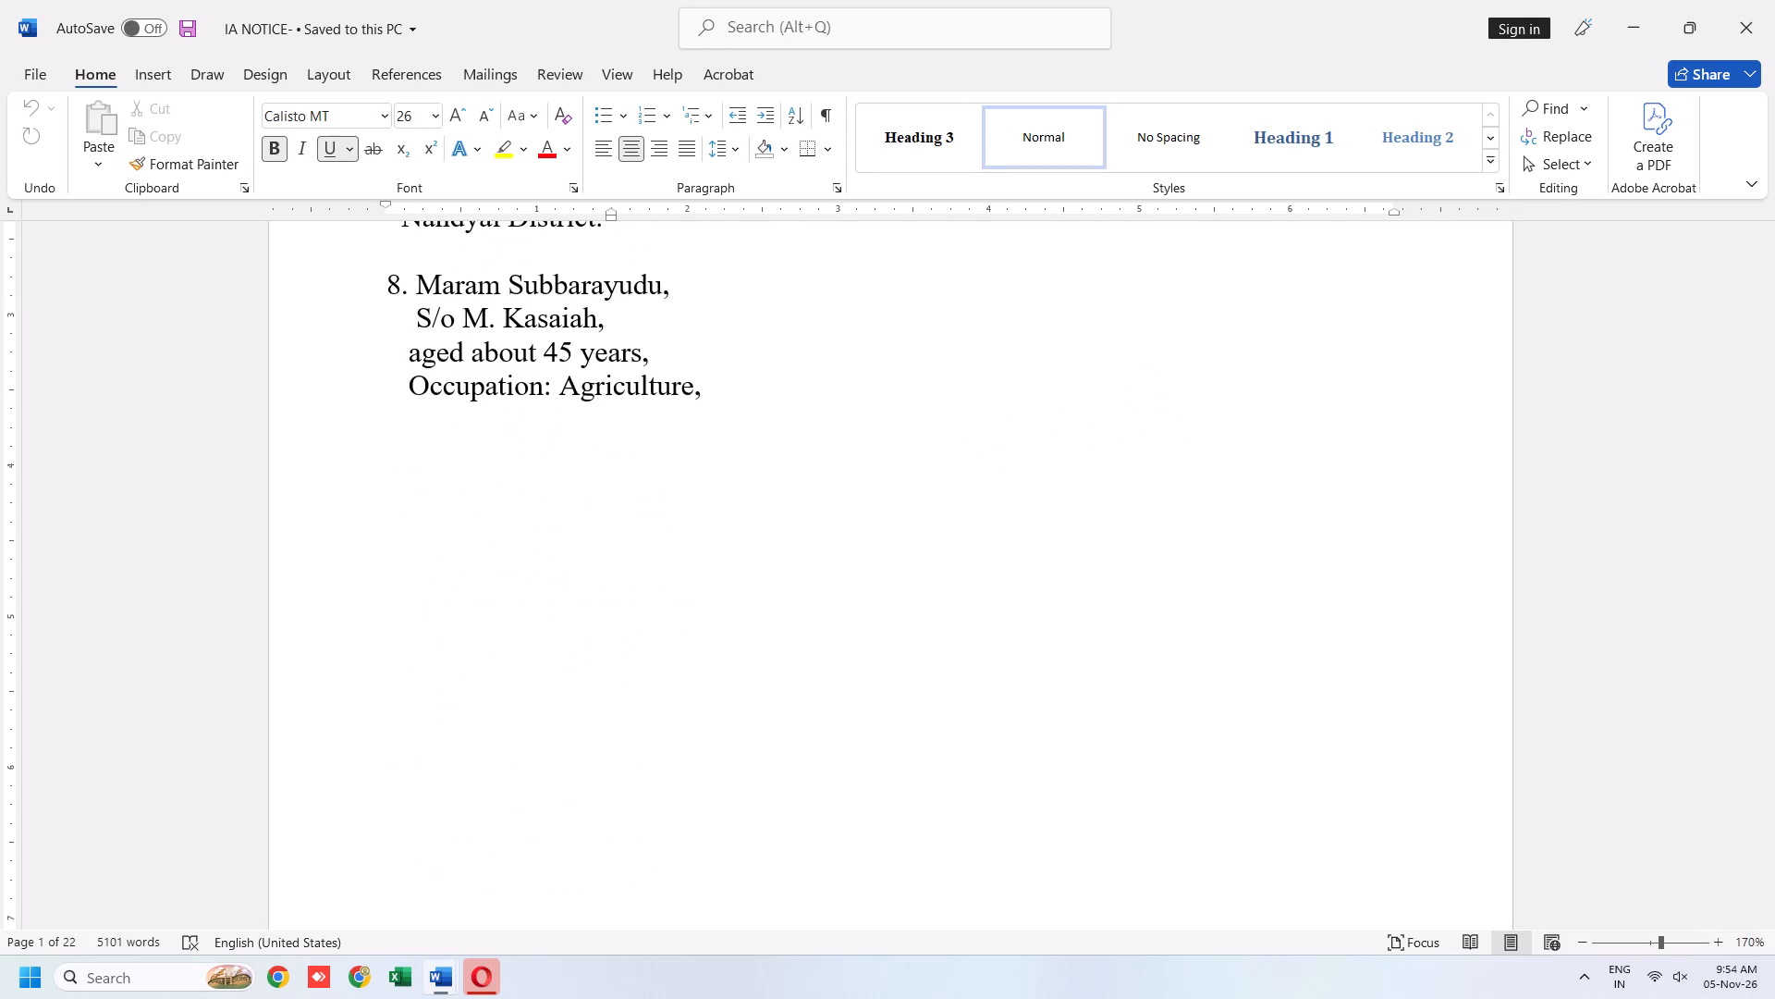
scroll(742, 725, "up", 20)
scroll(714, 729, "up", 8)
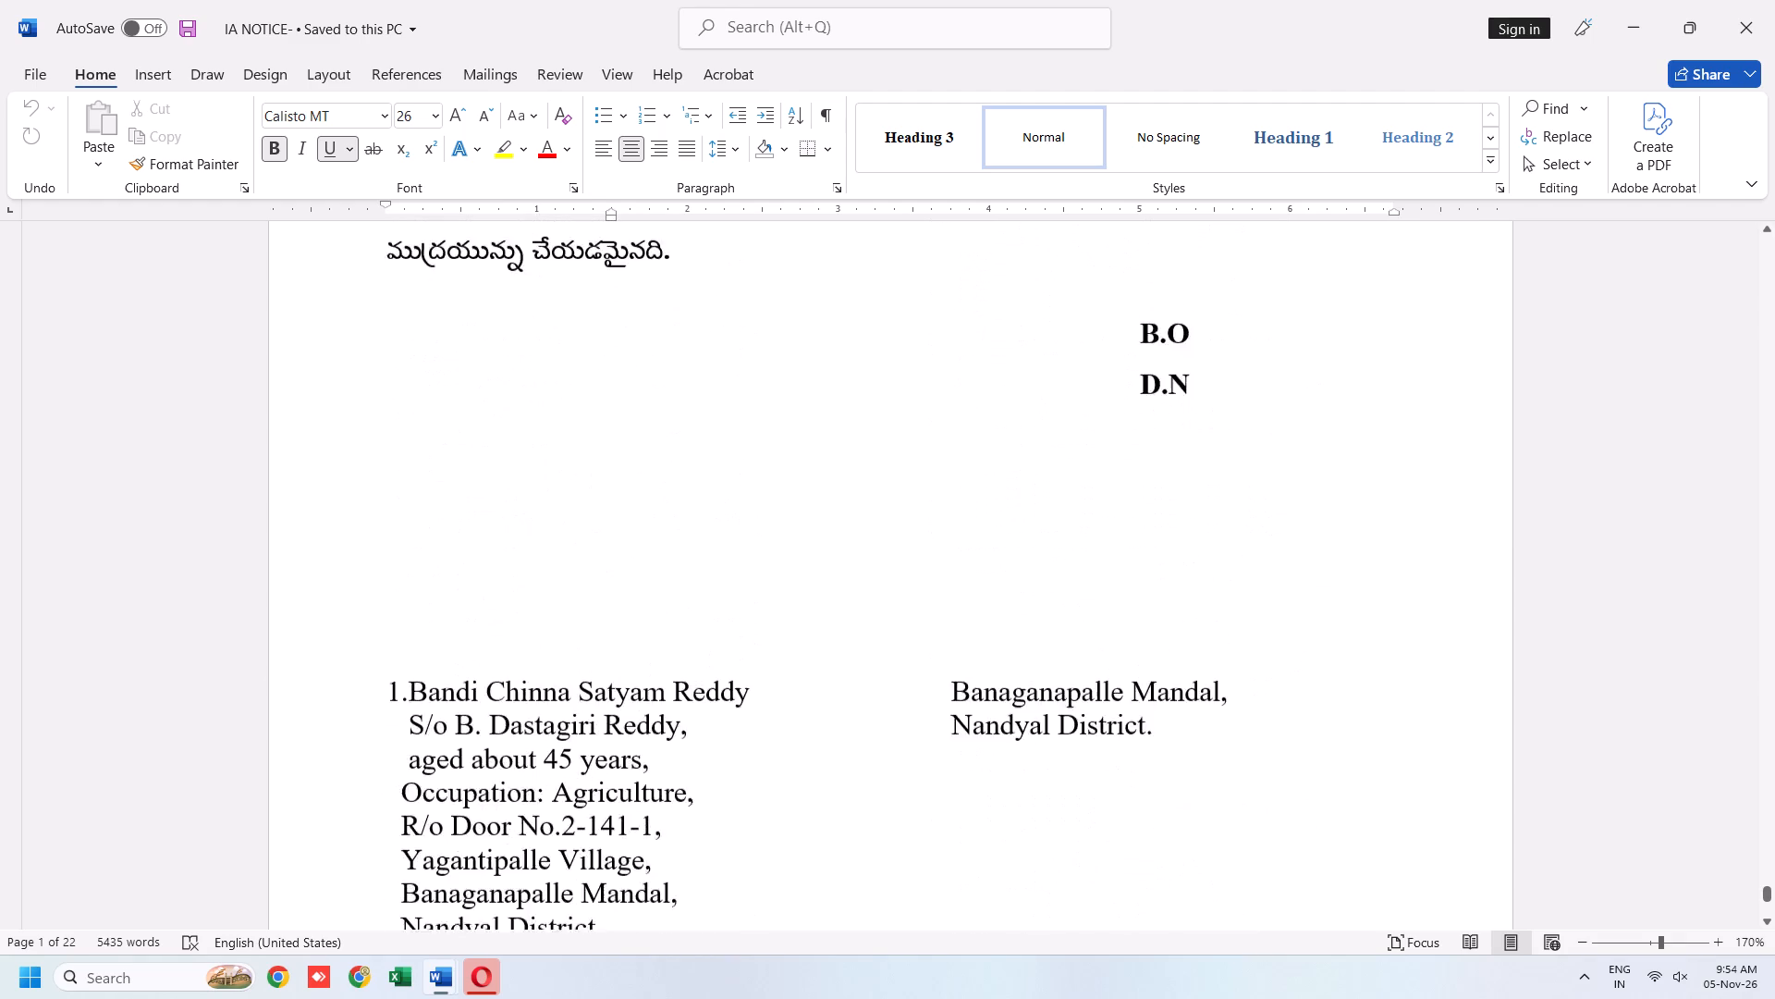
scroll(692, 729, "up", 20)
scroll(692, 729, "up", 2)
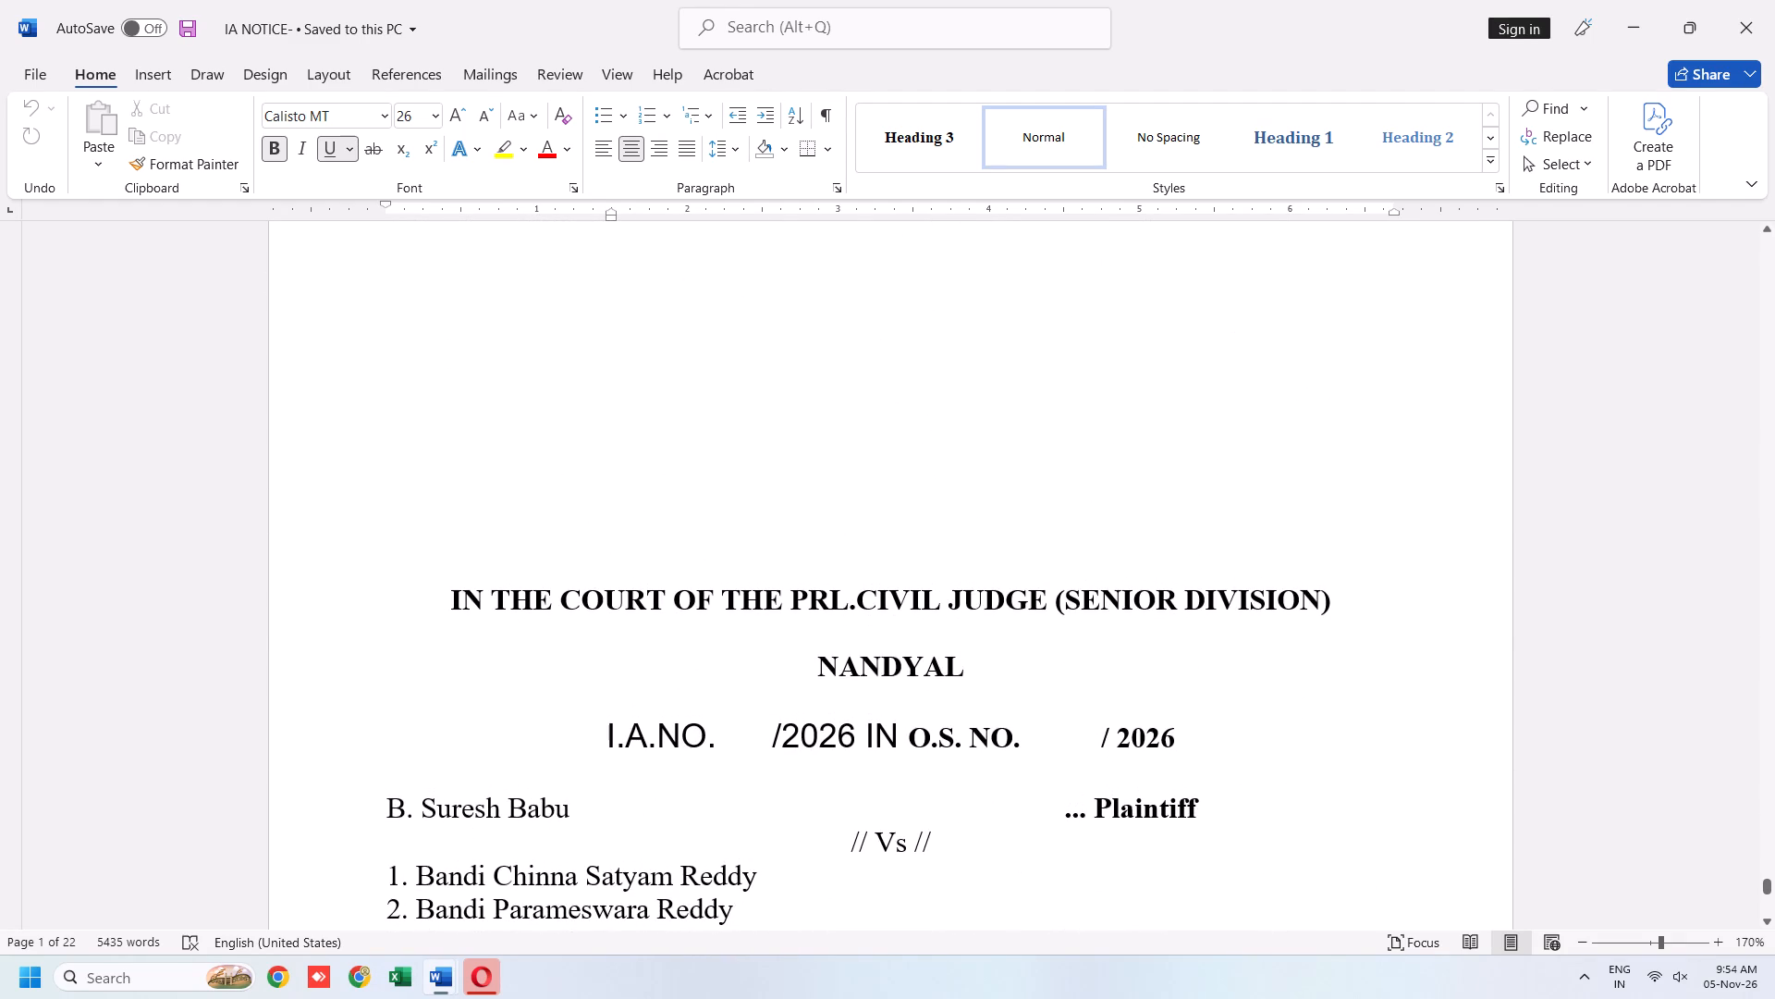
scroll(542, 442, "up", 20)
scroll(542, 442, "up", 17)
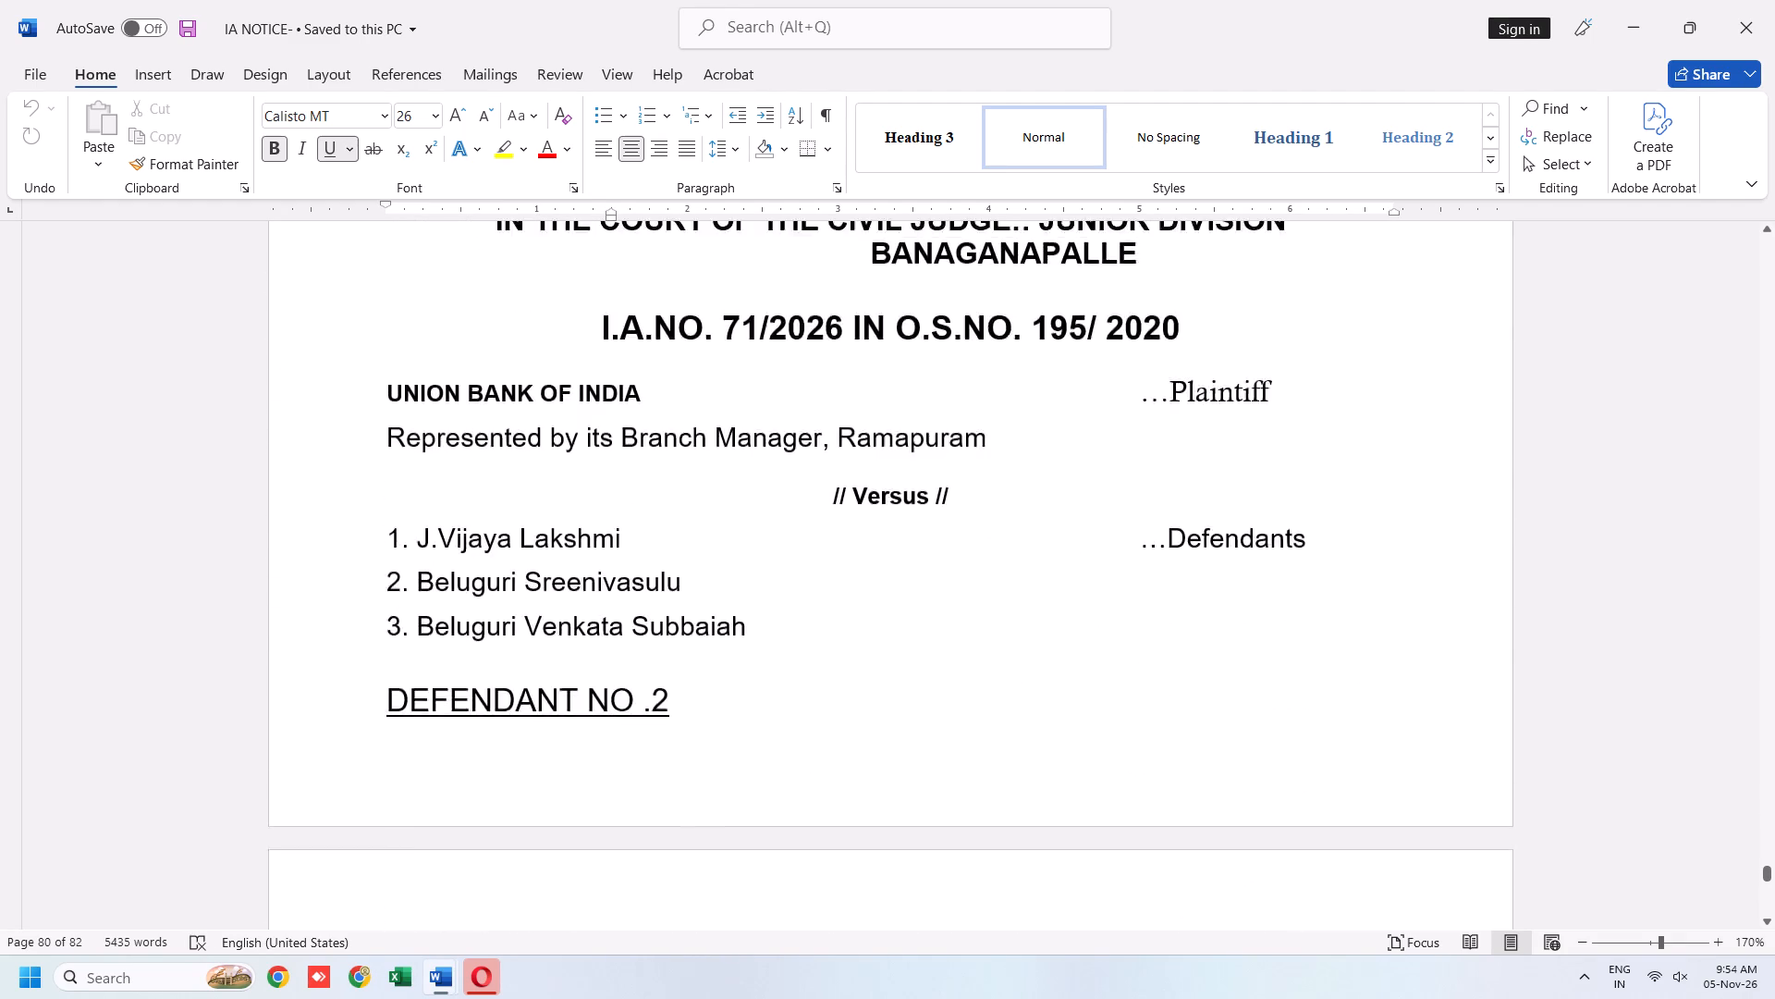
scroll(521, 450, "up", 4)
left_click_drag(367, 536, 1029, 998)
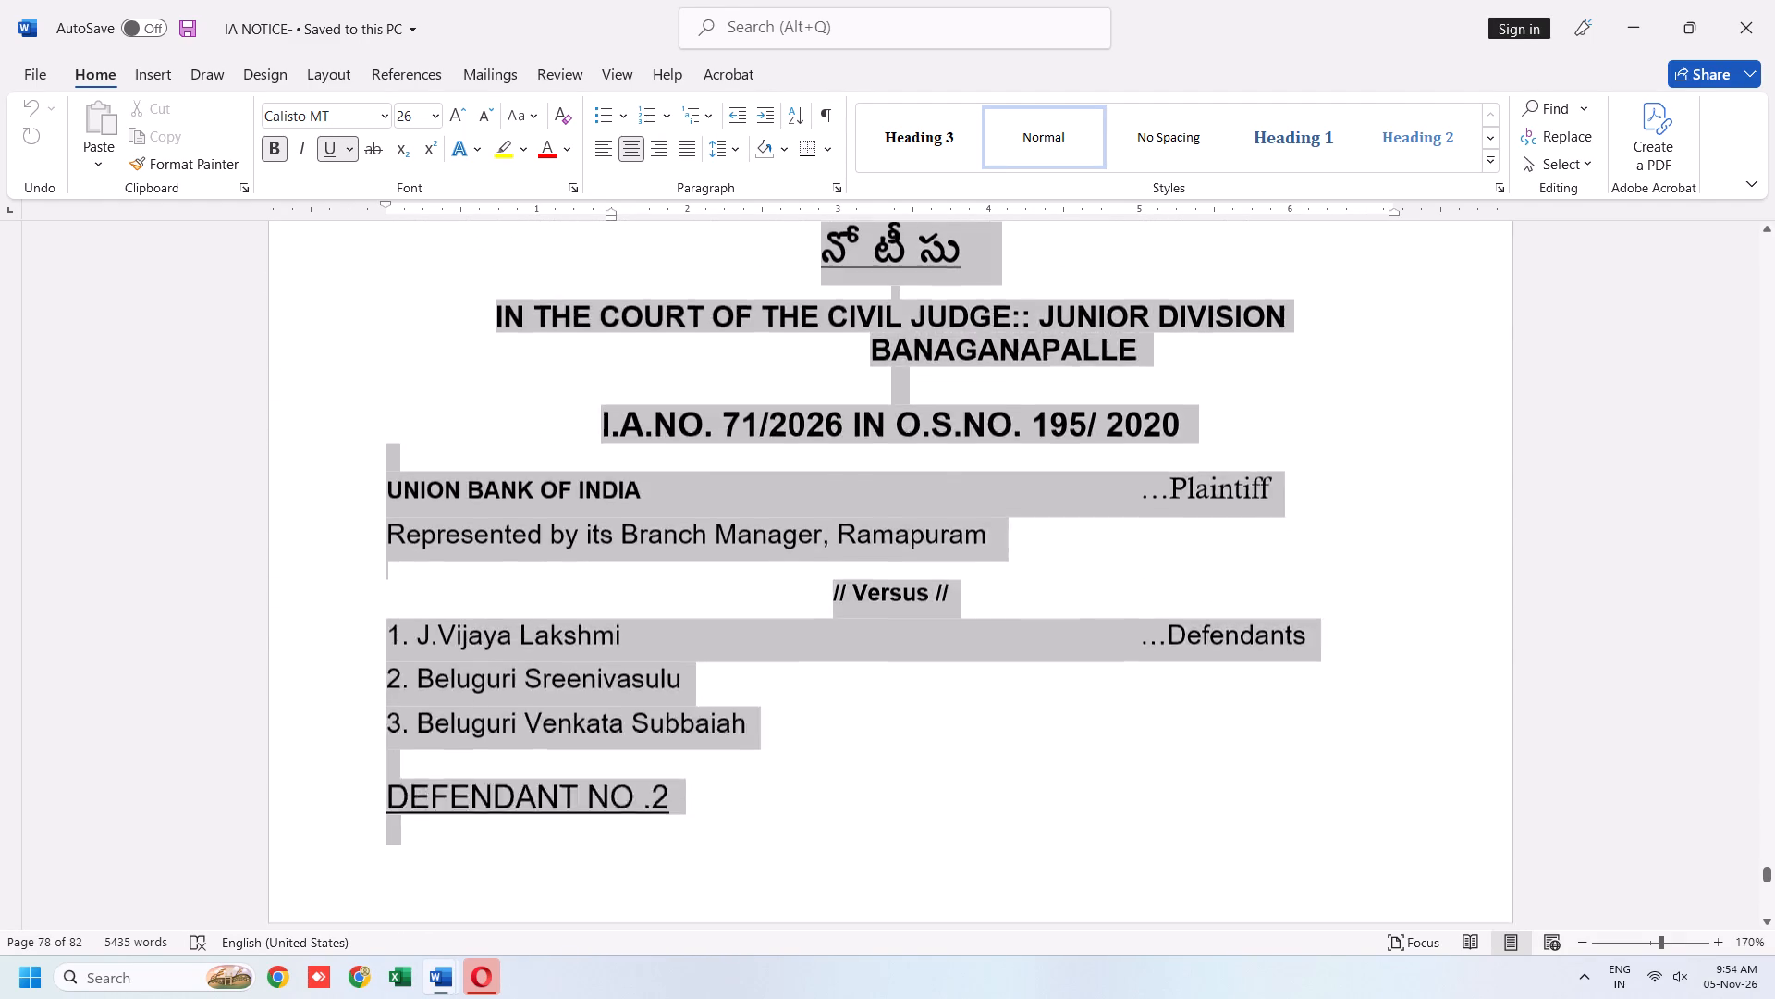
left_click_drag(1029, 998, 1408, 711)
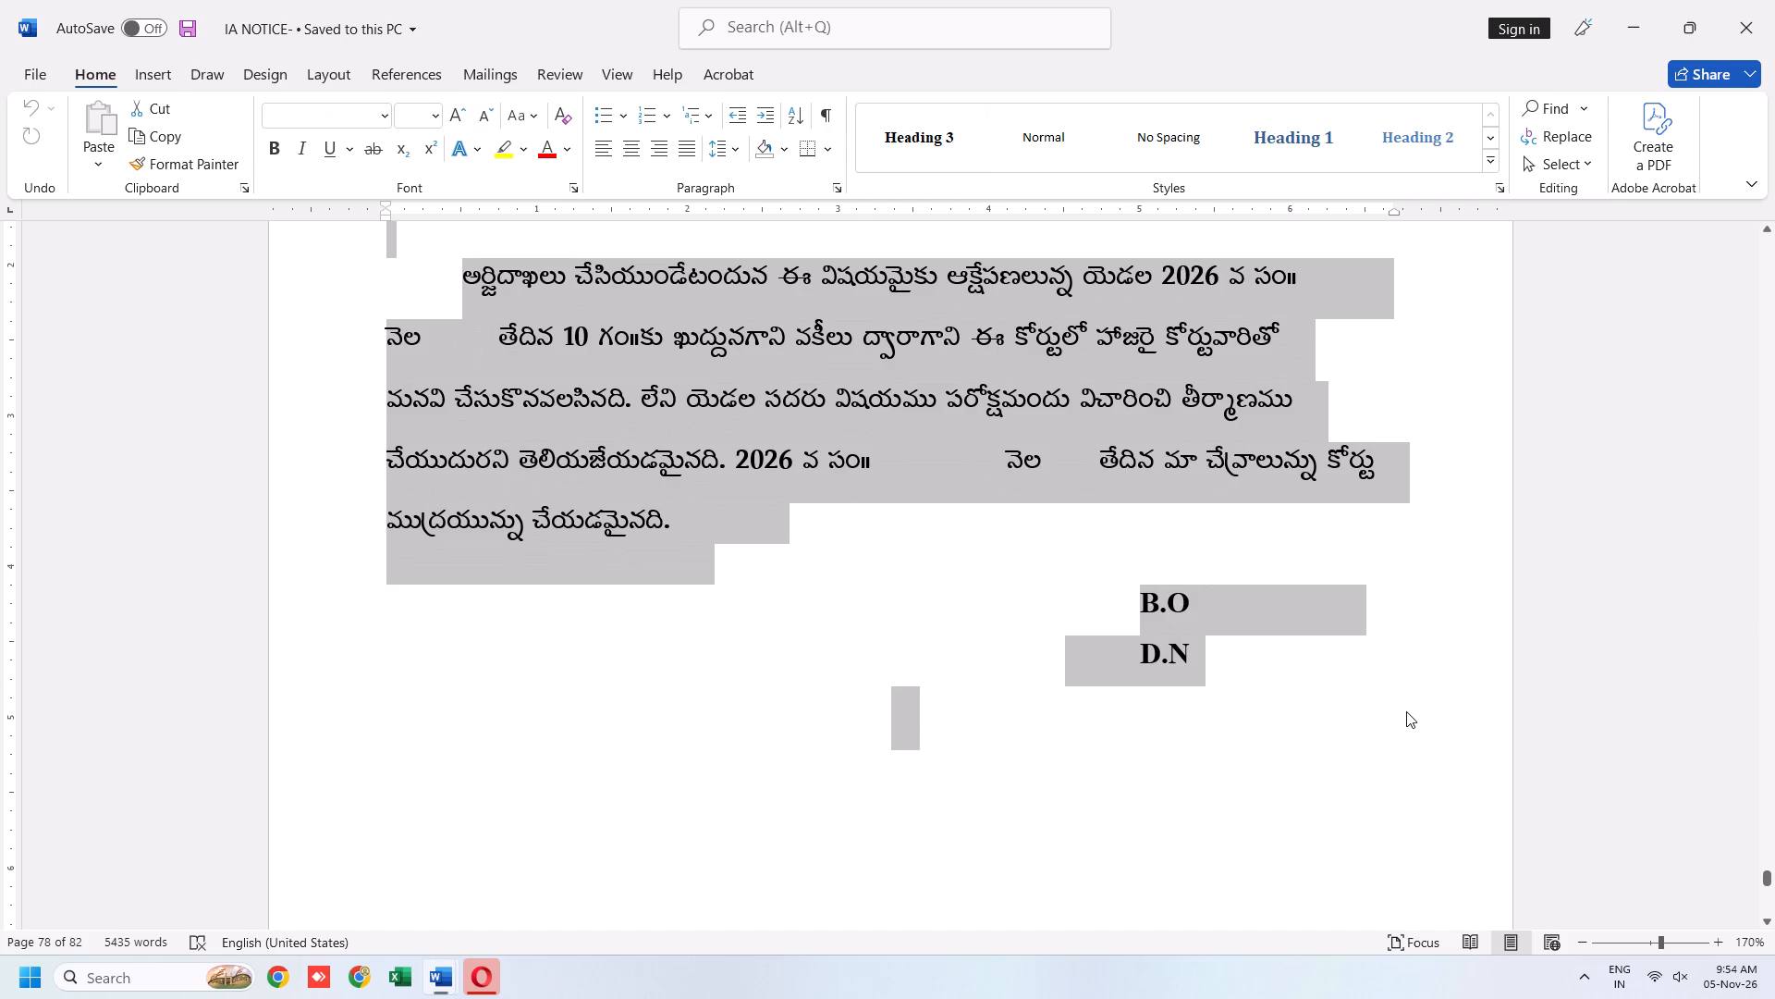
key("ctrl+c")
Add blank lines at the end of the document to reach a new page and paste the copied notice there.
key("ctrl+End")
key("Return")
key("Return")
key("Return")
key("Return")
key("Return")
key("Return")
key("Return")
key("Return")
key("Return")
key("Return")
key("Return")
key("Return")
key("Return")
key("Return")
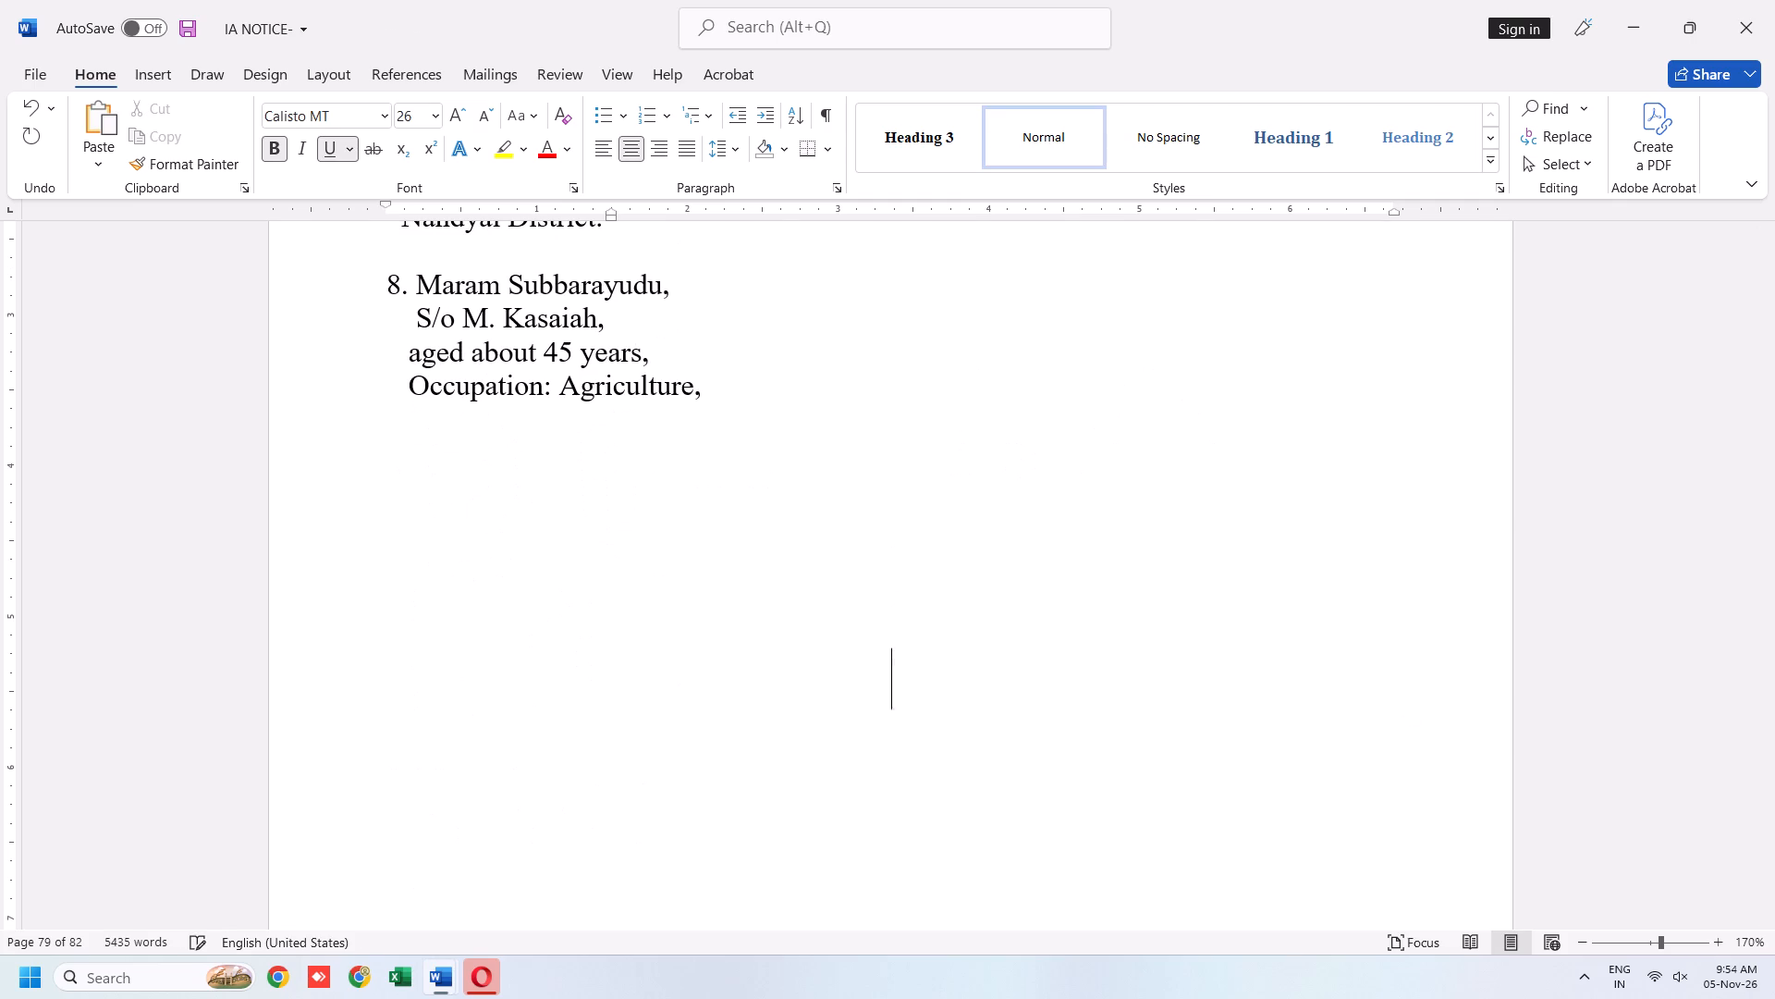
key("Return")
key("Return")
key("Return")
key("Return")
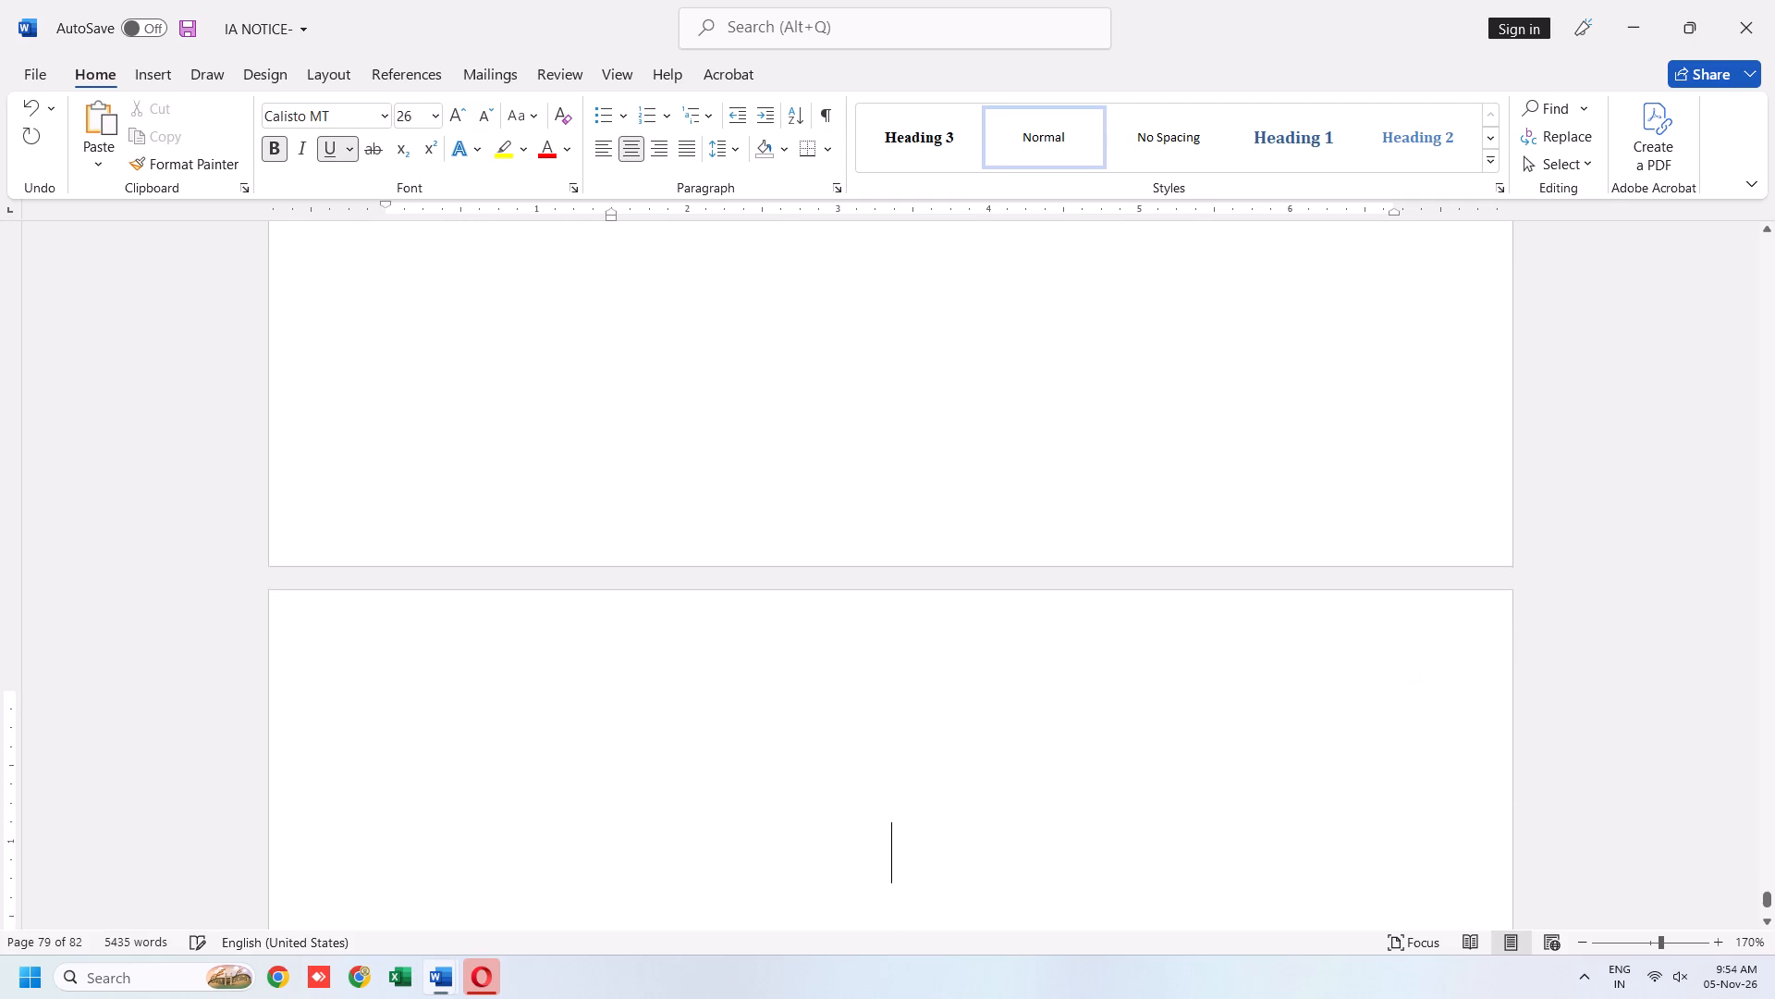
key("Return")
key("ctrl+v")
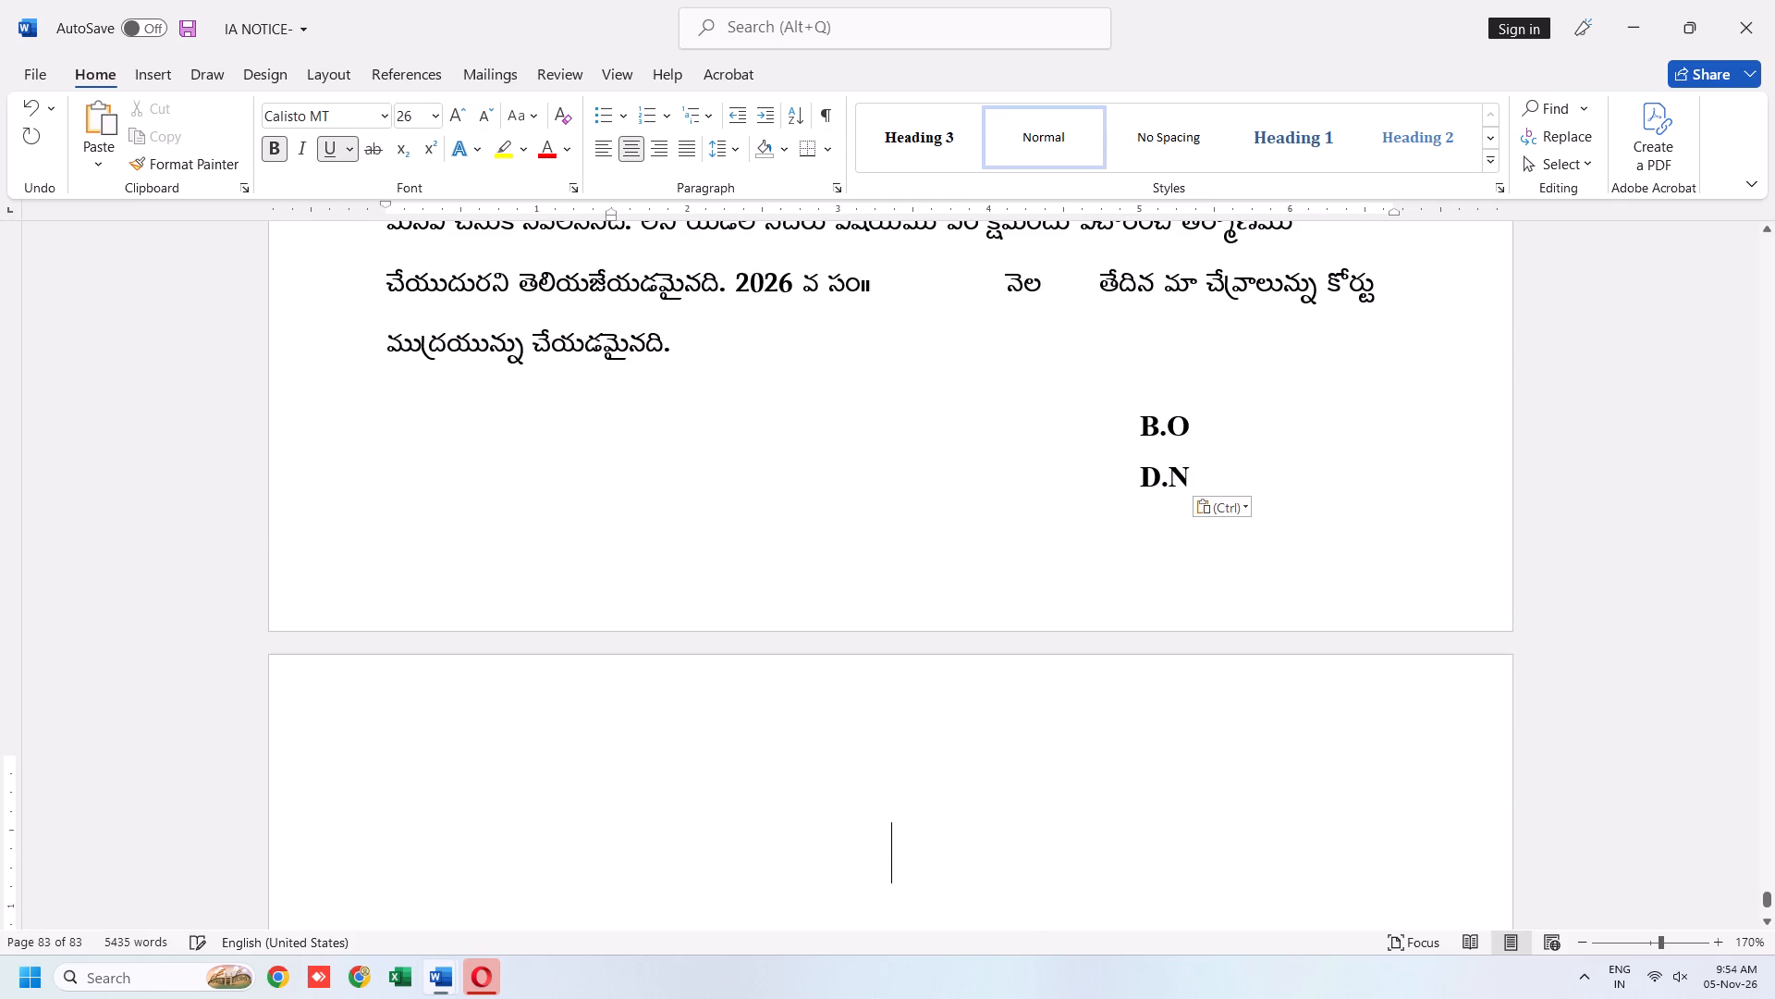
Delete one blank line above the Telugu title of the pasted notice.
scroll(1237, 698, "up", 20)
scroll(1237, 698, "up", 2)
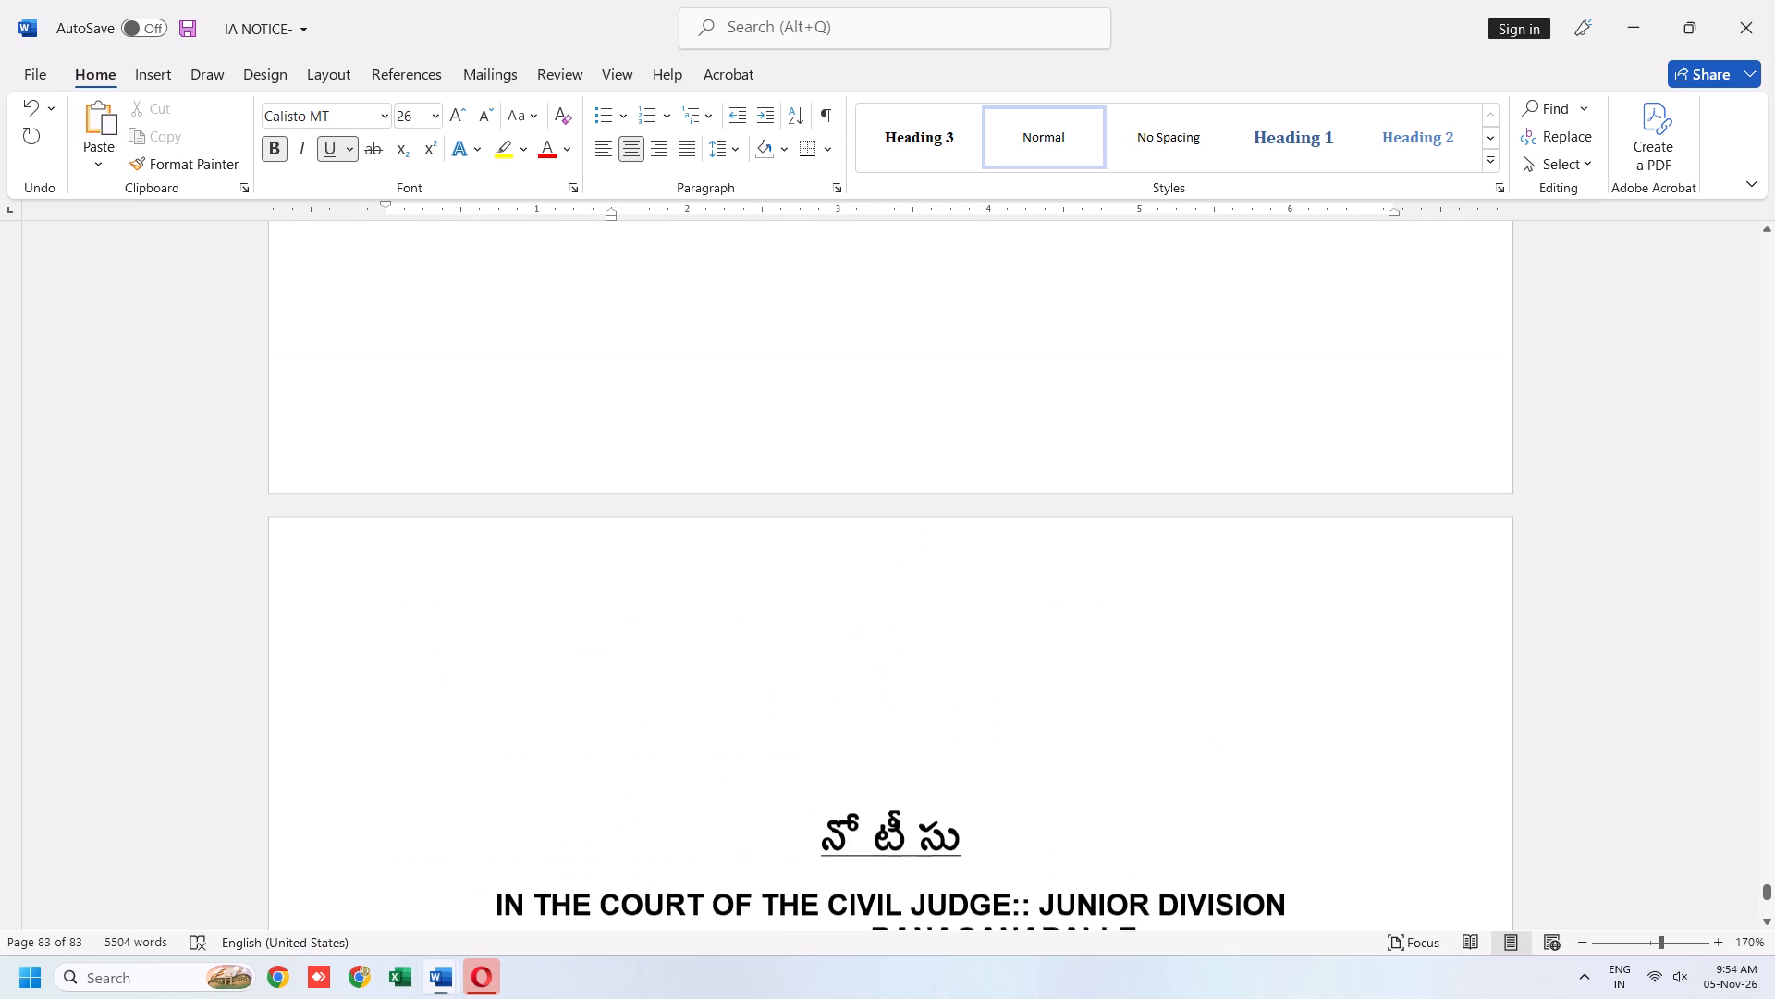
left_click(770, 658)
key("Delete")
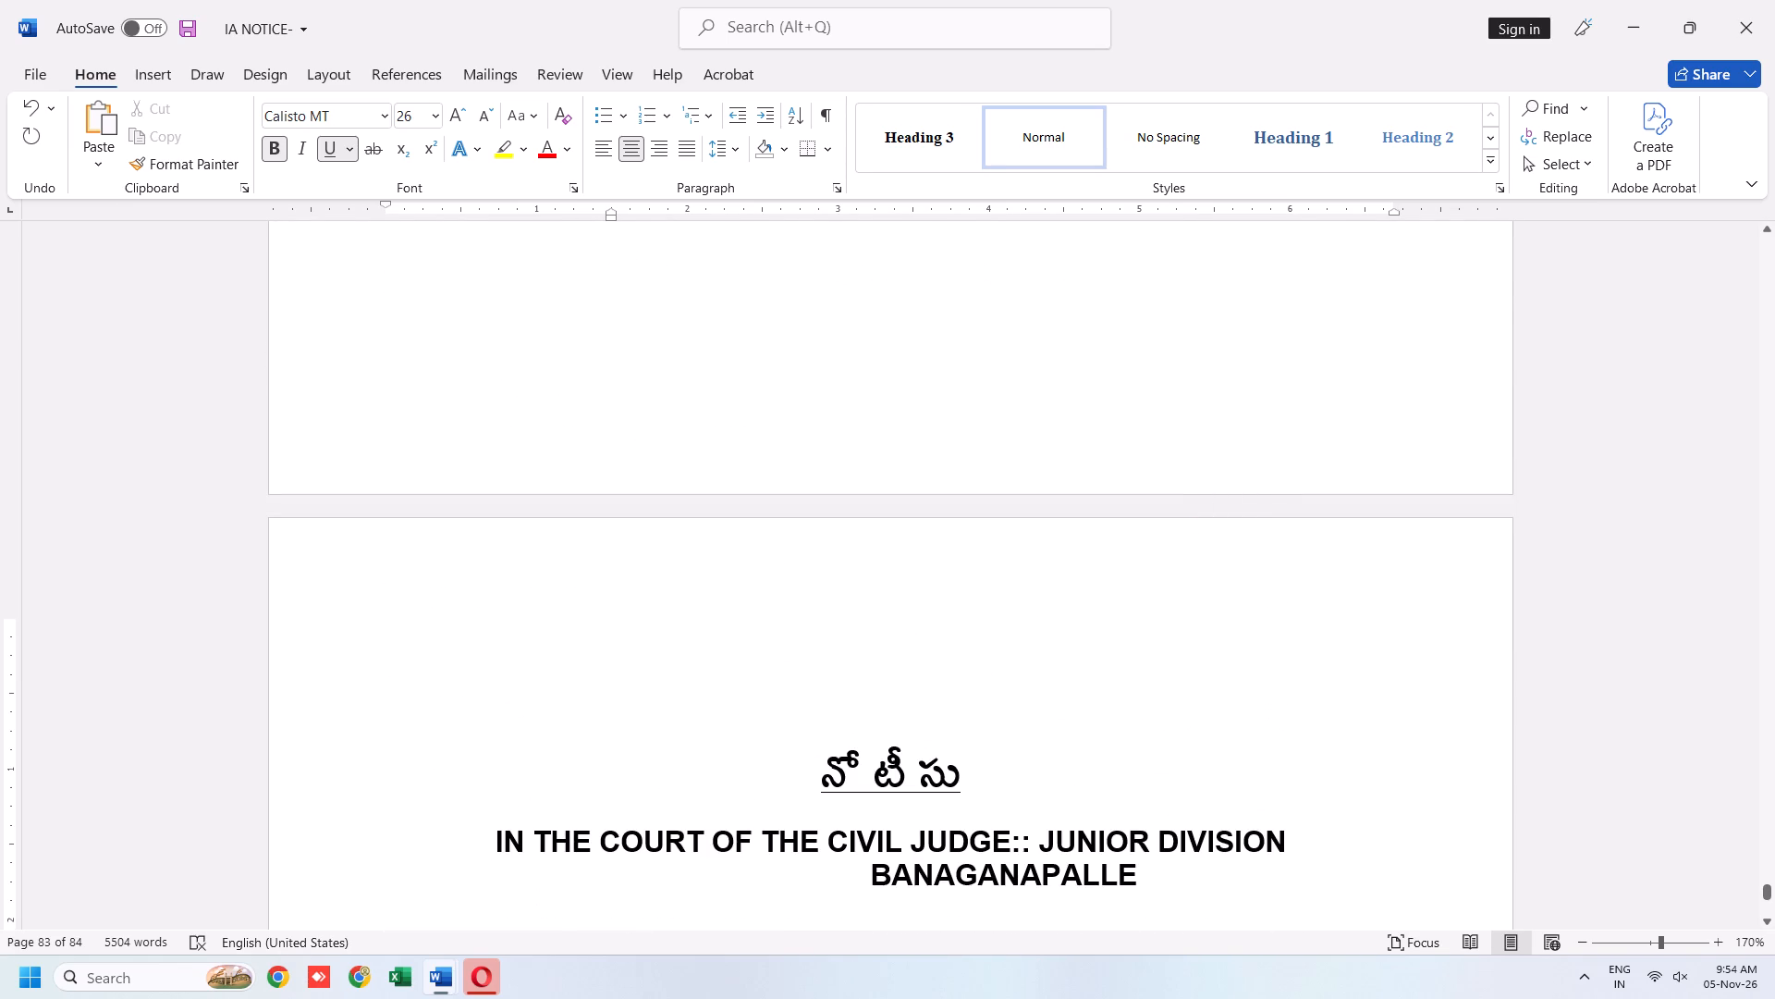
Remove another blank line above the title and replace the notice's court name, case number and parties with those copied from the auction EP document.
key("alt+Tab")
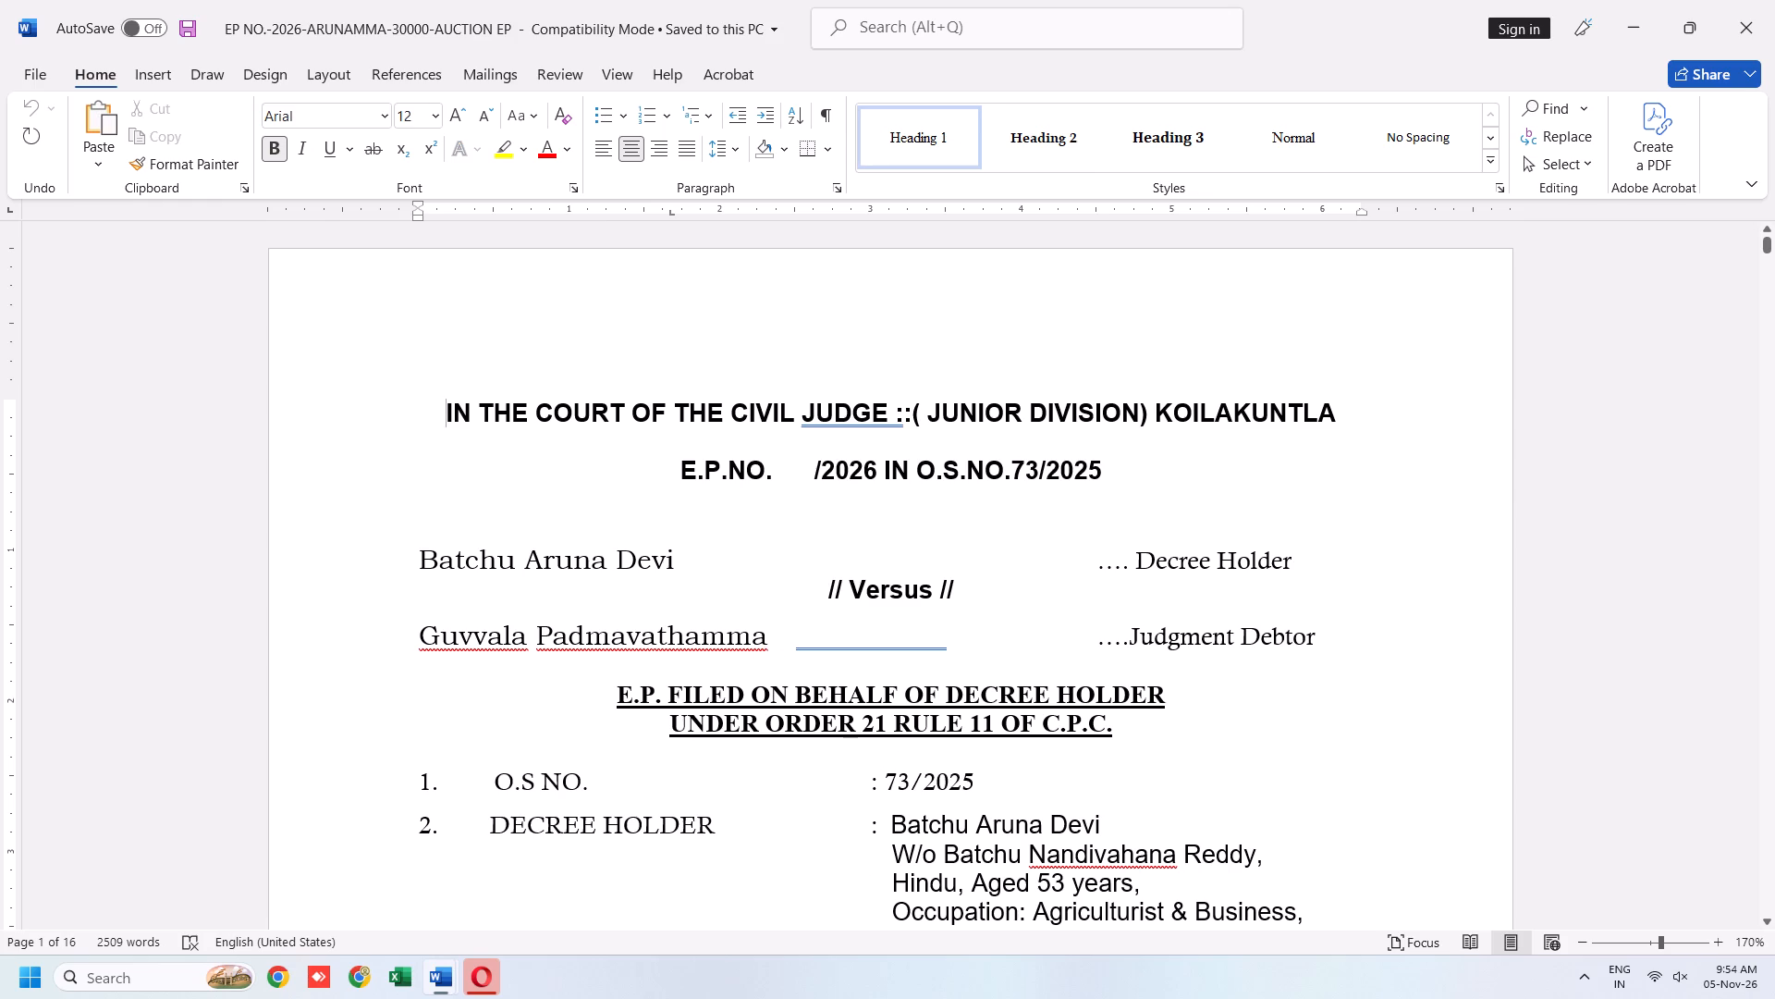
left_click_drag(408, 396, 1377, 653)
key("ctrl+c")
key("alt+Tab")
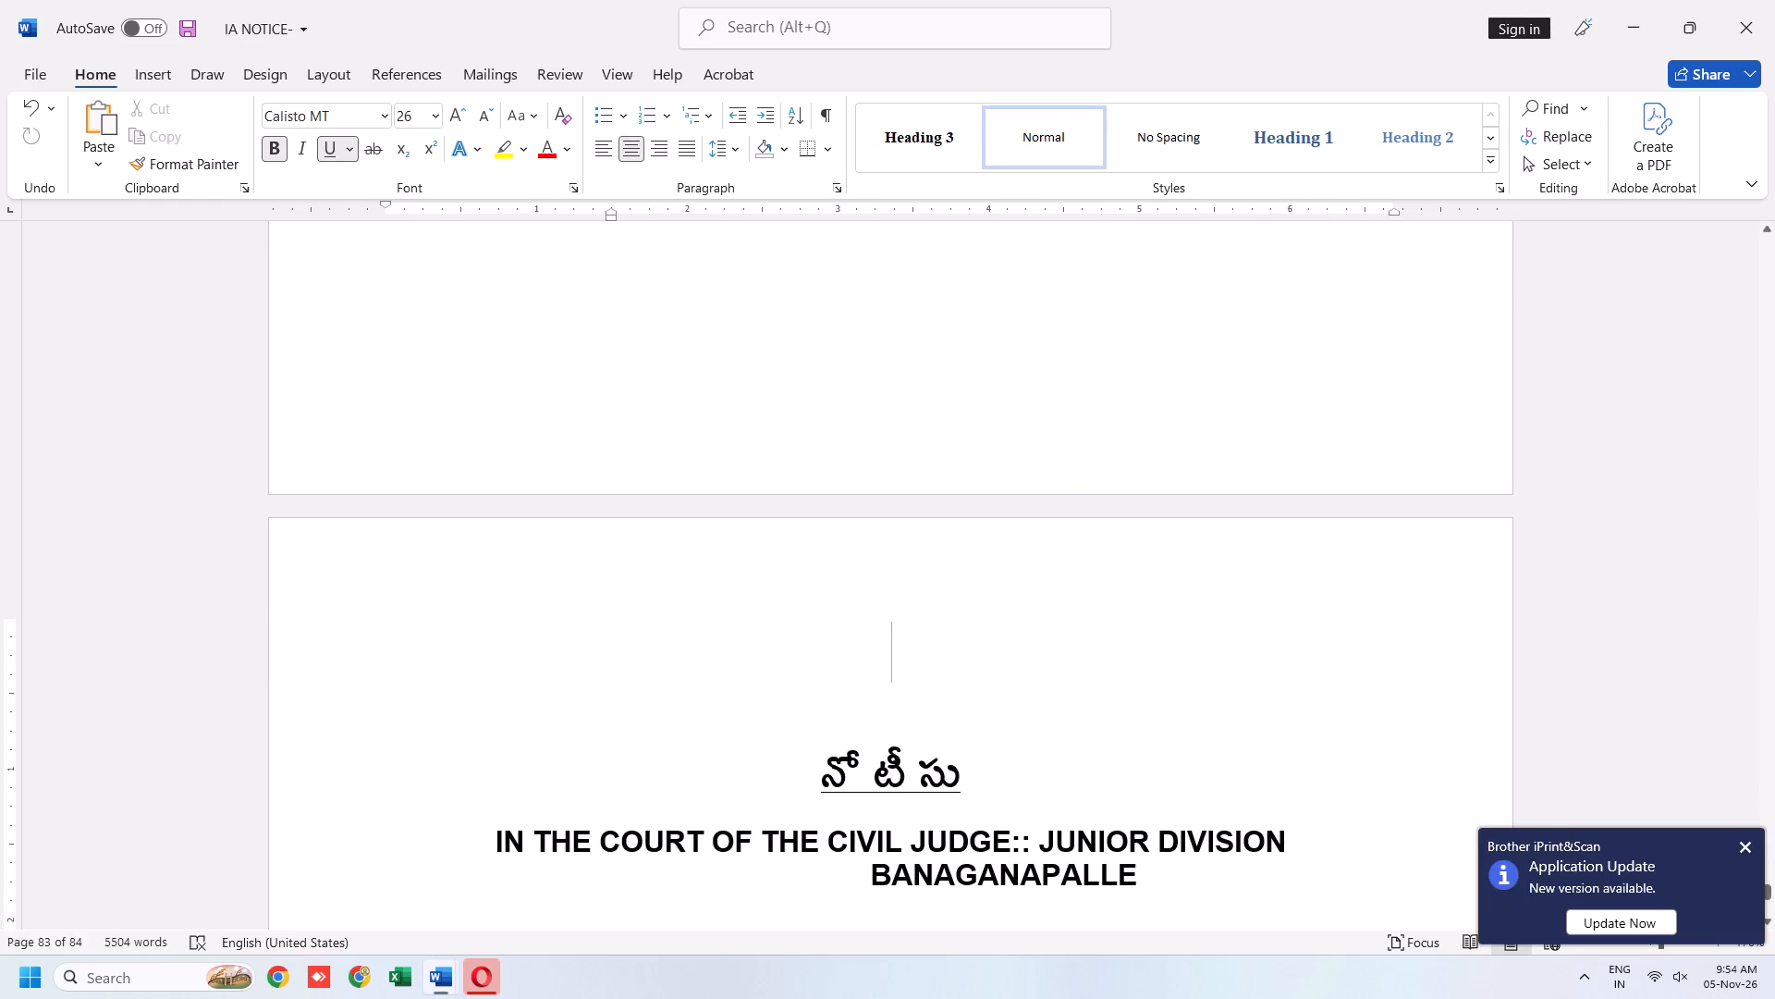
scroll(714, 696, "down", 3)
key("Delete")
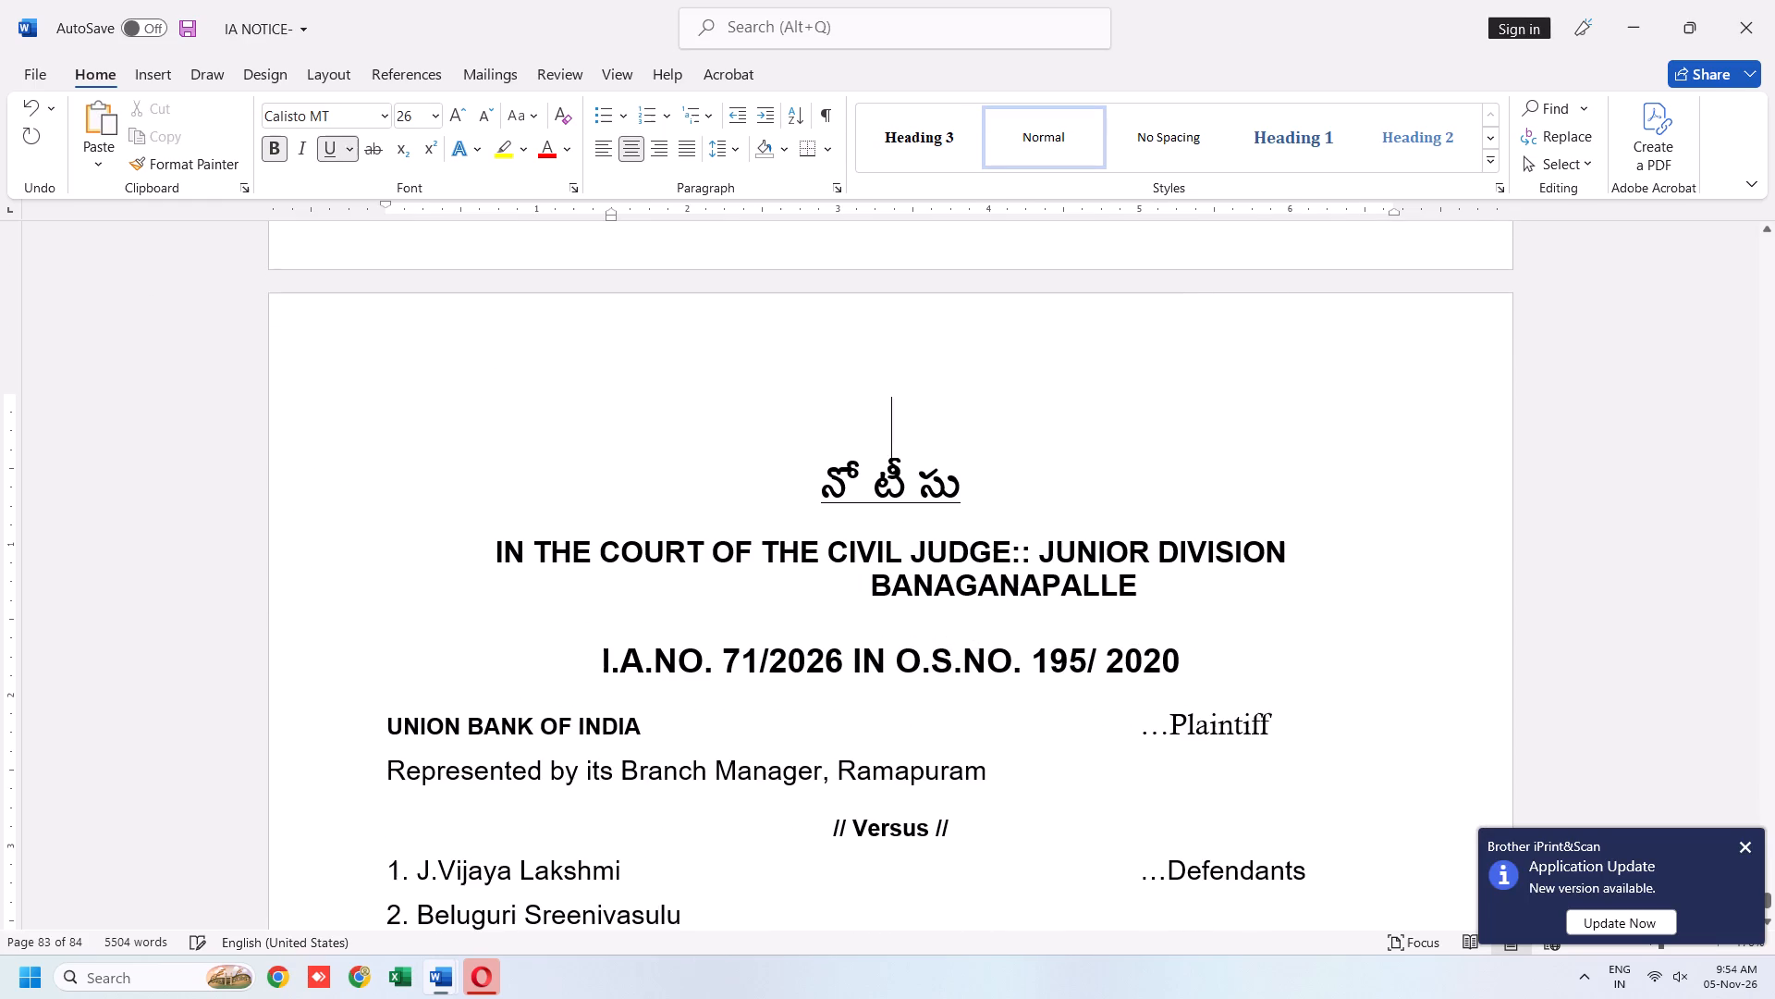
left_click_drag(506, 535, 1335, 910)
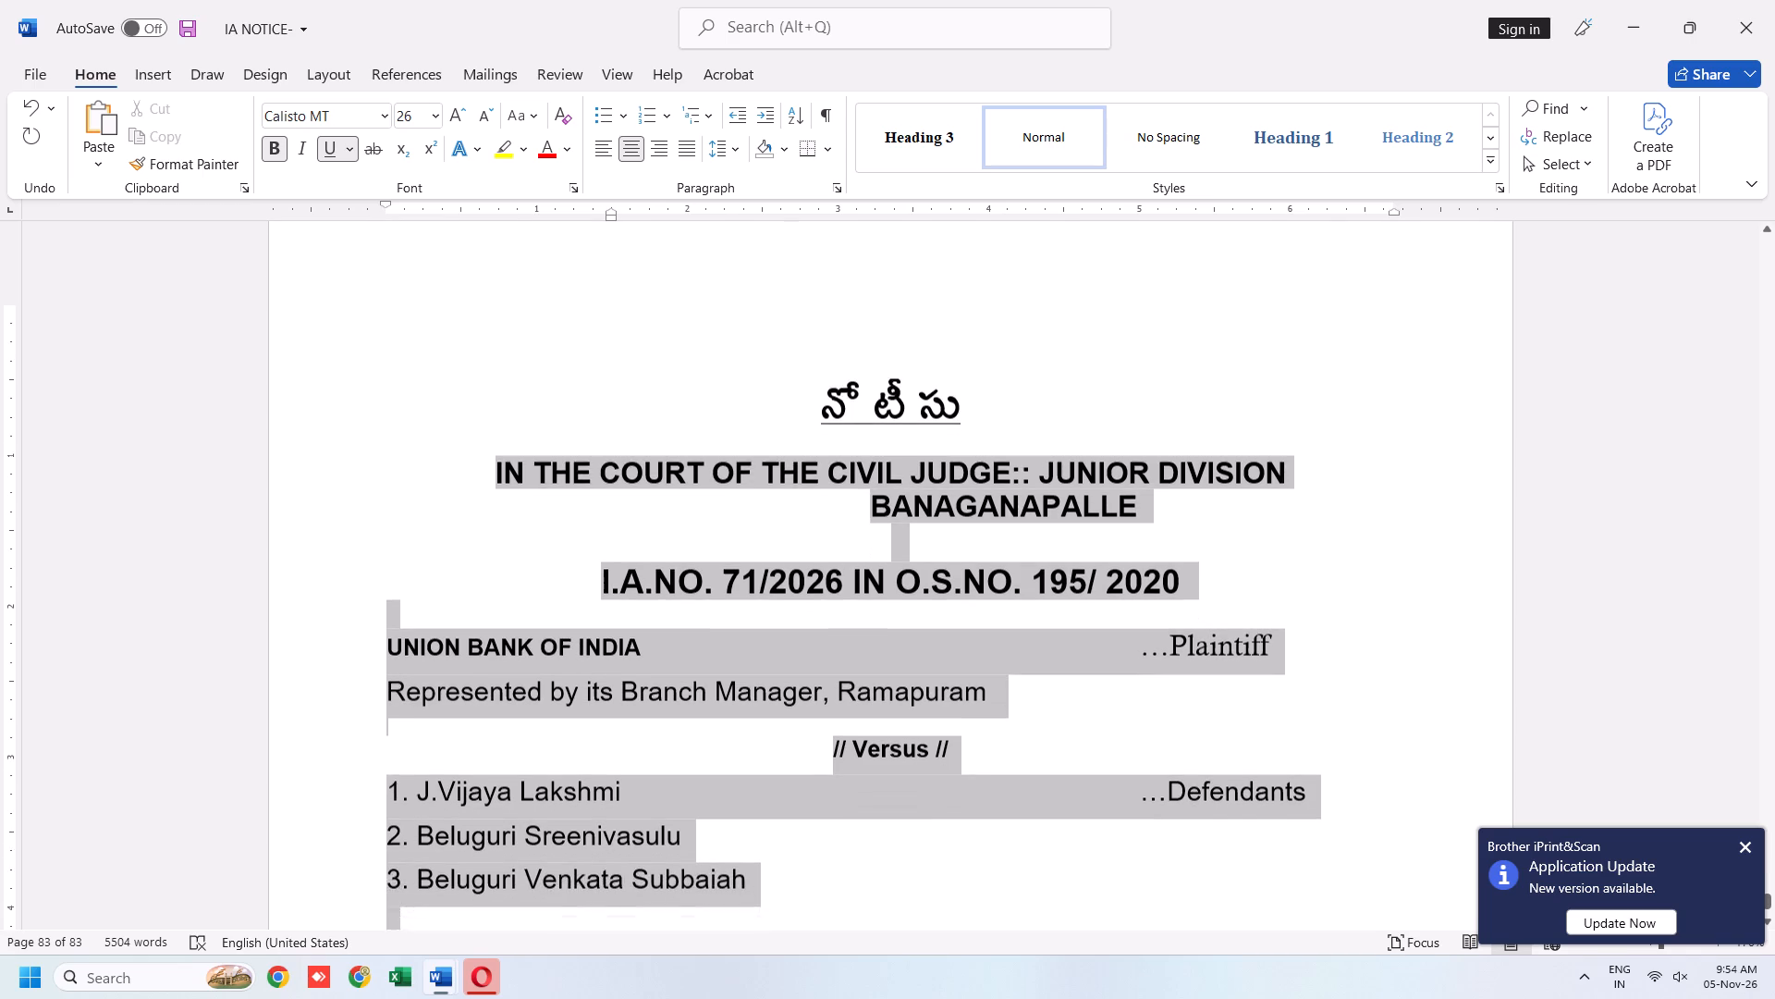
left_click_drag(1335, 910, 1325, 824)
key("ctrl+v")
Replace the defendant's name and address in the new notice with the judgement debtor's details copied from item 3 of the auction EP document.
scroll(800, 614, "down", 5)
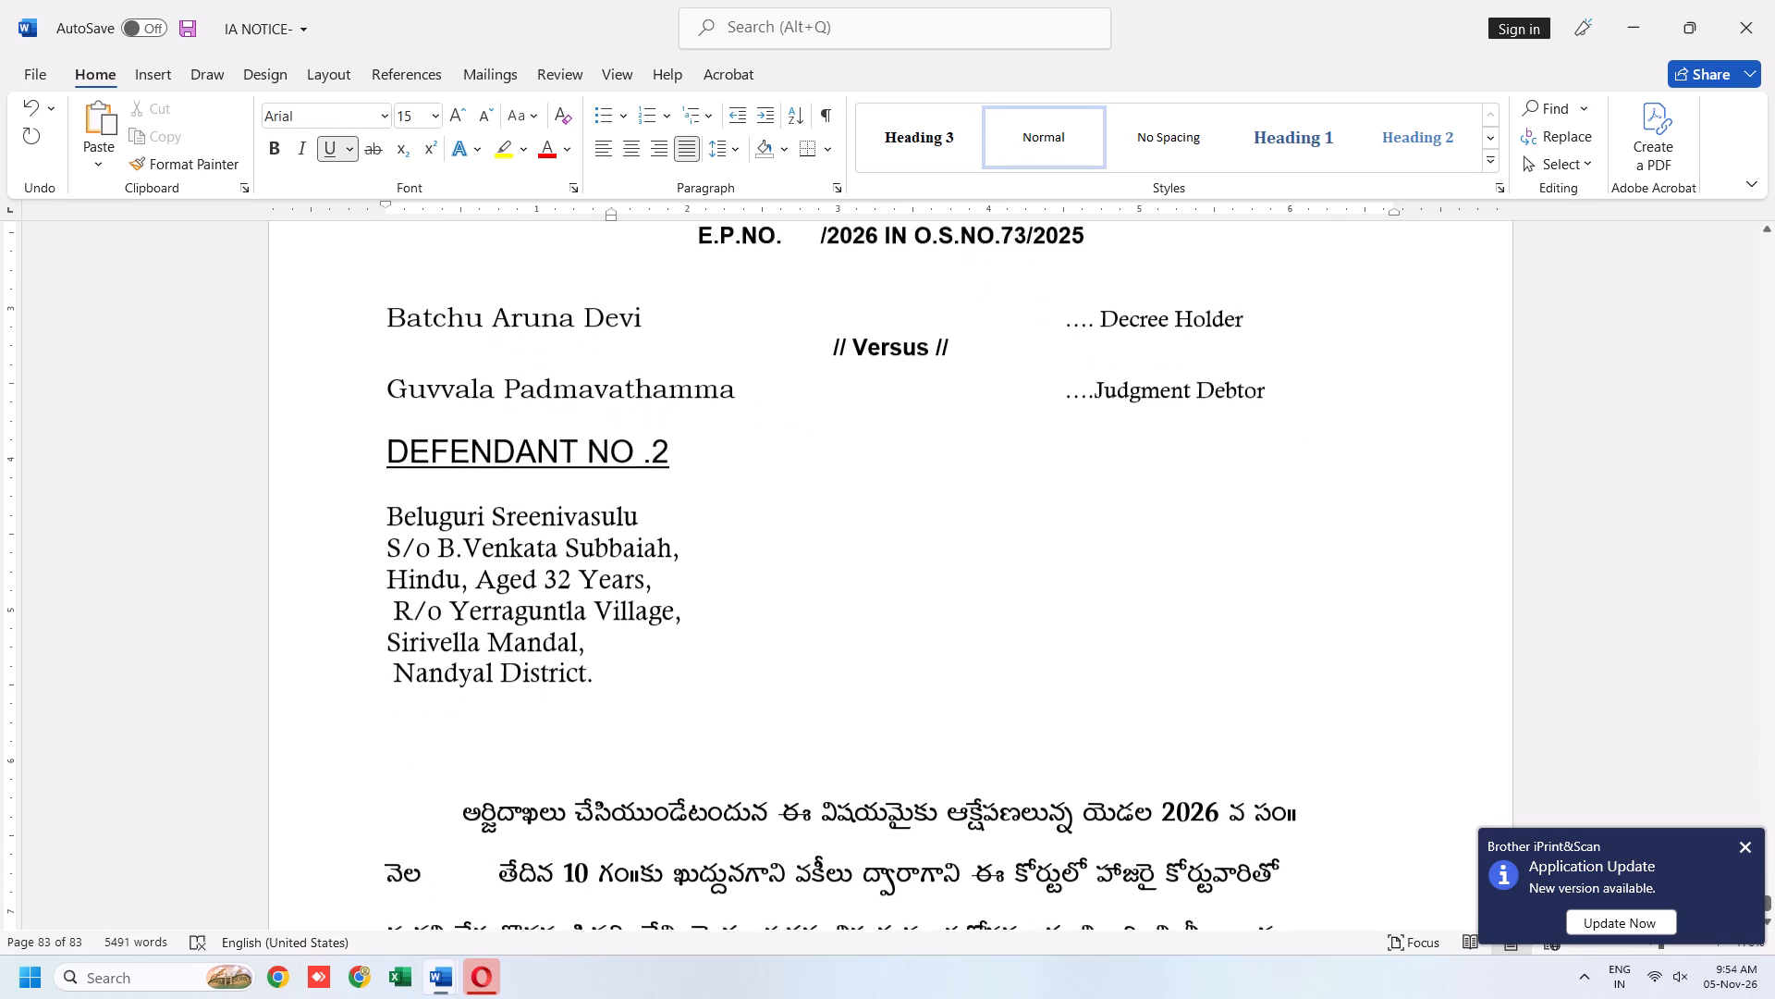
key("alt+Tab")
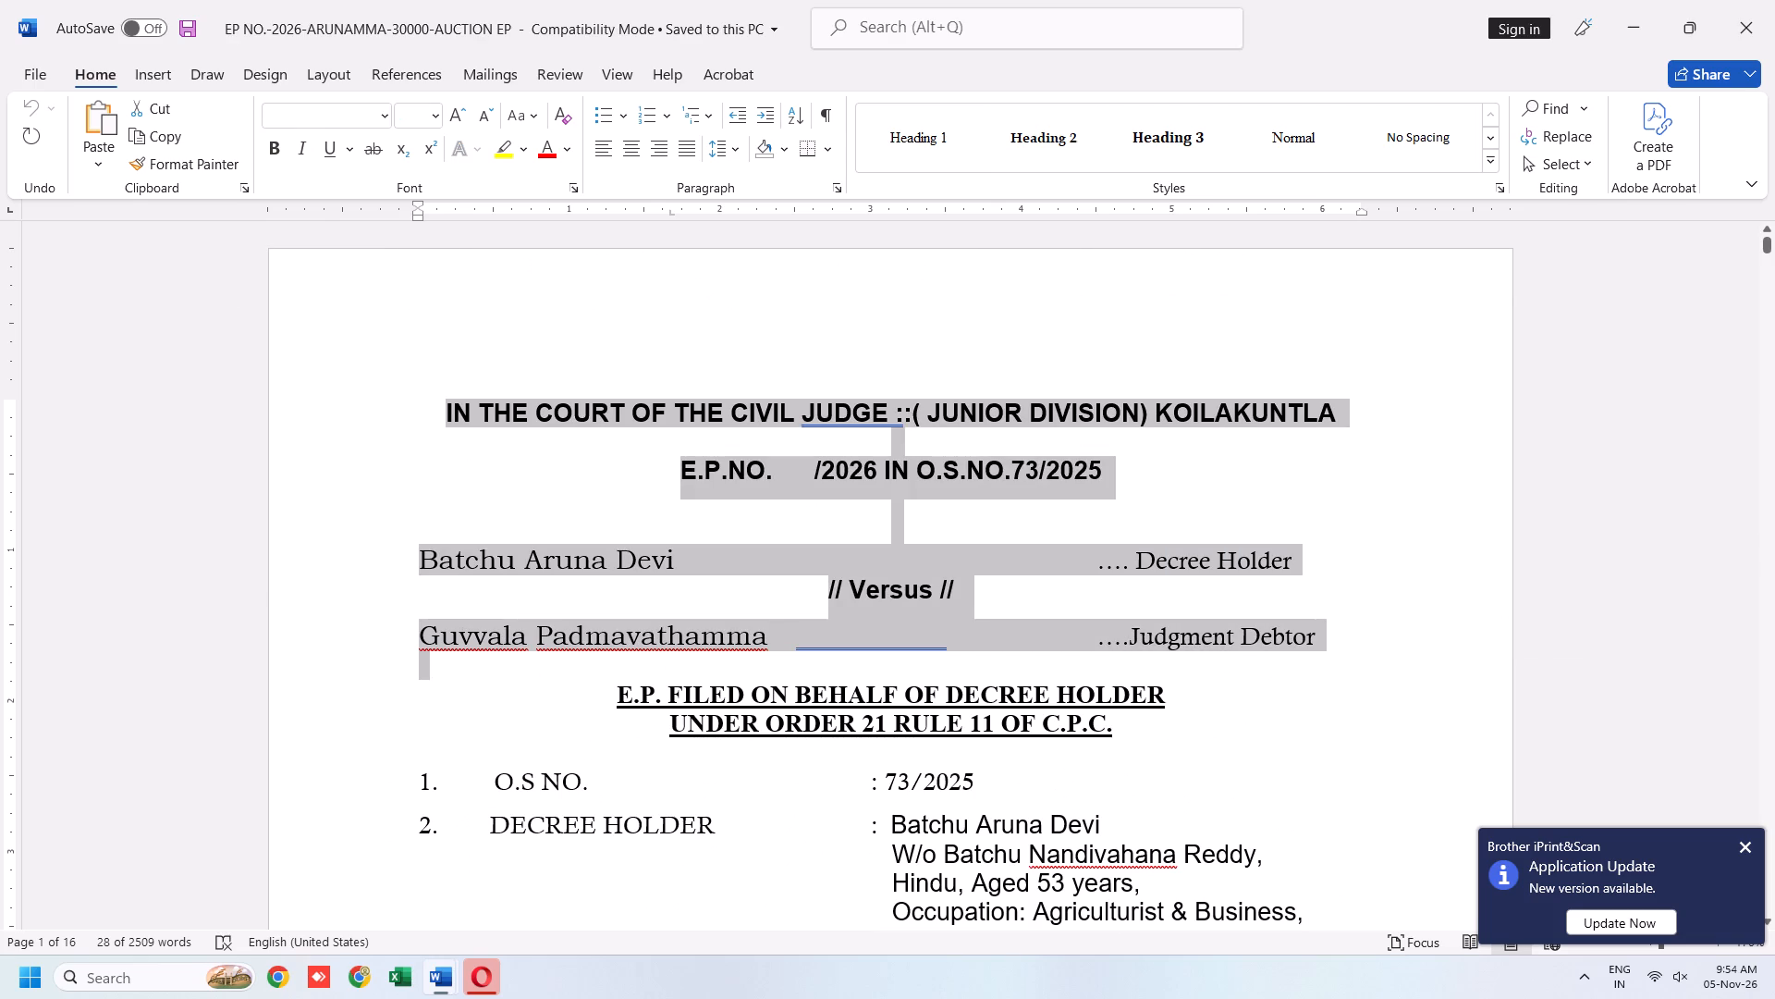
scroll(752, 750, "down", 4)
scroll(889, 691, "down", 3)
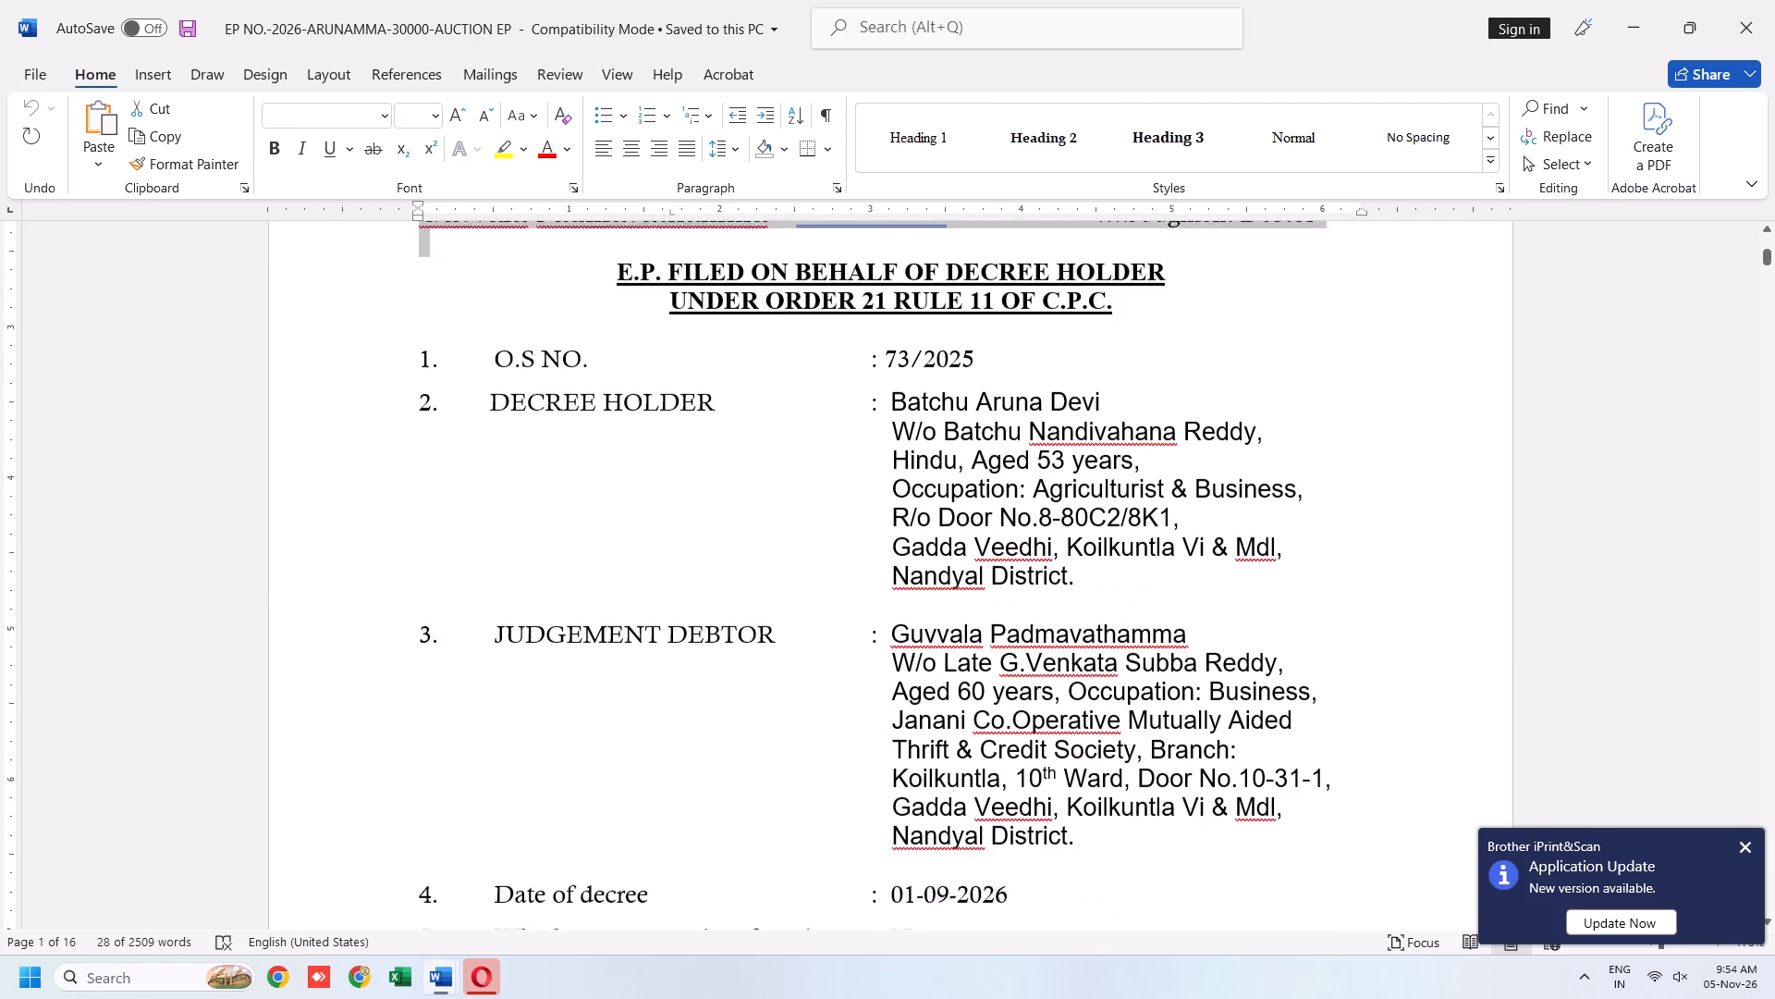
scroll(878, 773, "up", 7)
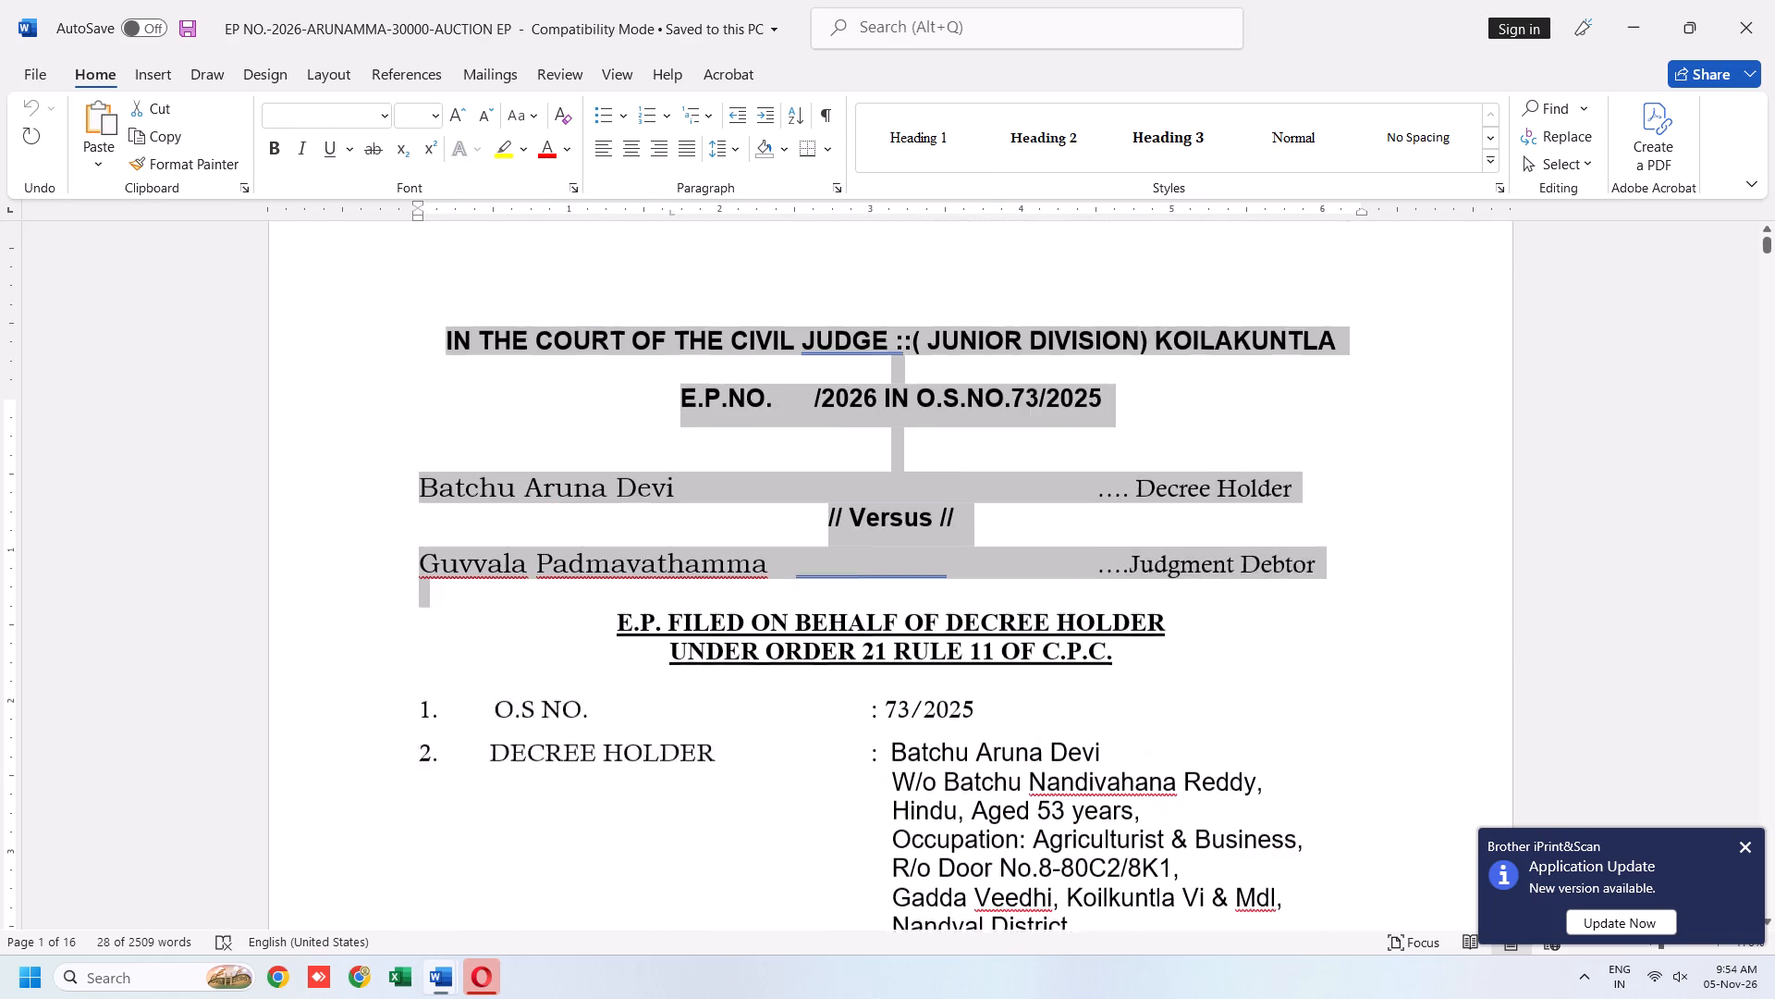
scroll(899, 769, "down", 9)
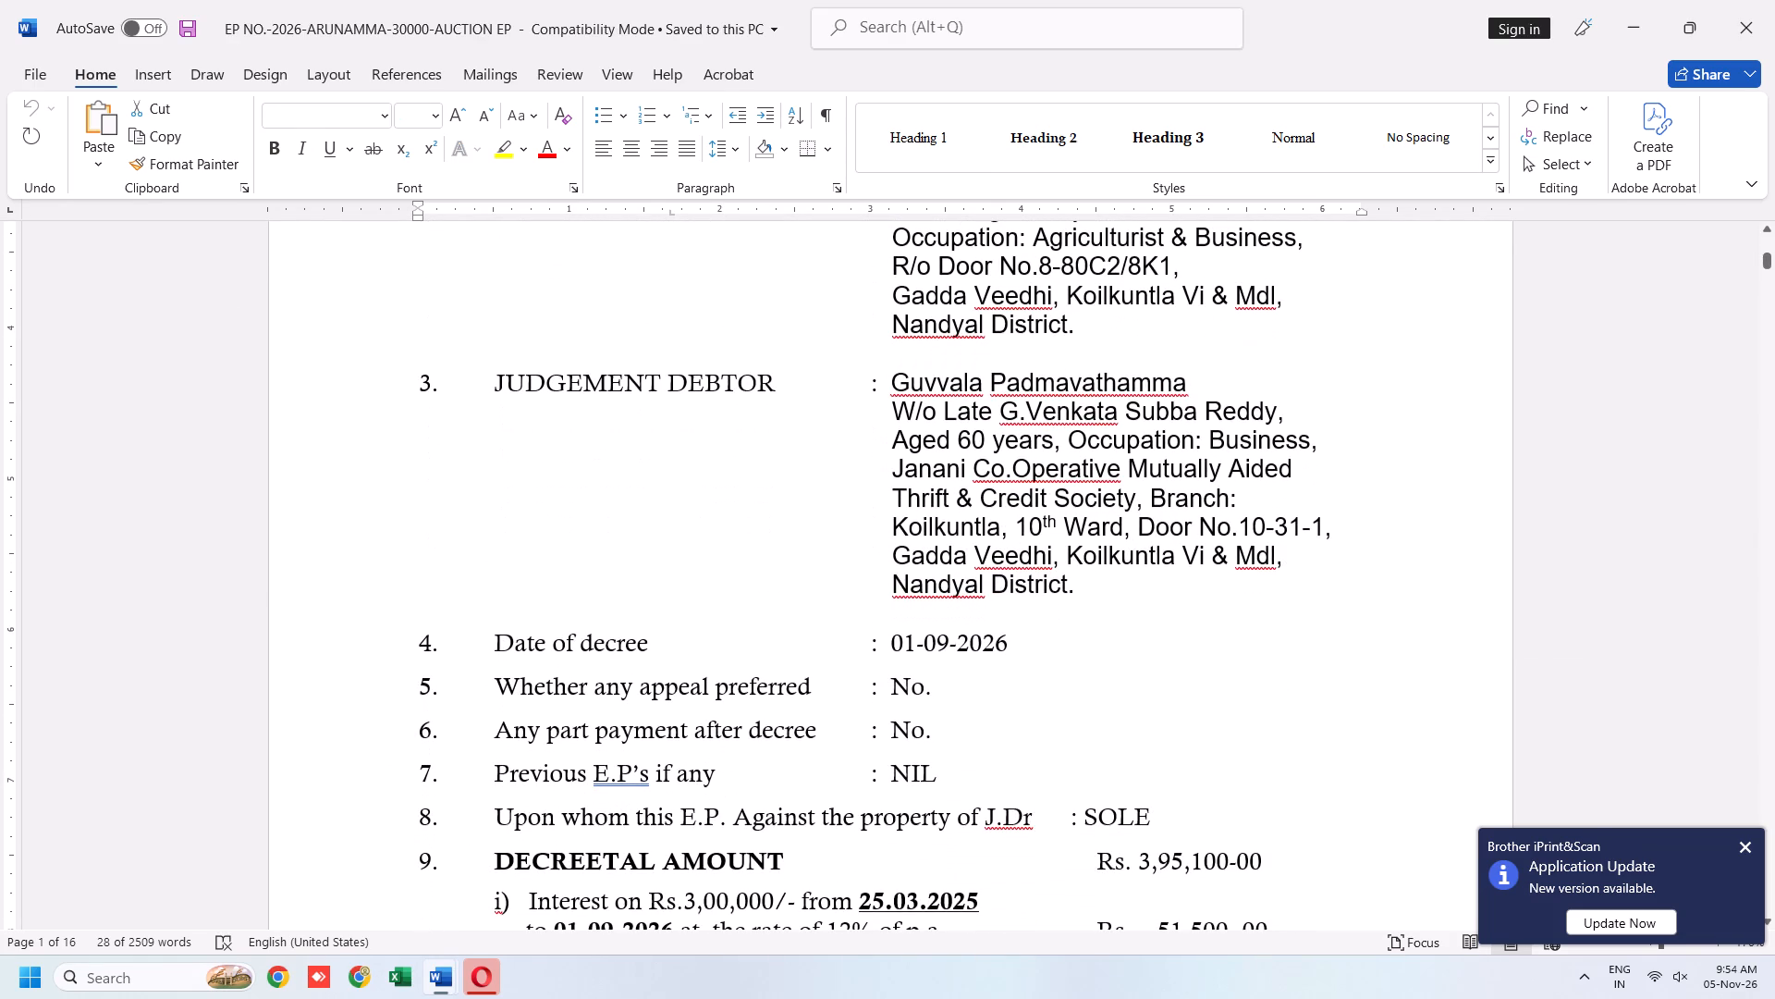
left_click_drag(891, 382, 1165, 590)
key("ctrl+c")
key("alt+Tab")
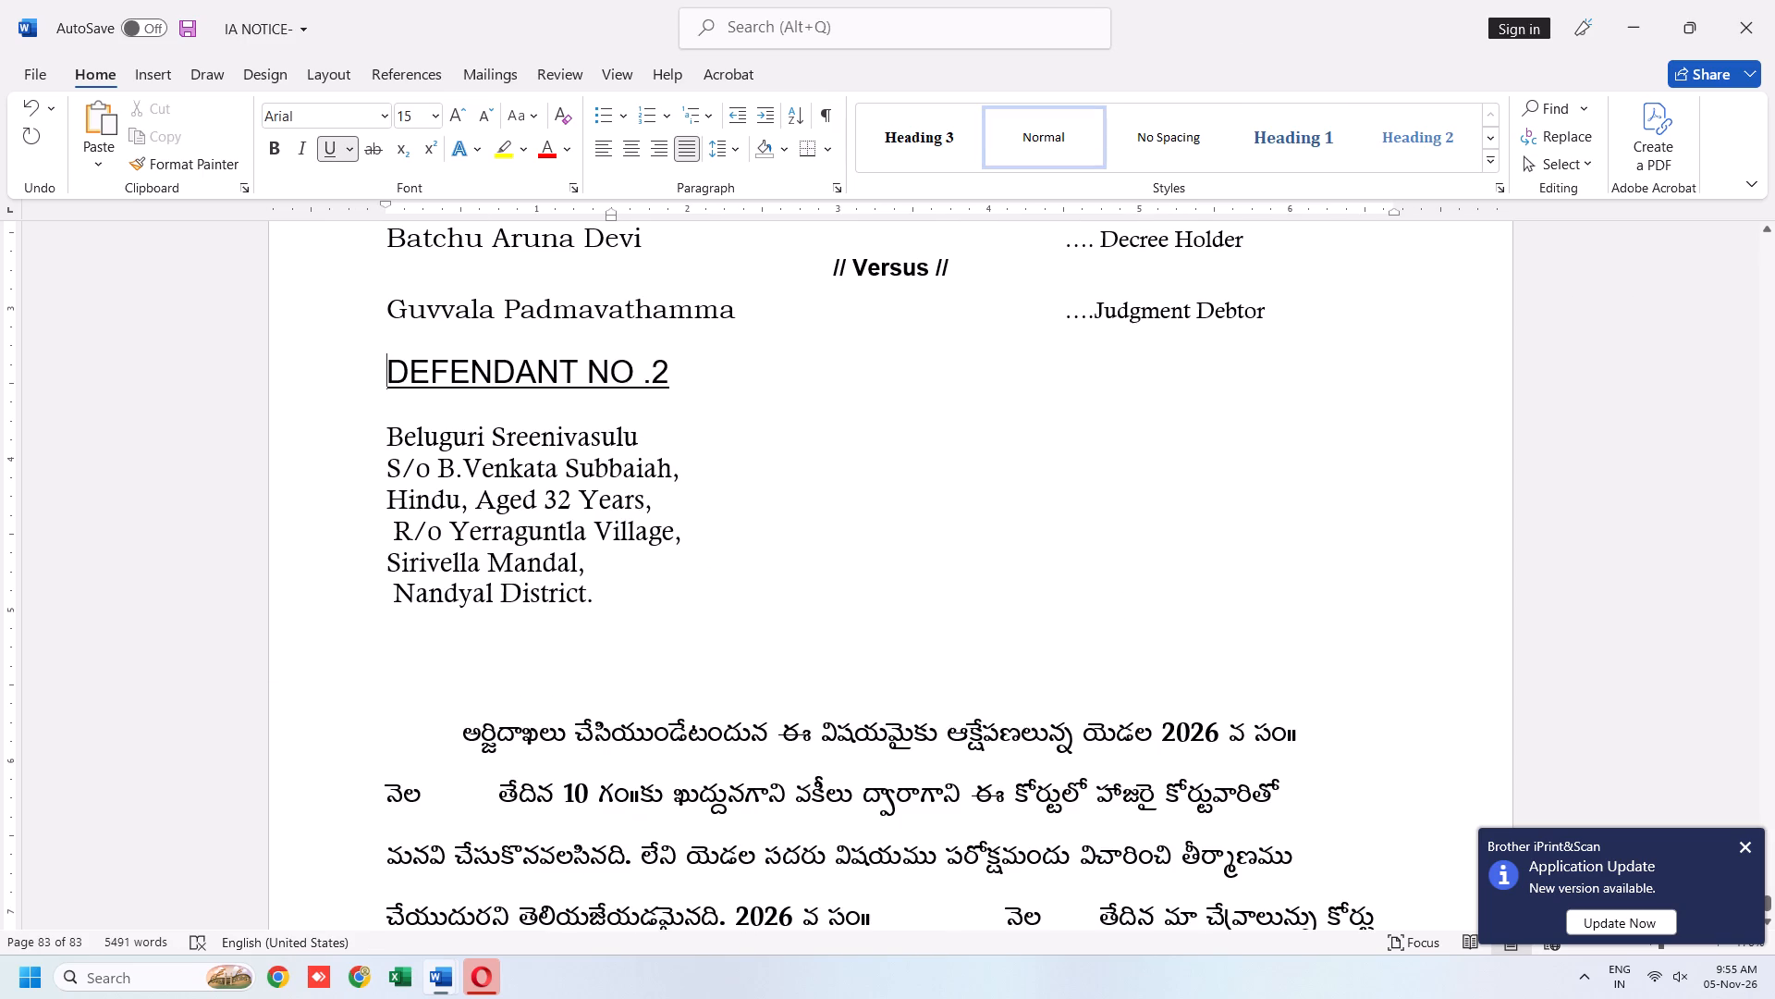
left_click_drag(386, 441, 614, 610)
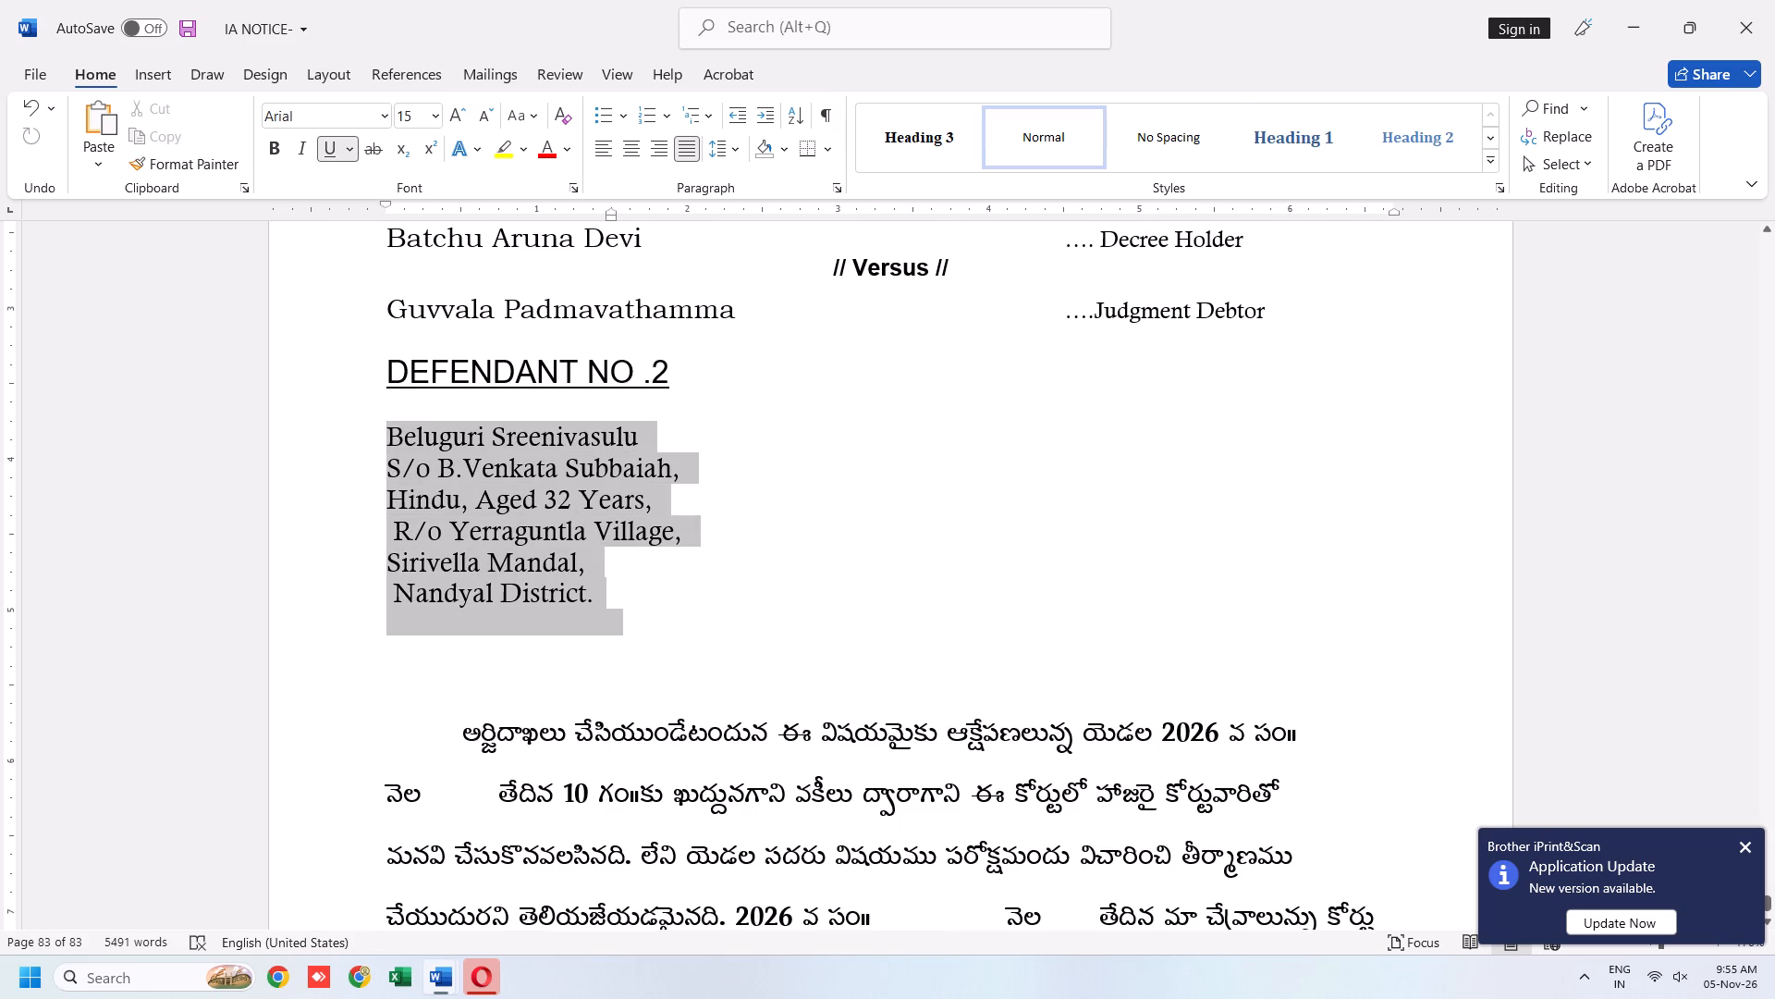
left_click_drag(614, 610, 623, 597)
key("ctrl+v")
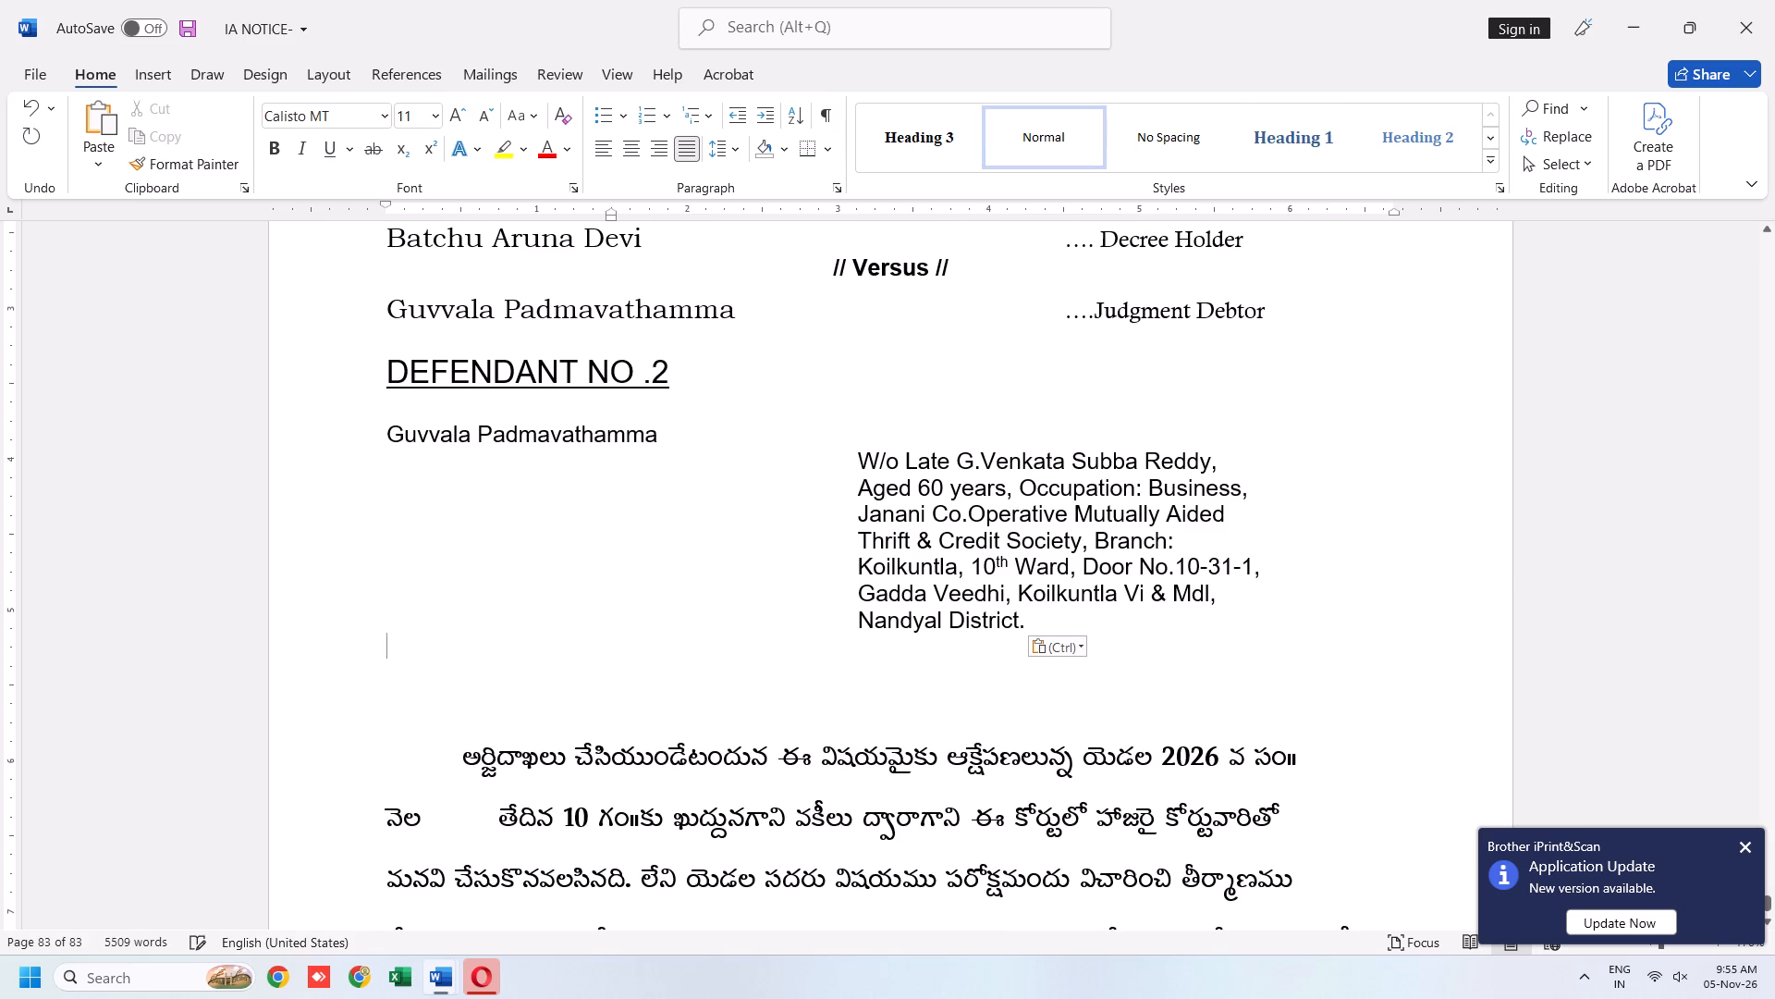
Delete "NO .2" from the underlined defendant heading so it reads only "DEFENDANT".
left_click_drag(642, 370, 624, 388)
left_click_drag(579, 366, 583, 368)
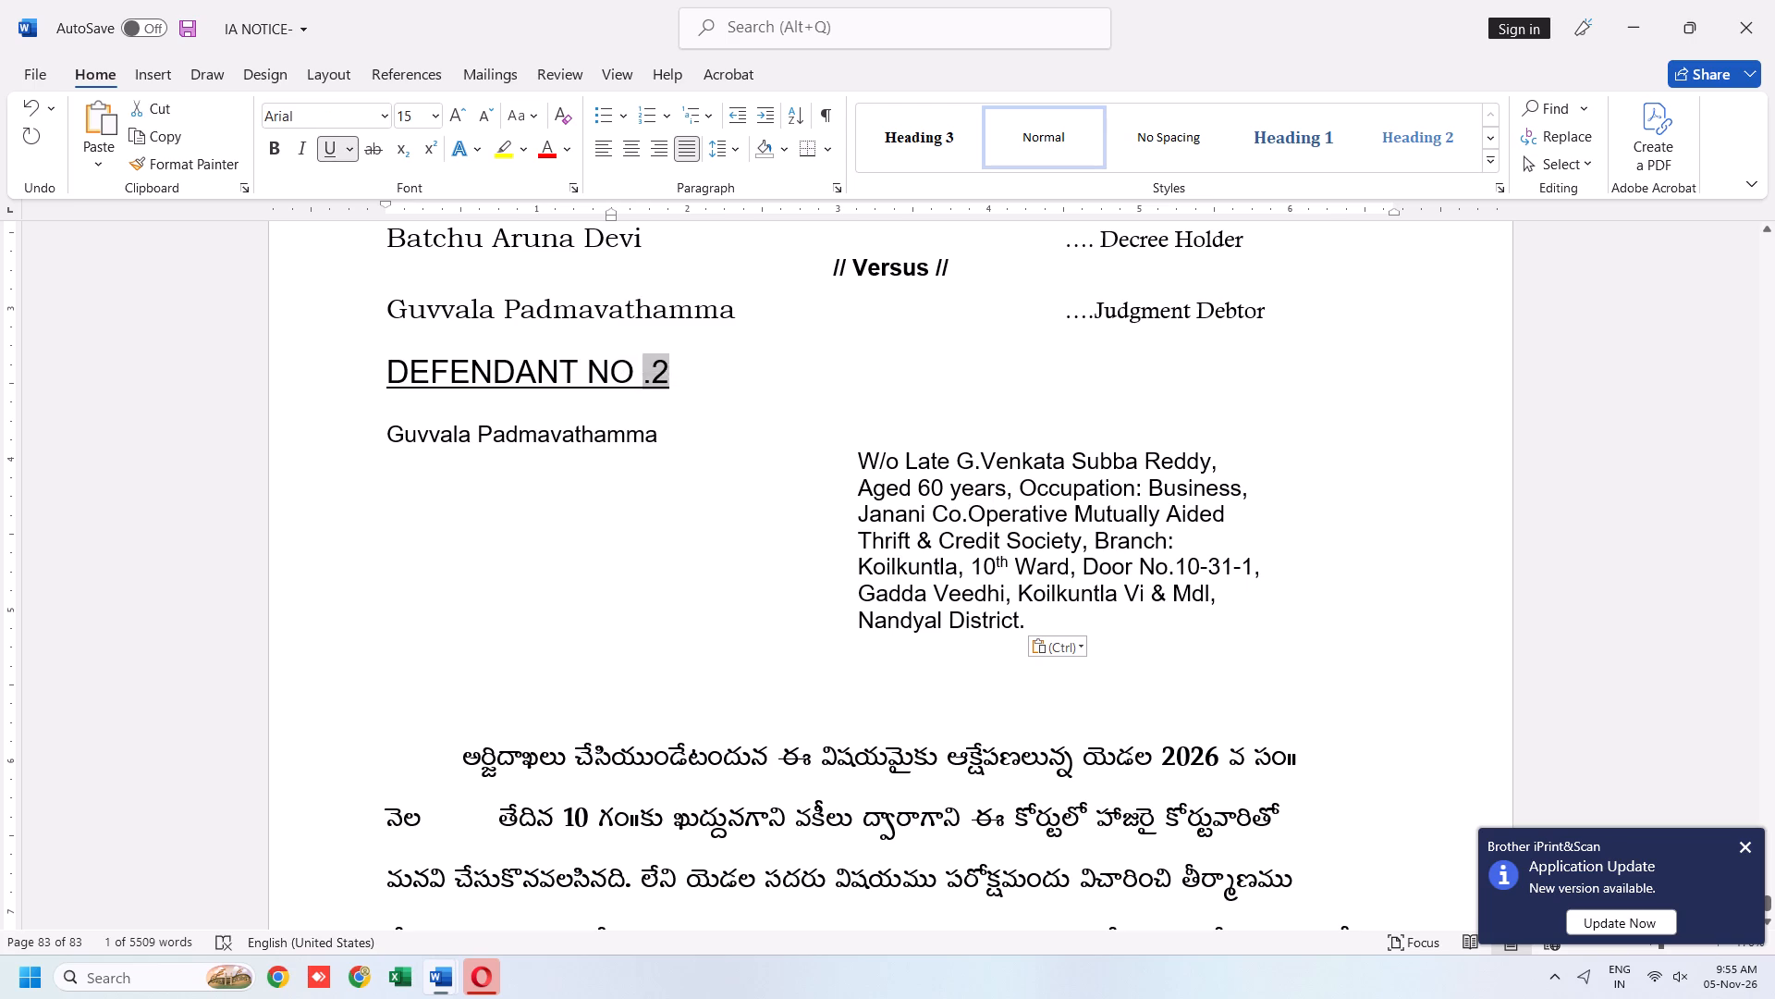
left_click_drag(583, 368, 659, 383)
left_click_drag(654, 383, 615, 383)
left_click_drag(579, 371, 658, 385)
left_click(645, 382)
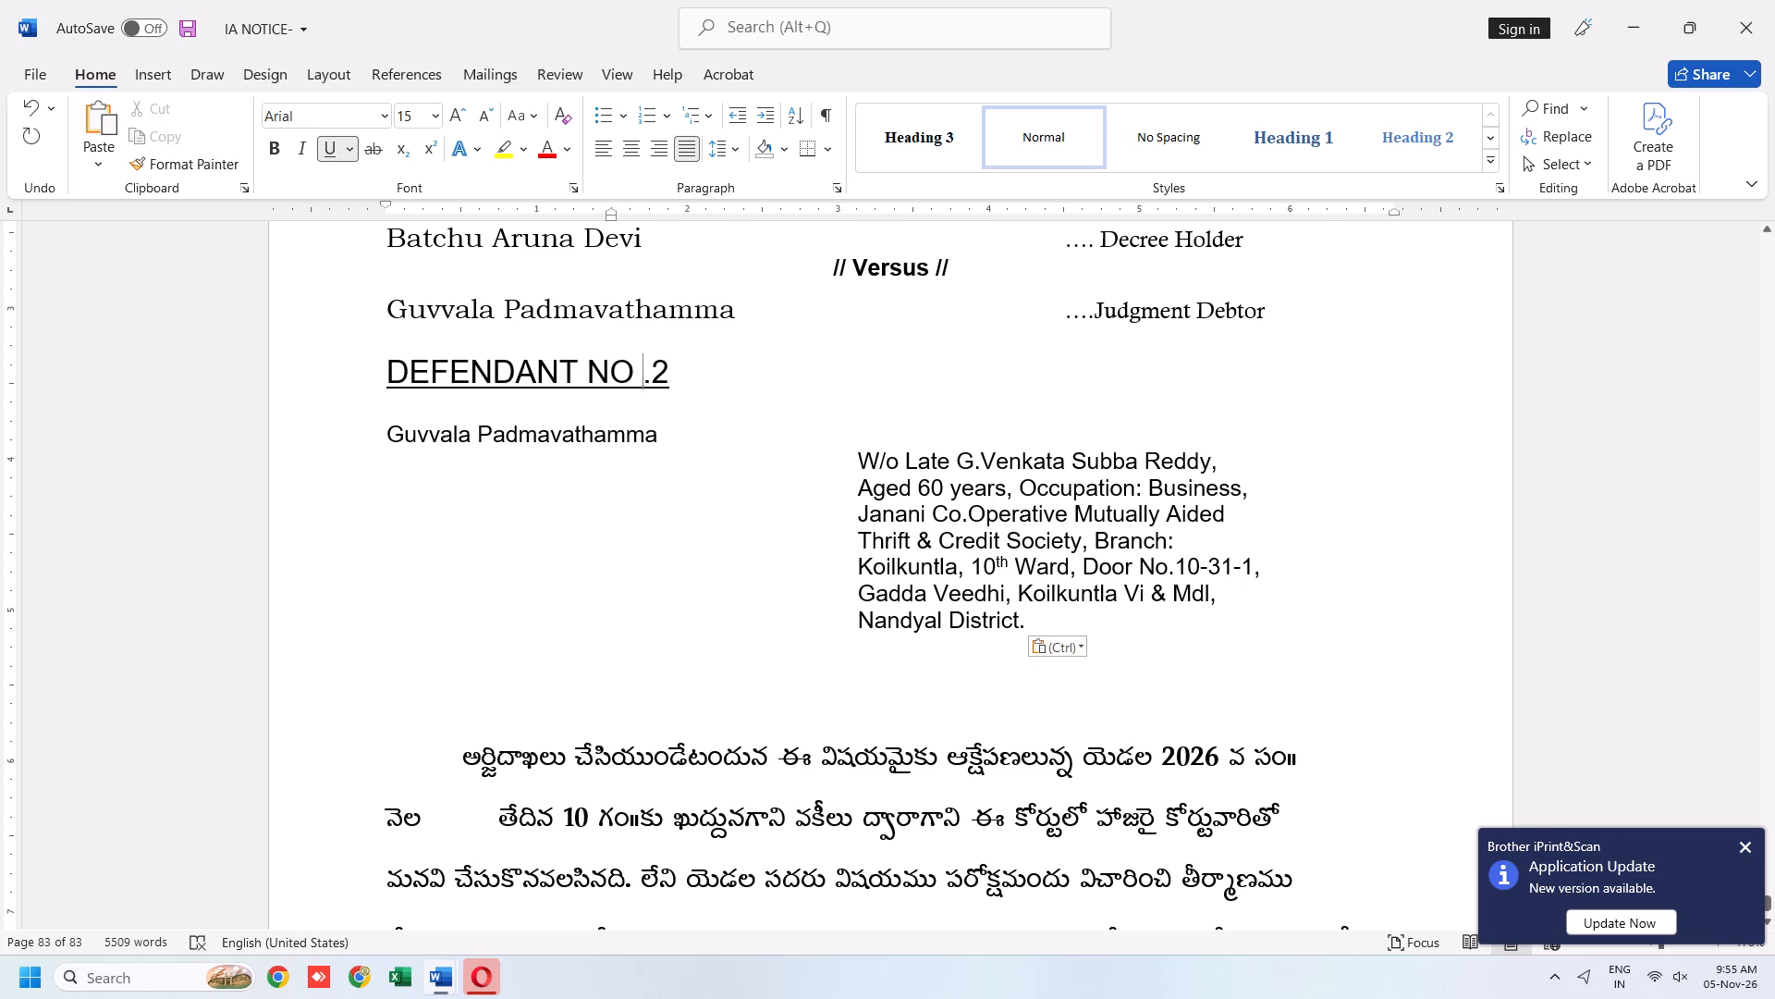
left_click_drag(697, 371, 589, 384)
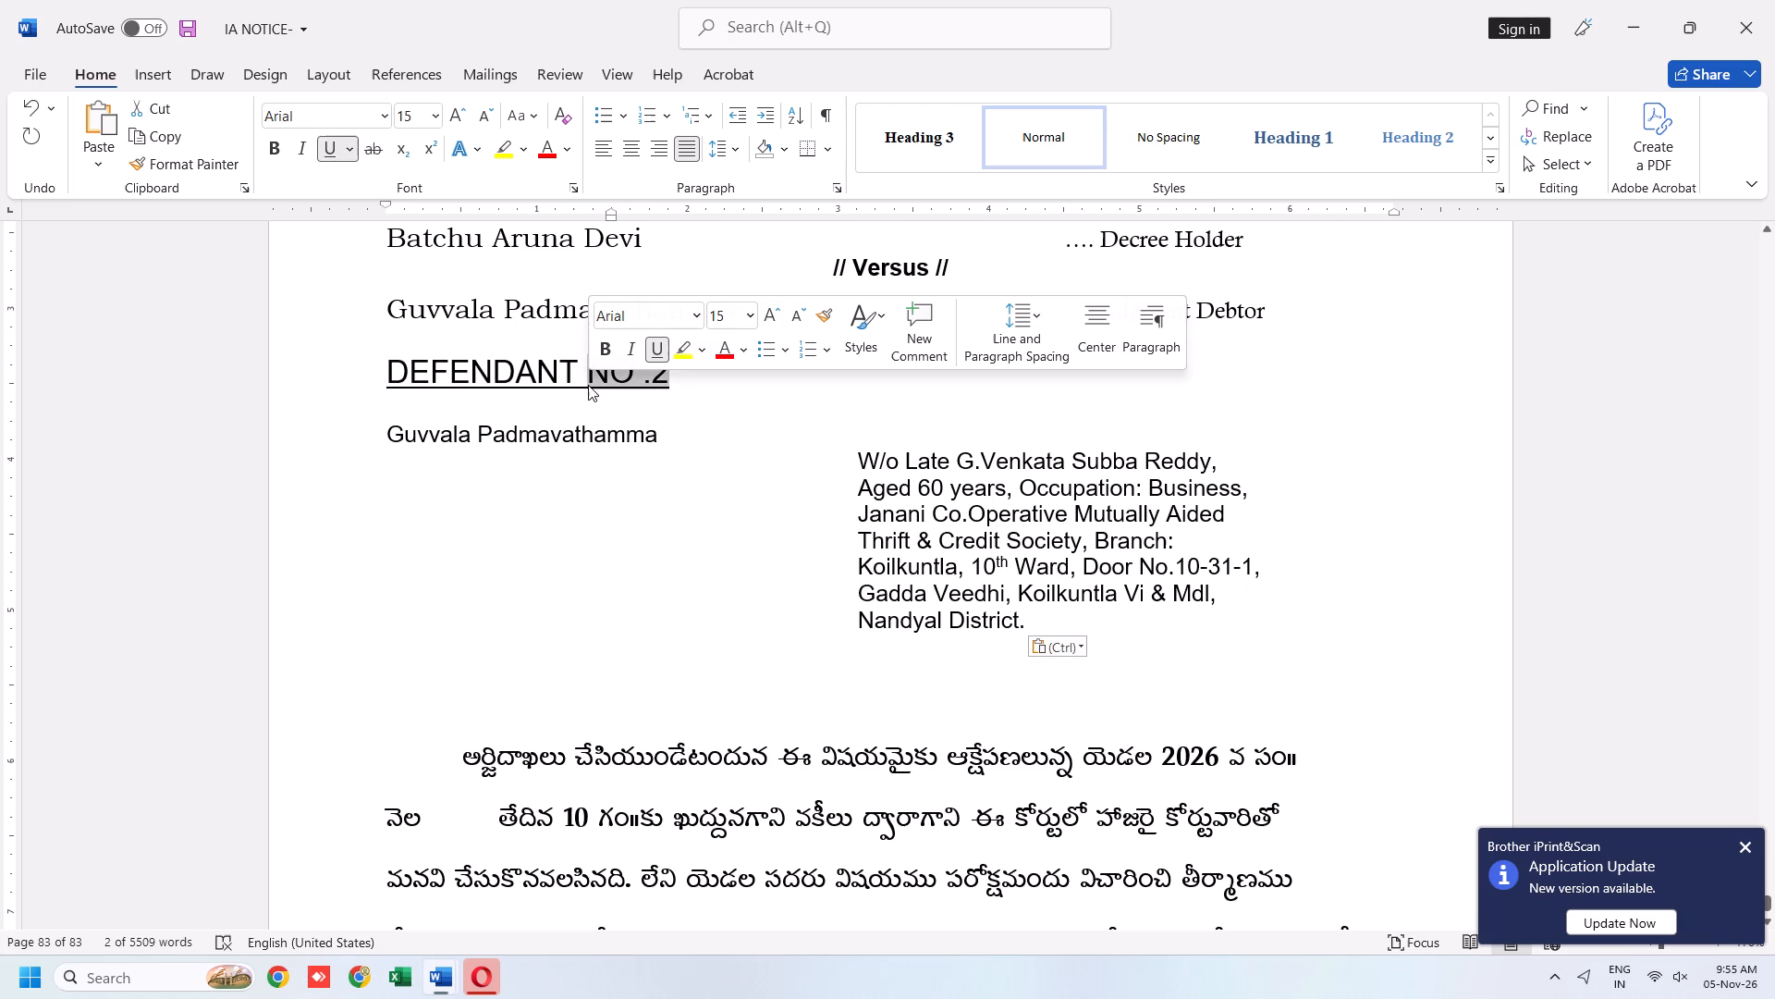
key("Delete")
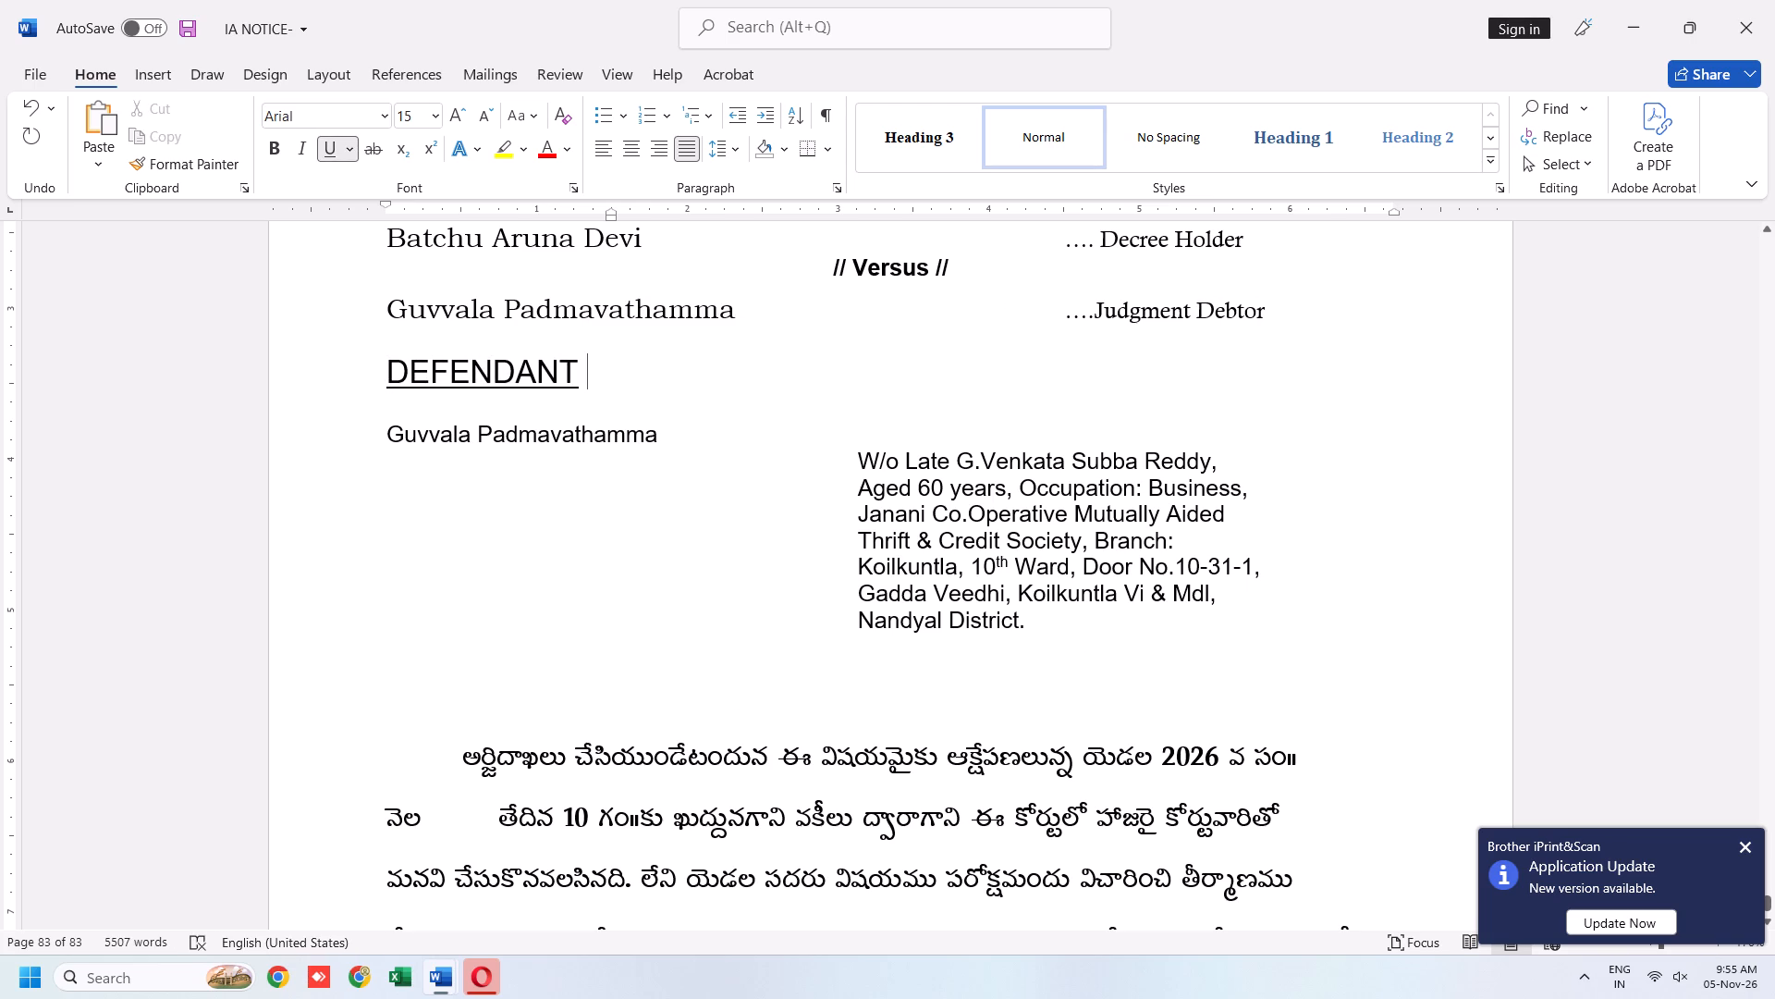
Remove the leading indentation from the spouse-name line so it starts at the margin beneath the defendant's name.
left_click(861, 453)
key("BackSpace")
key("BackSpace")
key("BackSpace")
key("BackSpace")
key("BackSpace")
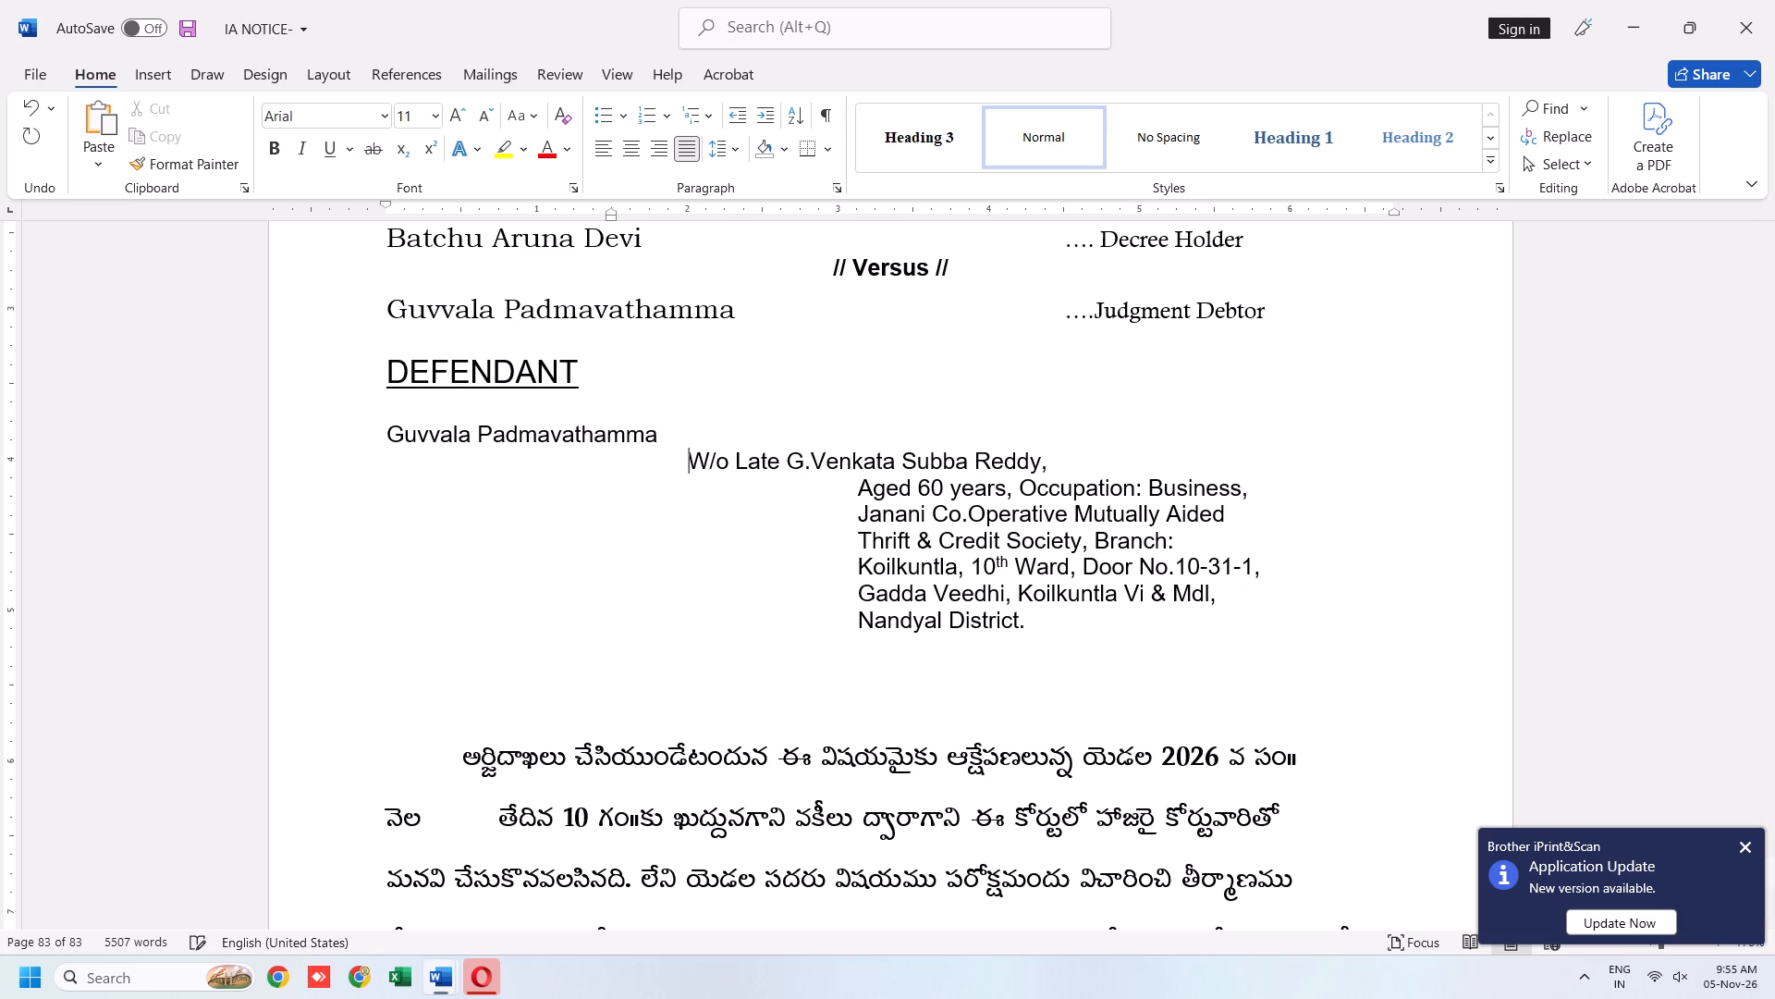
key("BackSpace")
key("BackSpace")
key("BackSpace")
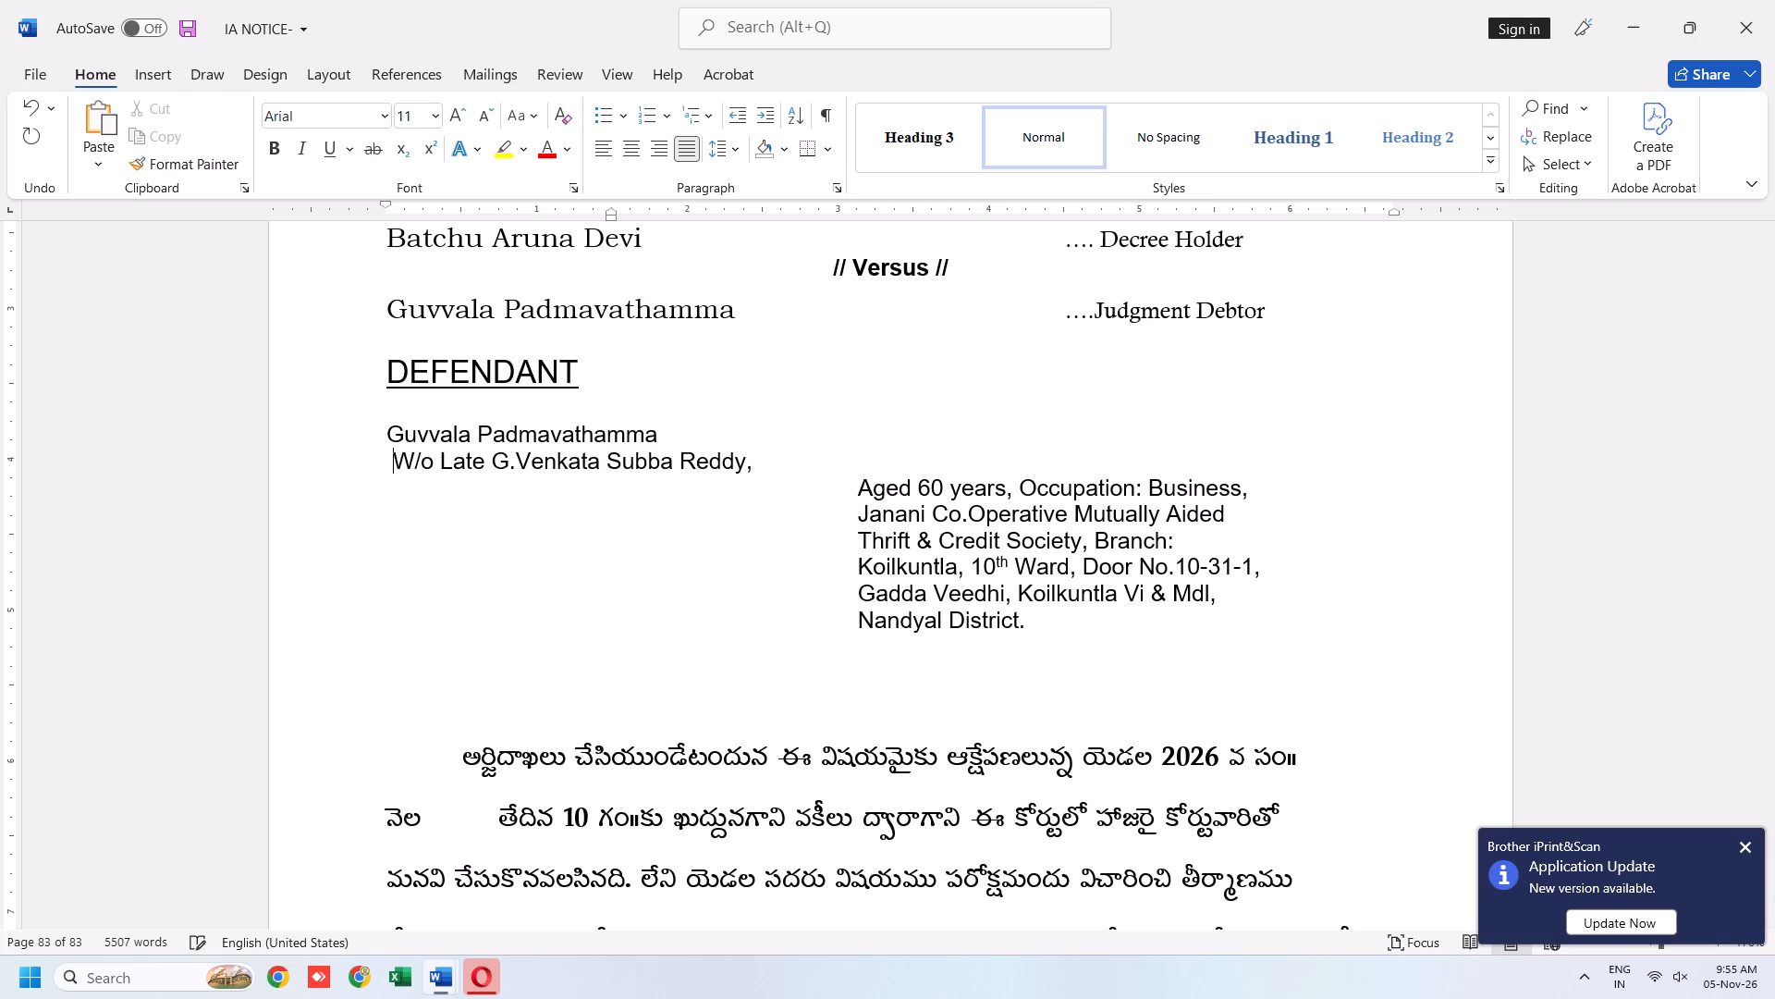
key("BackSpace")
Remove the leading indentation from the age and occupation line so it starts at the margin.
left_click(862, 492)
key("BackSpace")
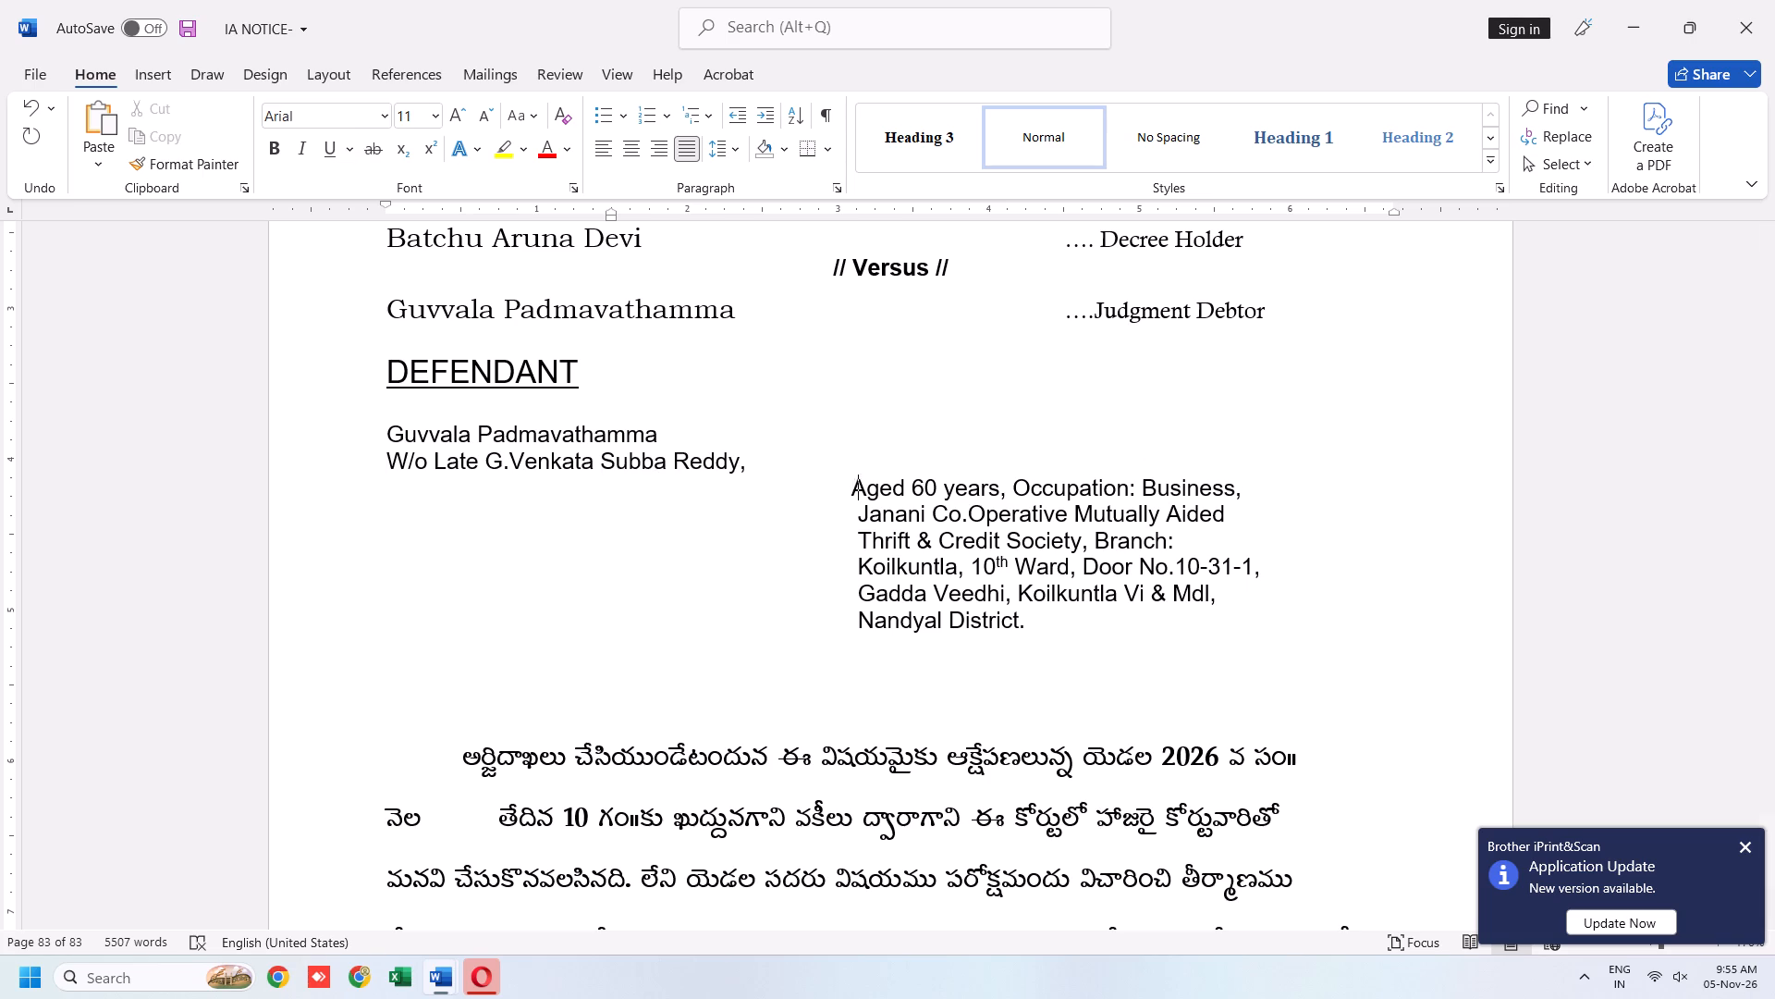
key("BackSpace")
key("BackSpace")
key("BackSpace")
key("BackSpace")
key("BackSpace")
key("BackSpace")
key("BackSpace")
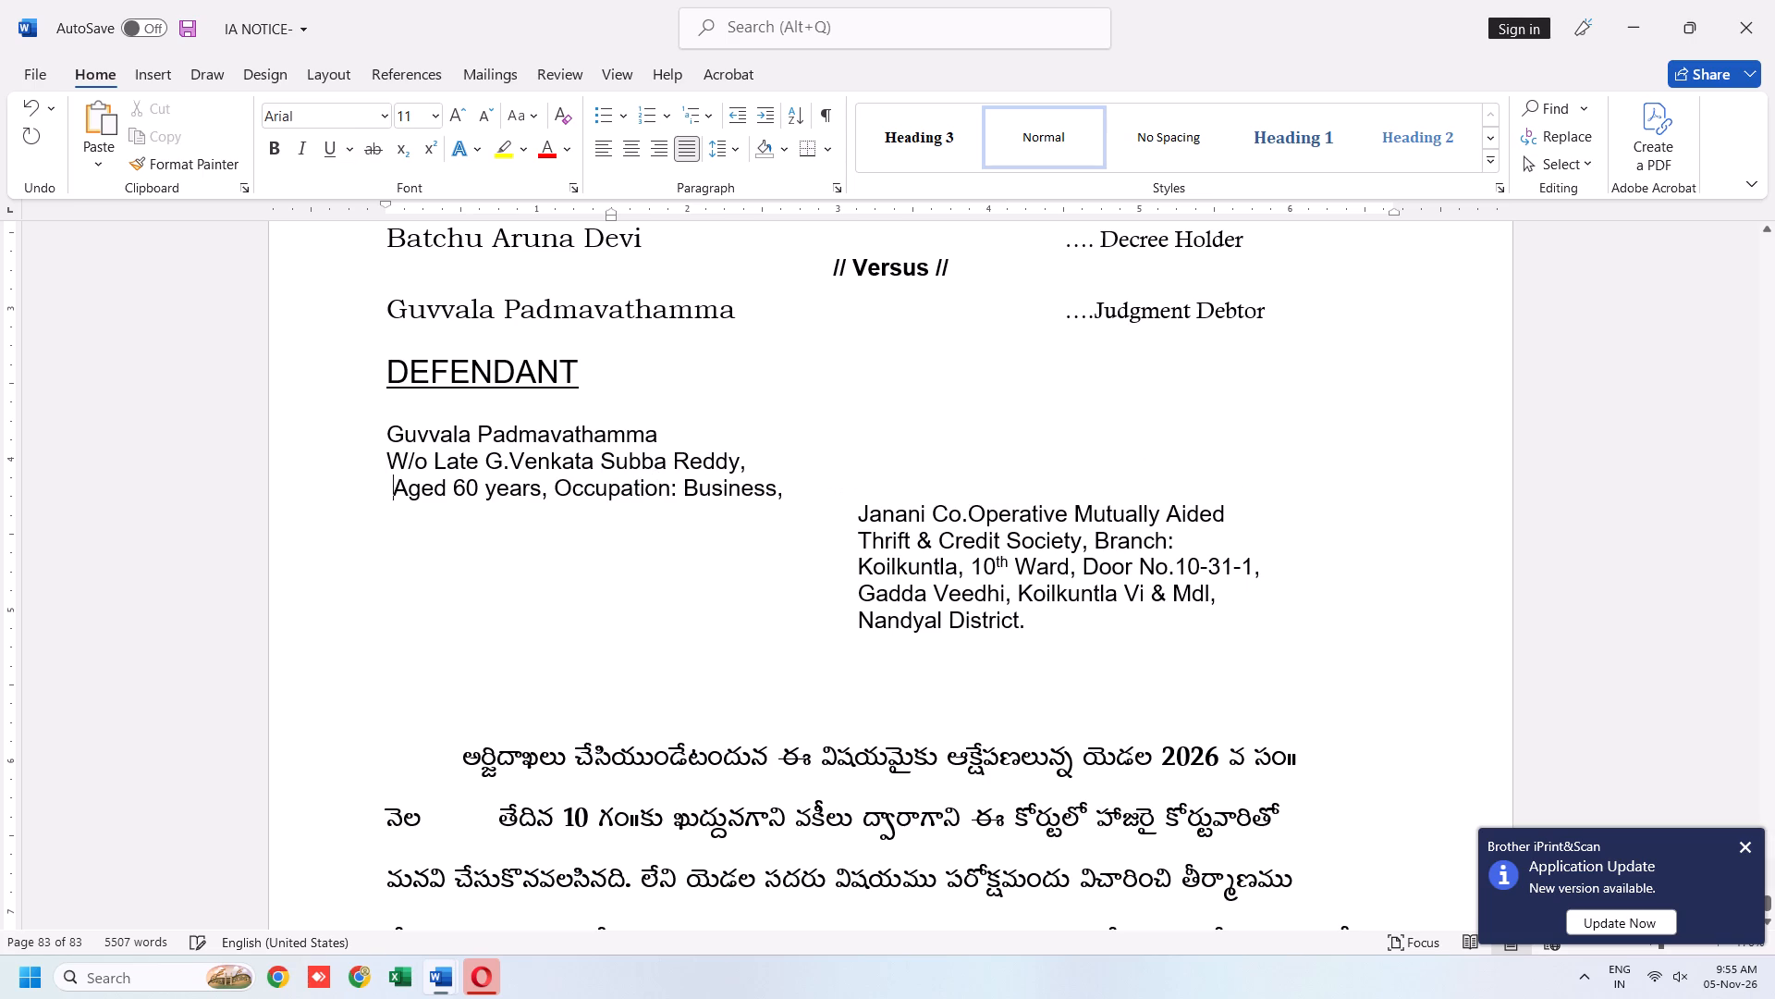
key("BackSpace")
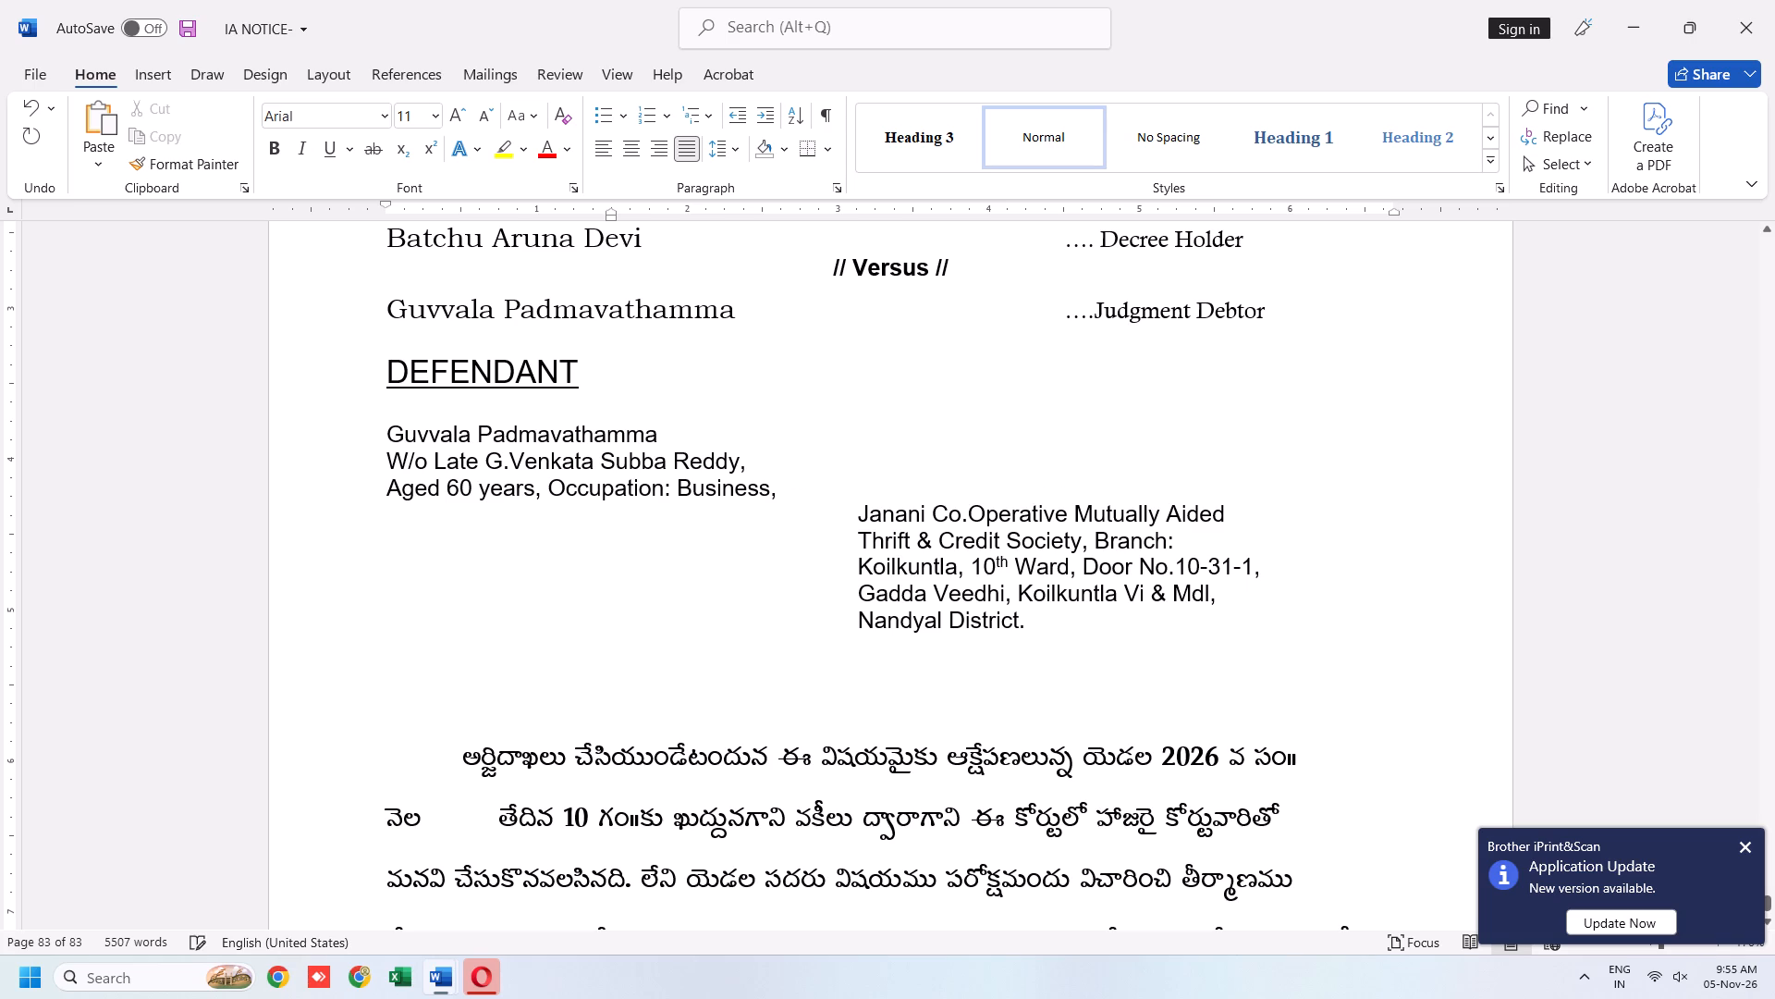
Remove the leading indentation from the line beginning "Janani Co.Operative" so it starts at the margin.
left_click(859, 512)
key("BackSpace")
key("BackSpace")
key("BackSpace")
key("BackSpace")
key("BackSpace")
key("BackSpace")
key("BackSpace")
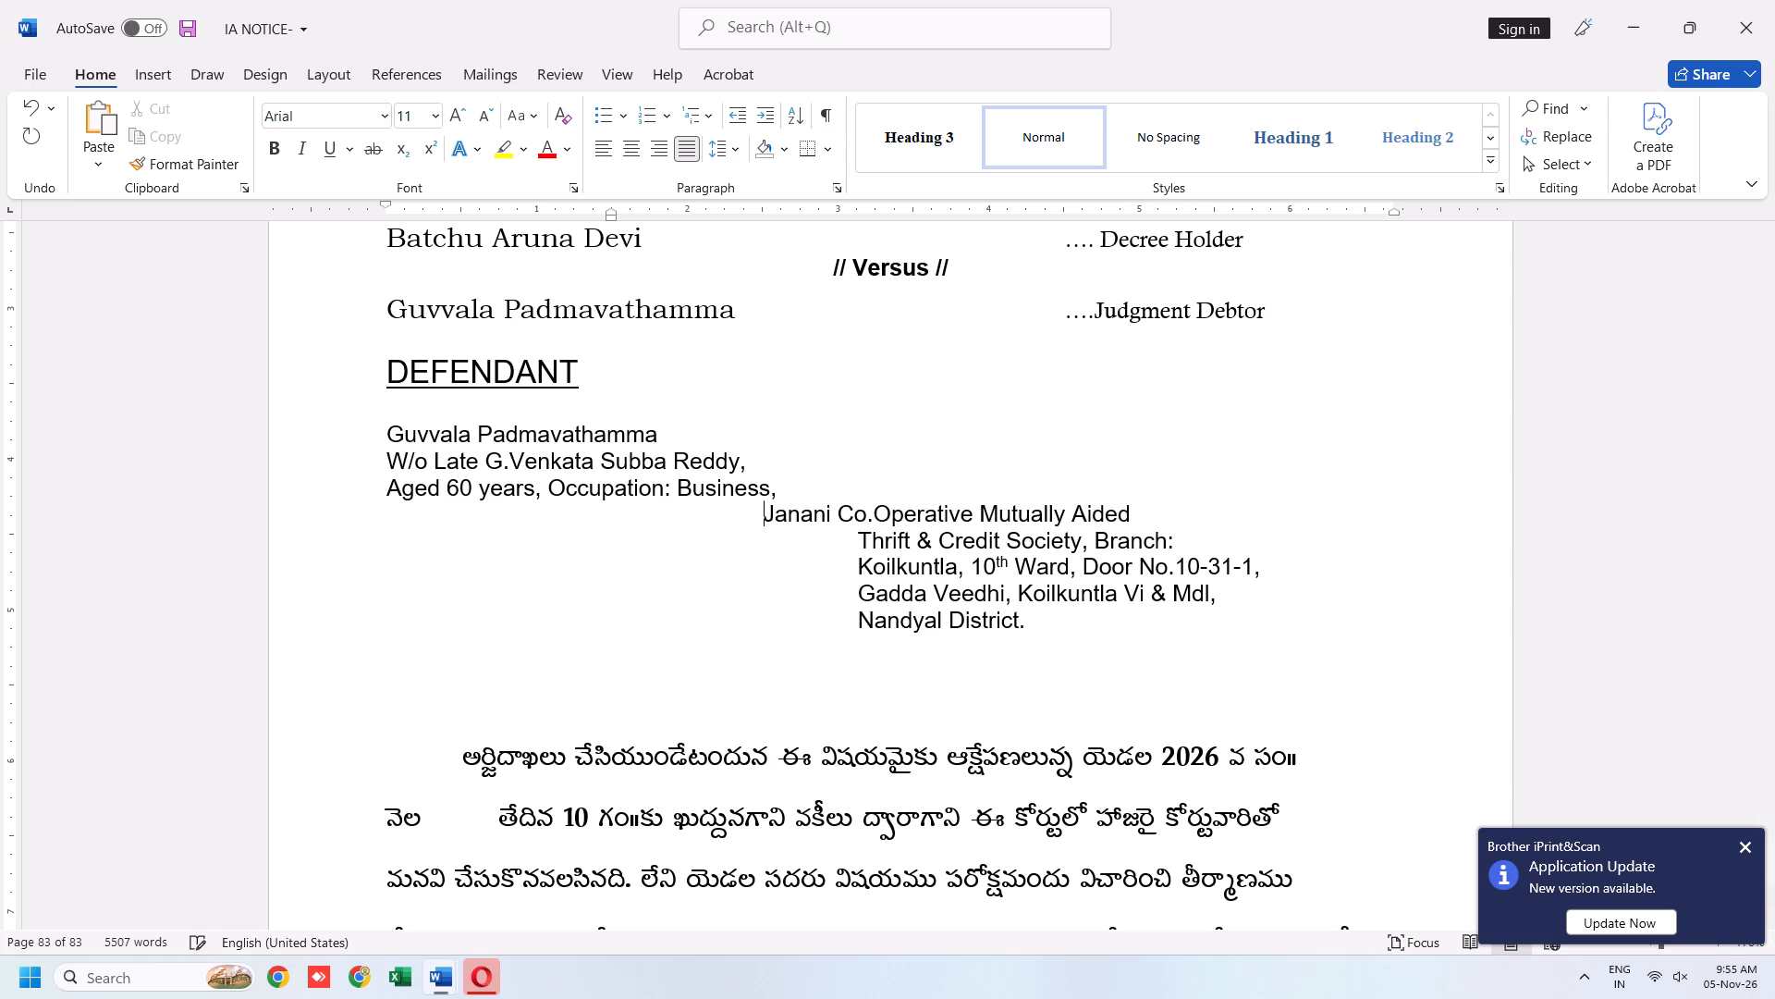
key("BackSpace")
key("BackSpace")
key("BackSpace")
key("BackSpace")
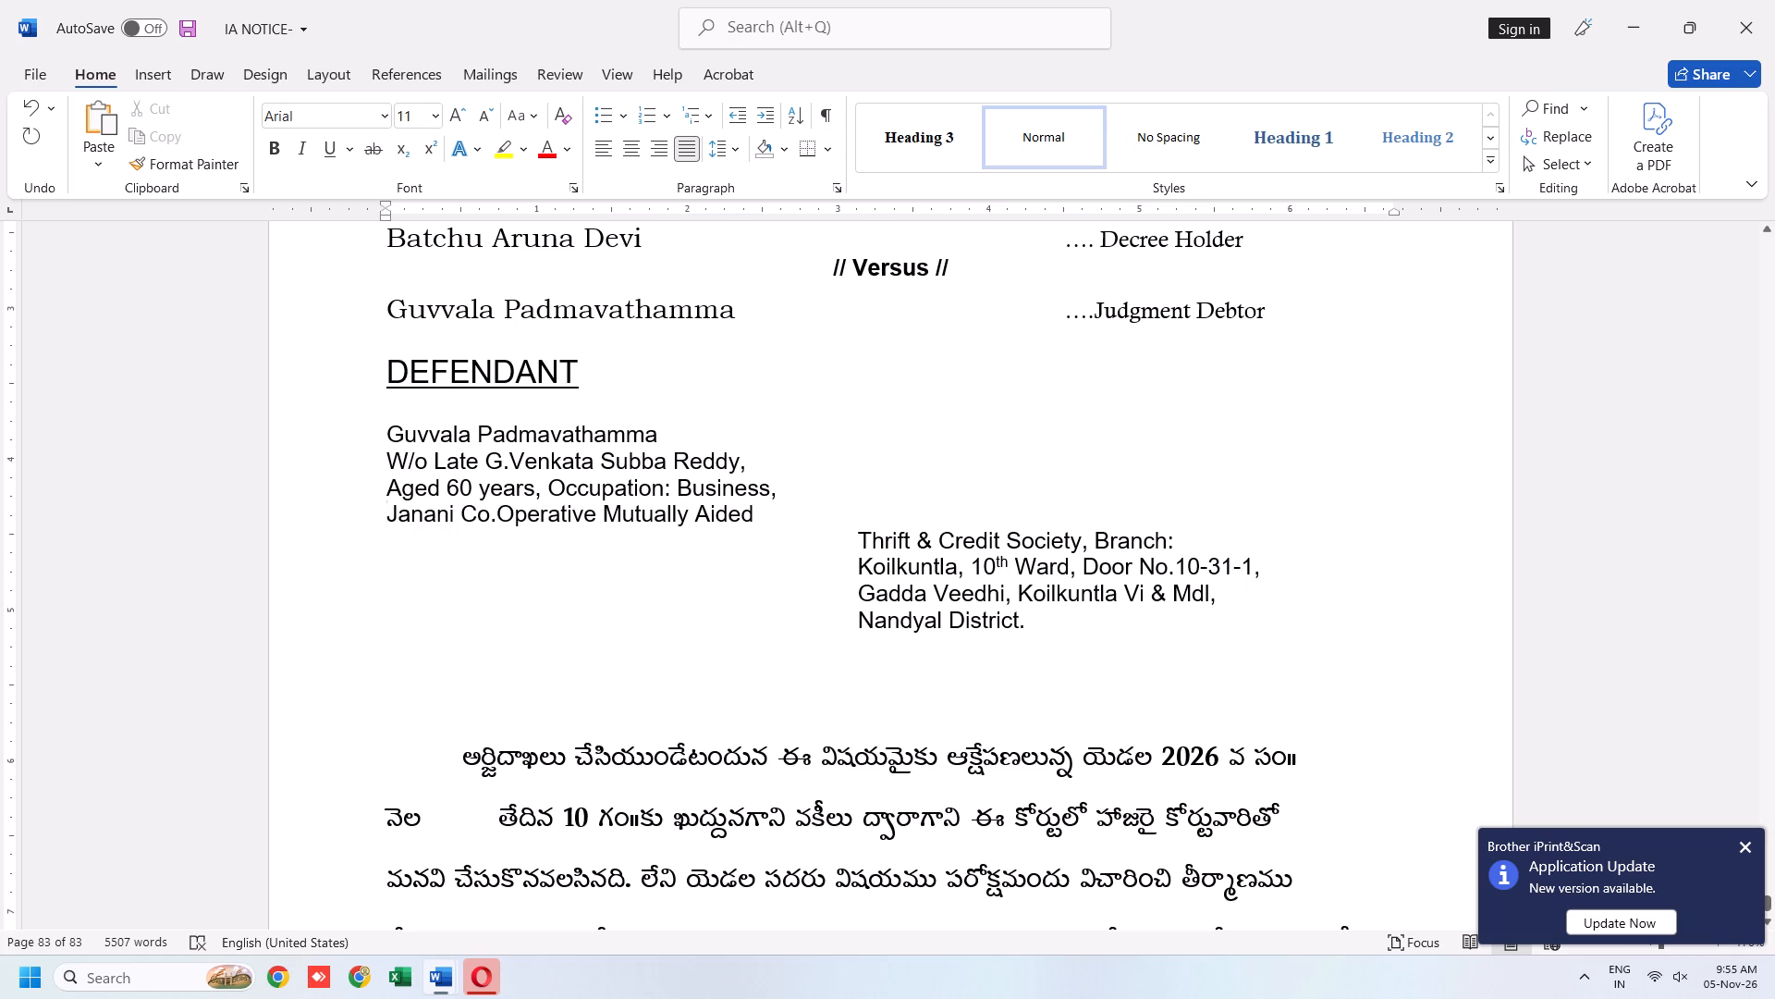
Remove the leading indentation from the "Thrift & Credit Society" line, keeping it on its own line at the margin.
left_click(838, 536)
key("BackSpace")
key("BackSpace")
key("BackSpace")
key("BackSpace")
key("BackSpace")
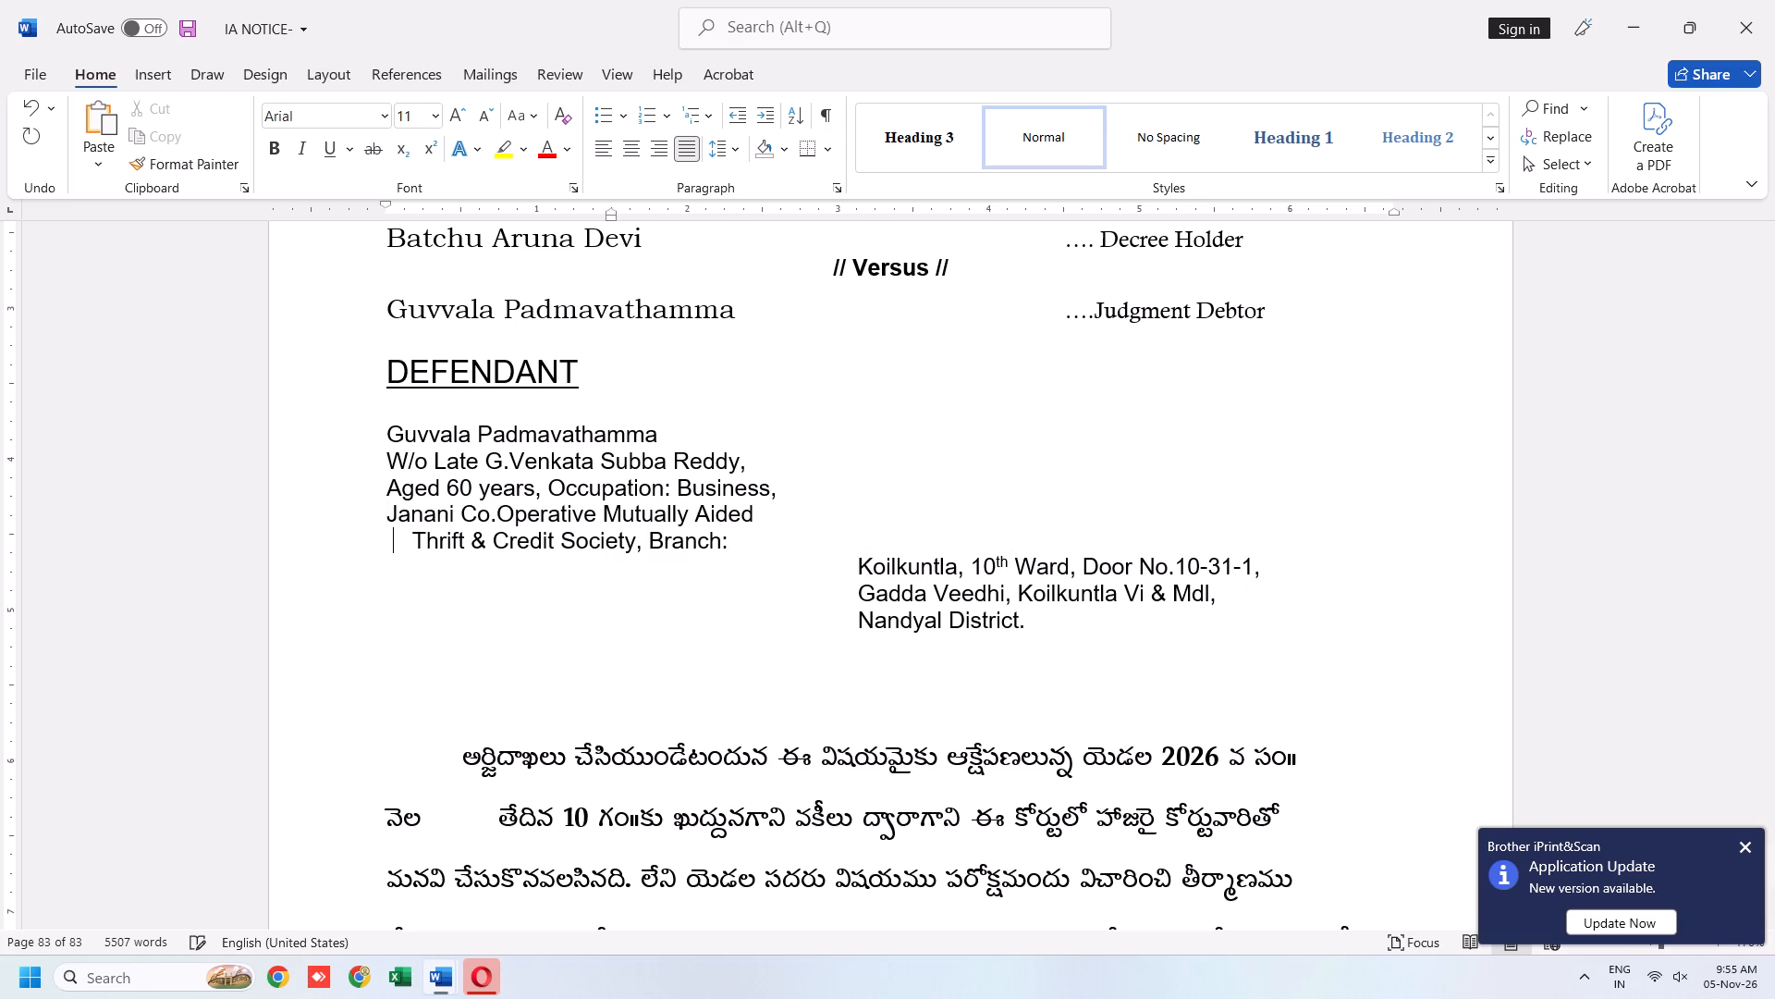
key("BackSpace")
key("BackSpace")
key("BackSpace")
key("BackSpace")
key("Return")
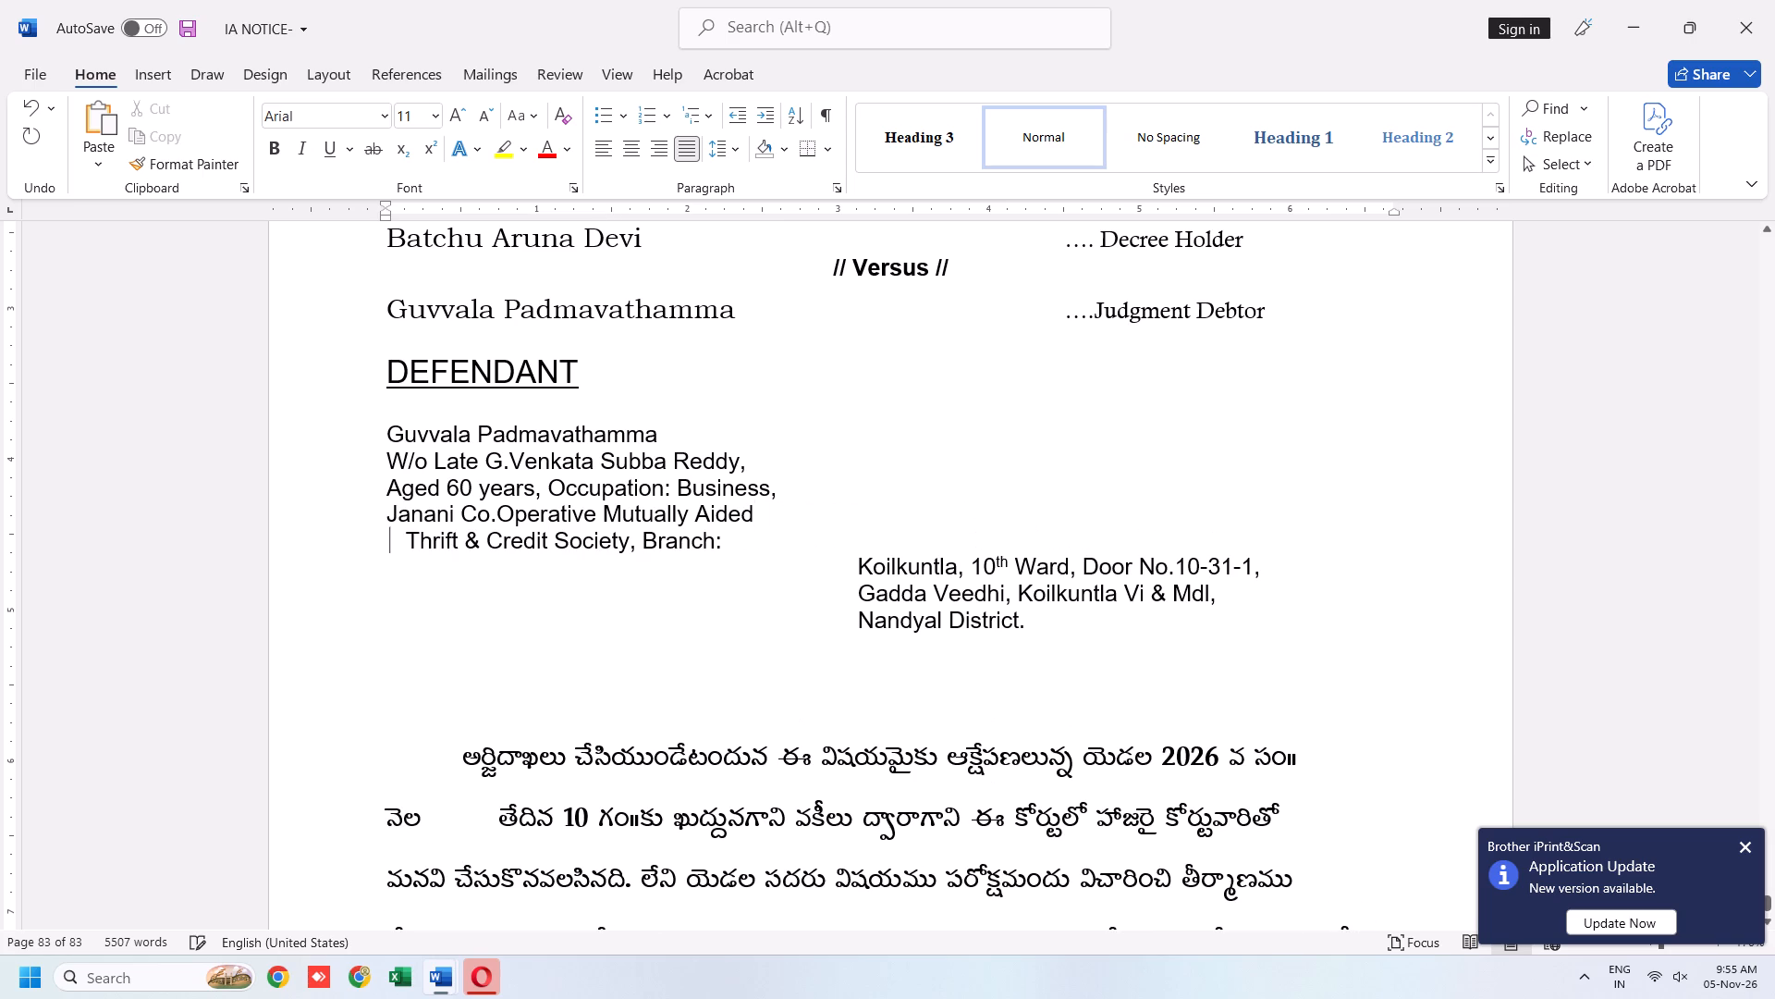
key("ctrl+z")
key("ctrl+z")
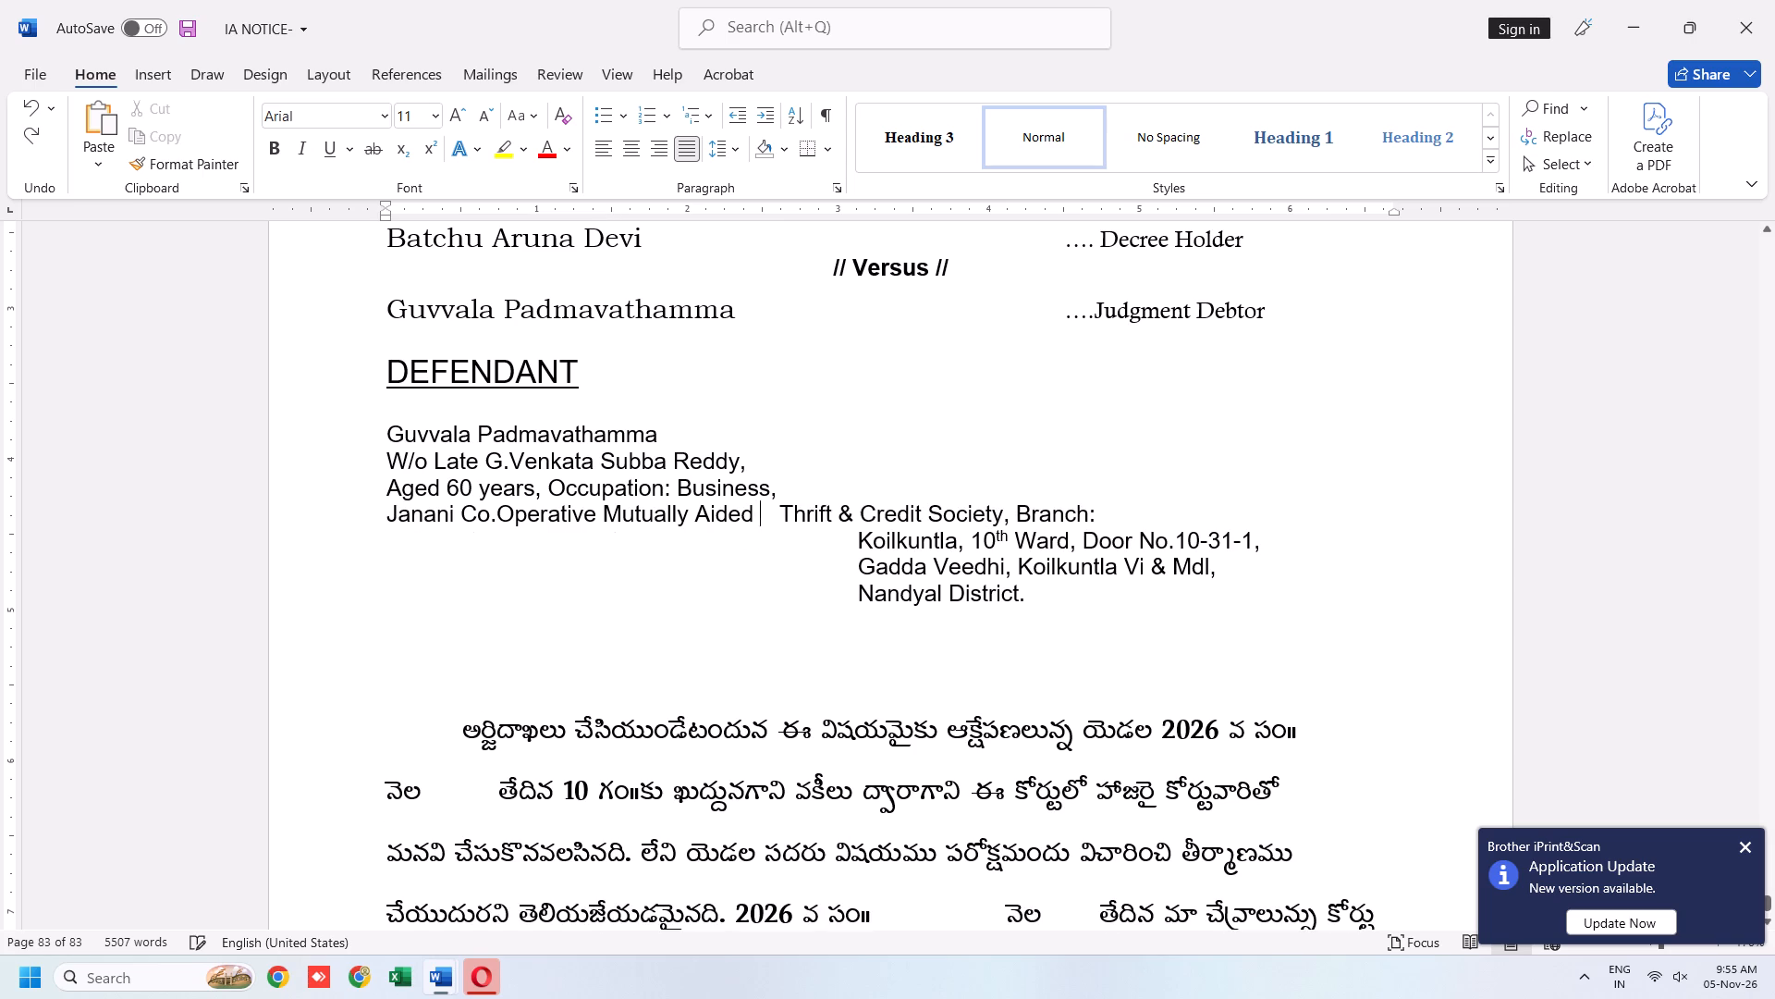
key("ctrl+z")
key("Delete")
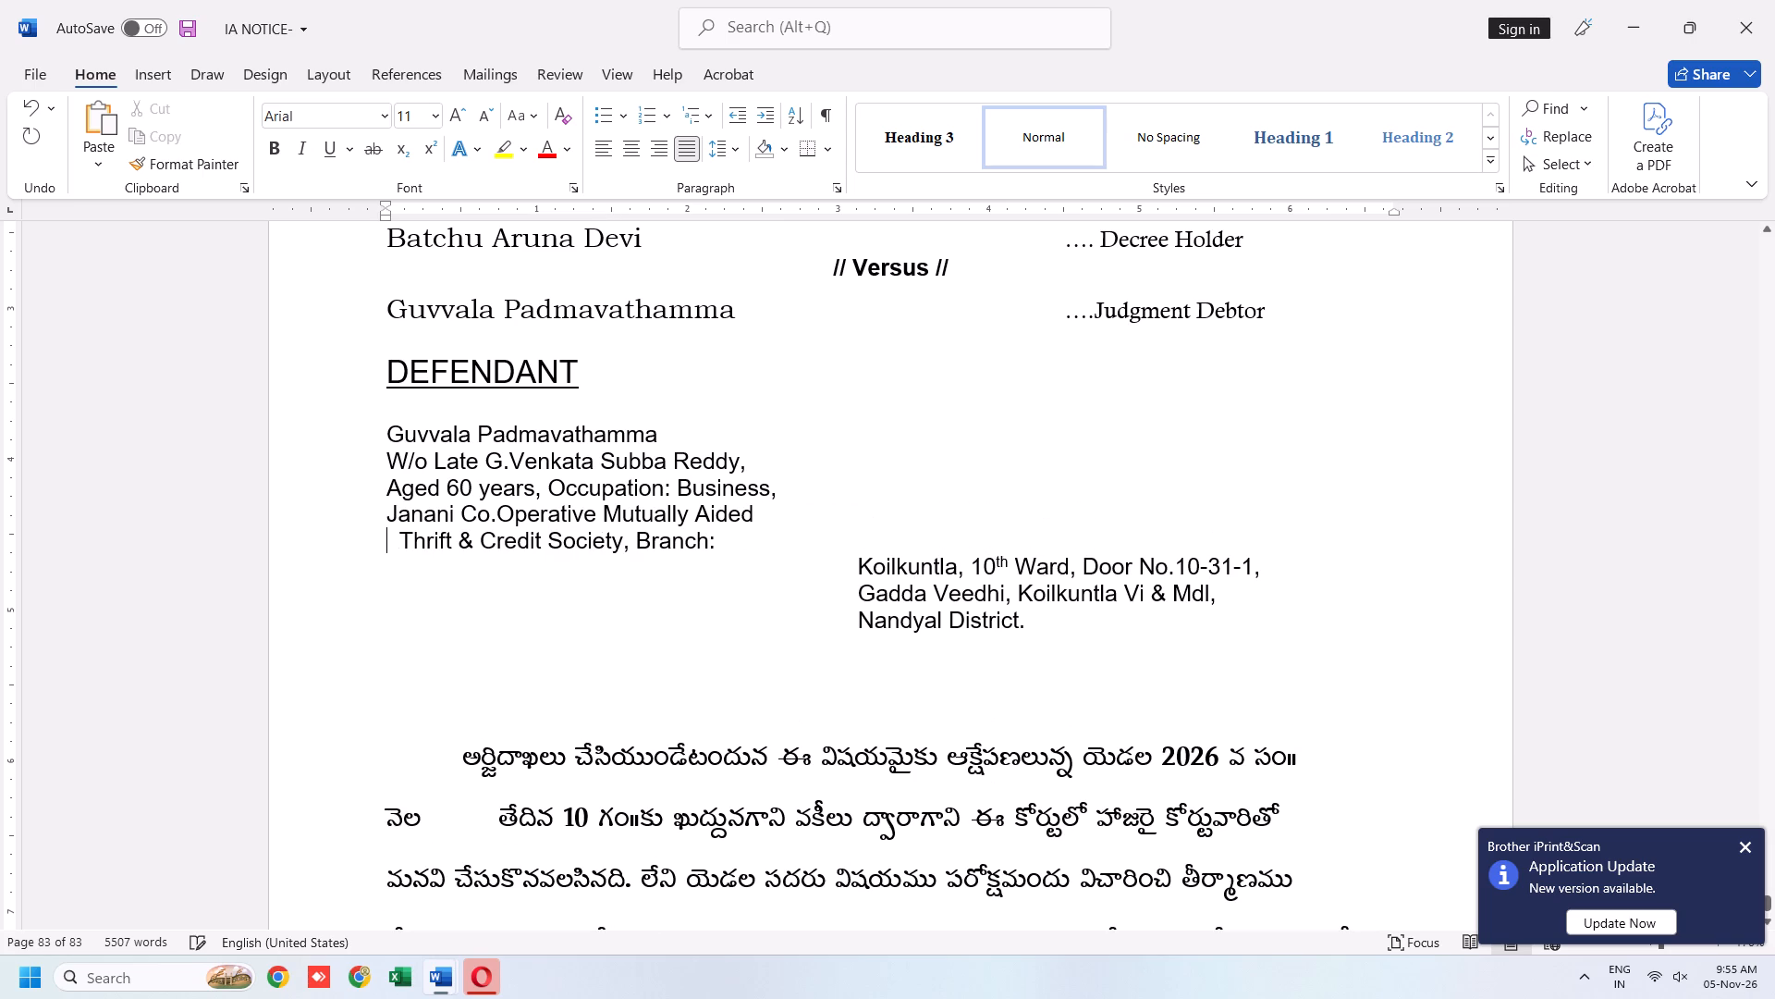
key("Delete")
key("Delete")
Bring the ward and door number line to the margin on its own line, removing the colon after "Branch" above it.
left_click(843, 553)
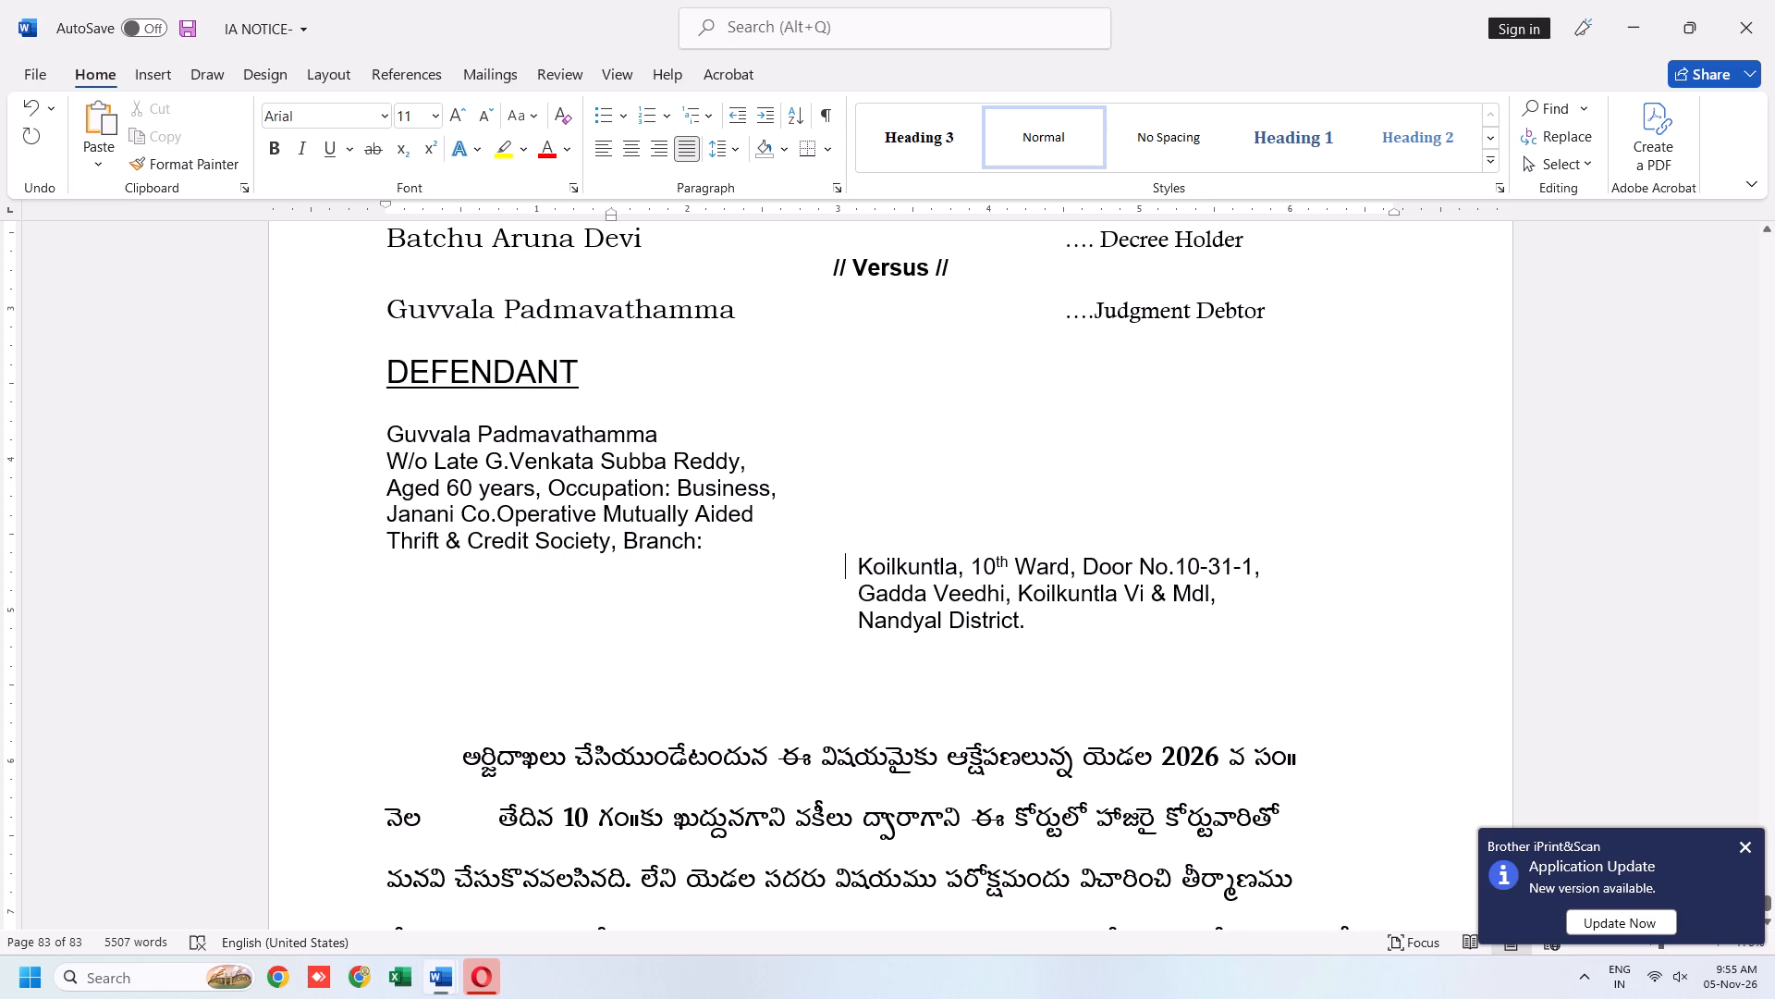
key("BackSpace")
key("BackSpace")
key("BackSpace")
key("BackSpace")
key("BackSpace")
key("BackSpace")
key("BackSpace")
key("BackSpace")
key("BackSpace")
key("BackSpace")
key("BackSpace")
key("BackSpace")
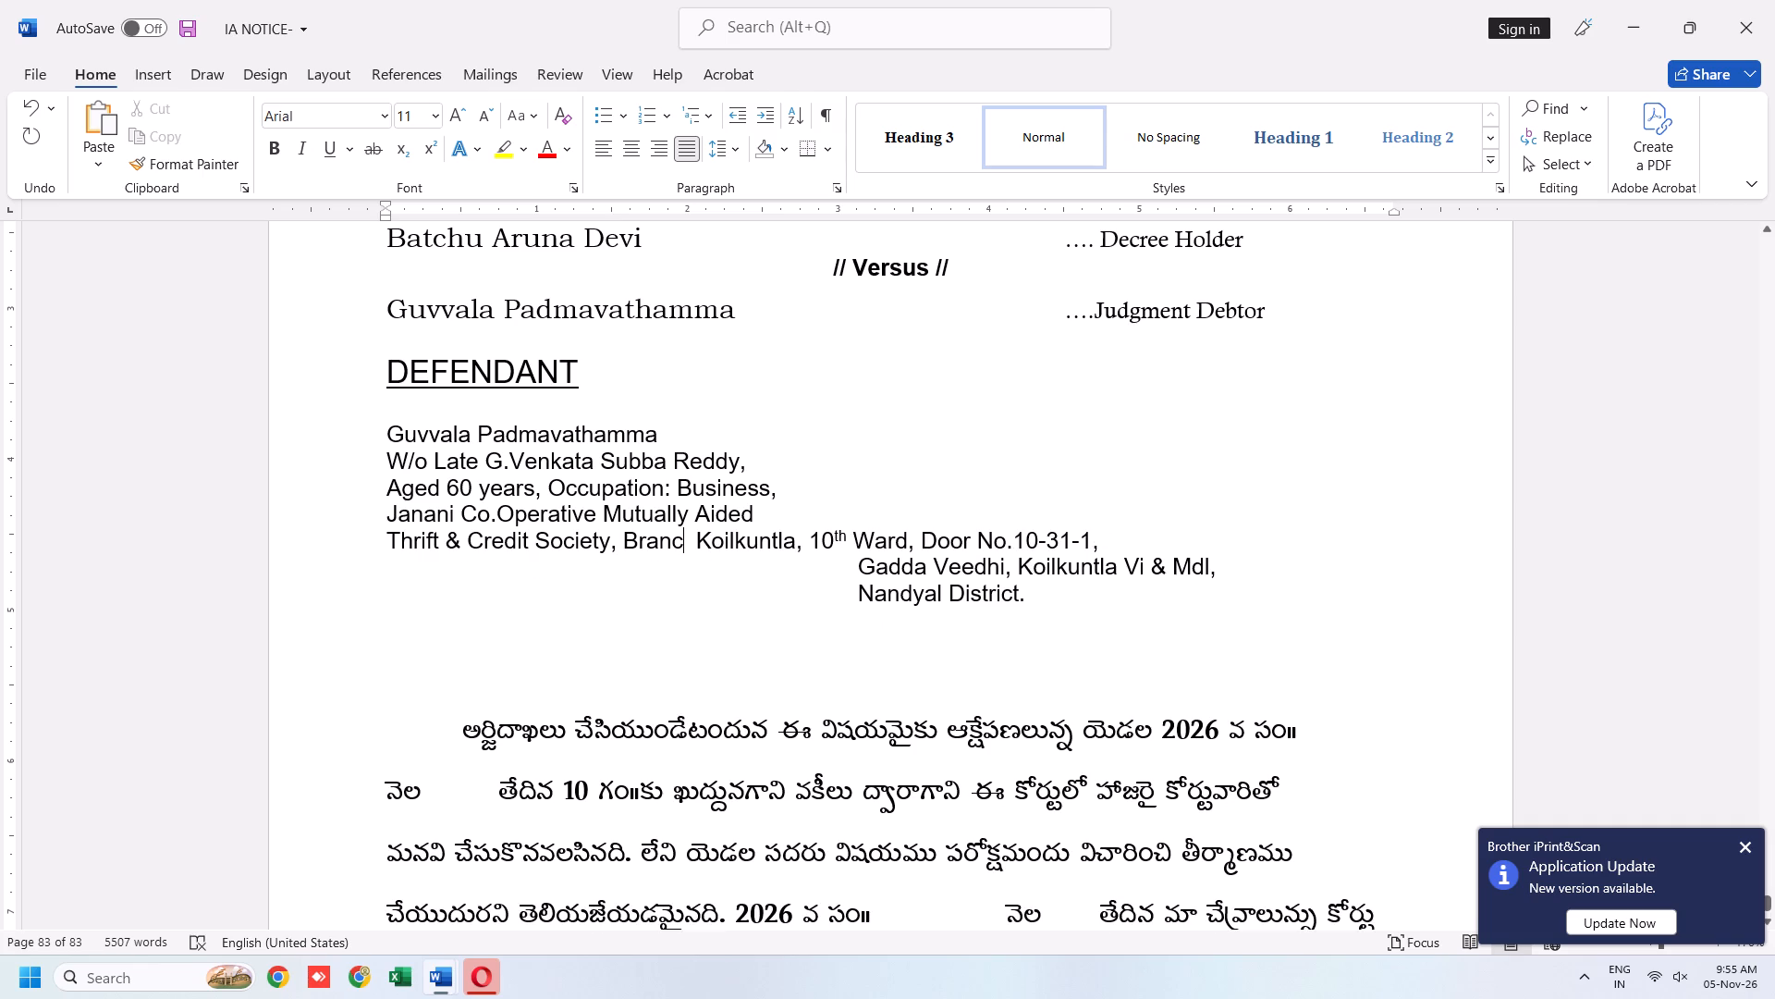
key("ctrl+z")
key("Return")
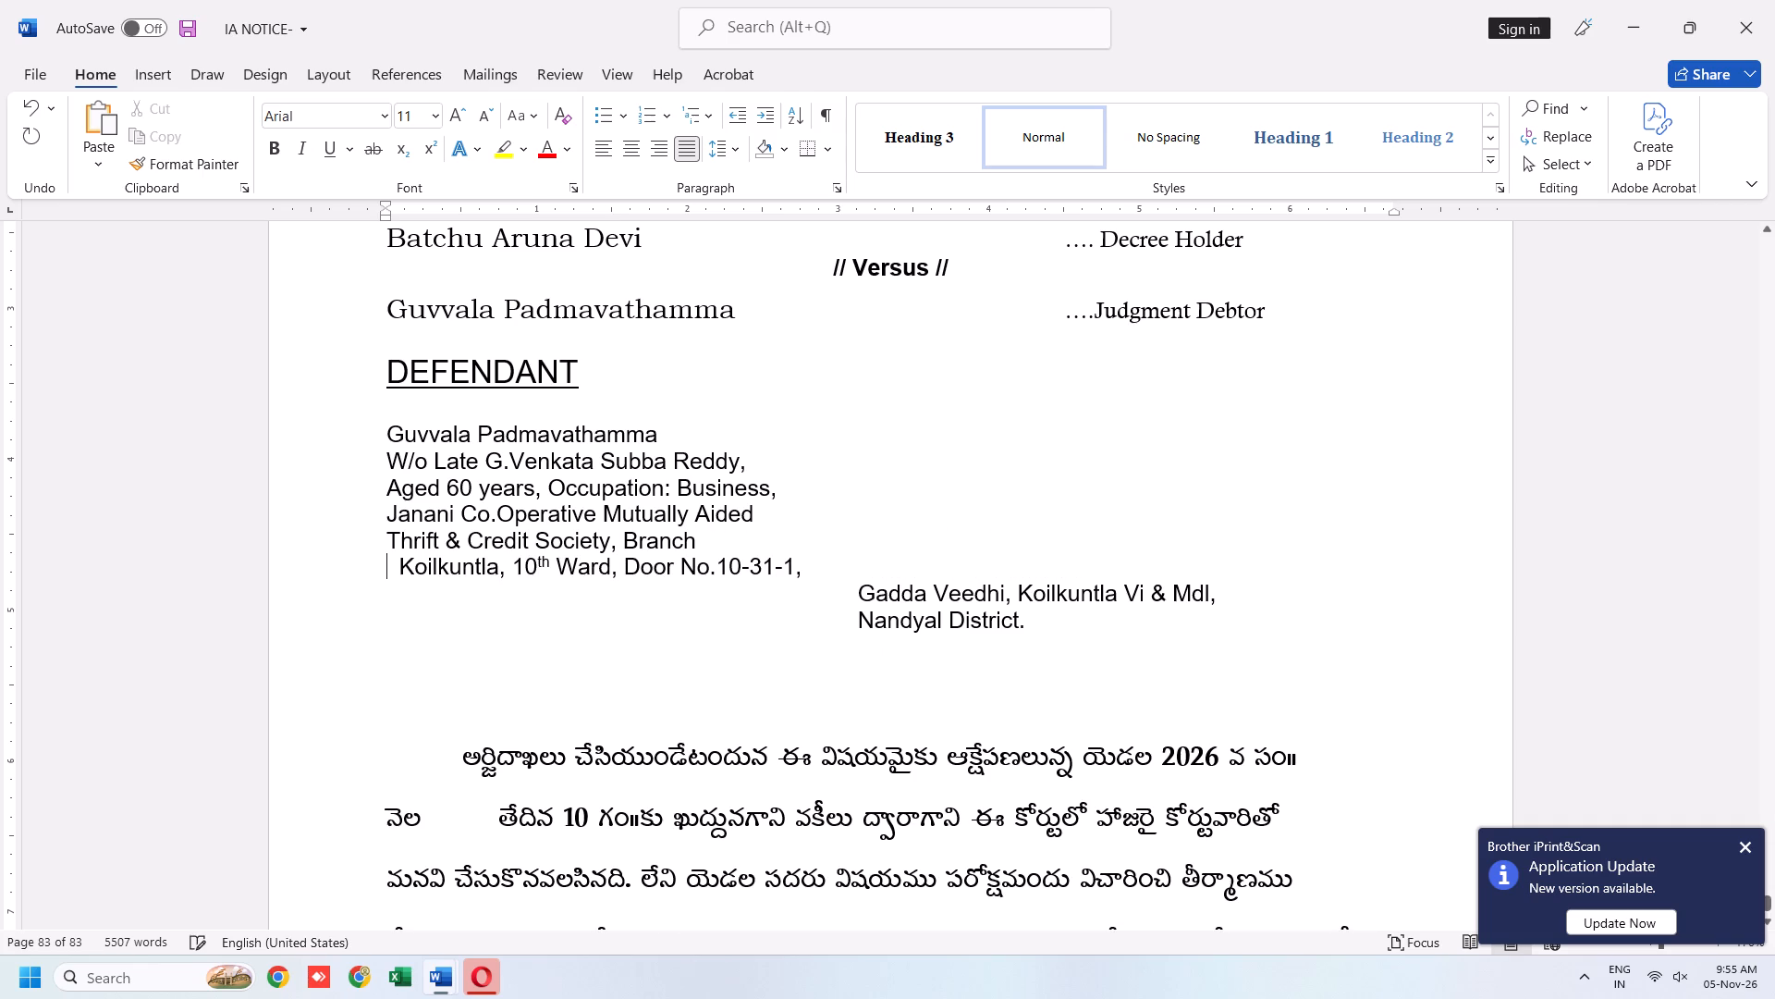
key("Delete")
key("Delete")
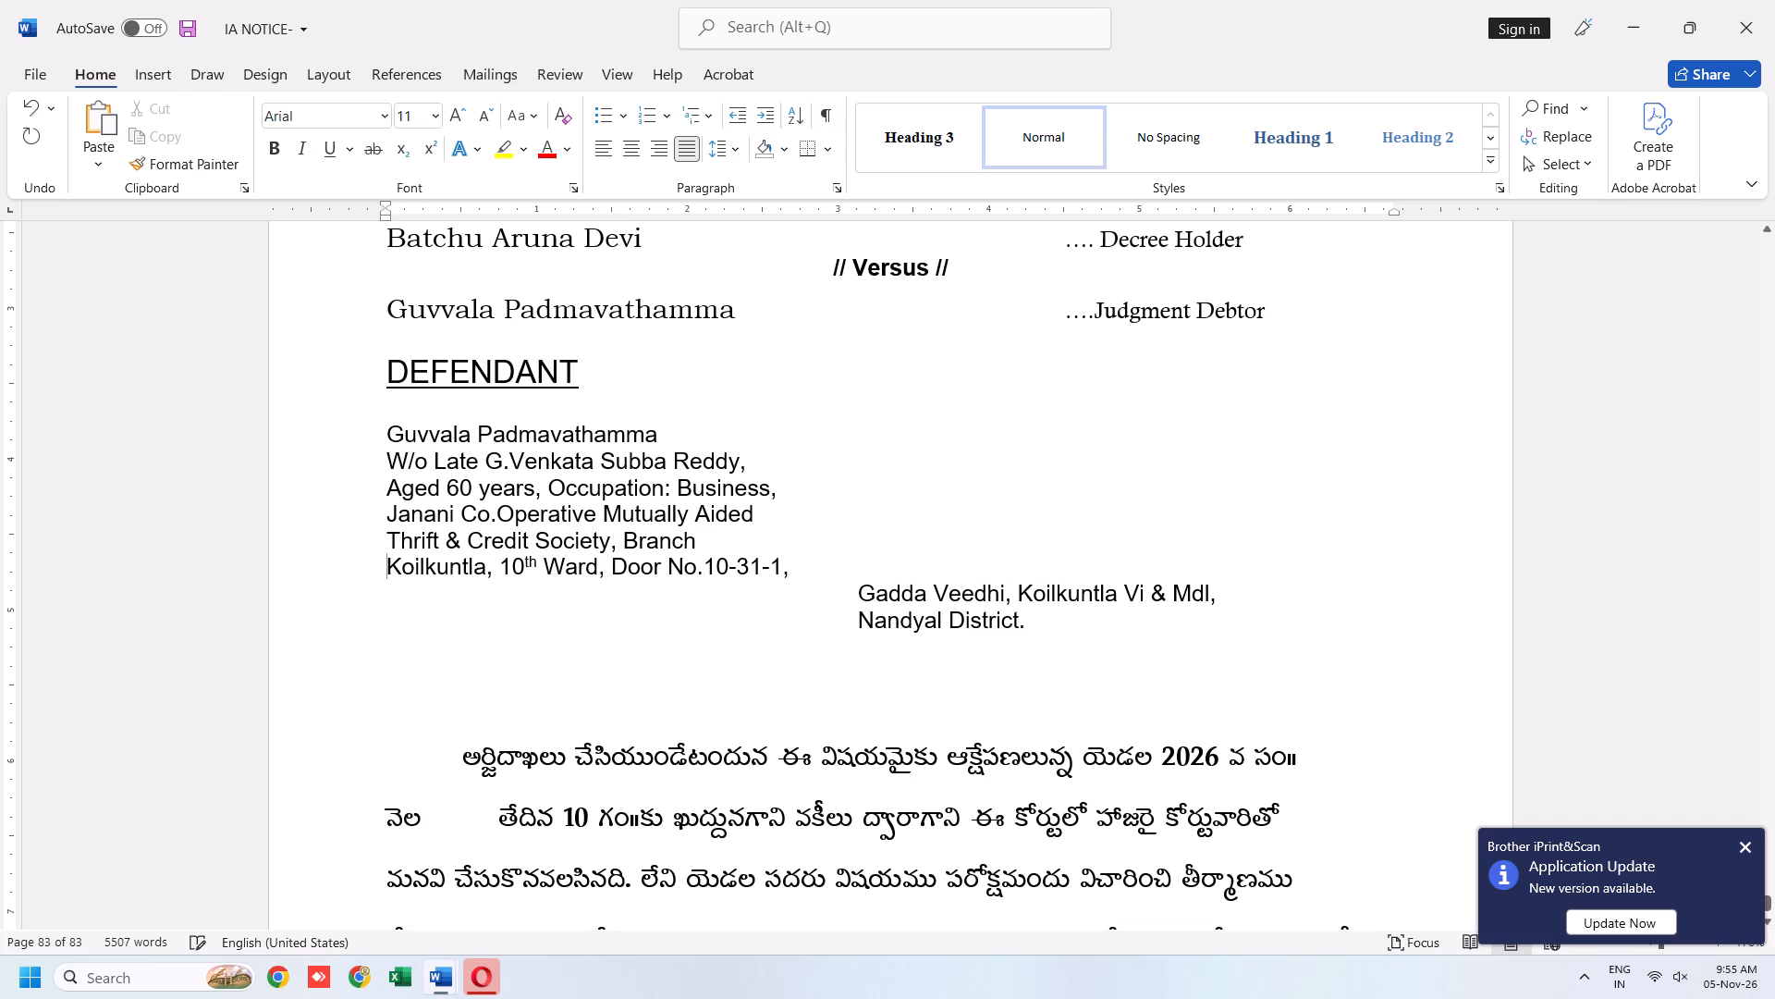
Remove the leading indentation from the street and village line of the address so it starts at the margin.
left_click(857, 589)
key("BackSpace")
key("BackSpace")
key("BackSpace")
key("BackSpace")
key("BackSpace")
key("BackSpace")
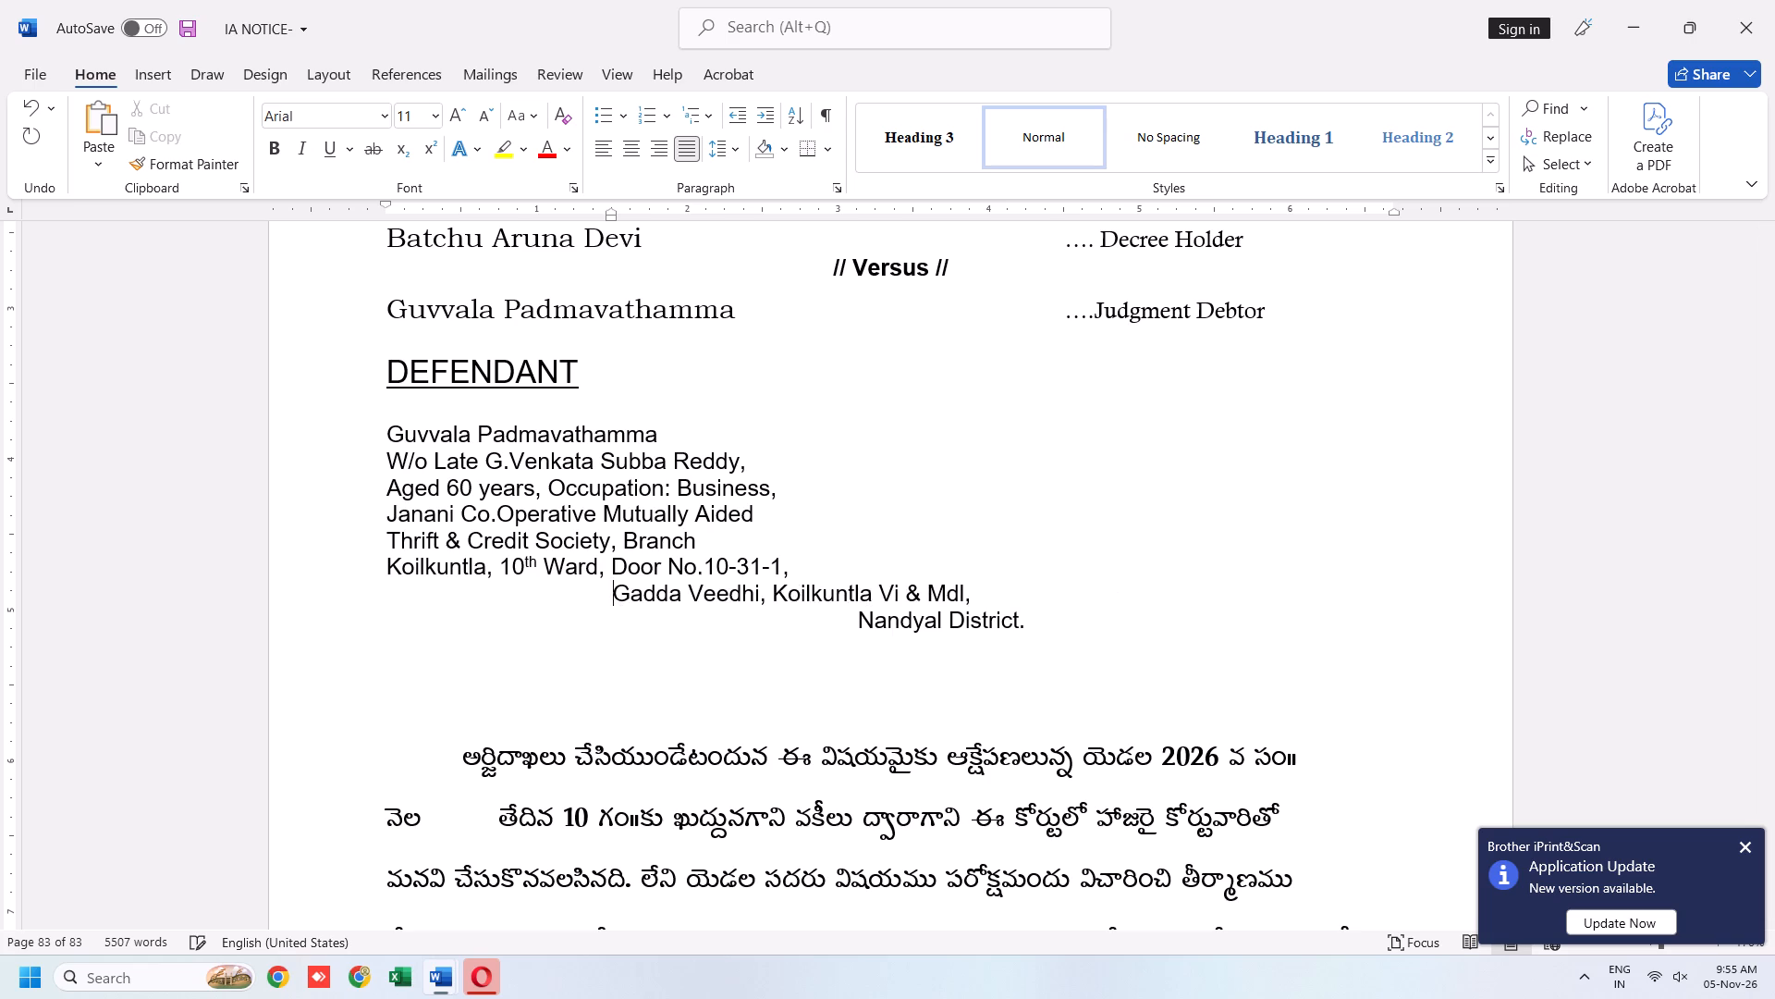
key("BackSpace")
key("BackSpace")
key("BackSpace")
key("BackSpace")
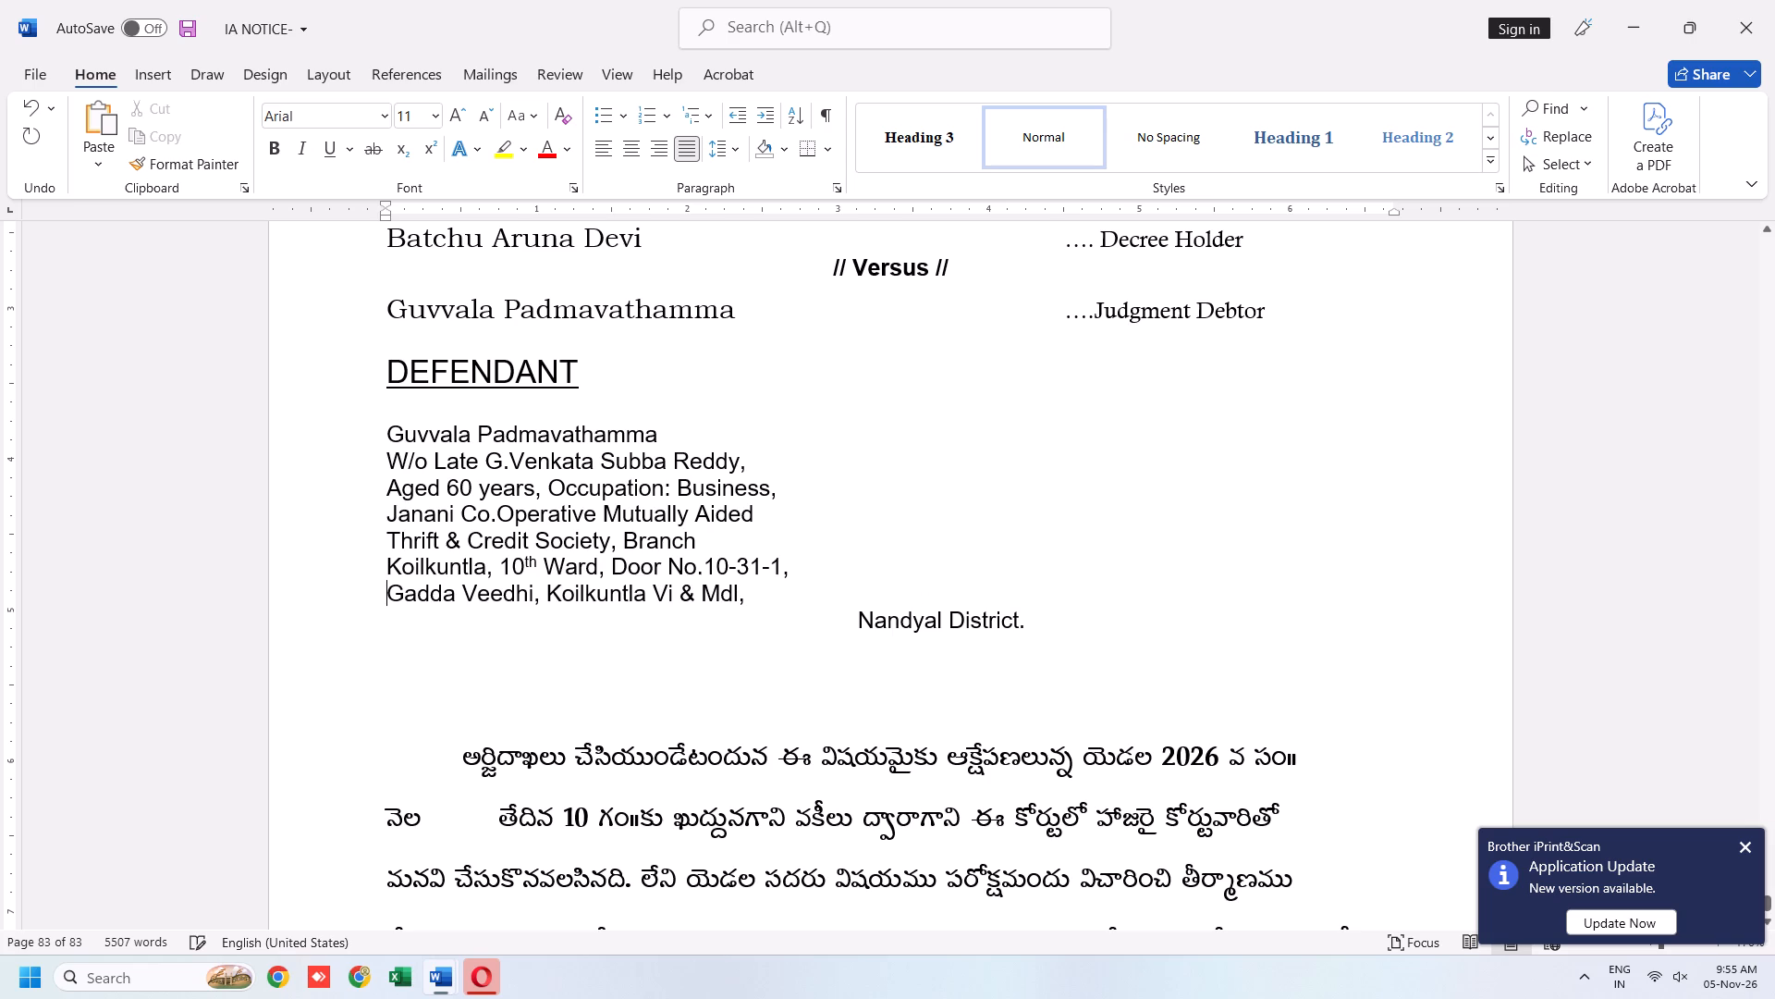
Join the district line to the end of the street and village line, keeping the comma between them.
left_click(868, 606)
key("BackSpace")
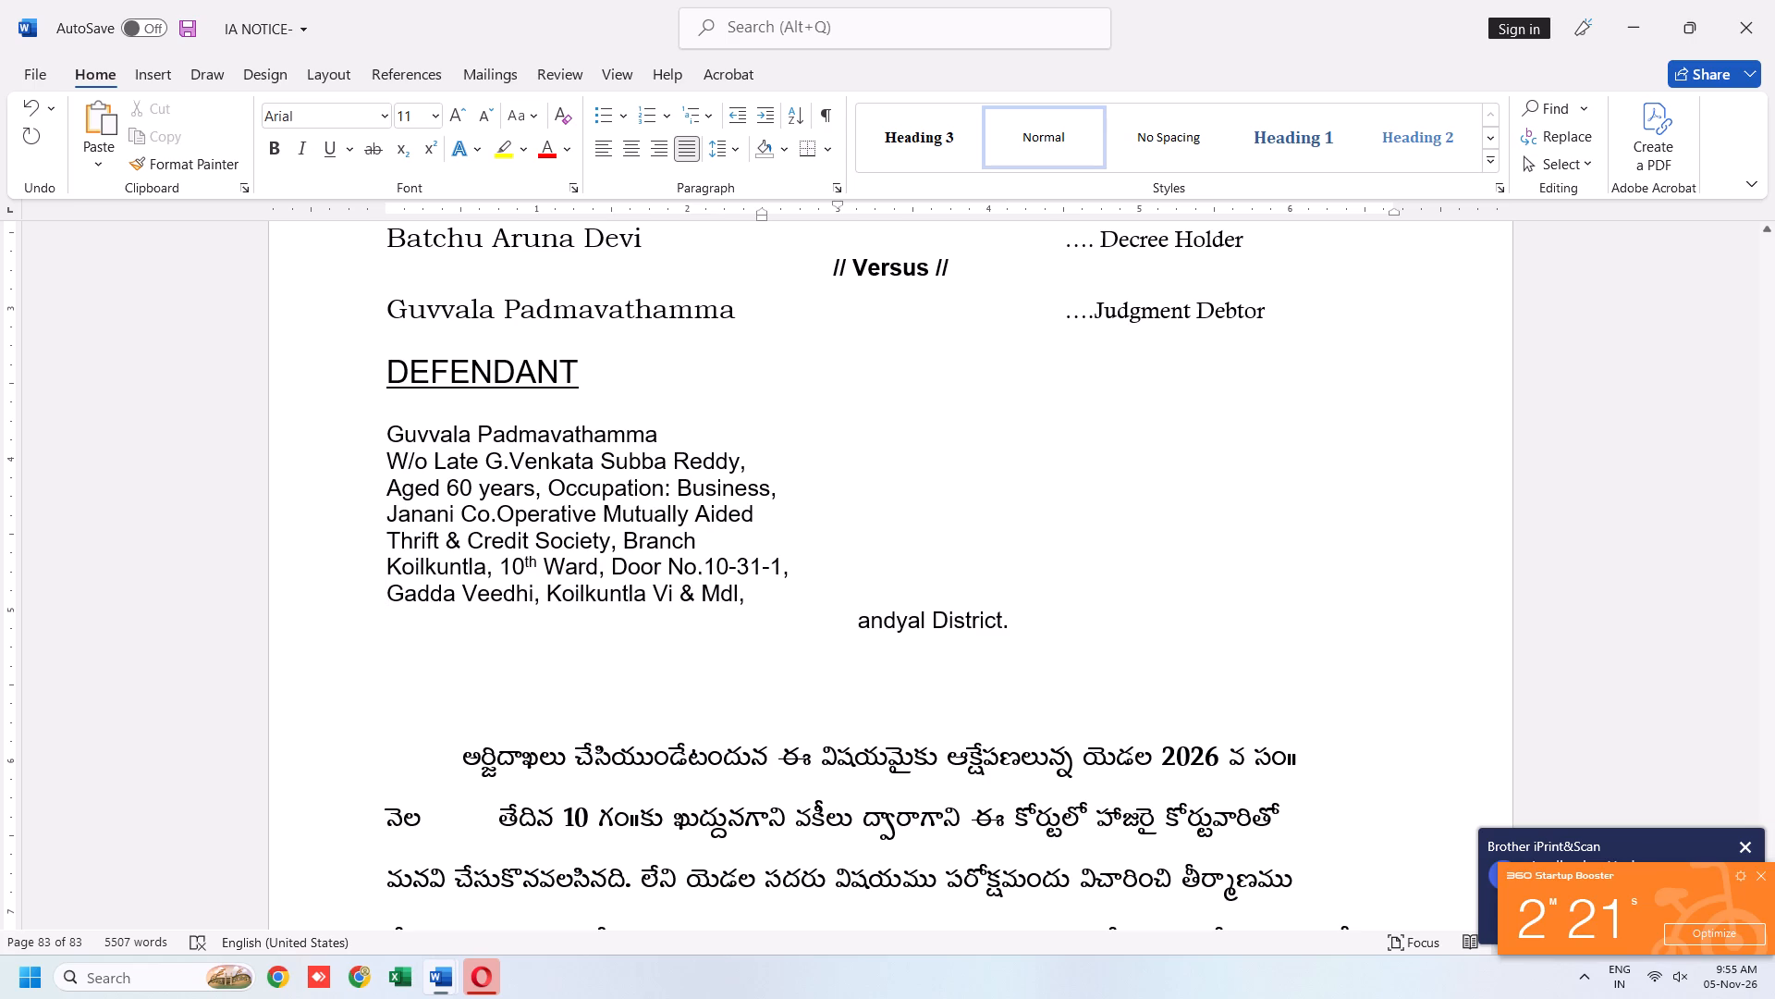
key("ctrl+z")
left_click(856, 613)
key("BackSpace")
key("BackSpace")
key("BackSpace")
key("BackSpace")
key("BackSpace")
key("BackSpace")
key("BackSpace")
key("BackSpace")
key("BackSpace")
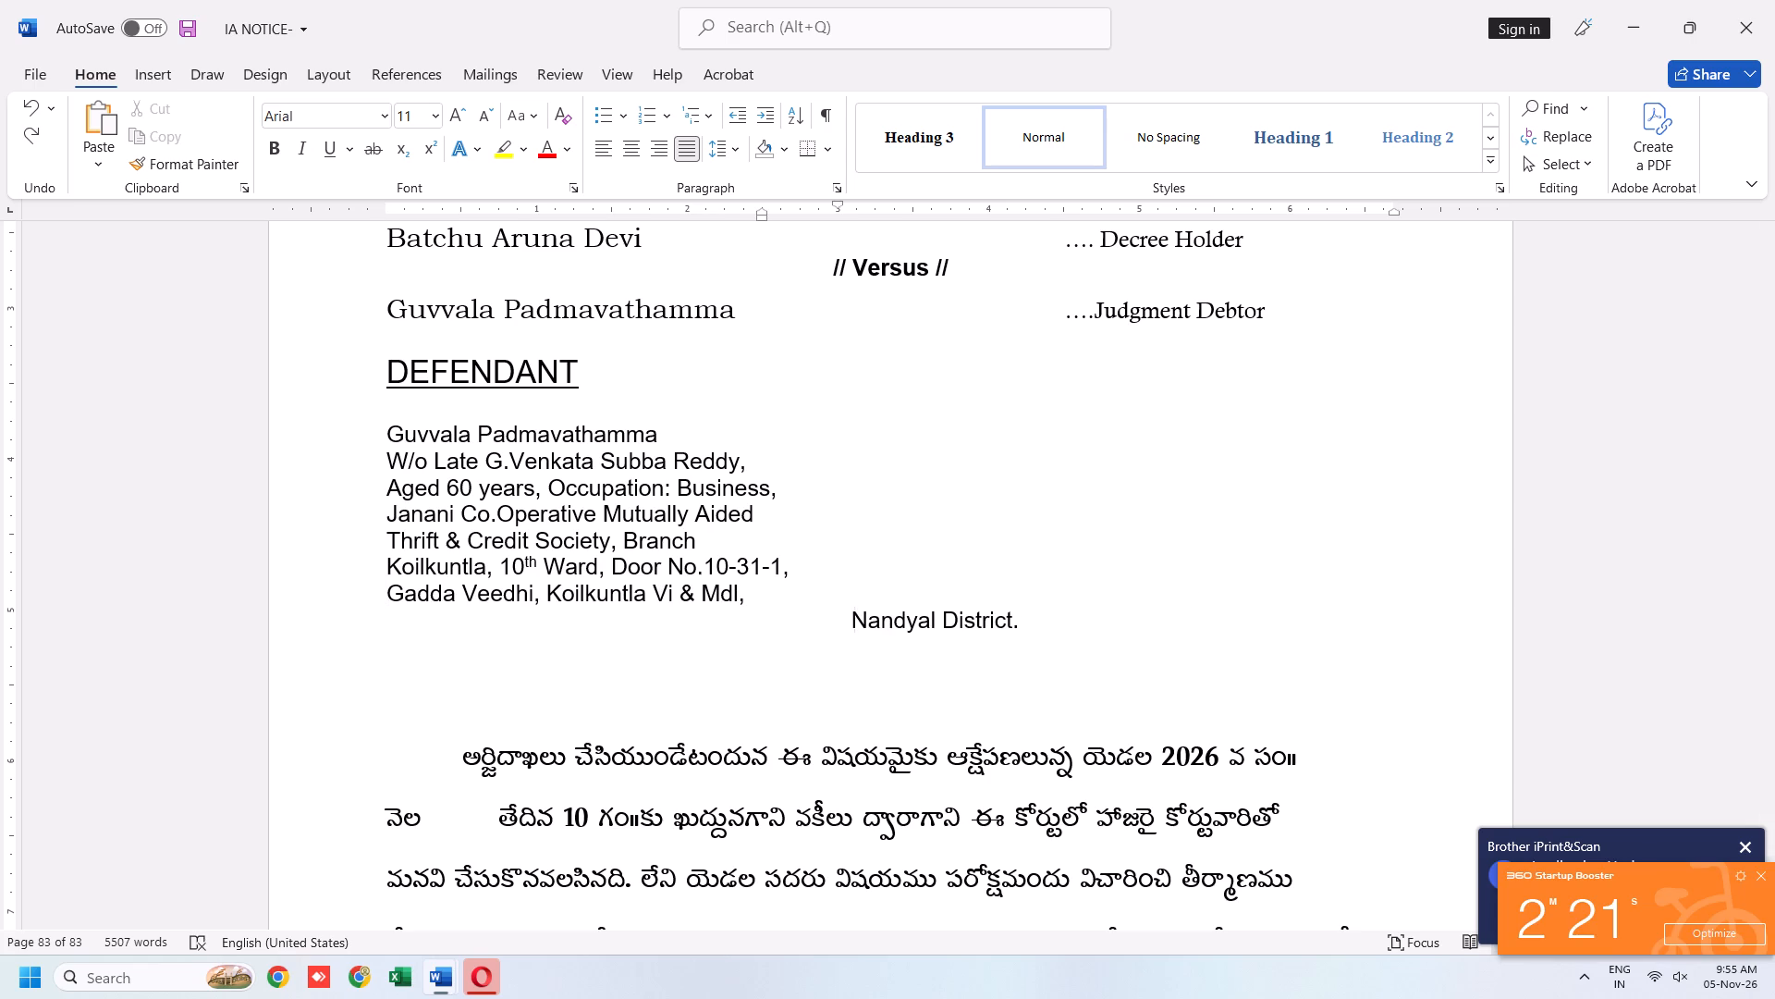
key("BackSpace")
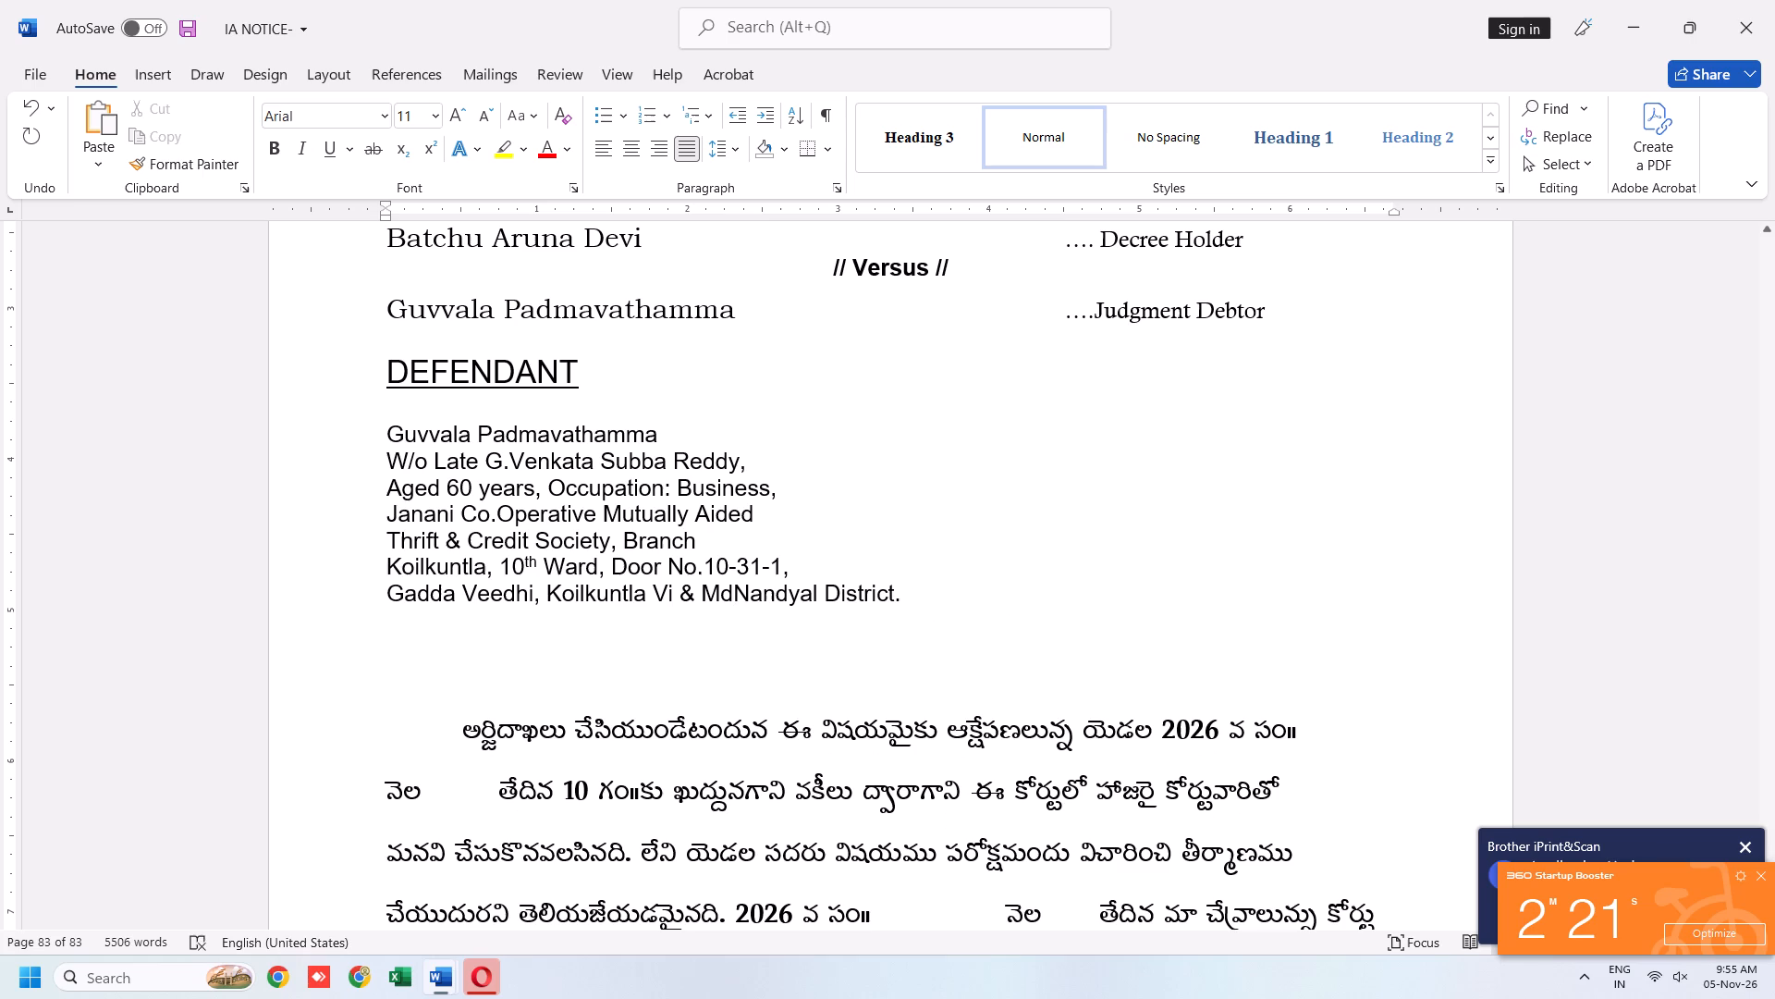
key("ctrl+z")
key("ctrl+z")
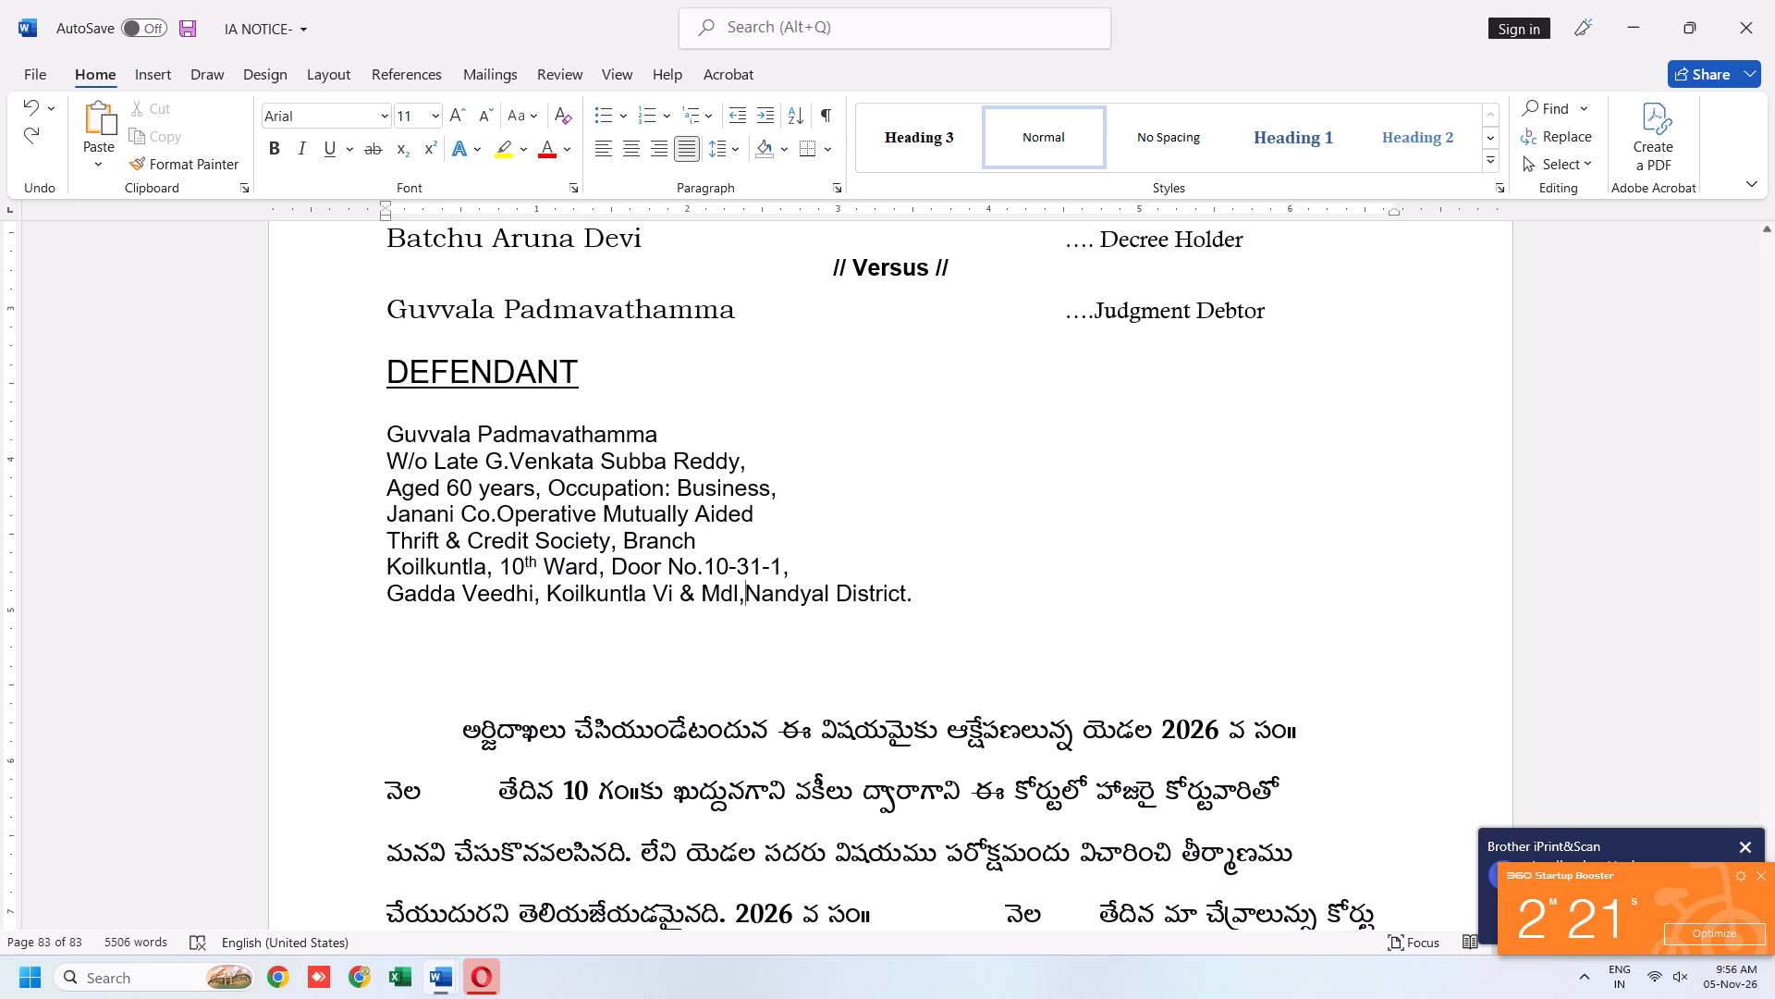
Replace the "DEFENDANT" heading with "Judgment Debtor" copied from the party description above it.
scroll(905, 571, "down", 3)
scroll(879, 663, "up", 4)
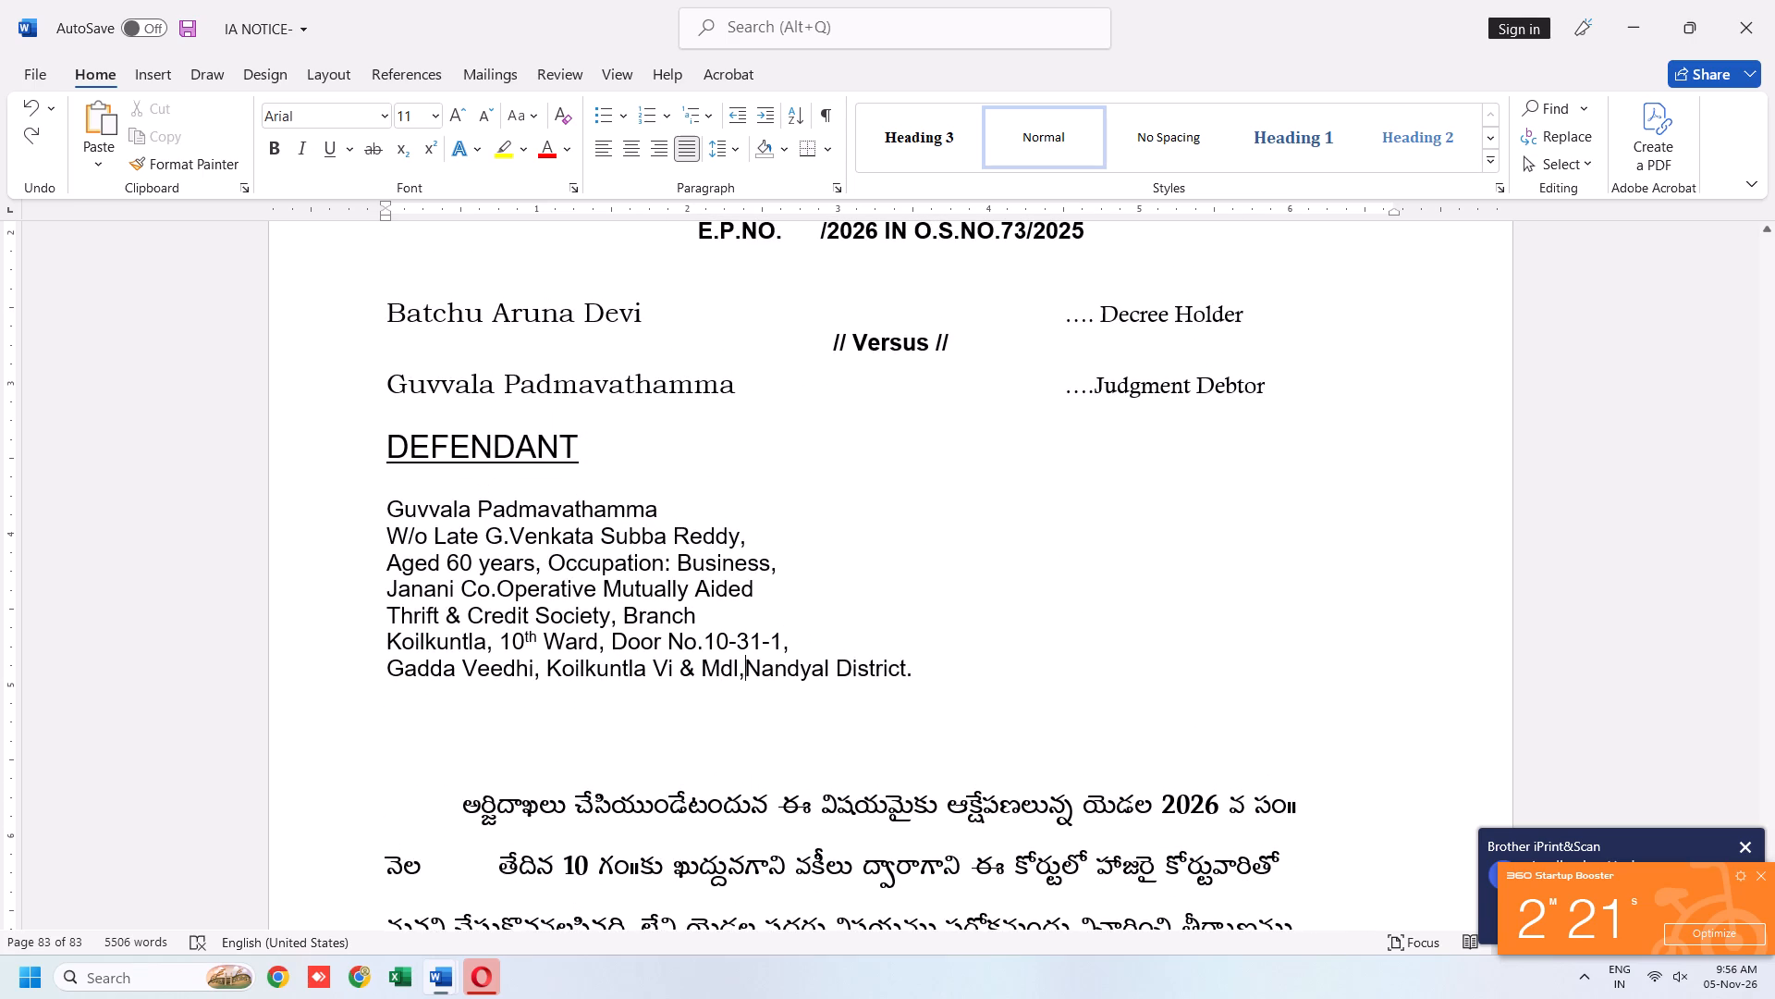
left_click_drag(1096, 386, 1178, 396)
left_click_drag(1178, 396, 1344, 402)
key("ctrl+c")
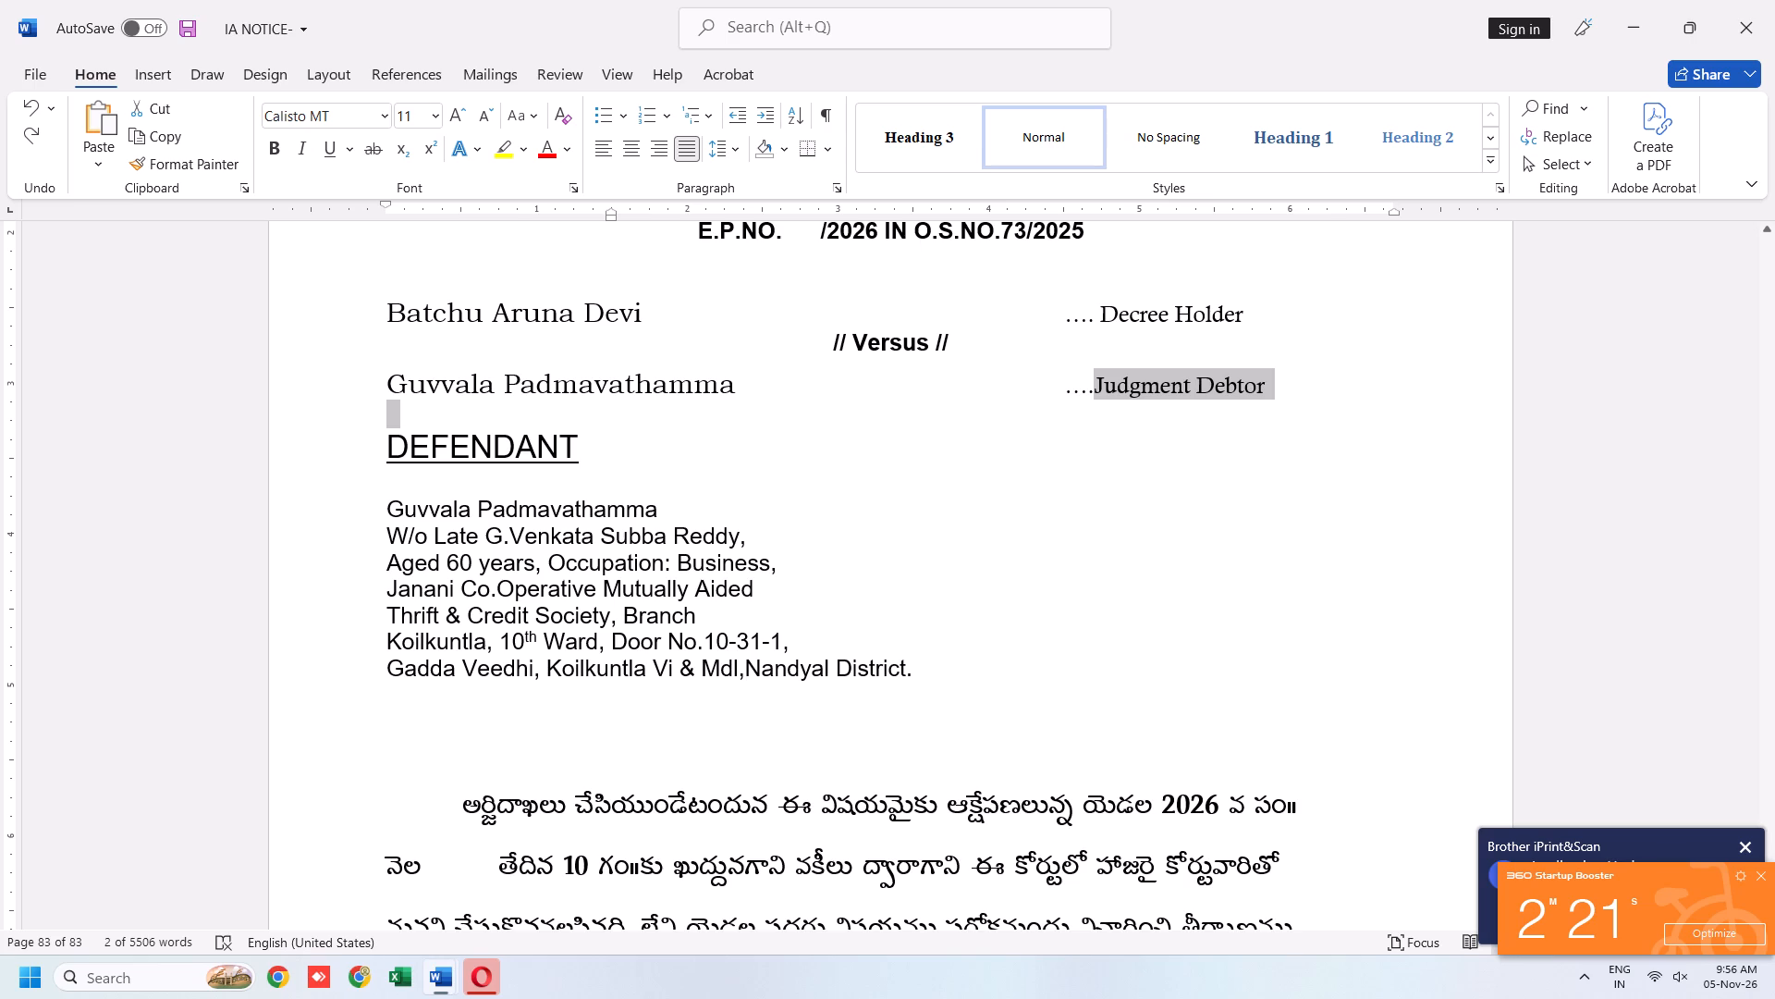
left_click(419, 438)
left_click_drag(350, 438, 585, 444)
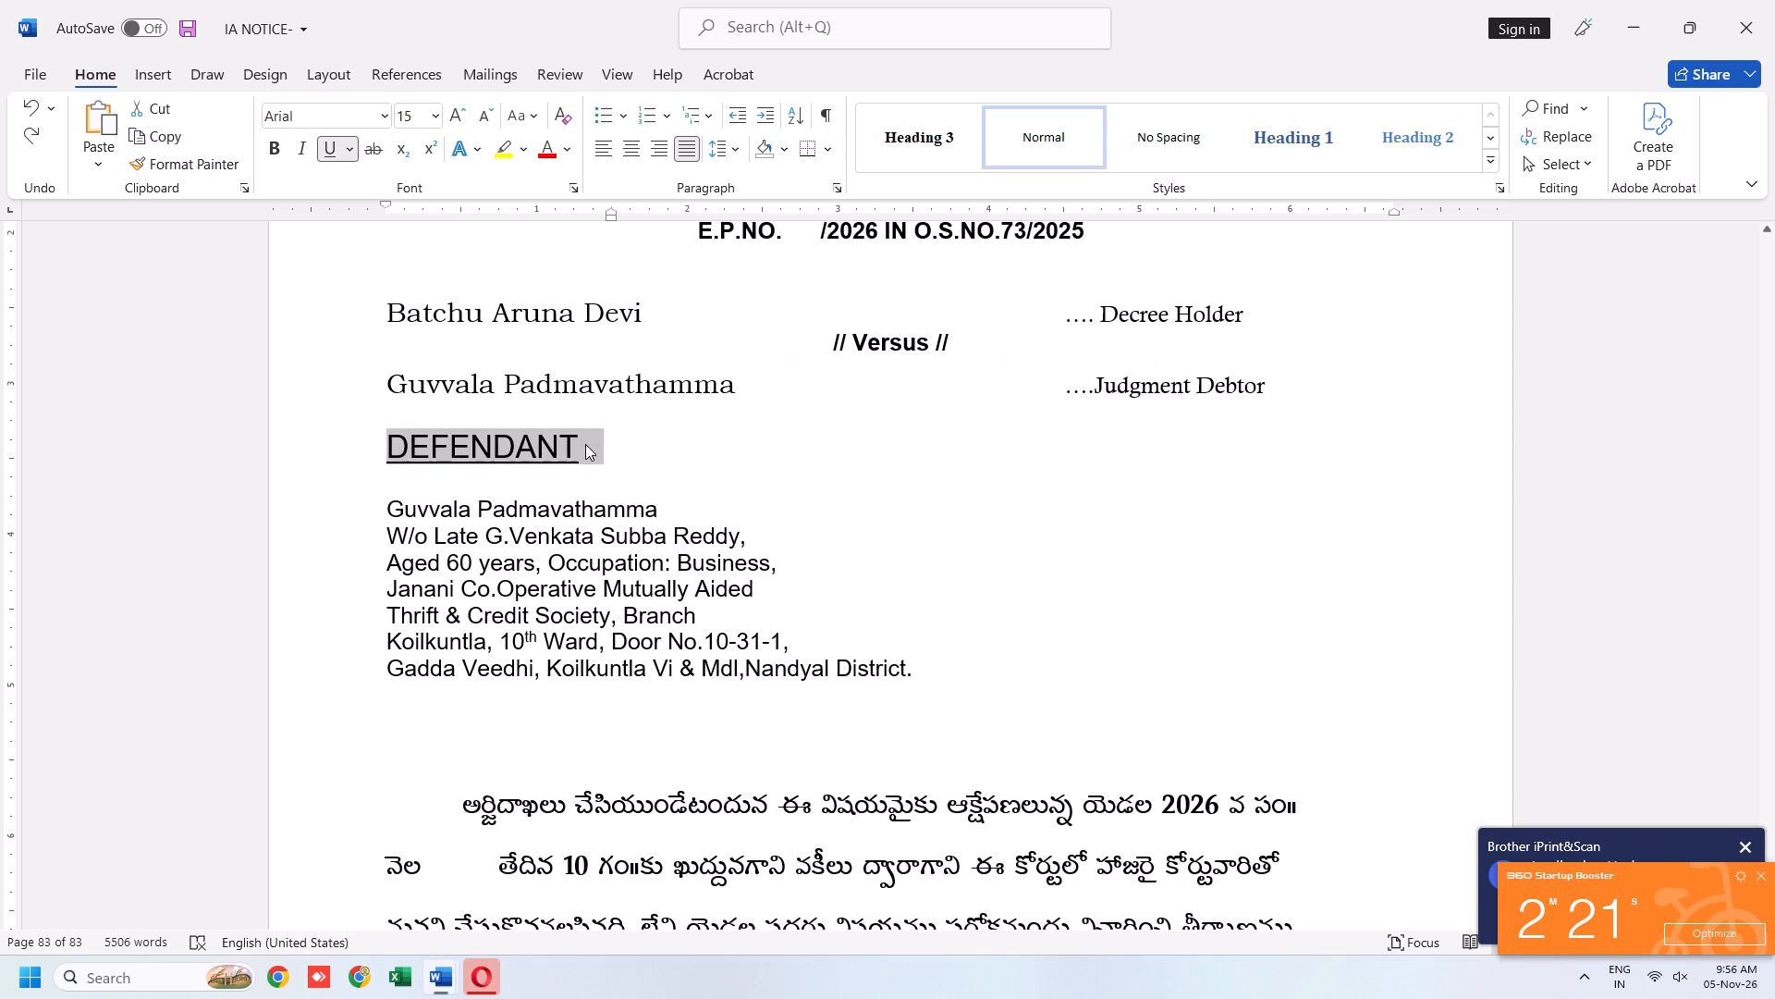
key("ctrl+v")
Underline the "Judgment Debtor" heading without bold and set its font size to 16.
left_click_drag(376, 438, 564, 435)
key("ctrl+b")
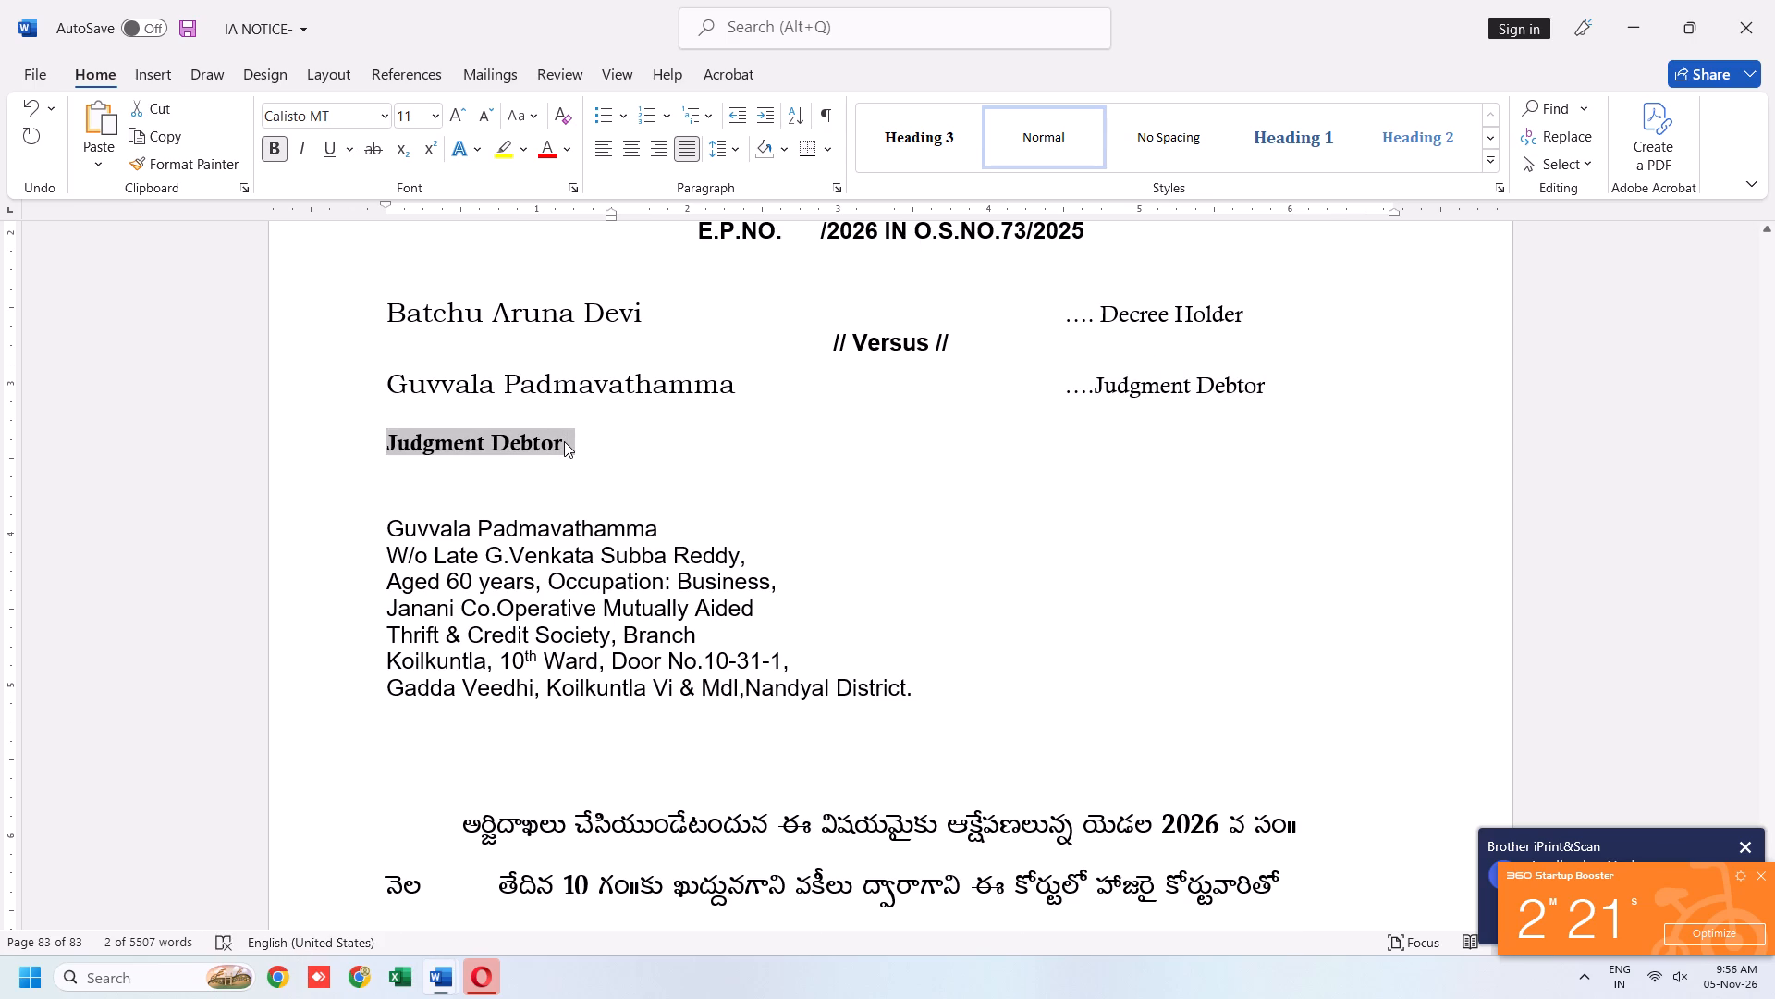
key("ctrl+u")
key("ctrl+b")
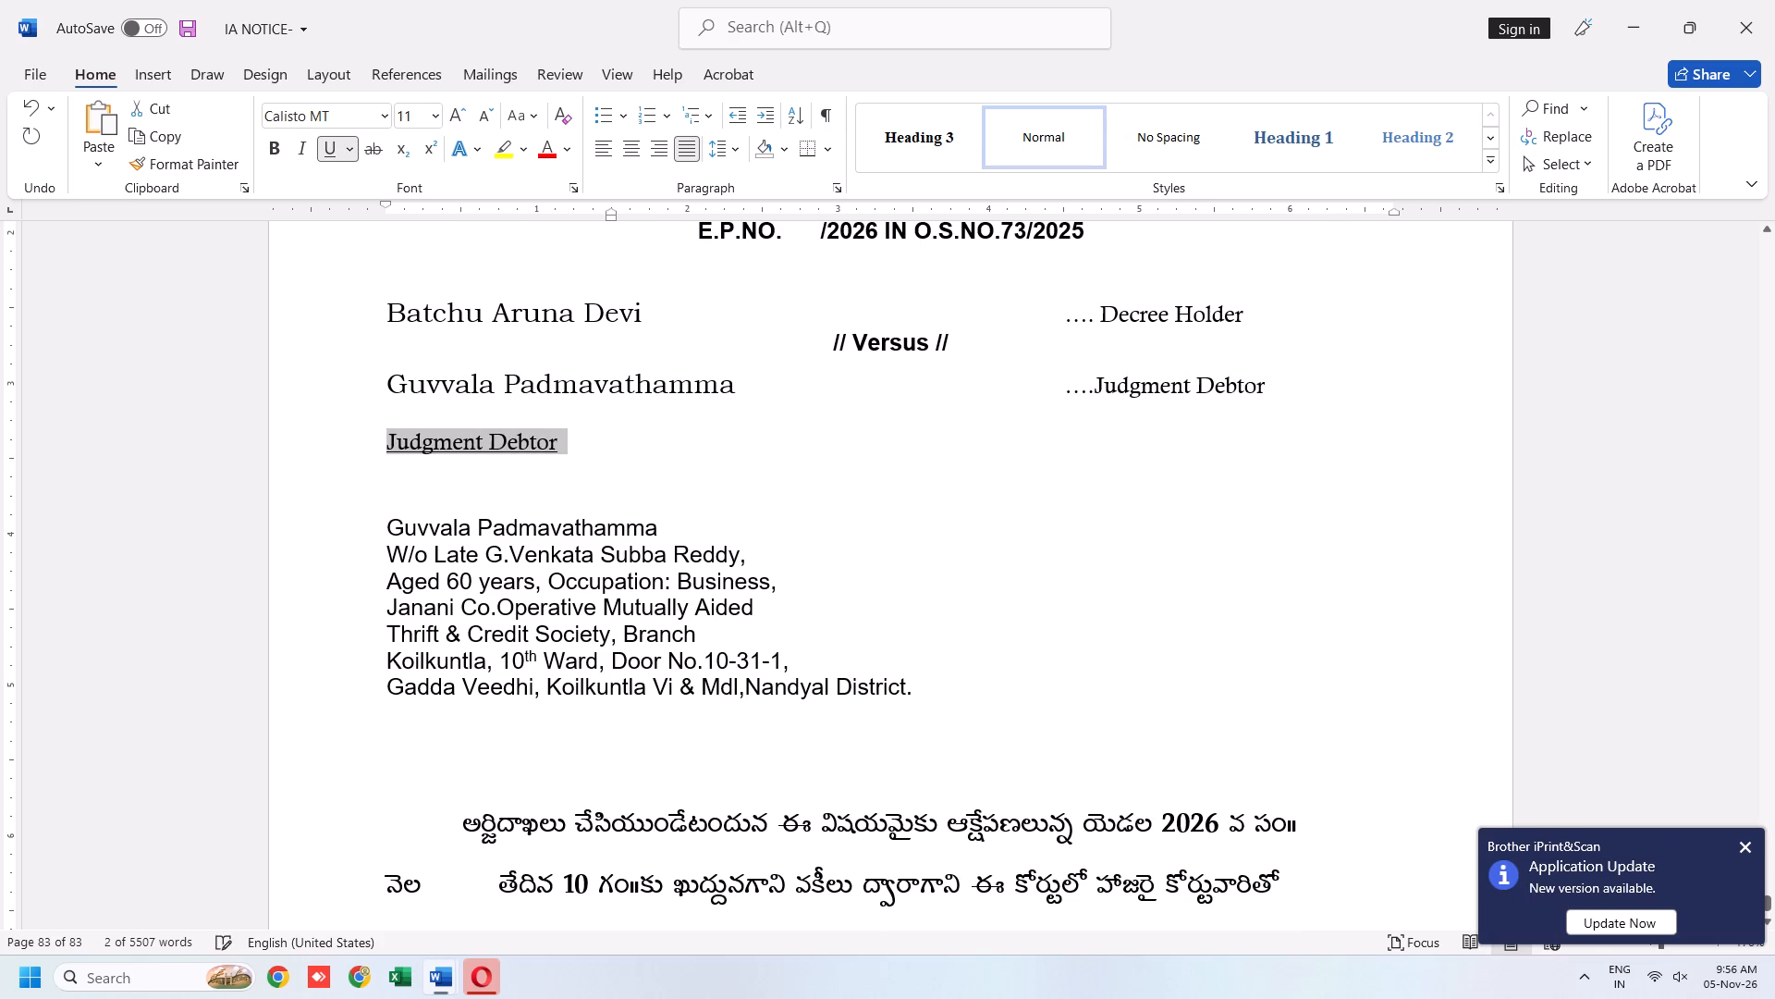
left_click(433, 117)
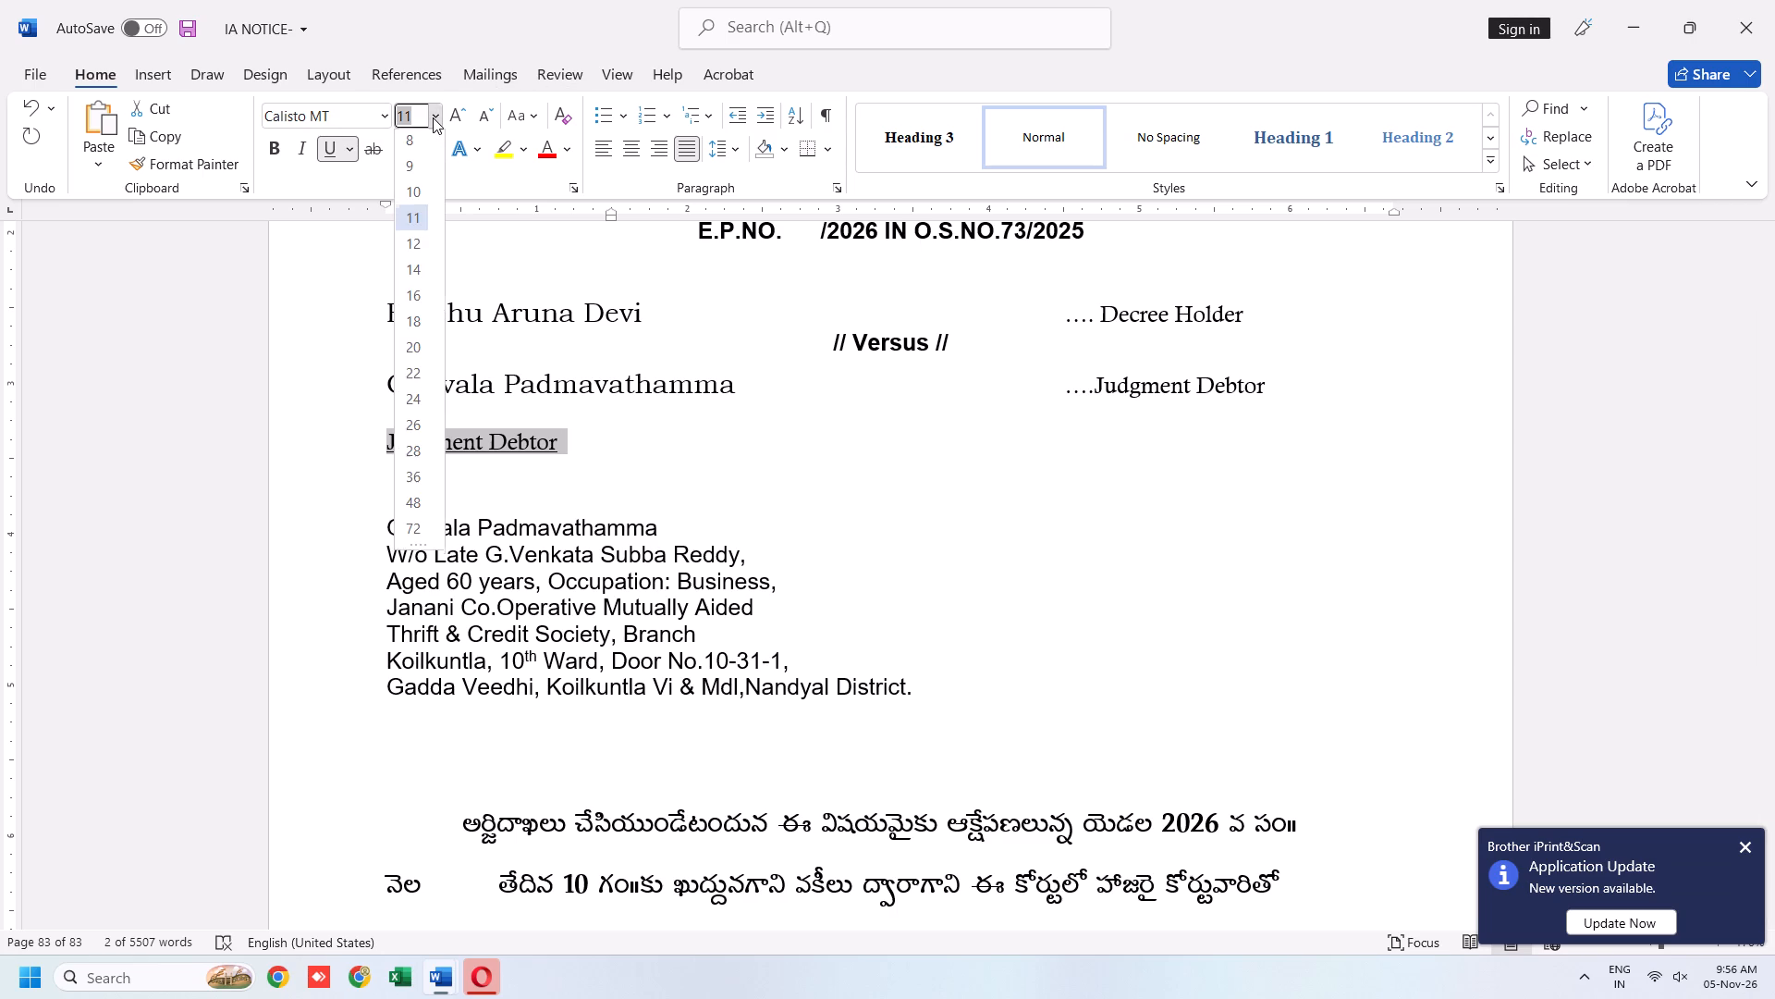
left_click(416, 302)
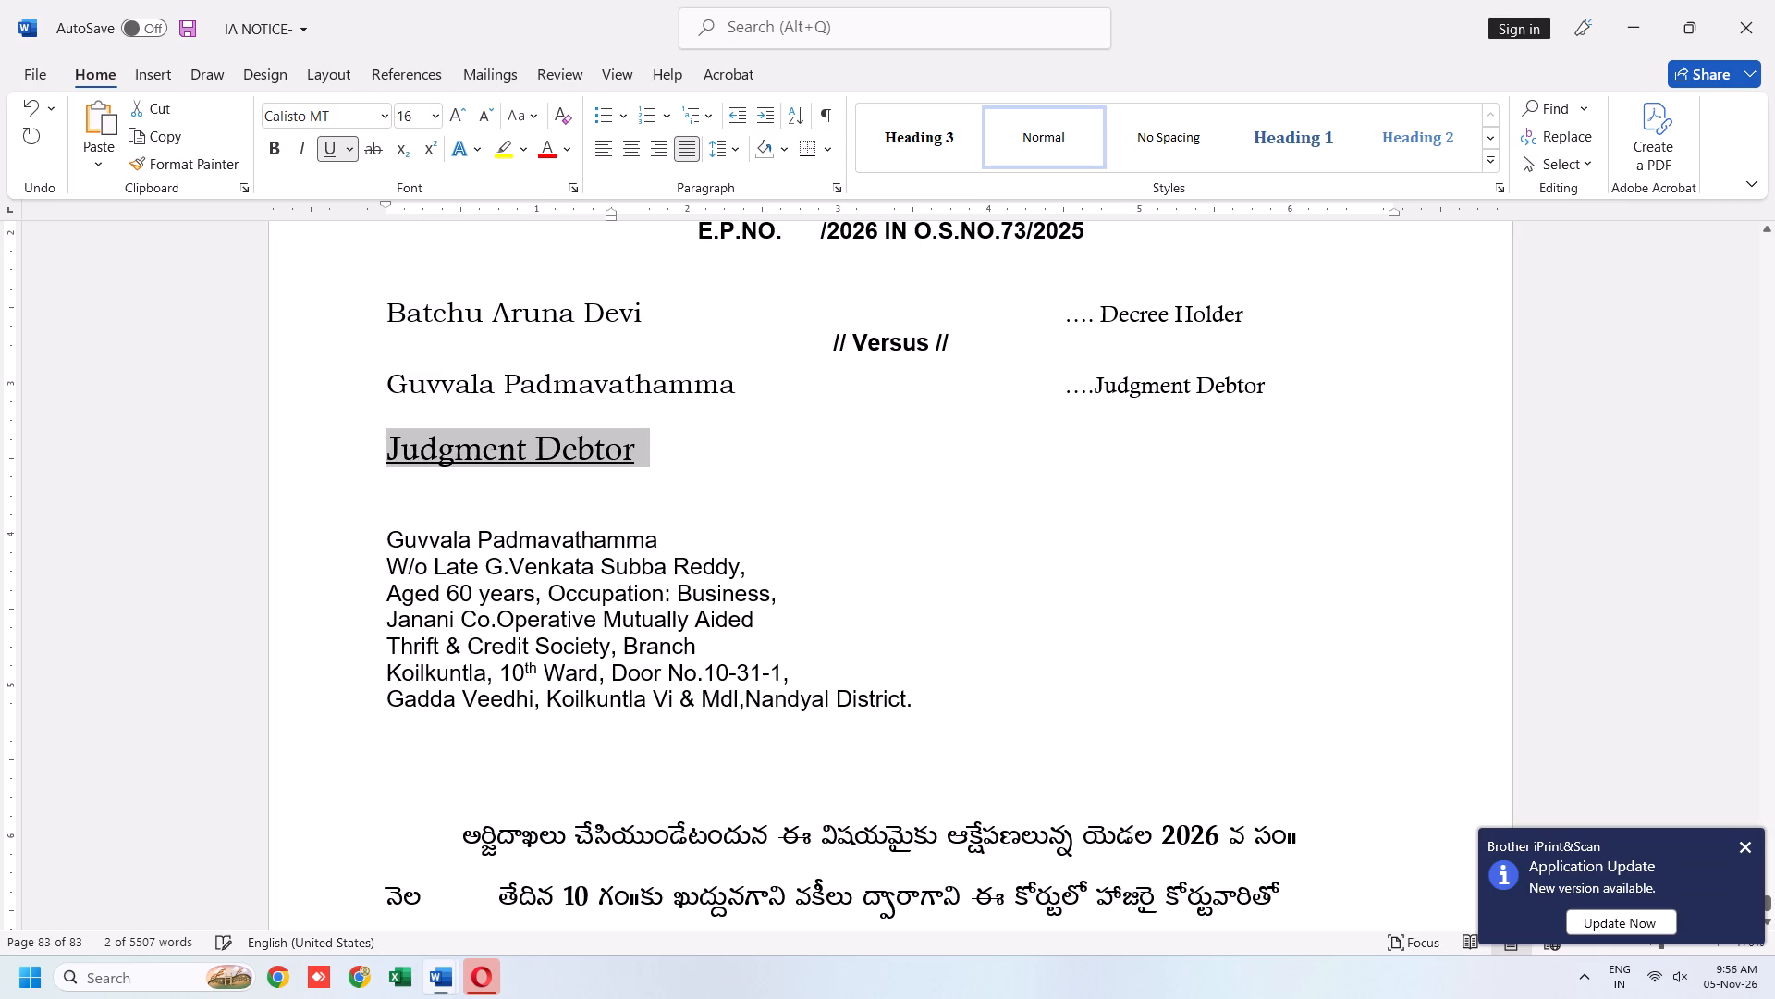
Delete the extra blank line between the "Judgment Debtor" heading and the debtor's details.
left_click_drag(439, 495, 447, 515)
key("Delete")
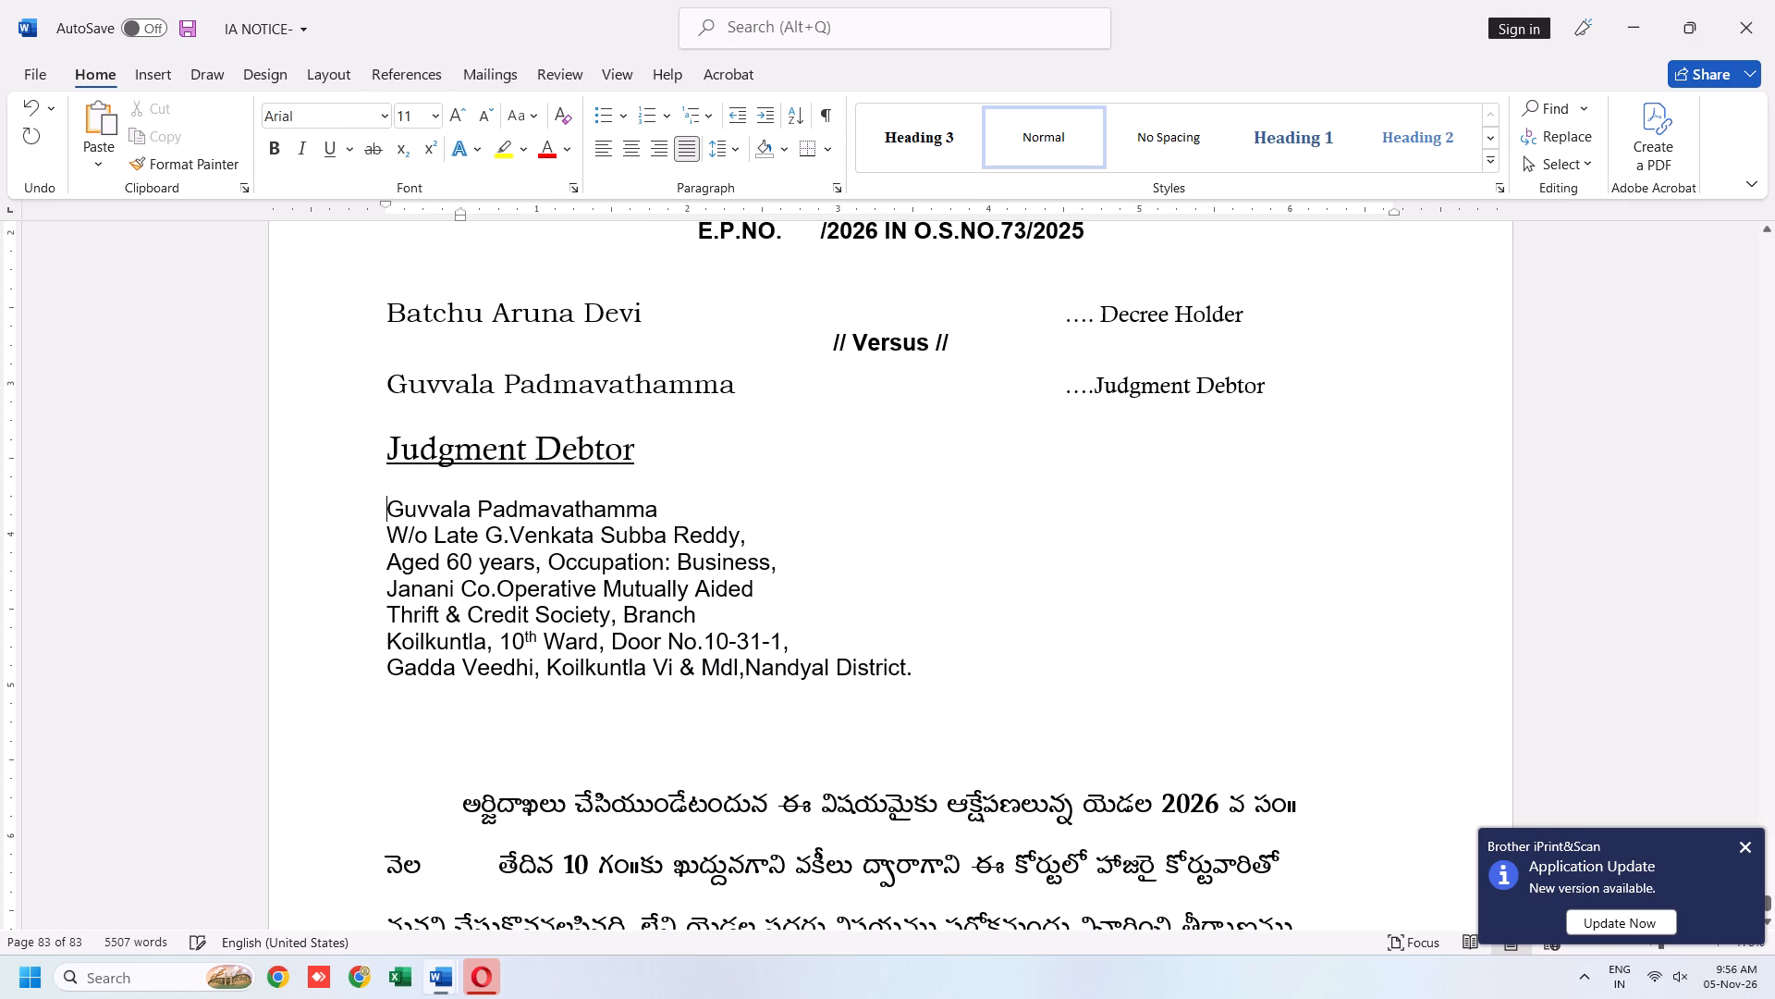
Review the notice's layout from the party details down through the Telugu paragraph to the closing lines.
scroll(1120, 741, "down", 4)
scroll(1035, 777, "down", 5)
scroll(1186, 761, "up", 10)
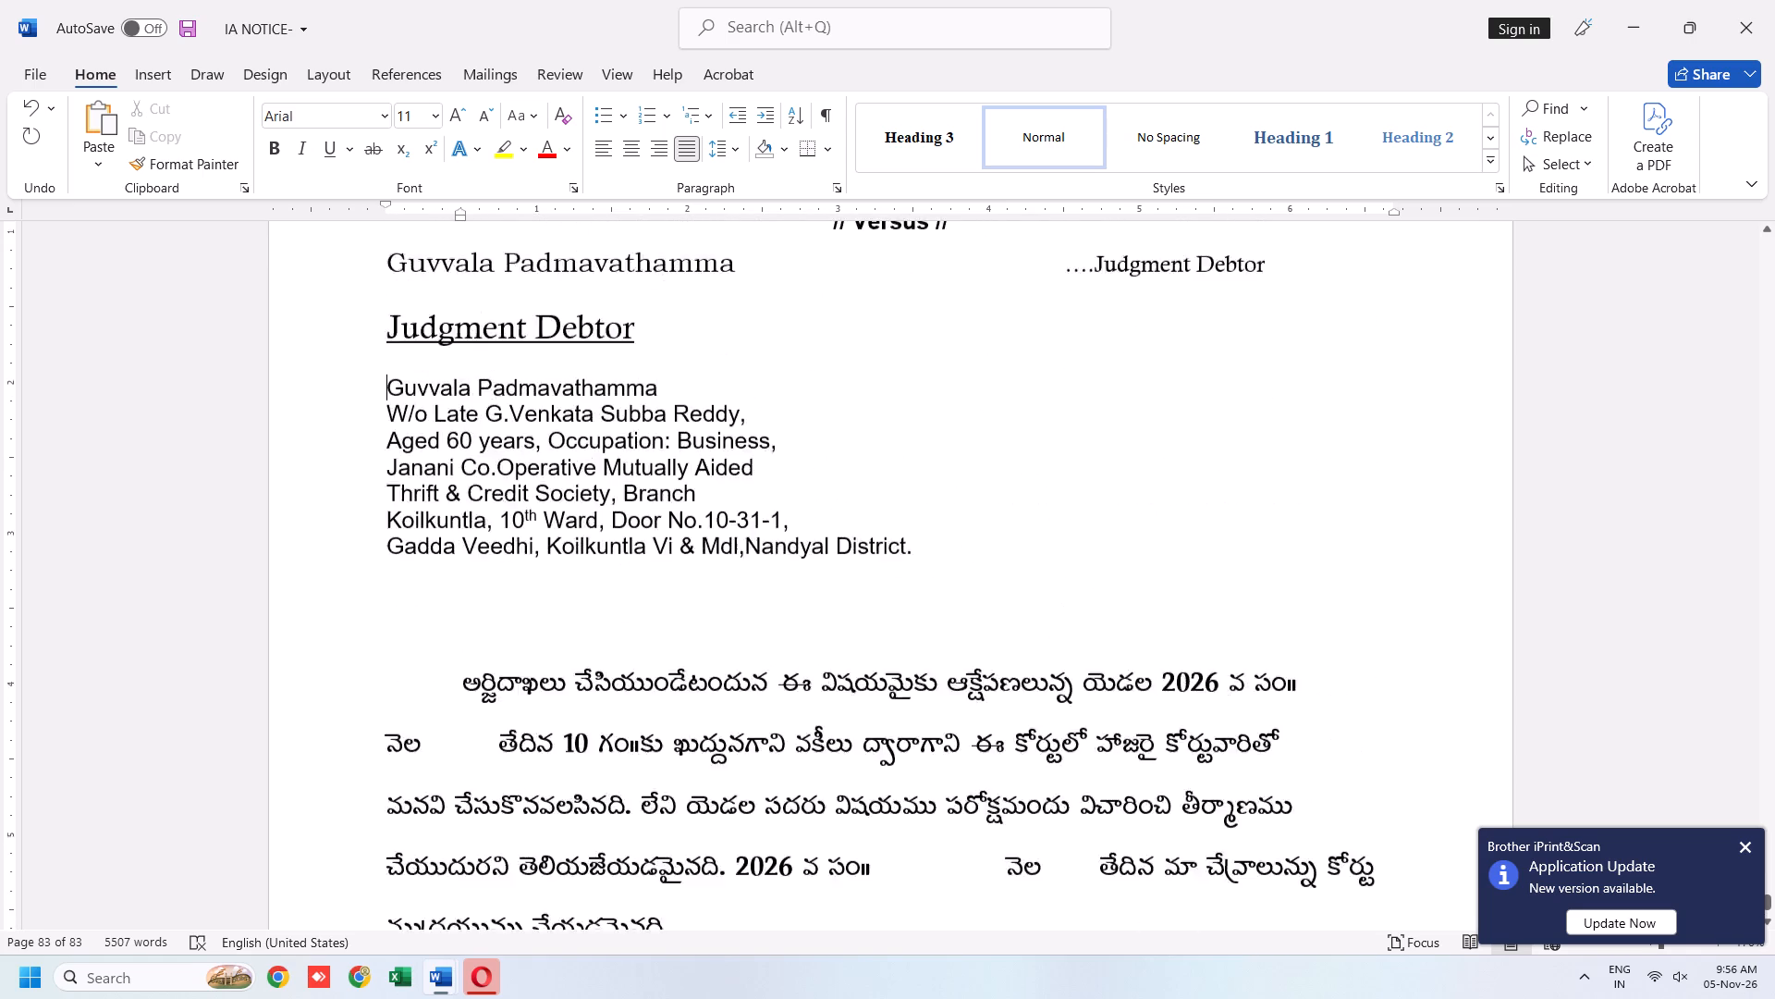
scroll(1162, 768, "up", 9)
scroll(1065, 762, "down", 14)
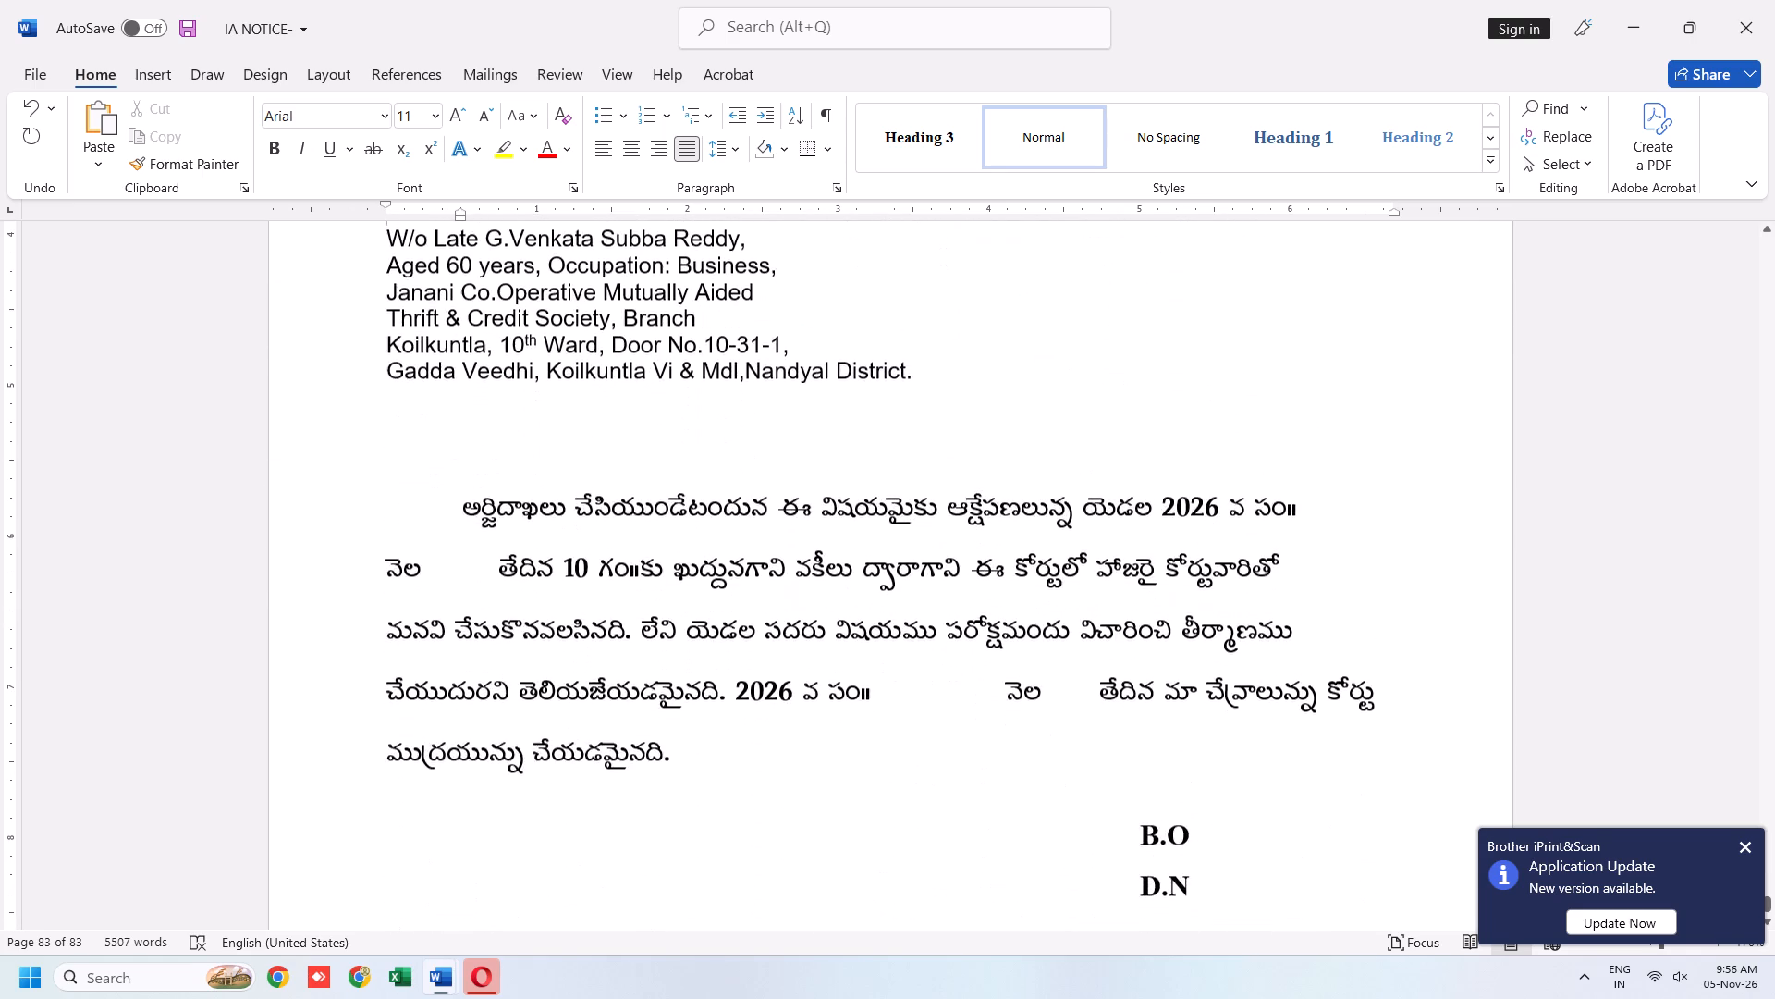
scroll(1012, 785, "up", 9)
scroll(998, 787, "down", 6)
scroll(998, 787, "up", 1)
scroll(983, 807, "down", 5)
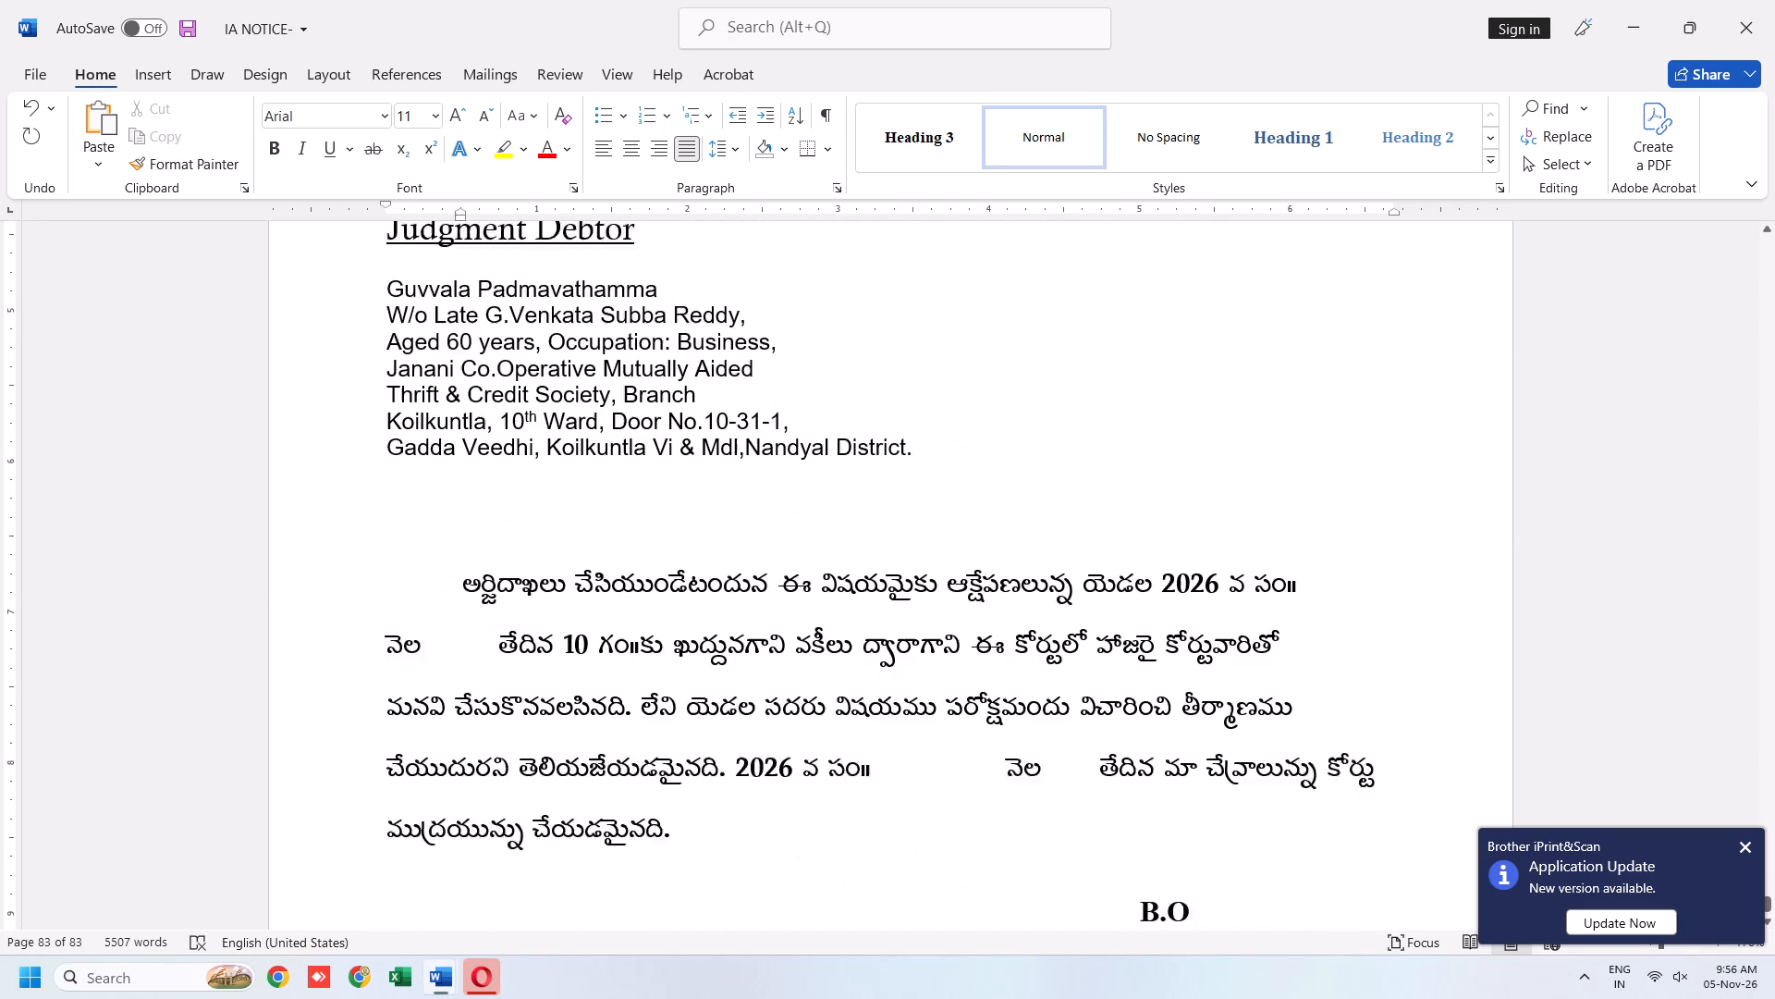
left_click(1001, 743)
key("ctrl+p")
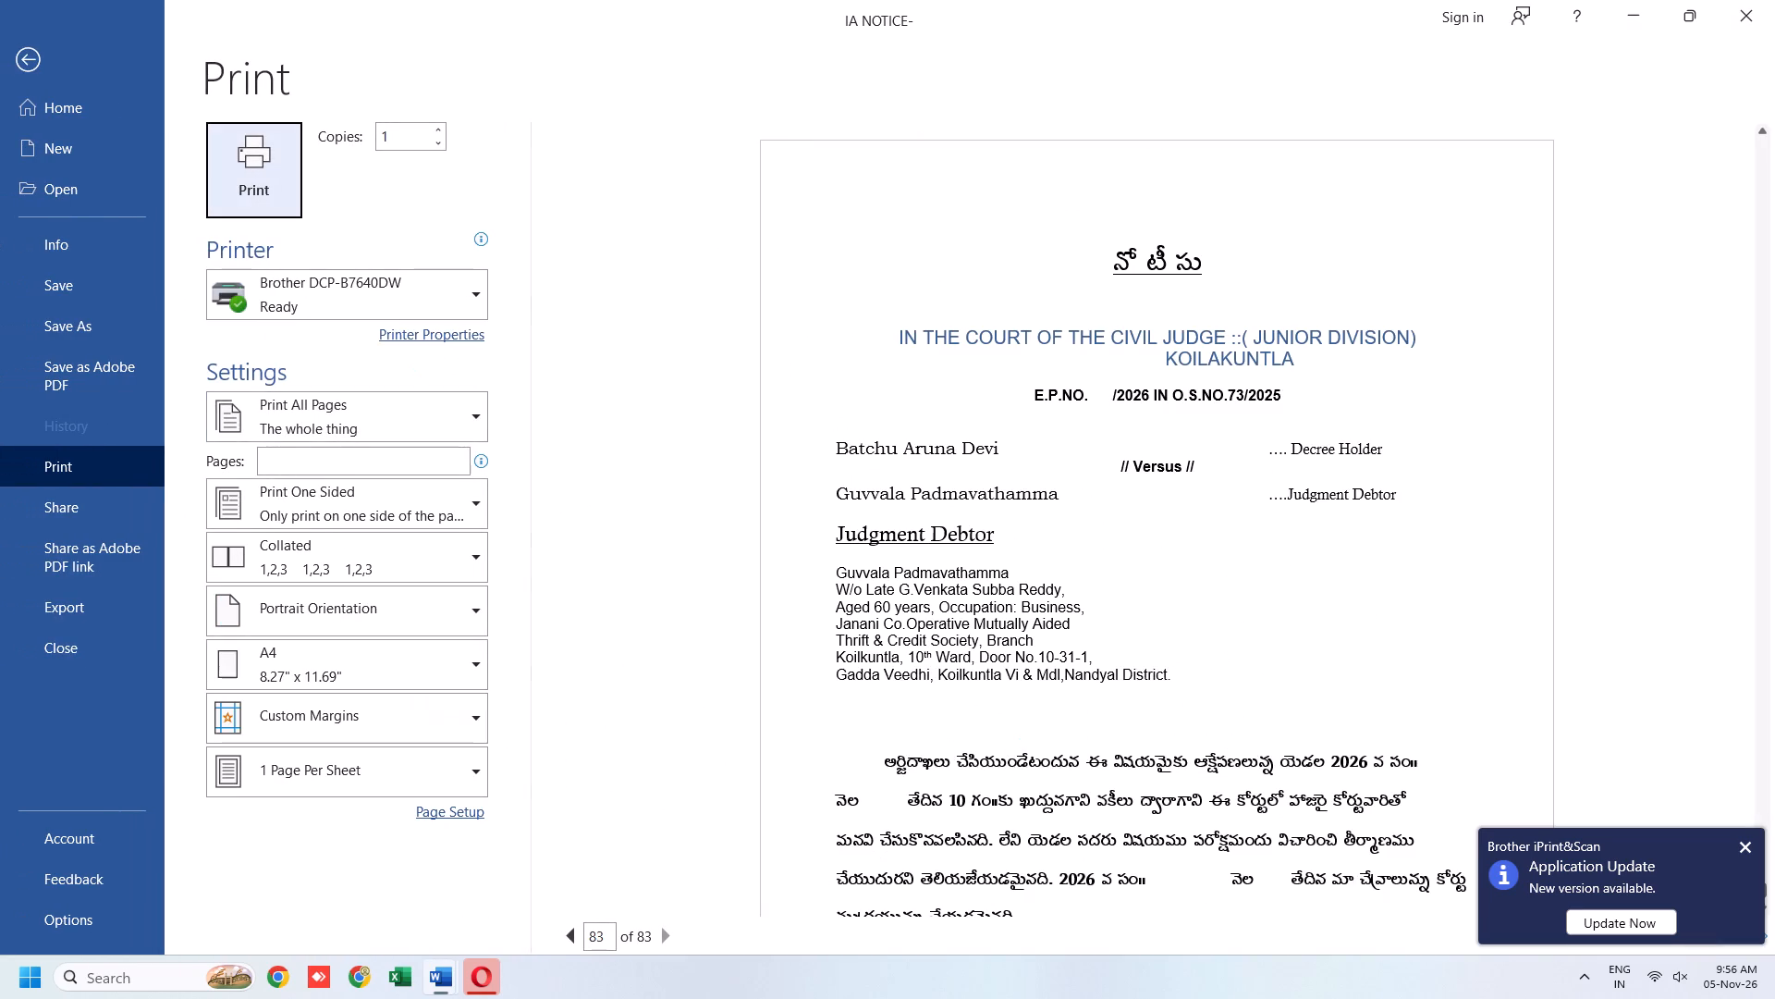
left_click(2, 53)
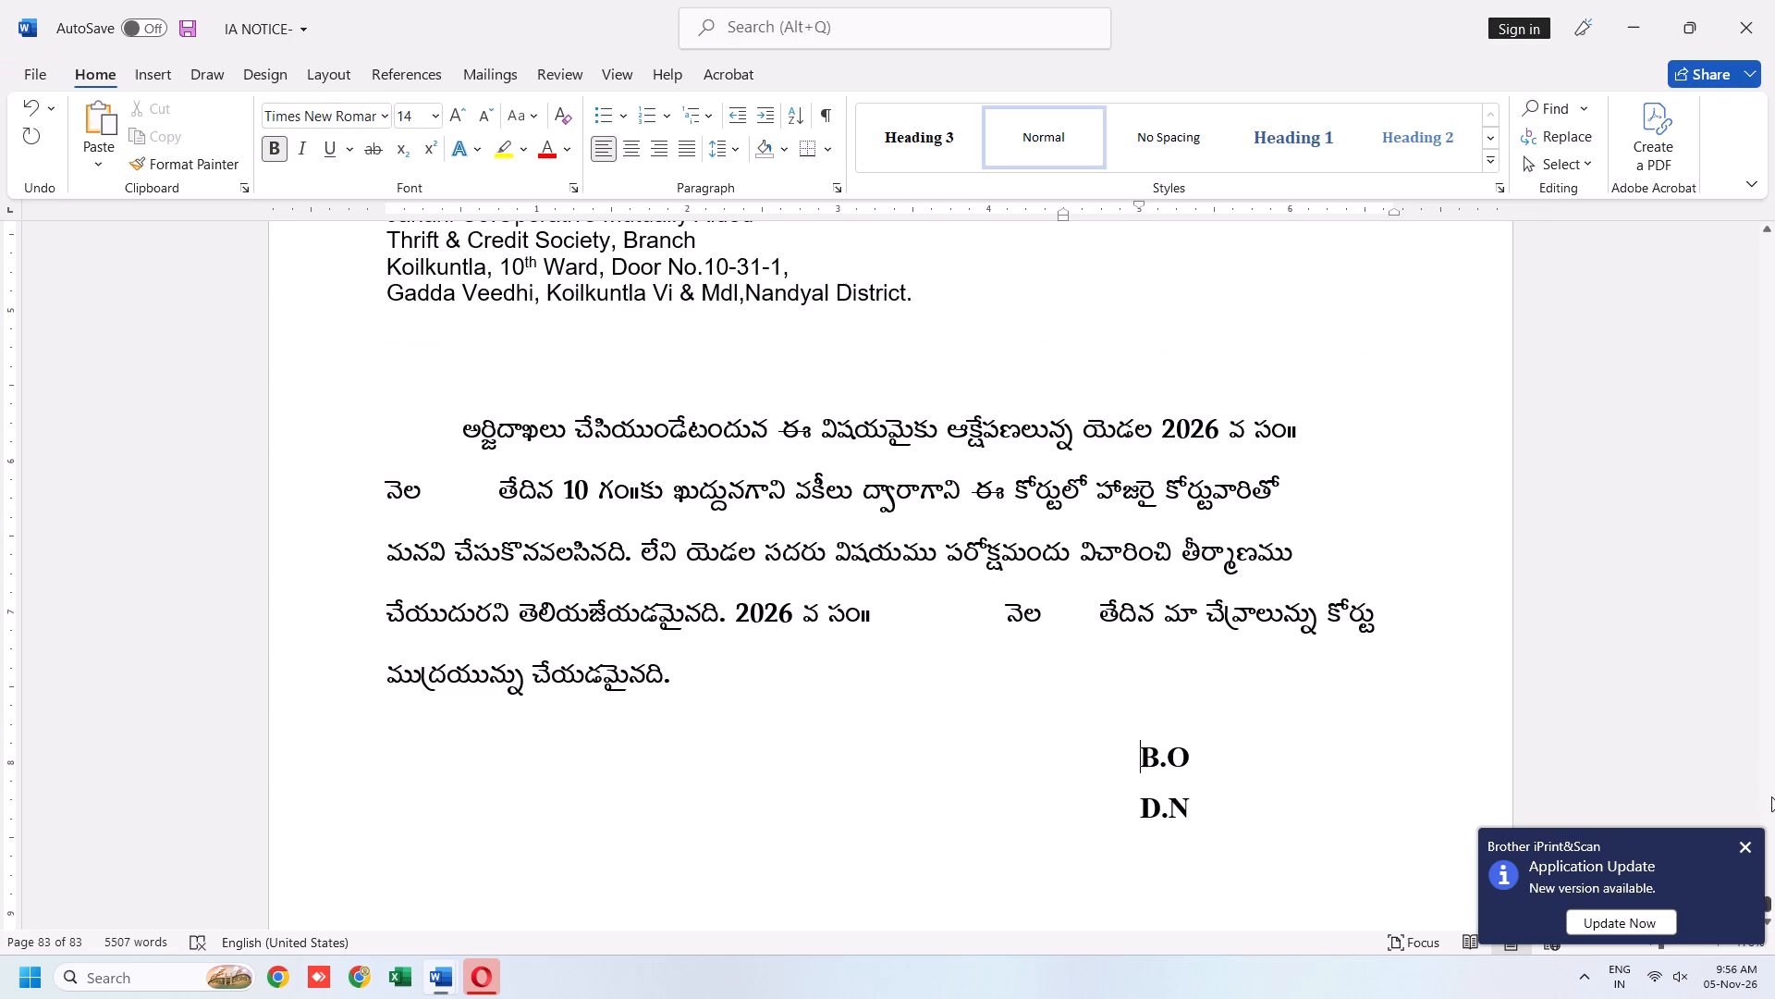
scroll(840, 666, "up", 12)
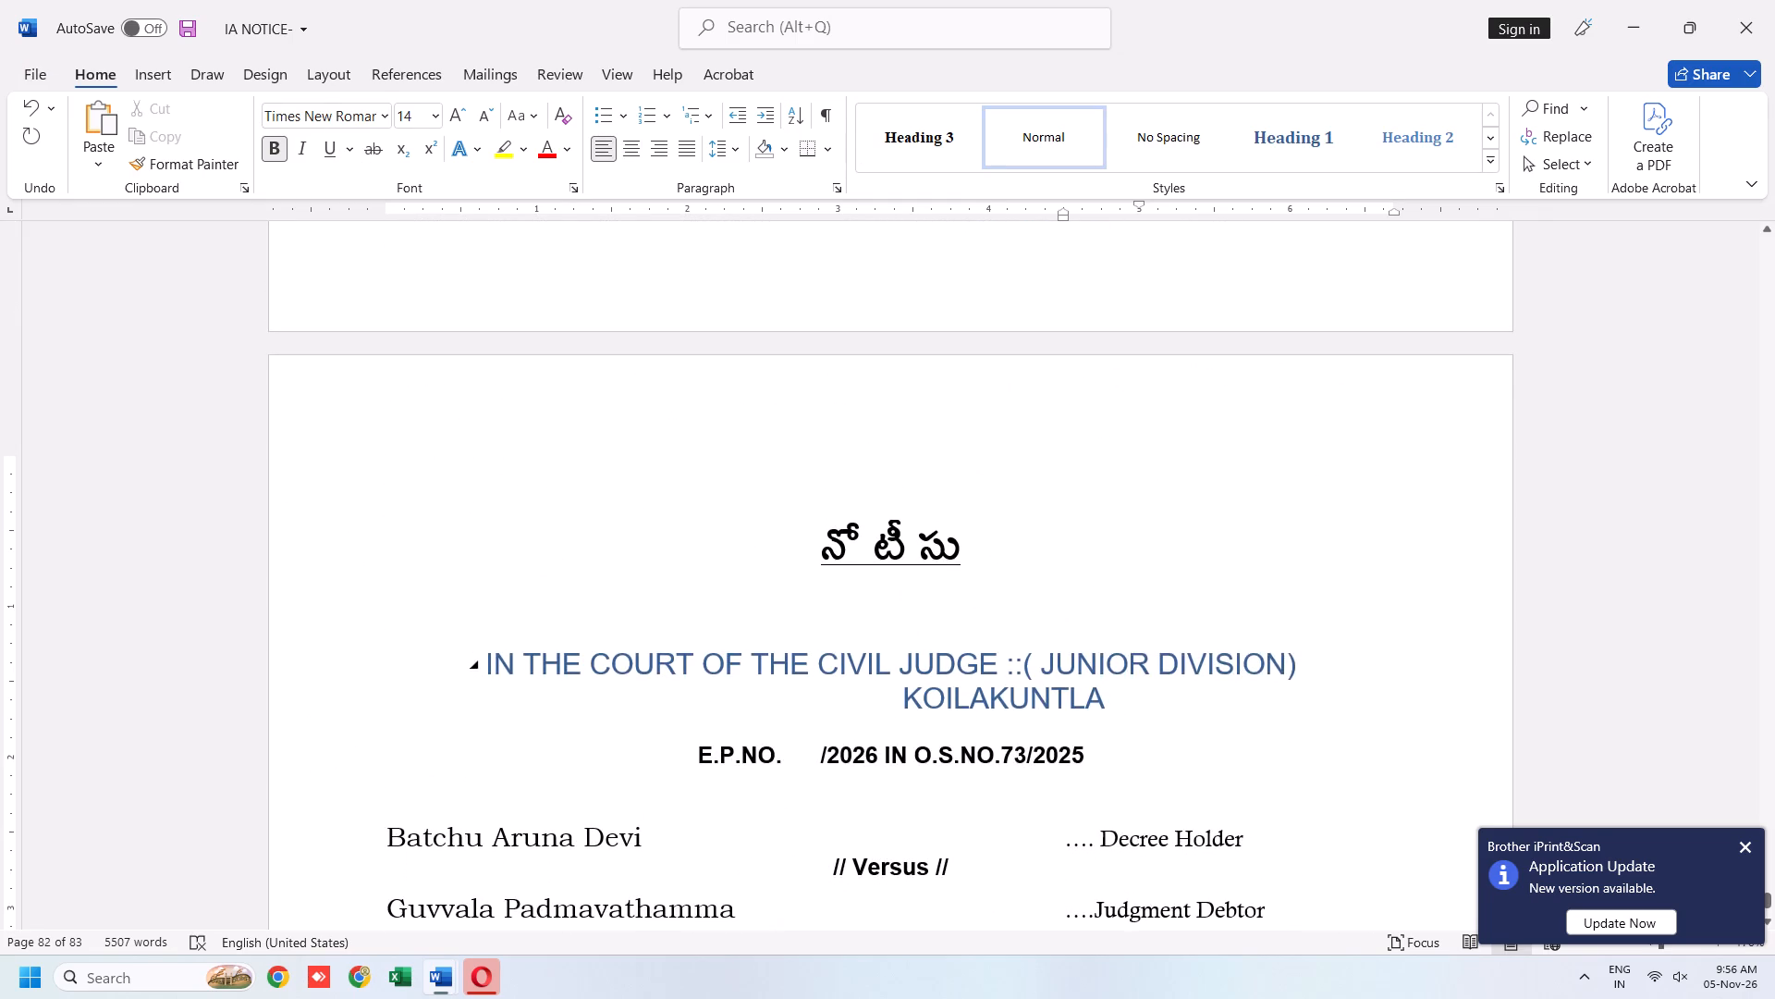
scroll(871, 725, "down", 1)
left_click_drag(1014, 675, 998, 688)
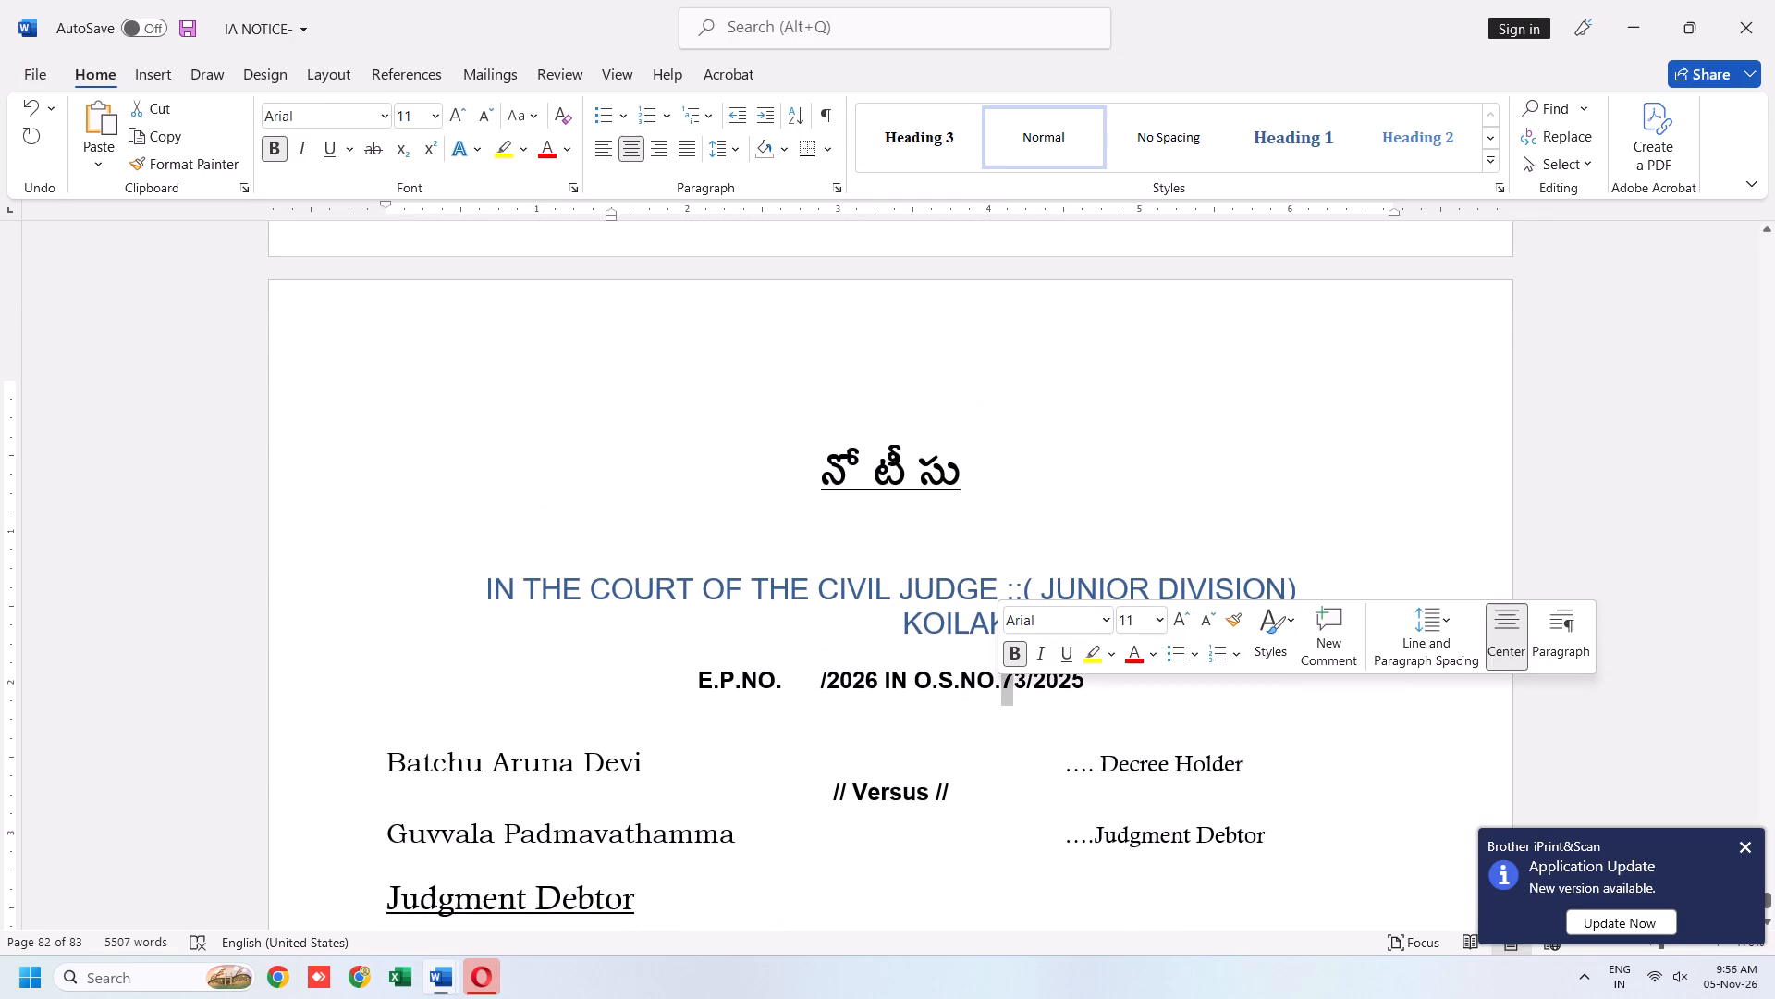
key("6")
Print three copies of only the current notice page, with the text cursor placed in its closing lines.
scroll(971, 698, "down", 9)
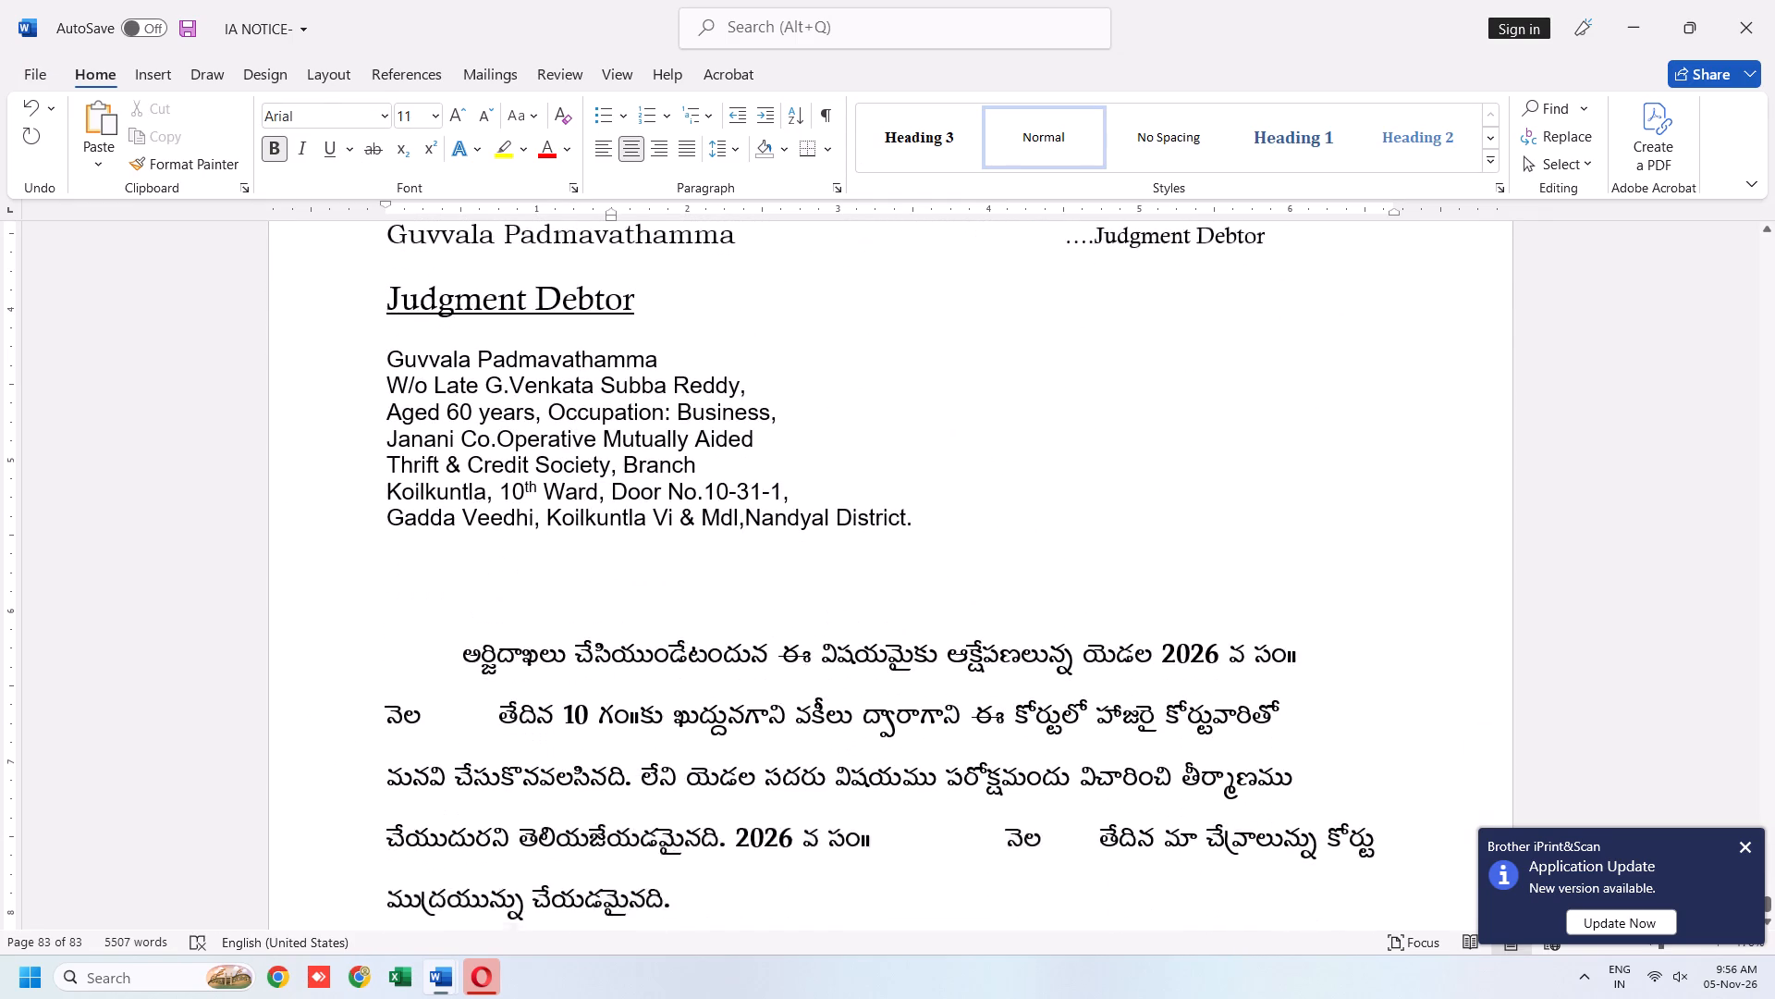
scroll(998, 746, "down", 5)
left_click(1139, 577)
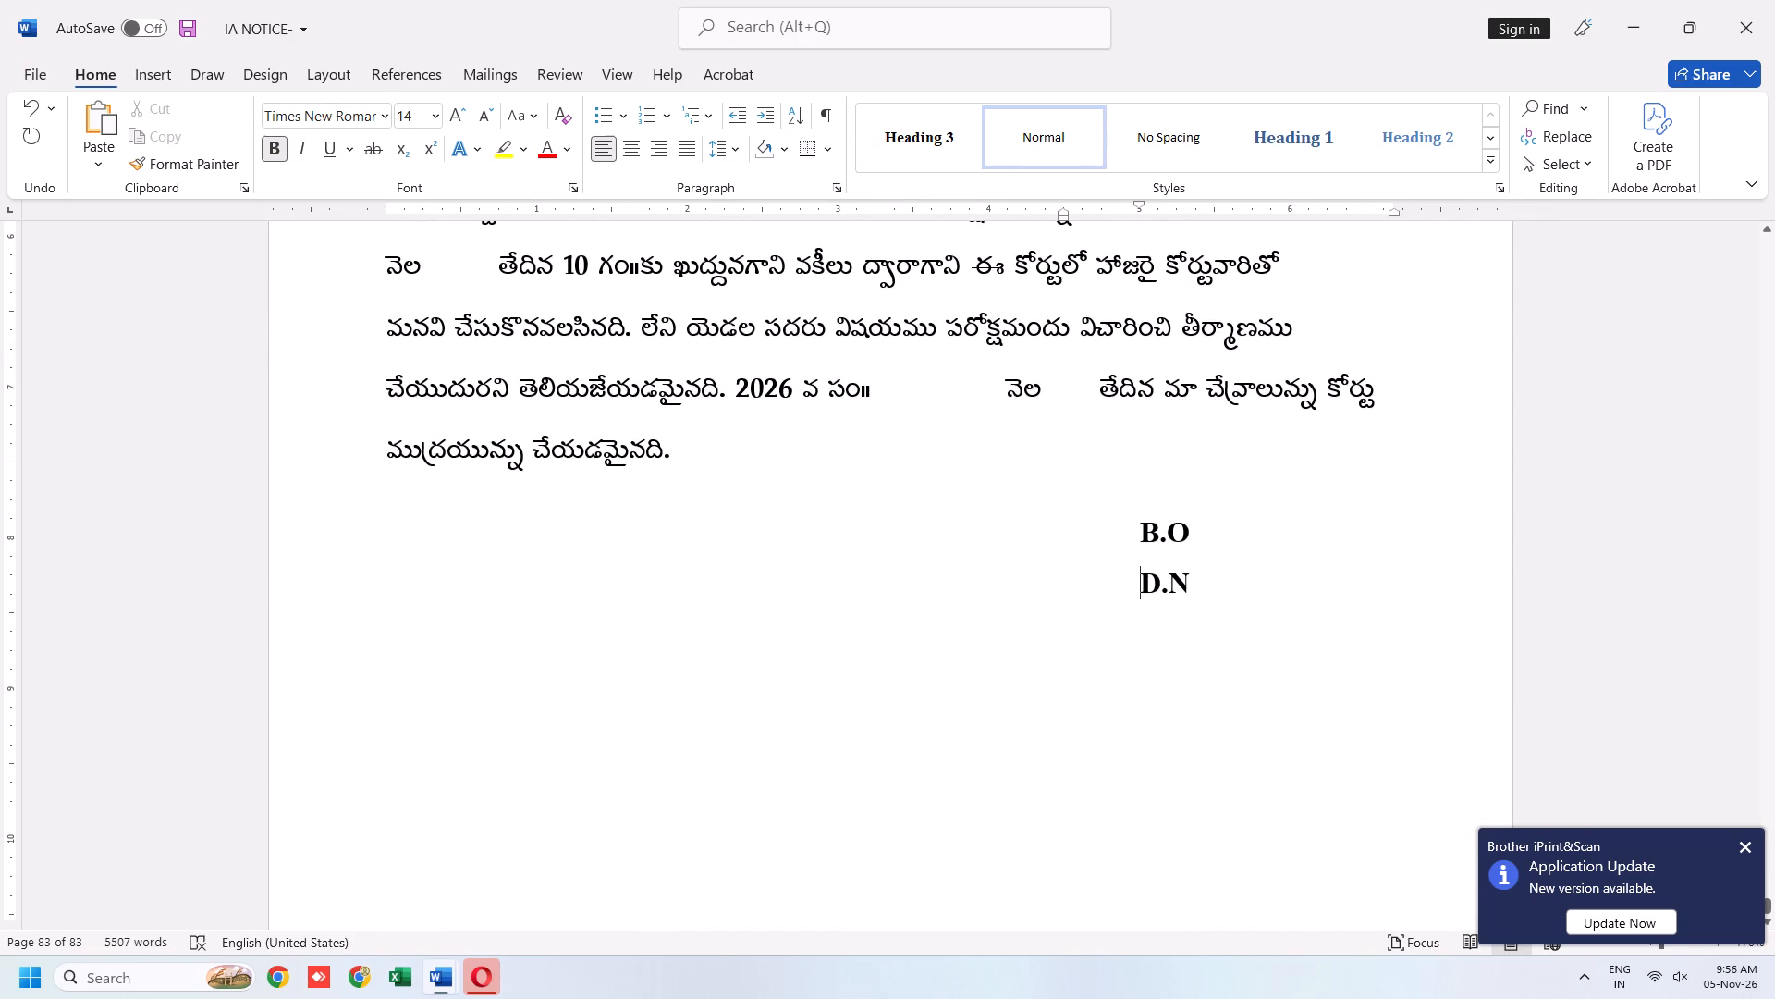
scroll(1138, 584, "up", 2)
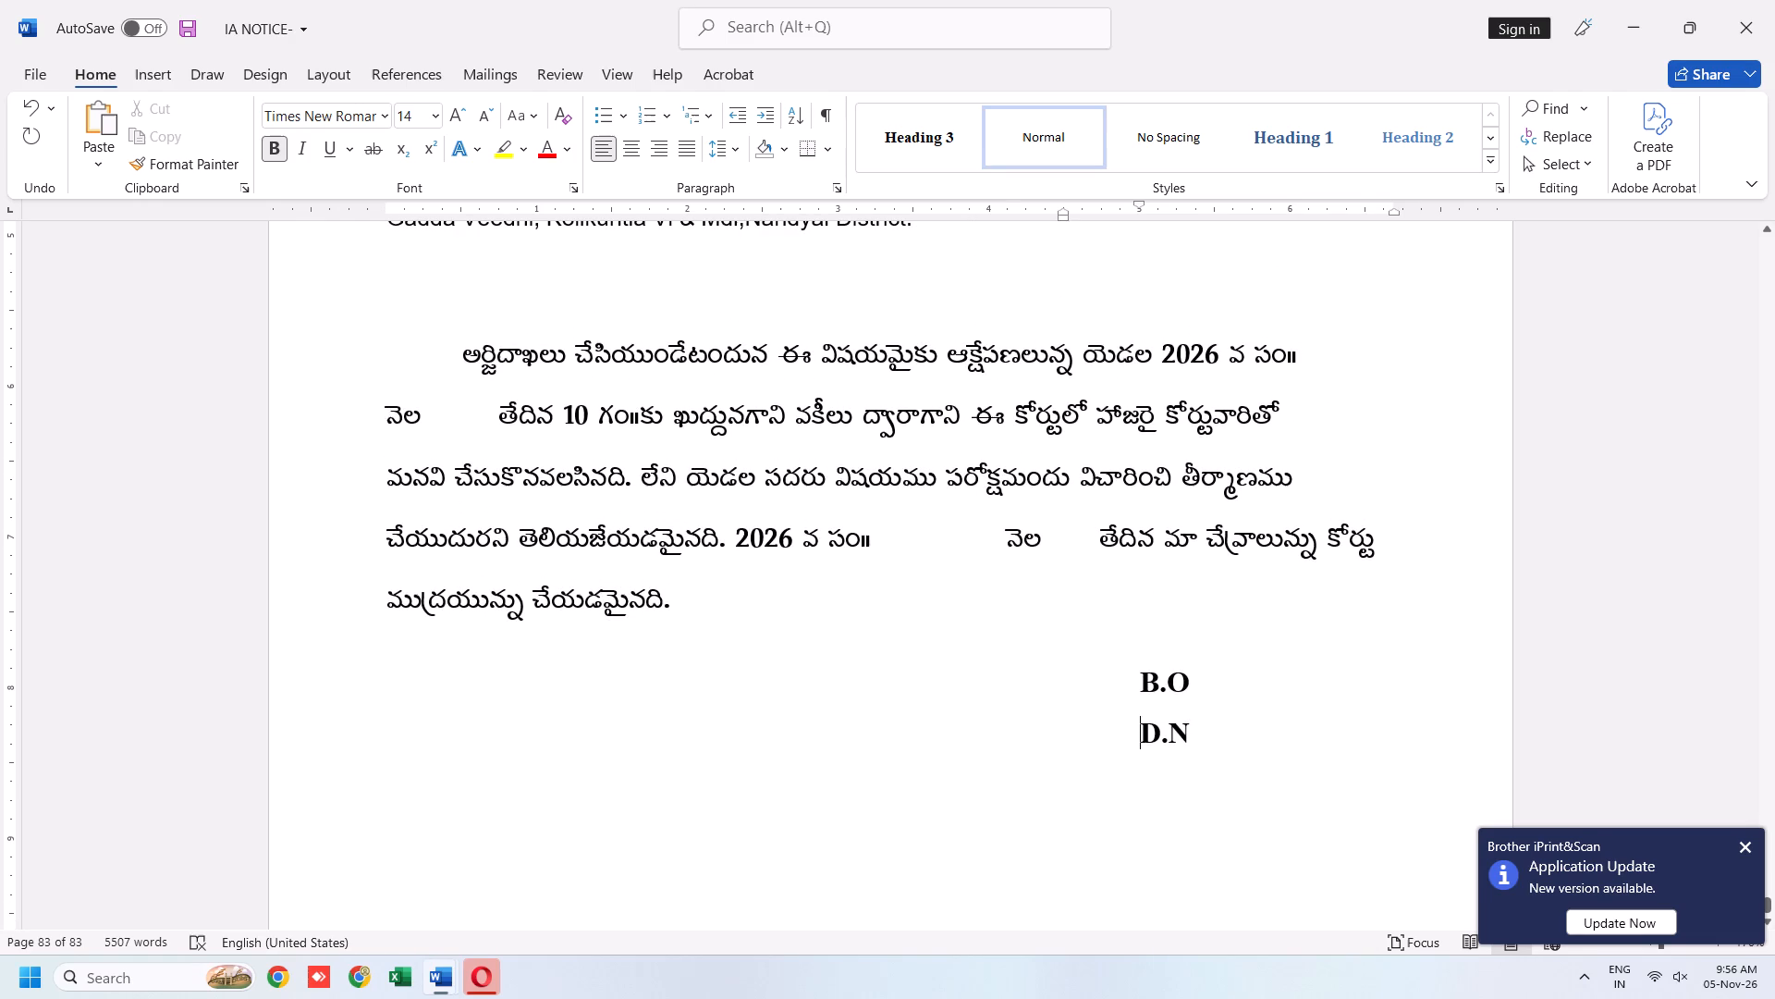
scroll(1138, 584, "up", 8)
scroll(1138, 584, "down", 10)
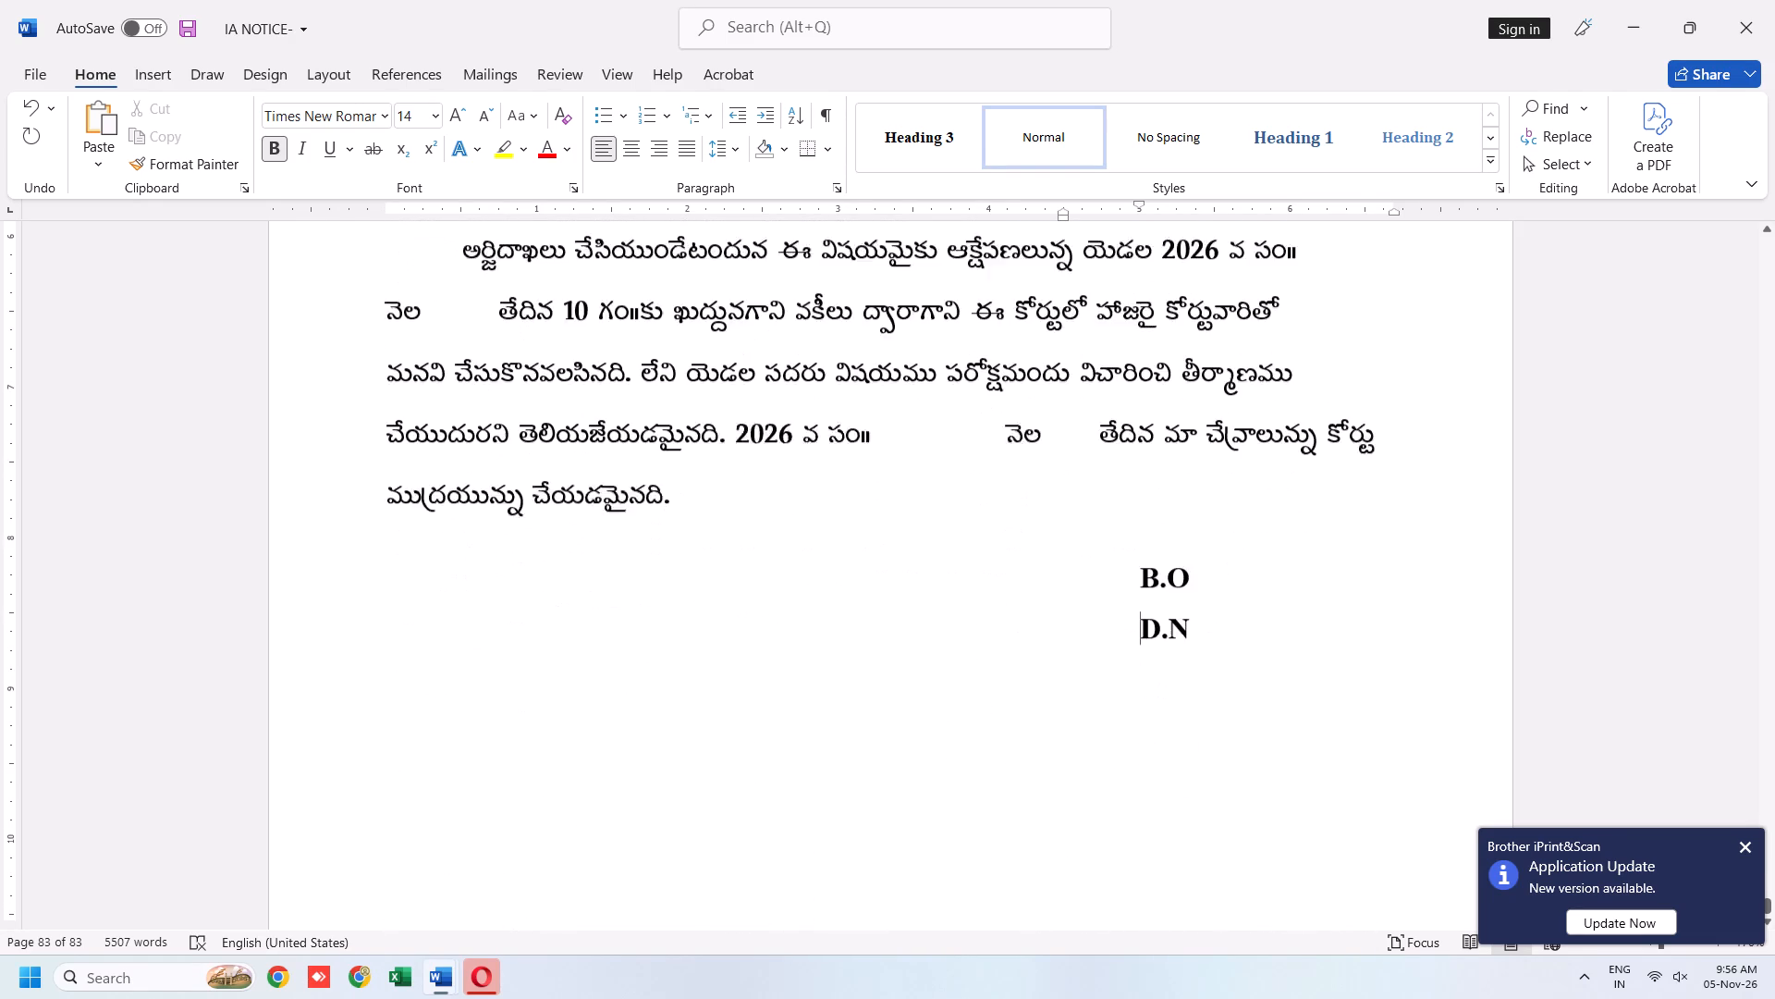
scroll(1145, 603, "down", 1)
key("ctrl+p")
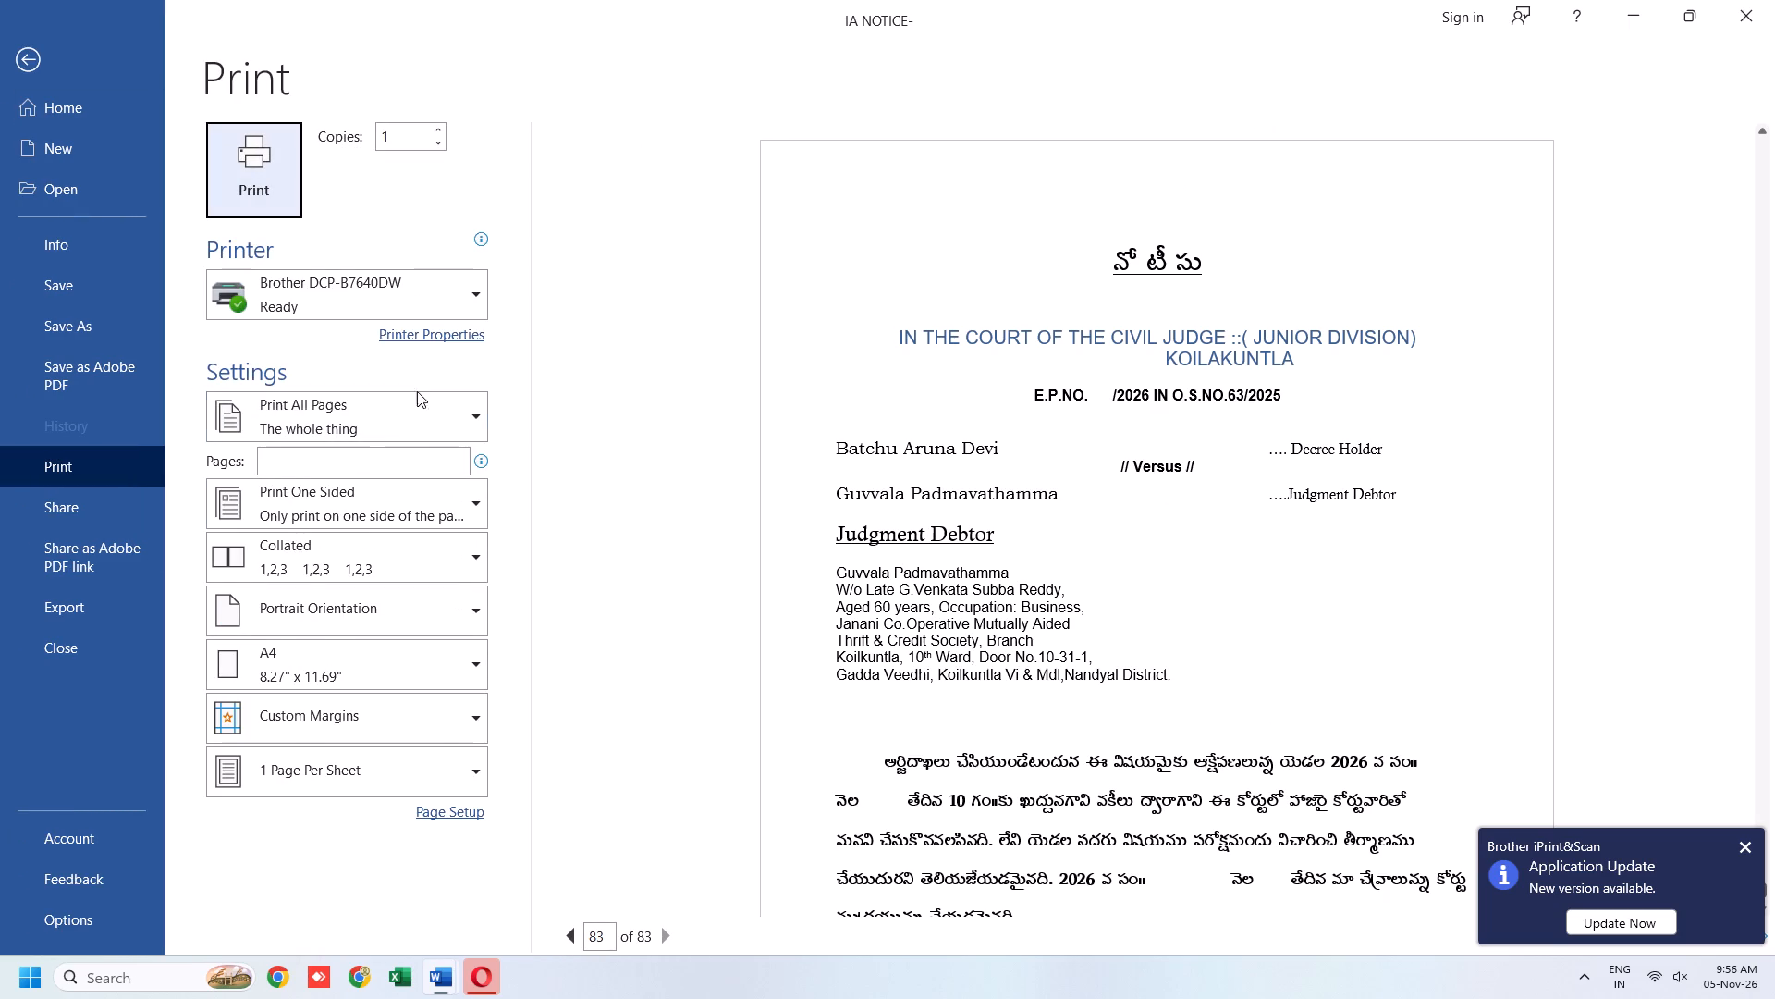
left_click(396, 434)
left_click(349, 592)
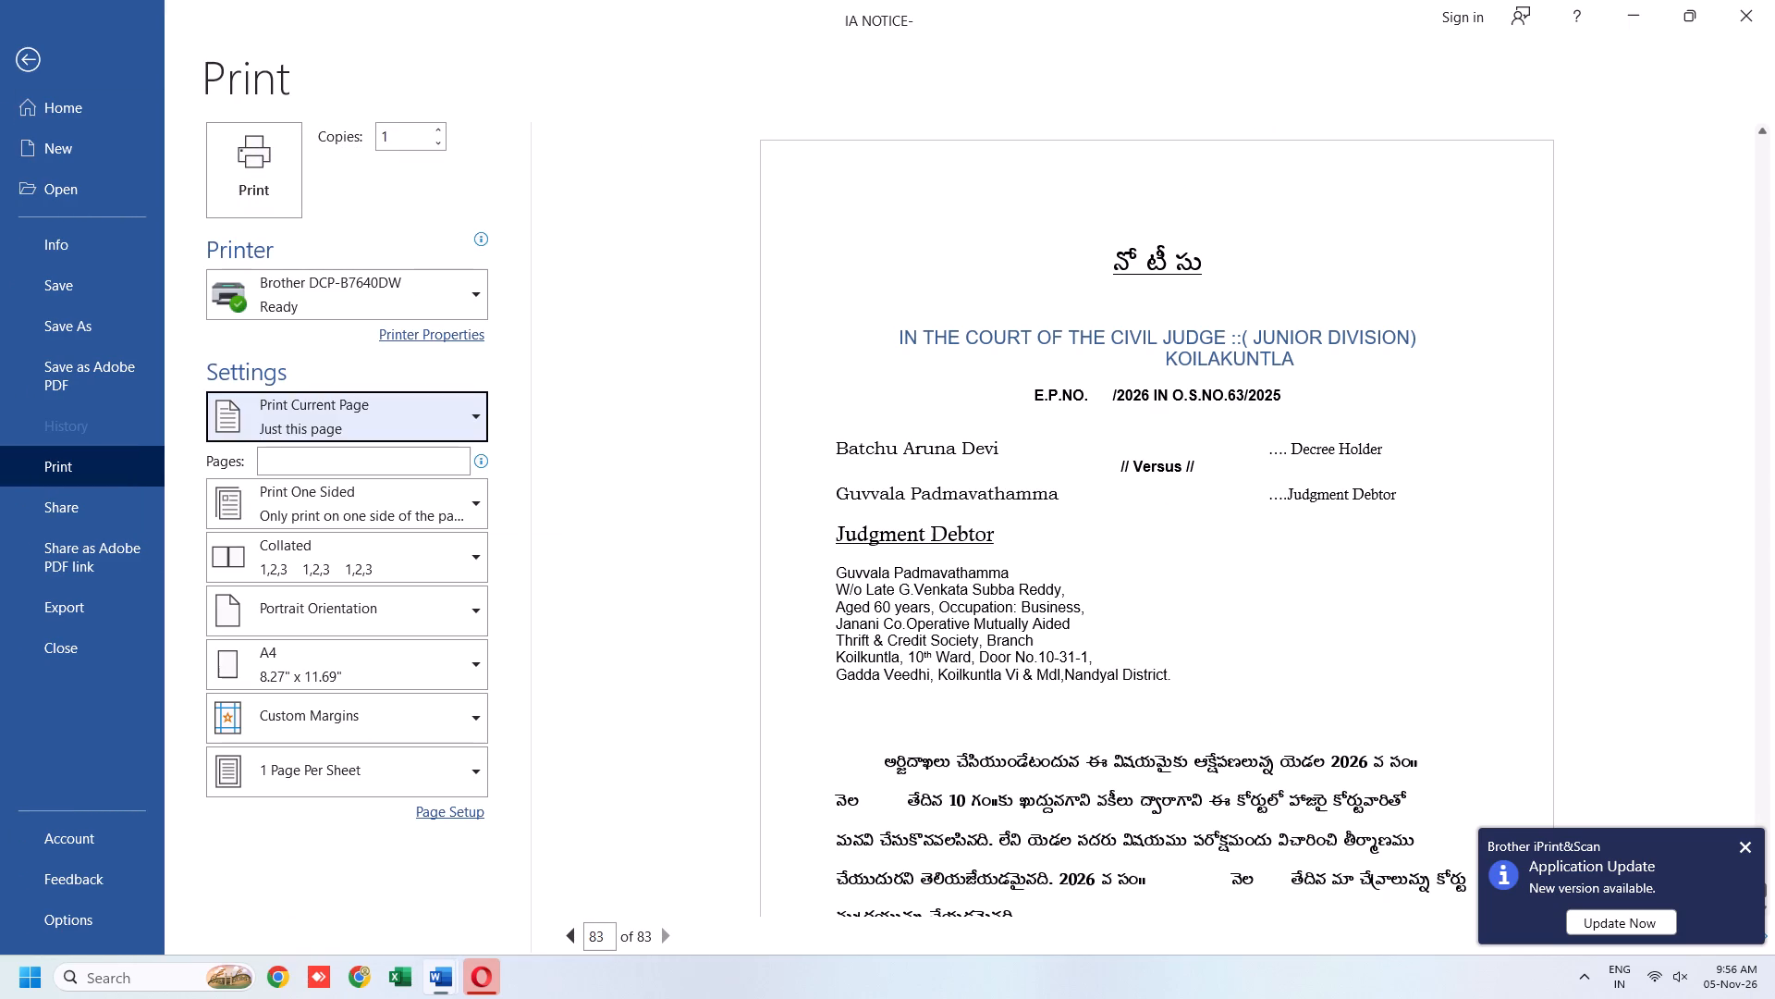
left_click_drag(409, 133, 248, 81)
key("3")
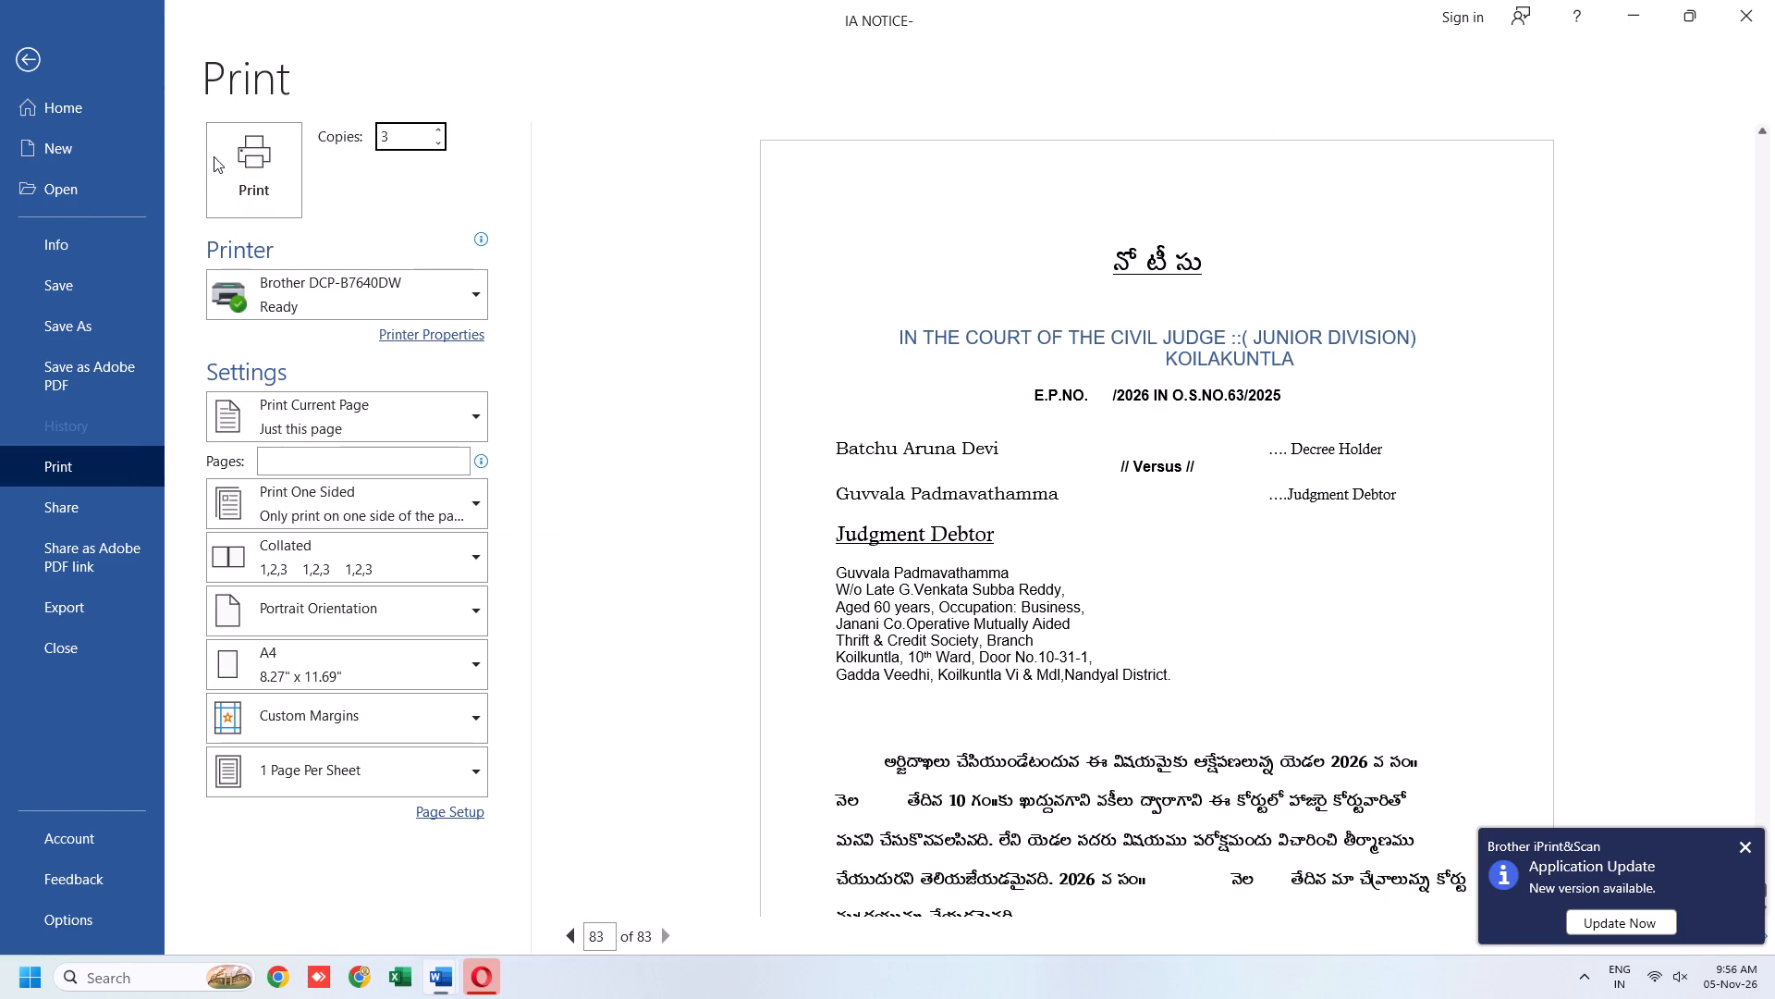
left_click_drag(227, 164, 227, 187)
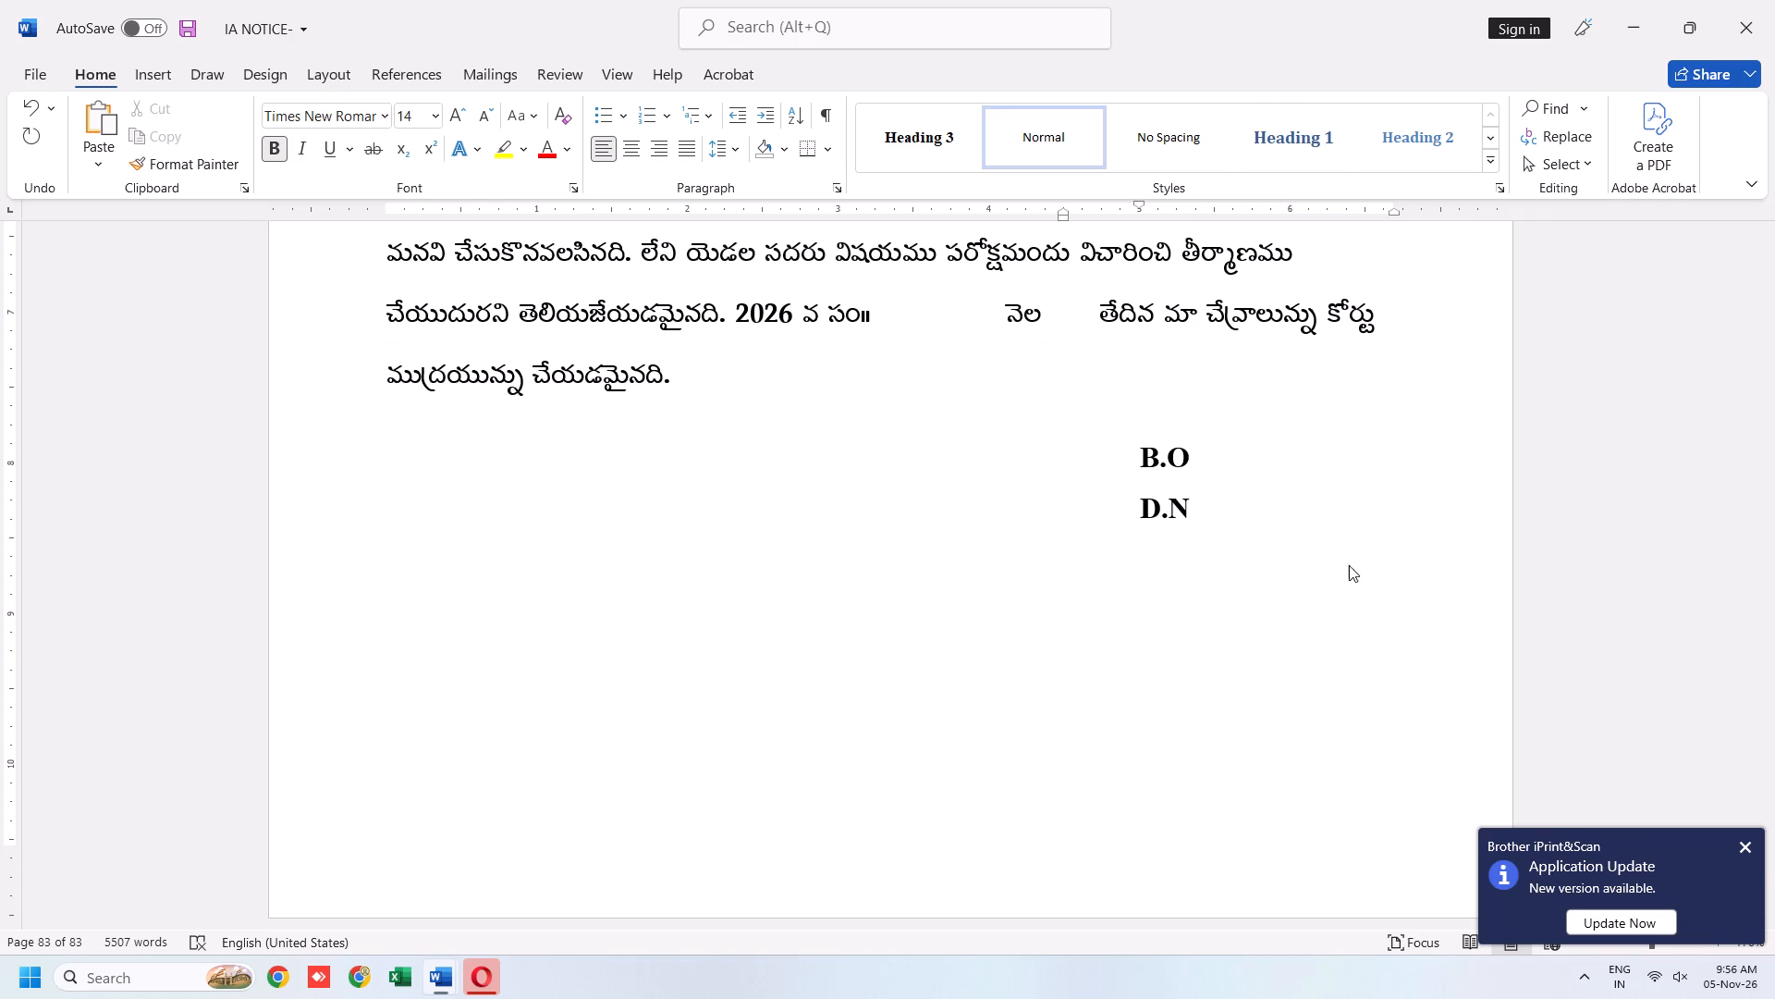
scroll(1325, 555, "up", 12)
scroll(998, 575, "up", 4)
left_click_drag(1008, 748, 1009, 752)
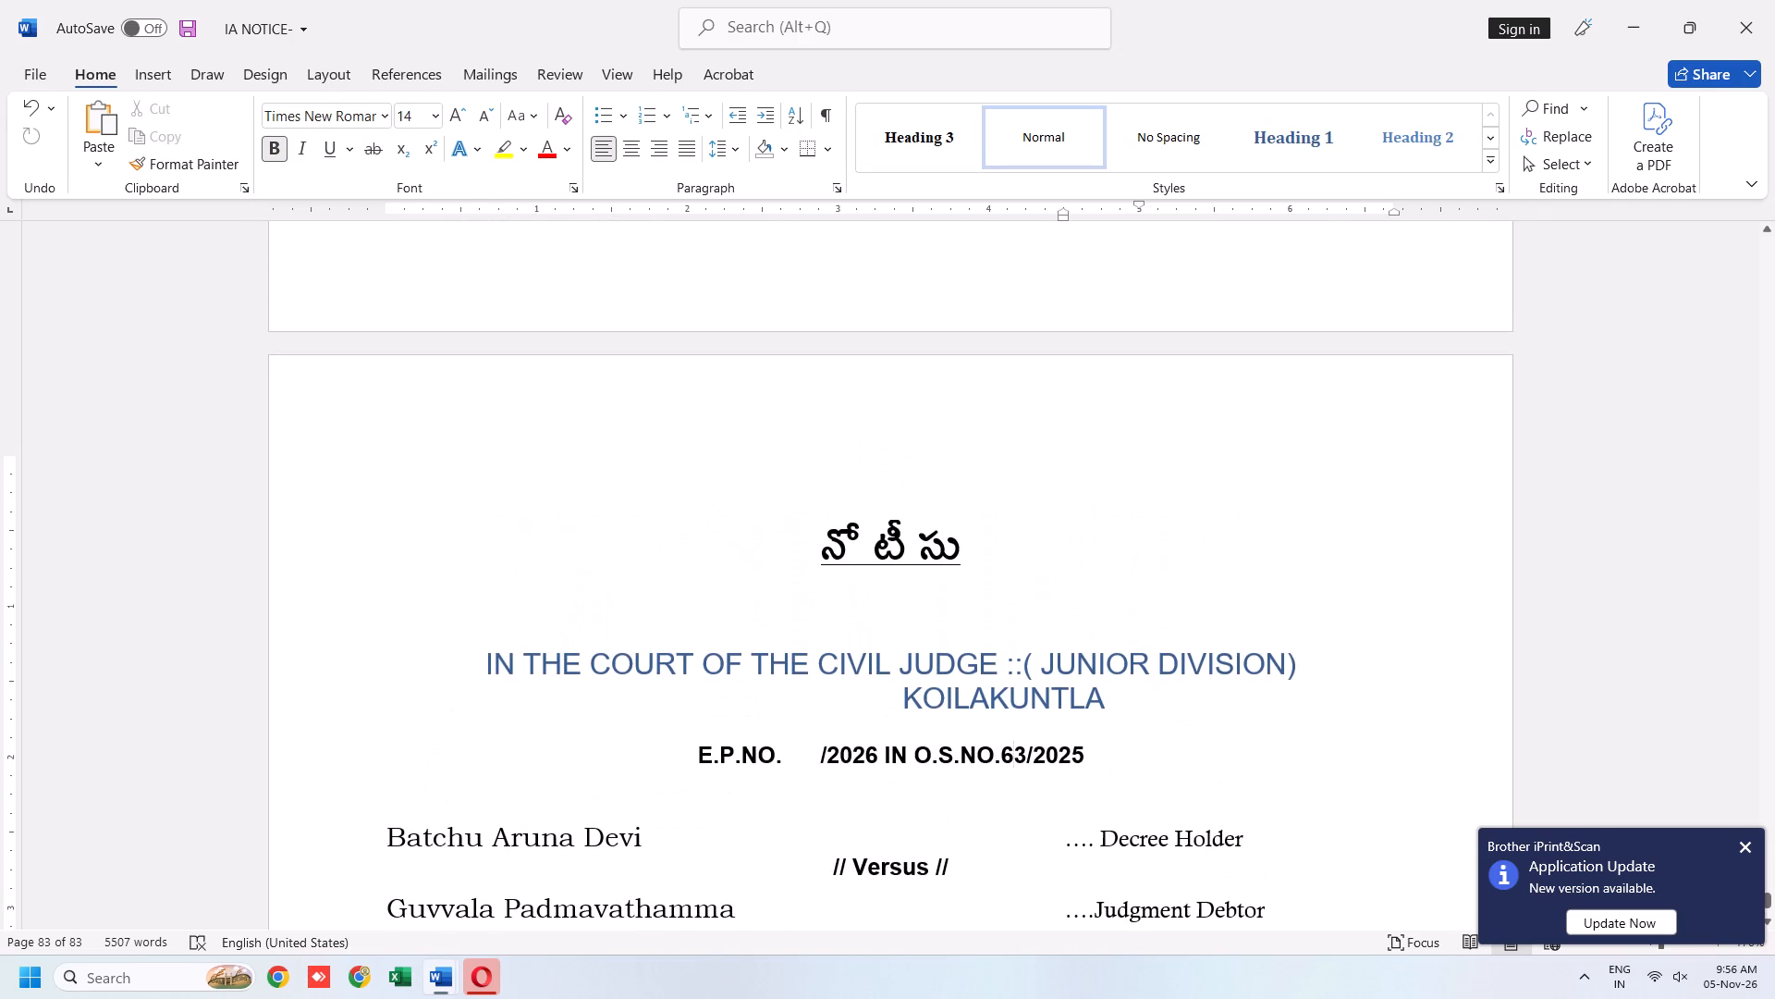
left_click_drag(1009, 752, 1006, 766)
key("7")
Print three copies of the current notice page again with the corrected suit number.
scroll(999, 759, "down", 15)
scroll(1102, 713, "down", 2)
left_click(1138, 459)
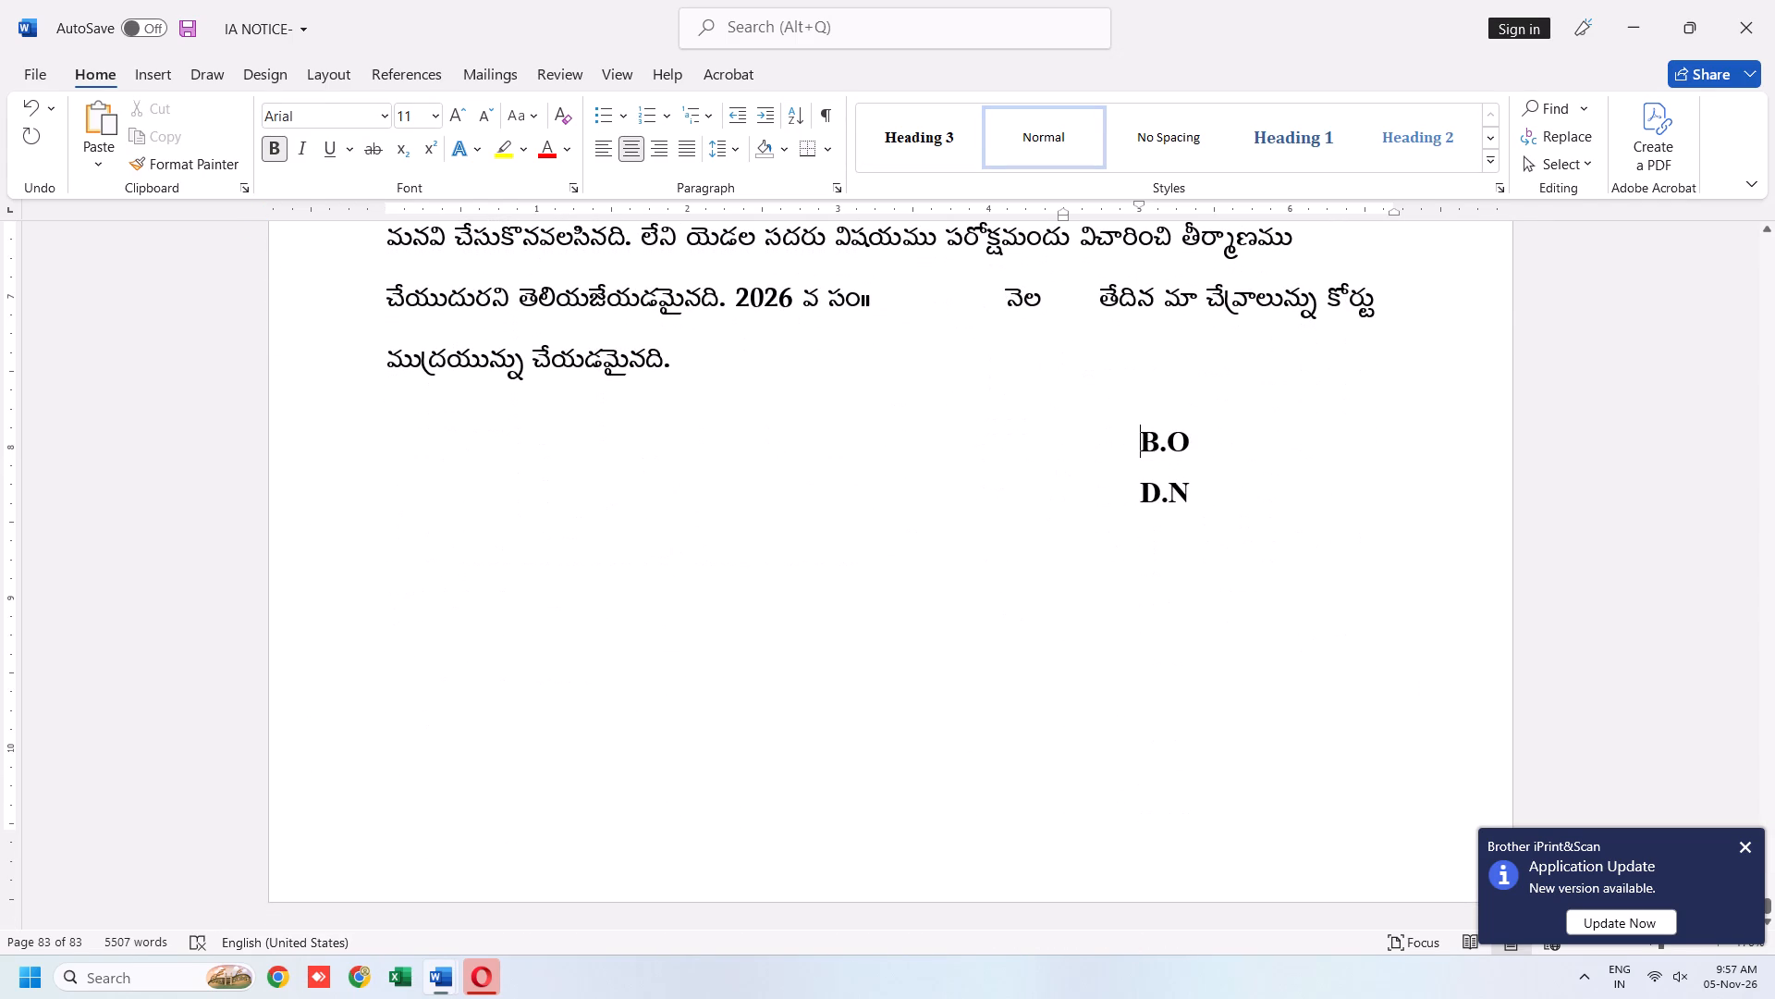
key("ctrl+p")
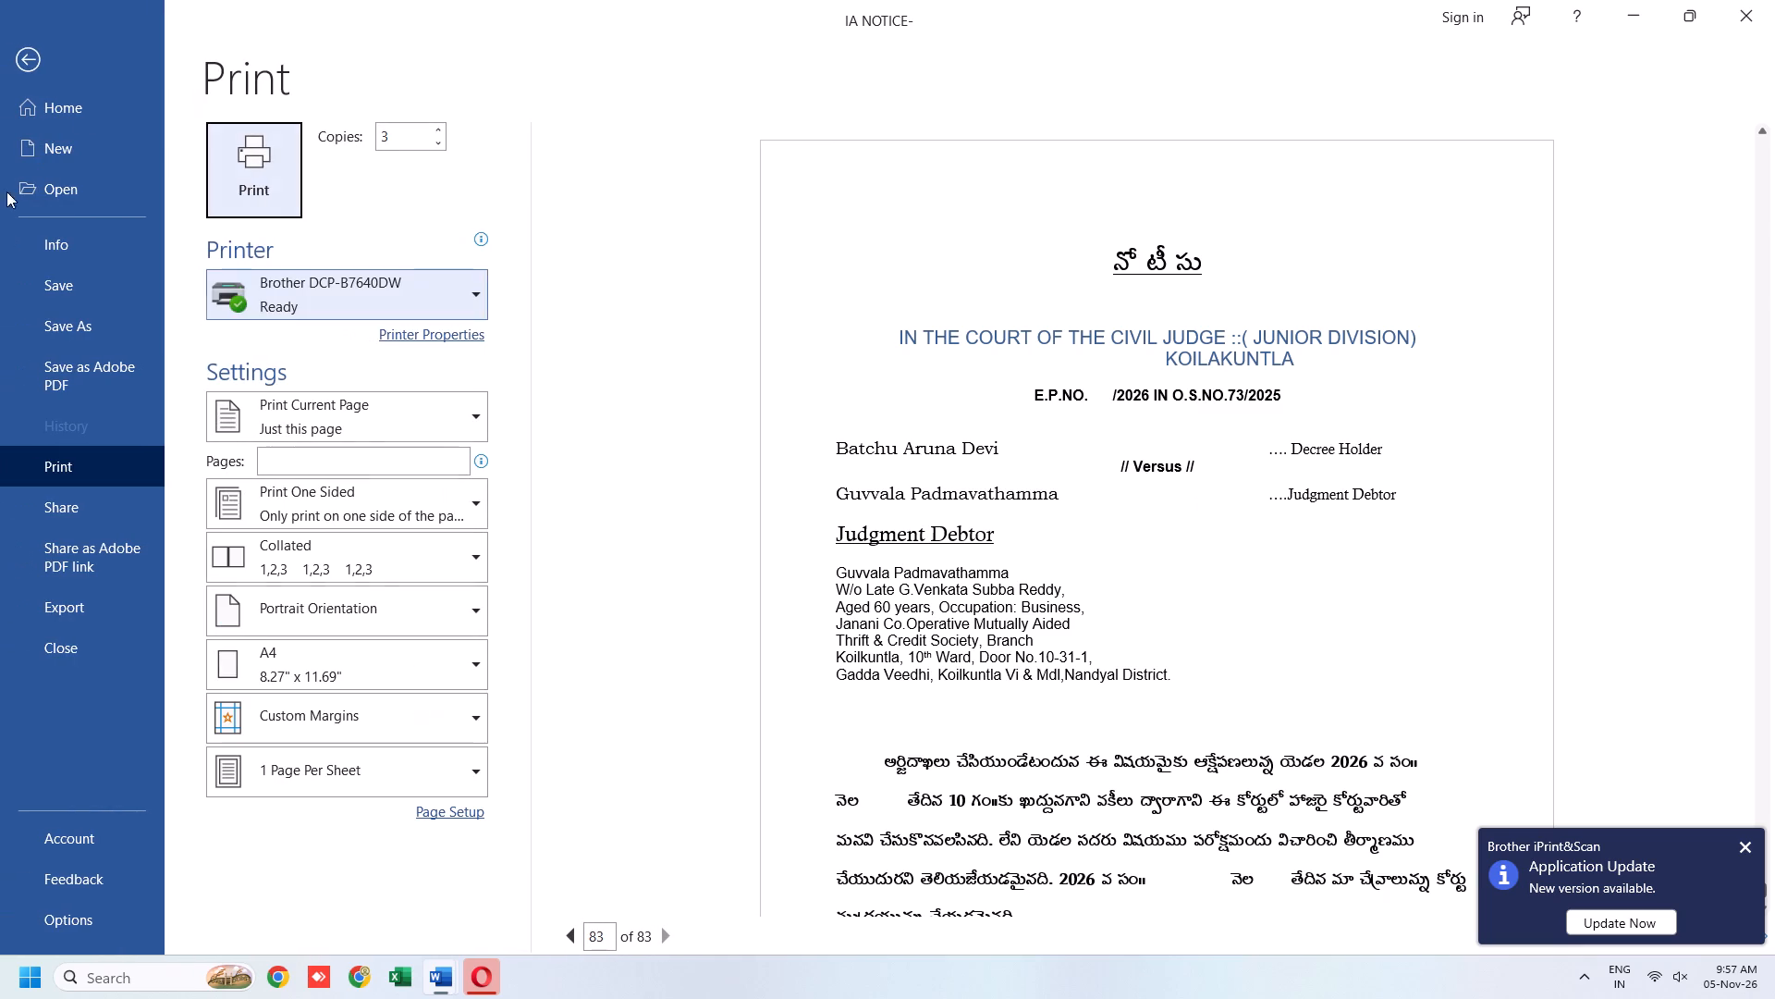
left_click(263, 190)
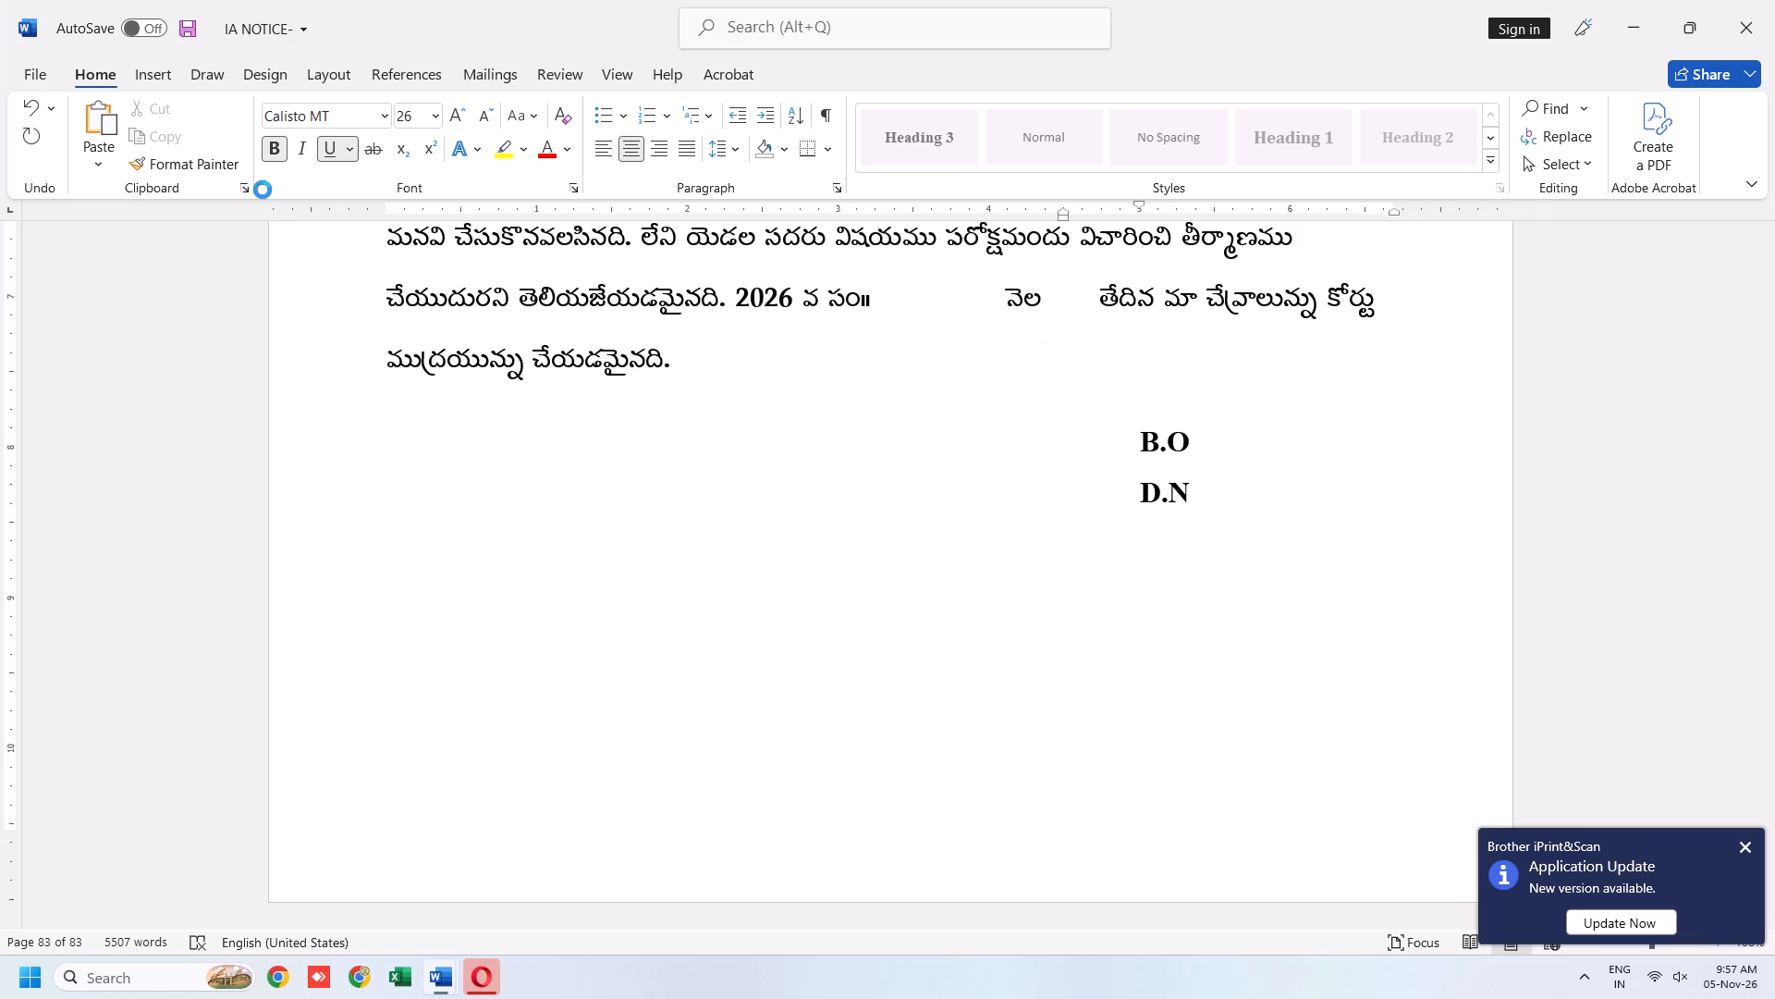
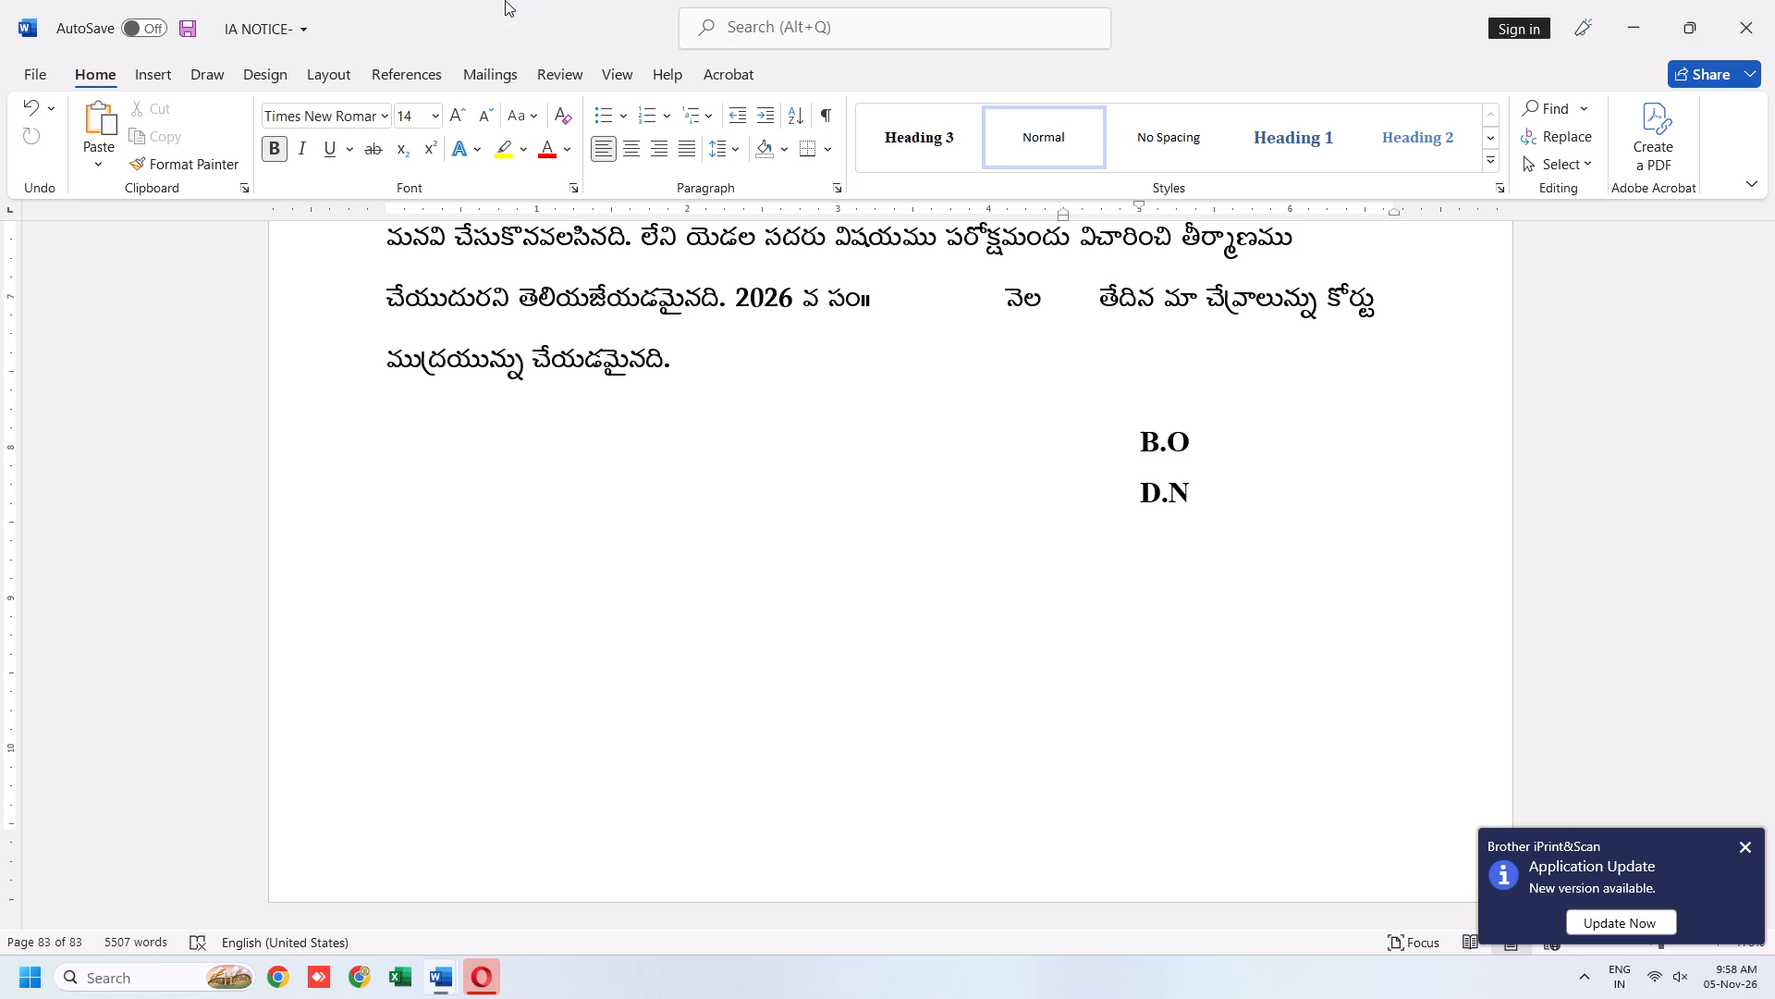
Open the recent document BATTA from the IA NOTICE-SUMMONS-CA folder, dismissing the printer software's update notification.
scroll(451, 0, "up", 1)
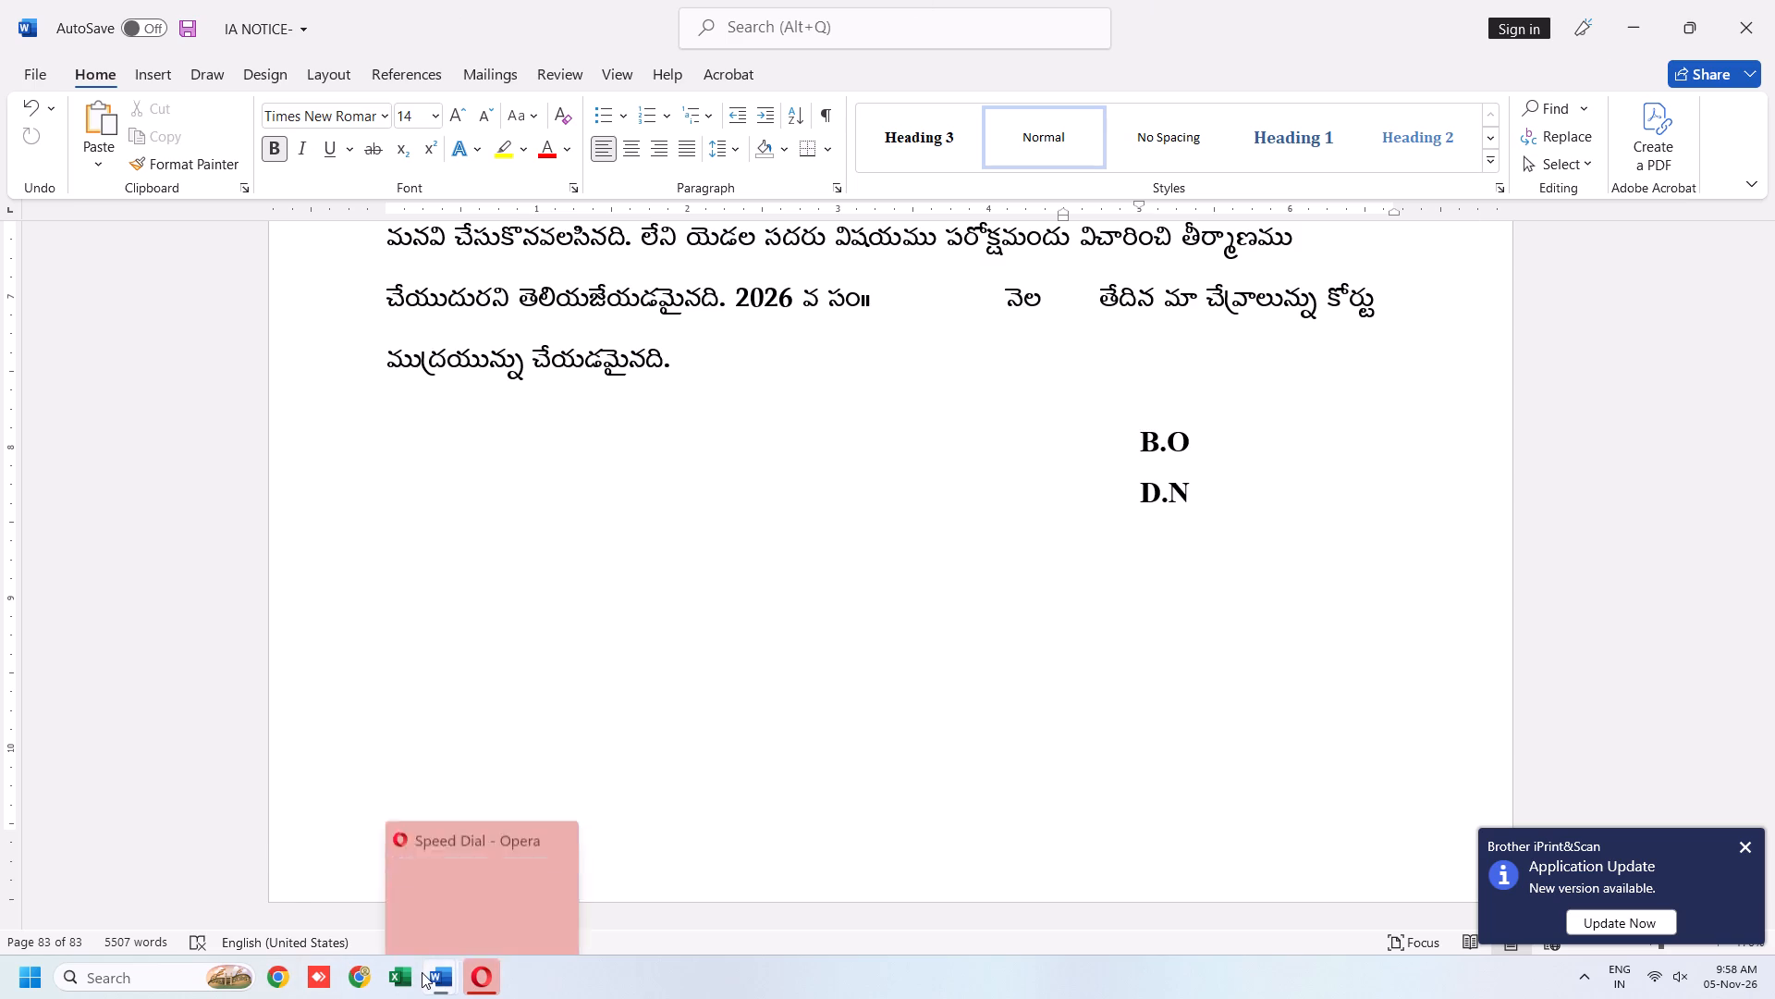
left_click(425, 970)
left_click(294, 644)
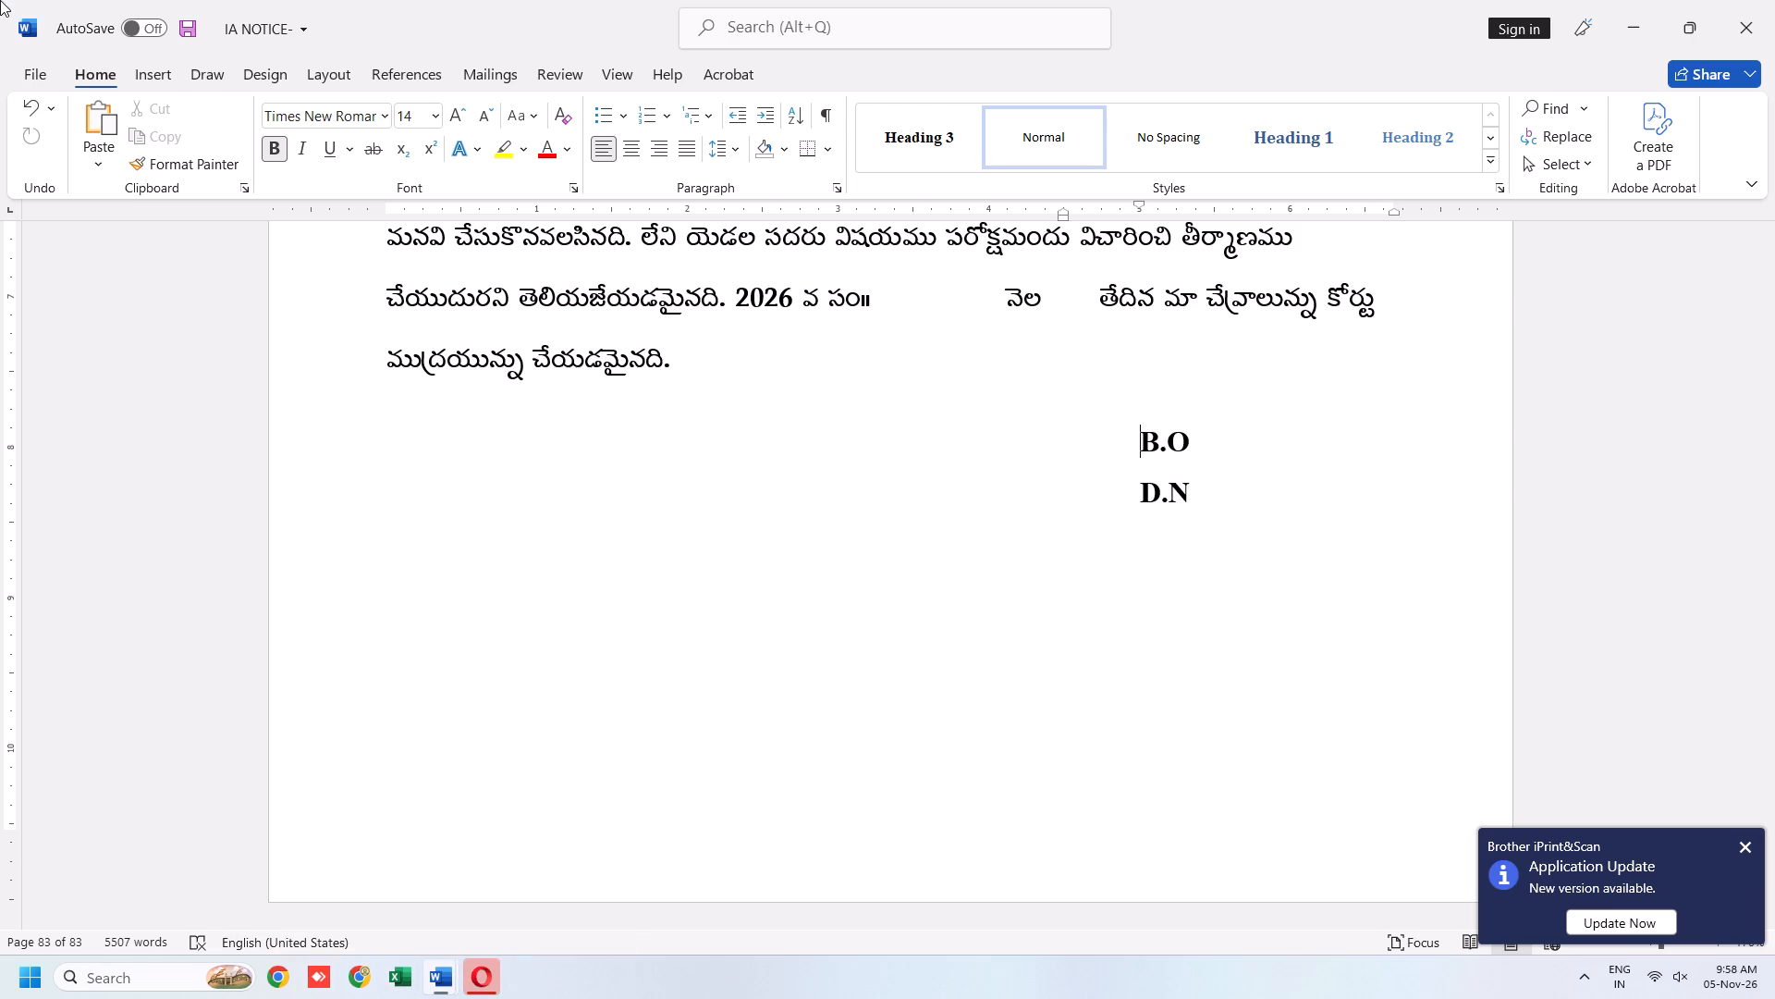
left_click(62, 79)
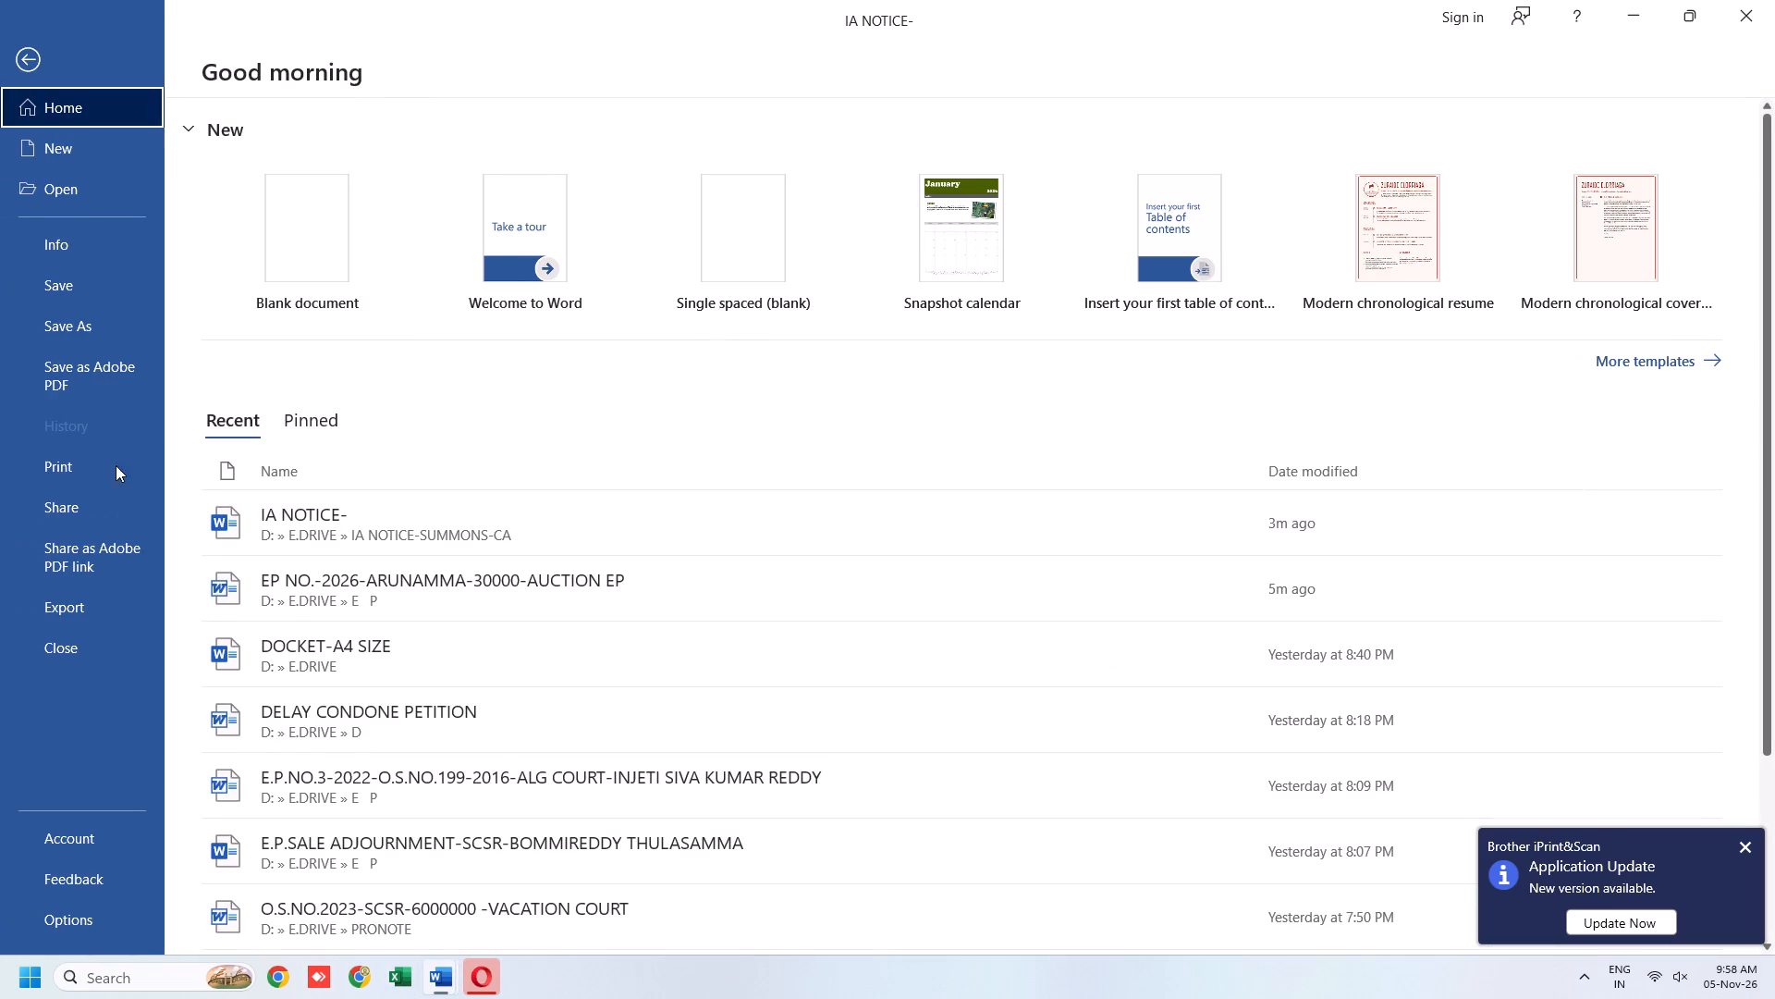
scroll(322, 646, "down", 12)
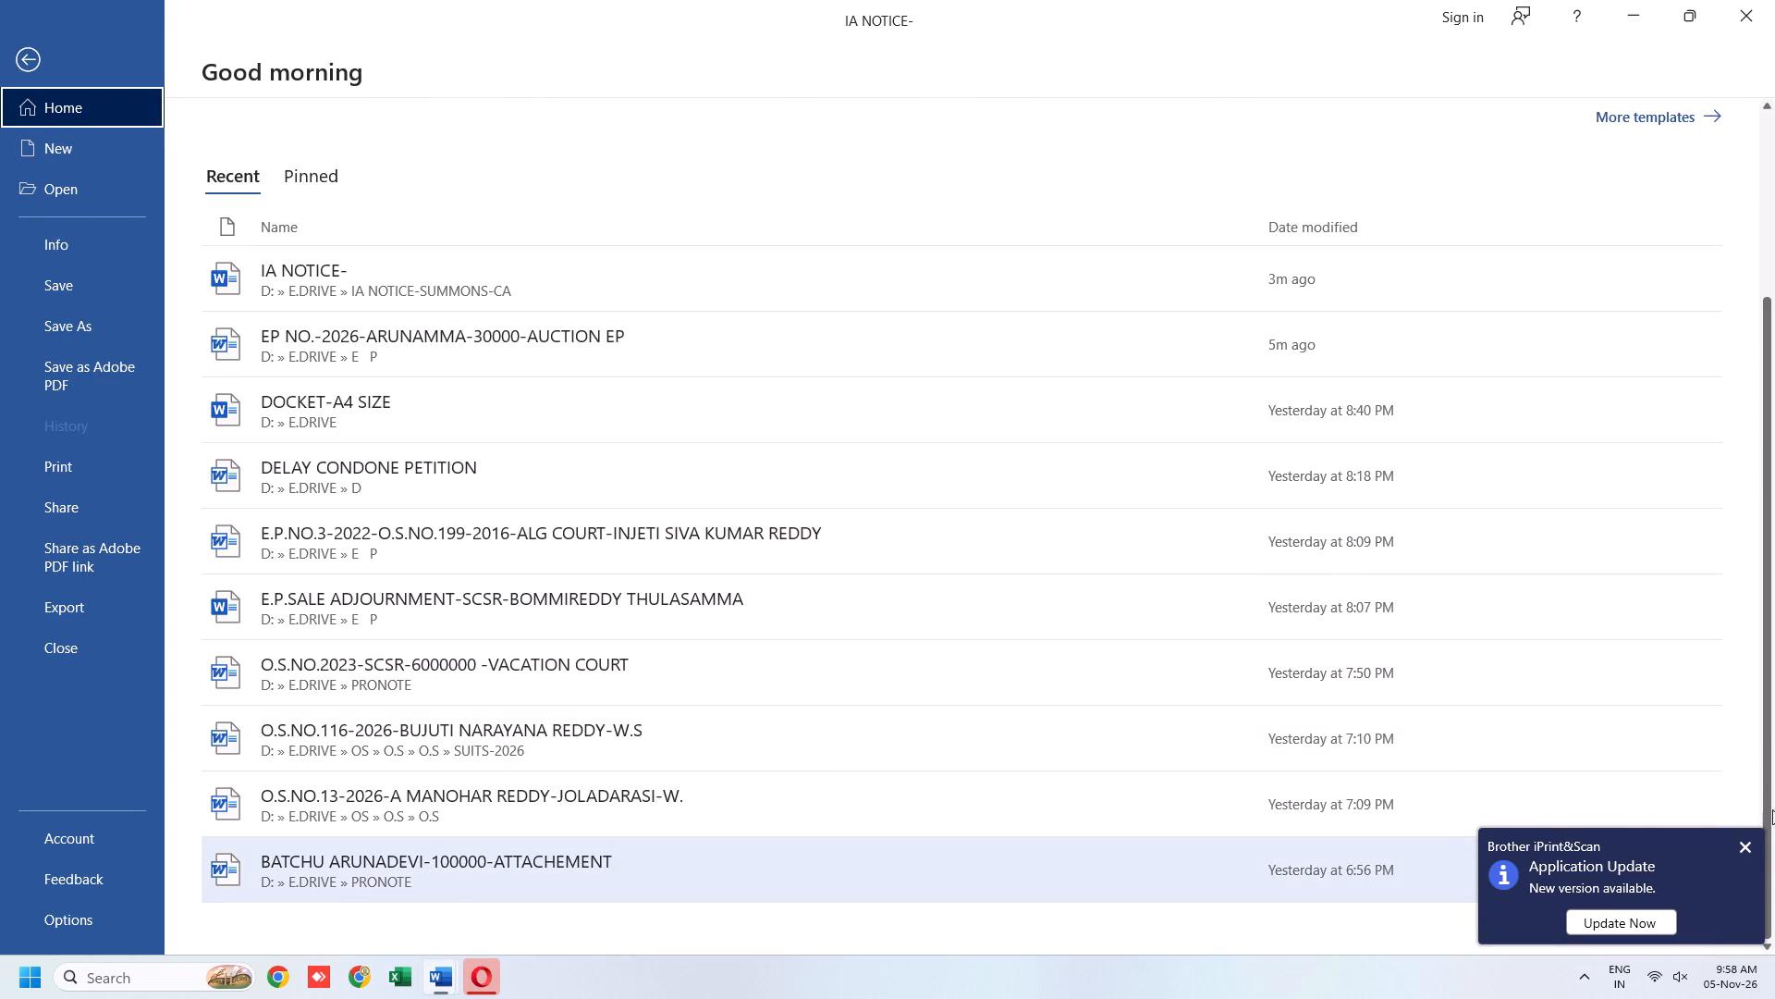
left_click(1742, 847)
left_click(1643, 926)
scroll(1077, 700, "down", 3)
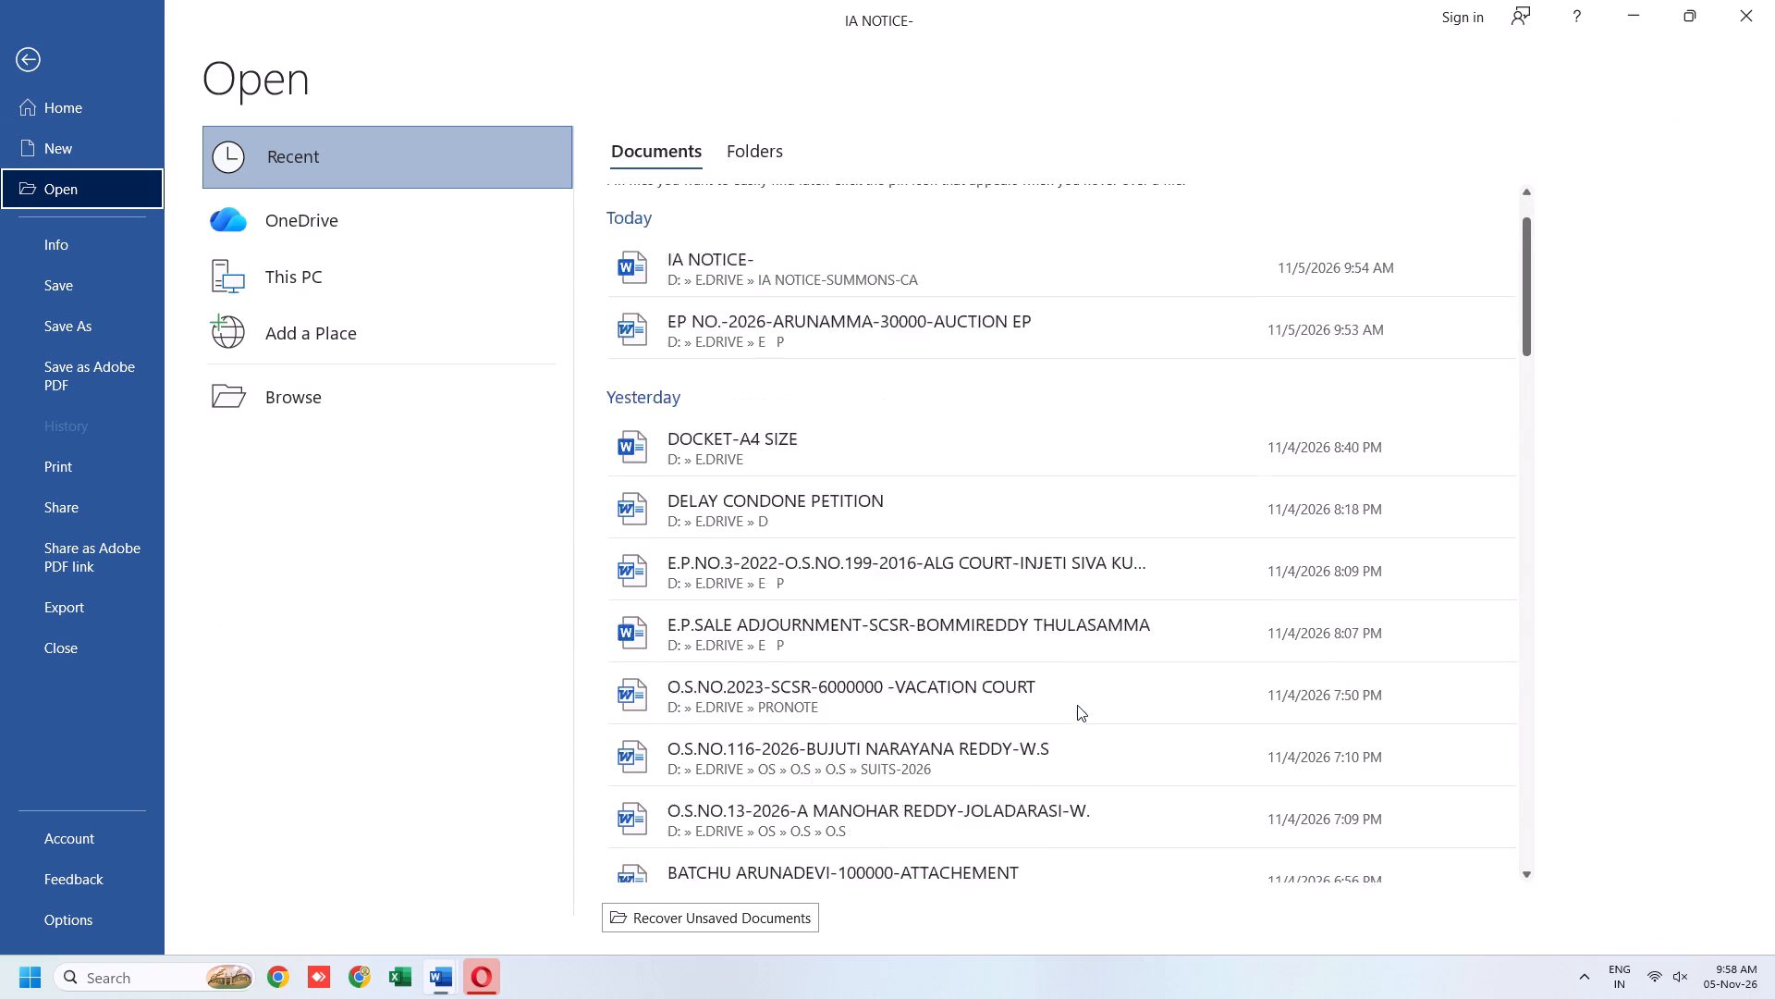
scroll(1077, 705, "down", 14)
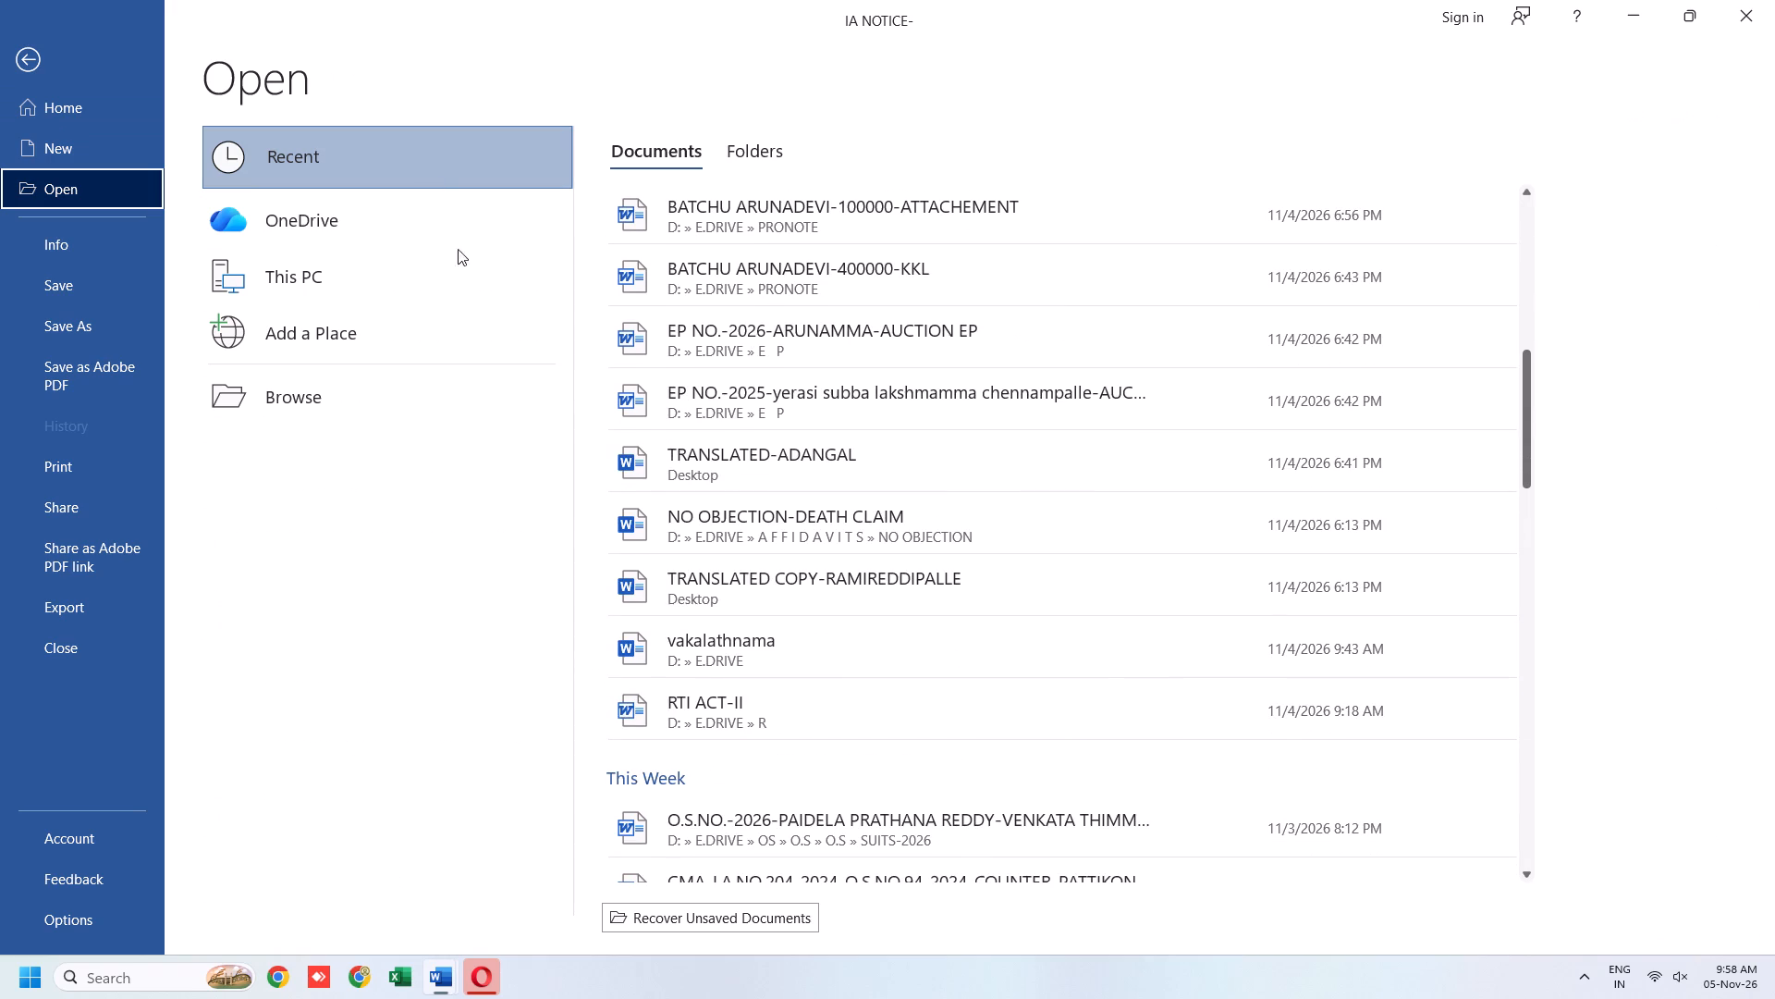
scroll(806, 379, "down", 10)
scroll(785, 561, "down", 5)
scroll(779, 725, "down", 12)
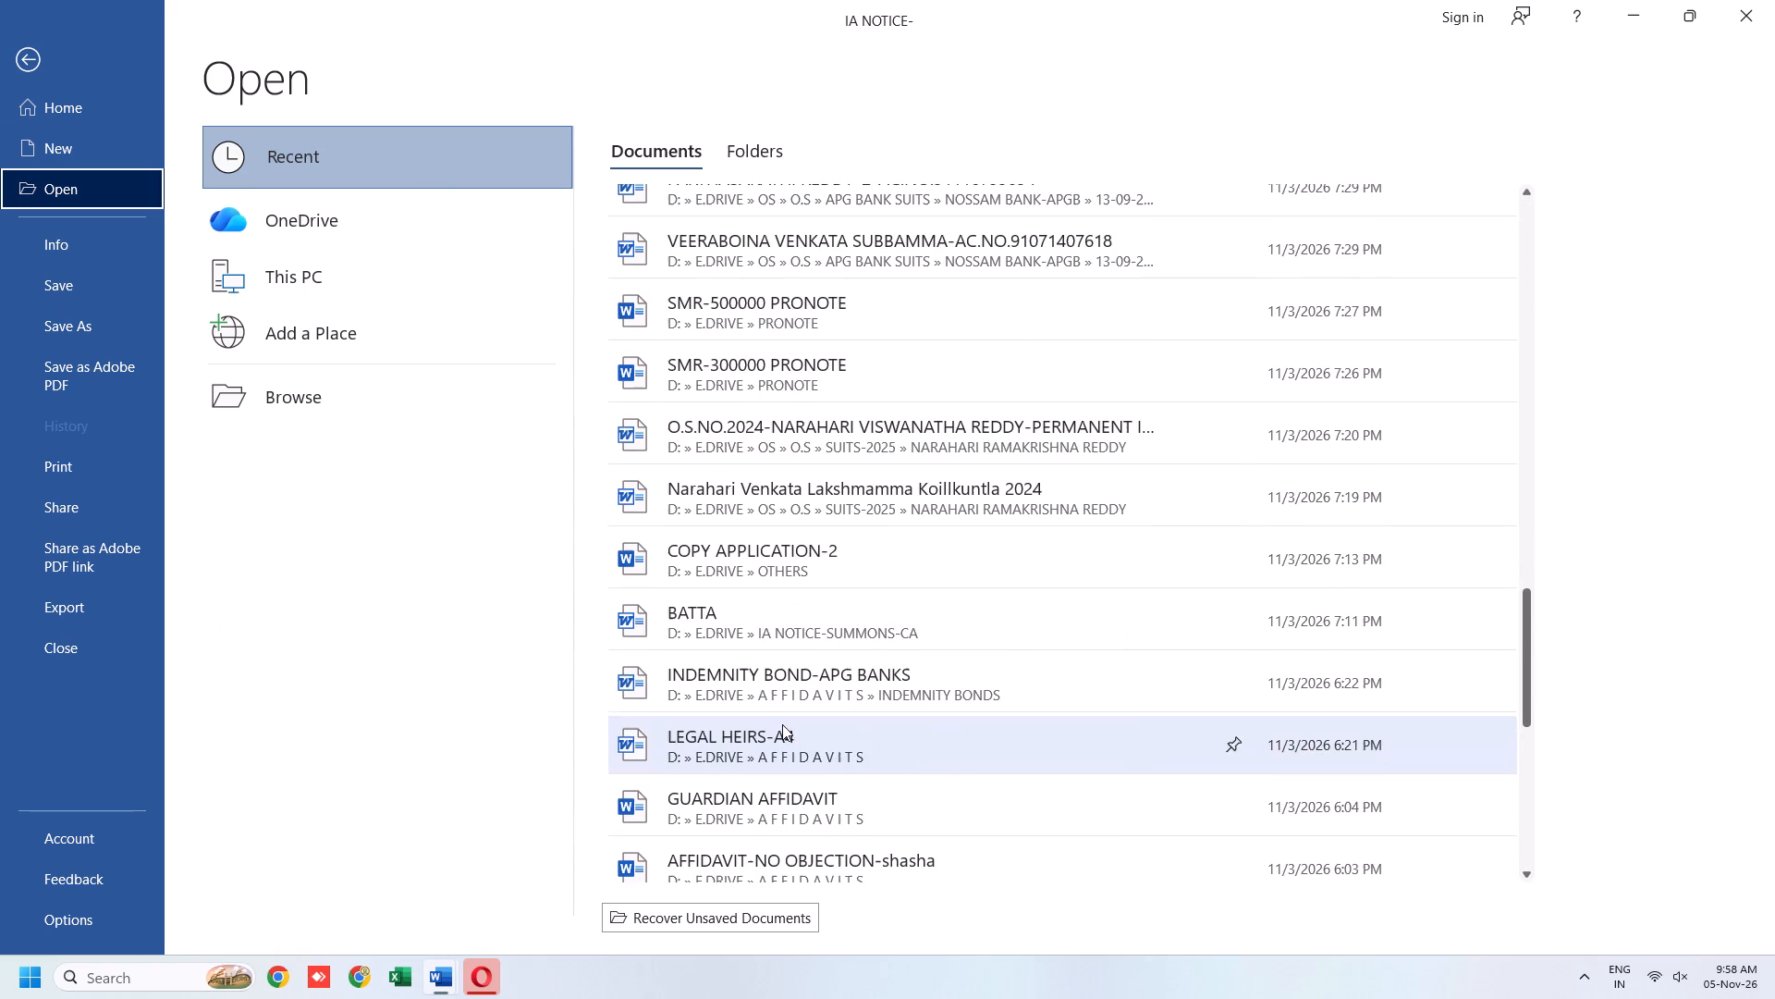
left_click(741, 623)
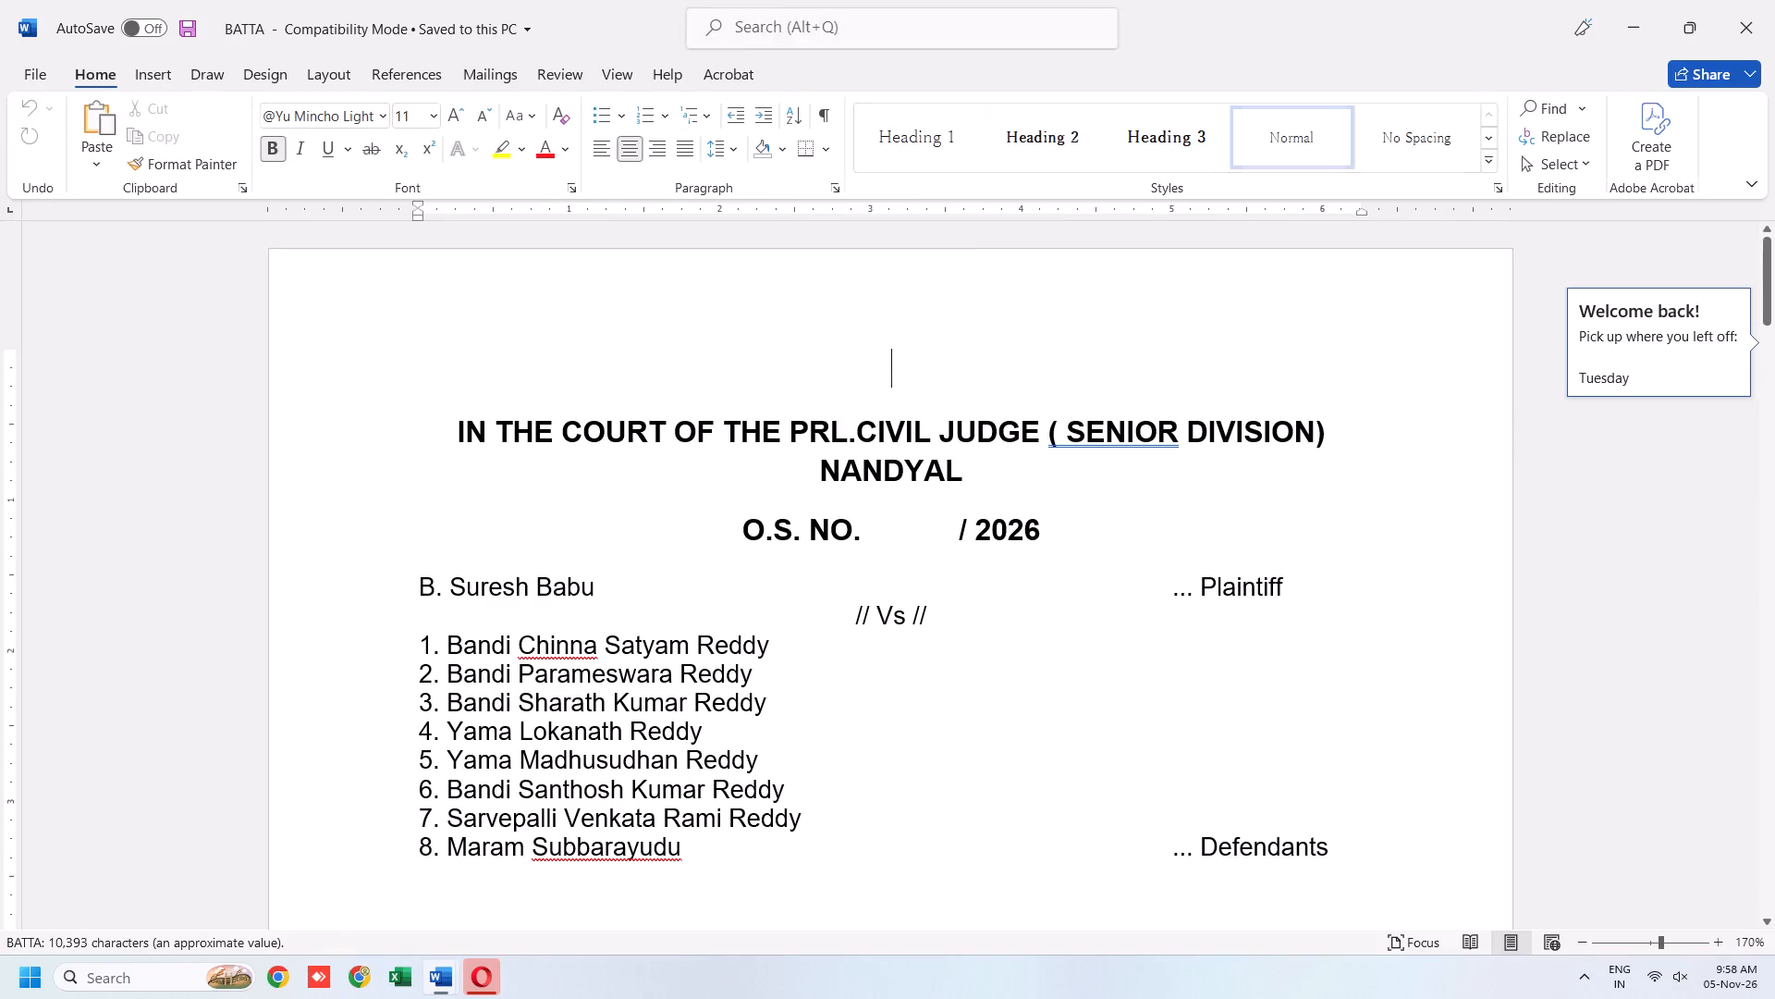
scroll(1009, 724, "down", 5)
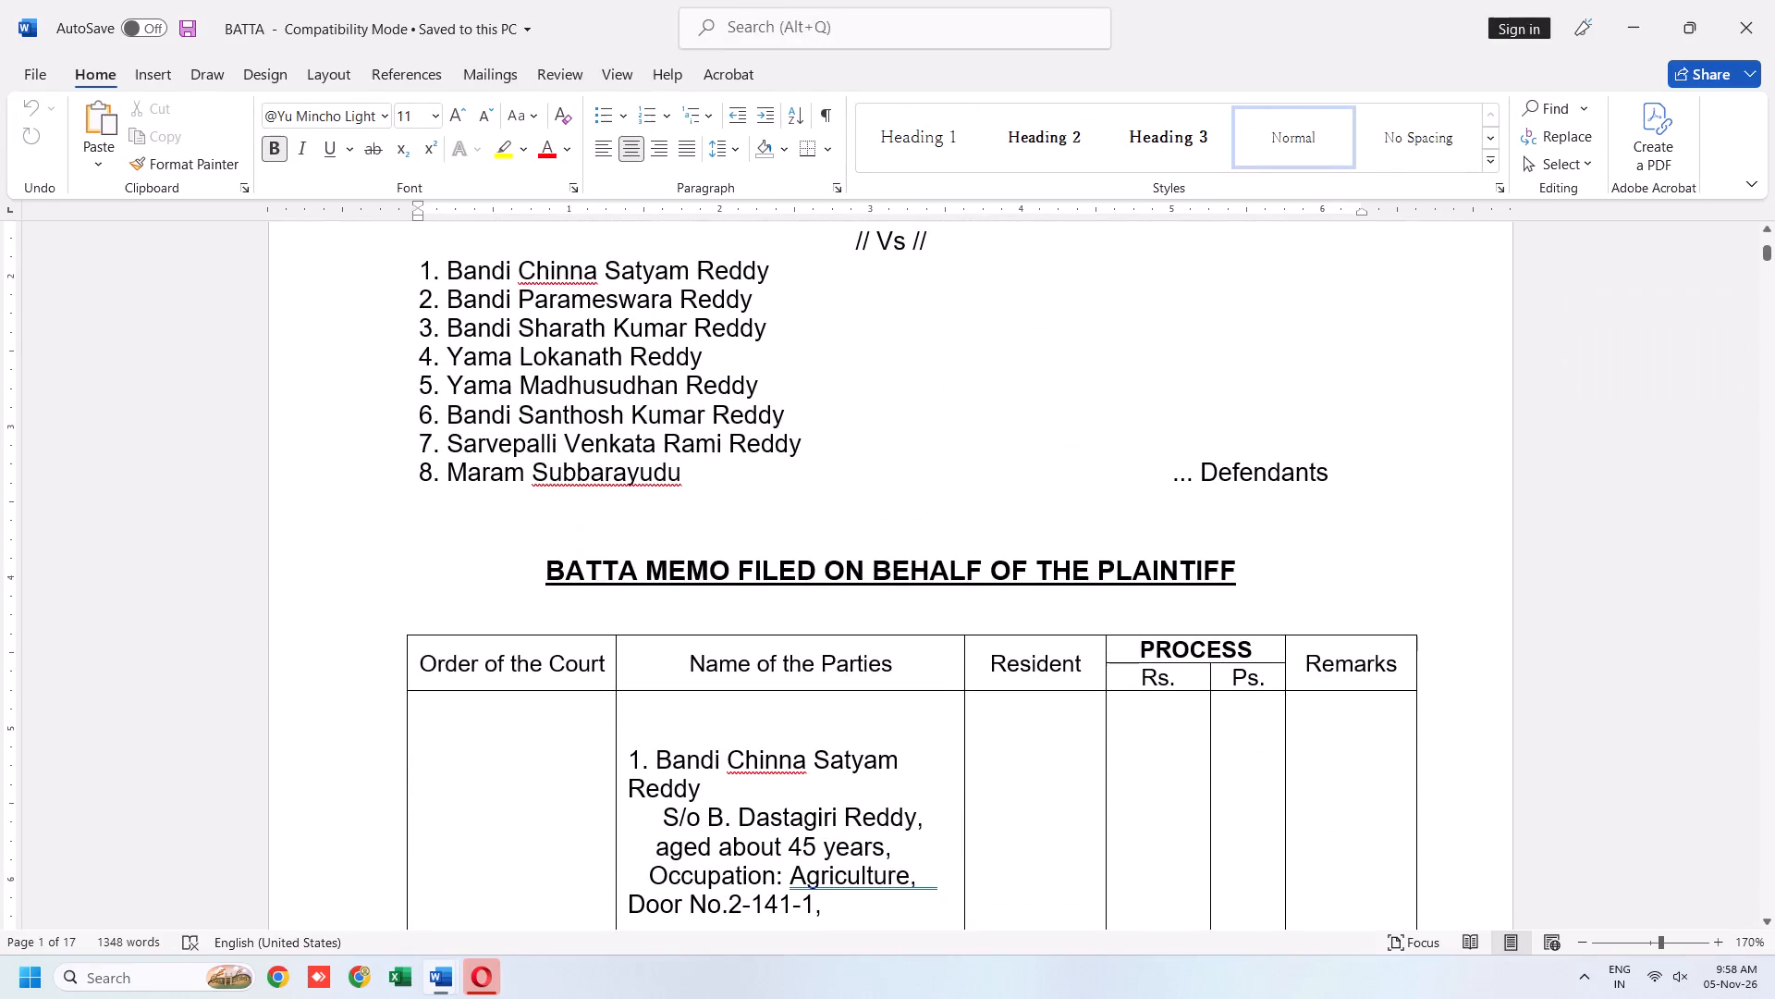
key("ctrl+End")
scroll(681, 798, "up", 18)
scroll(680, 797, "up", 12)
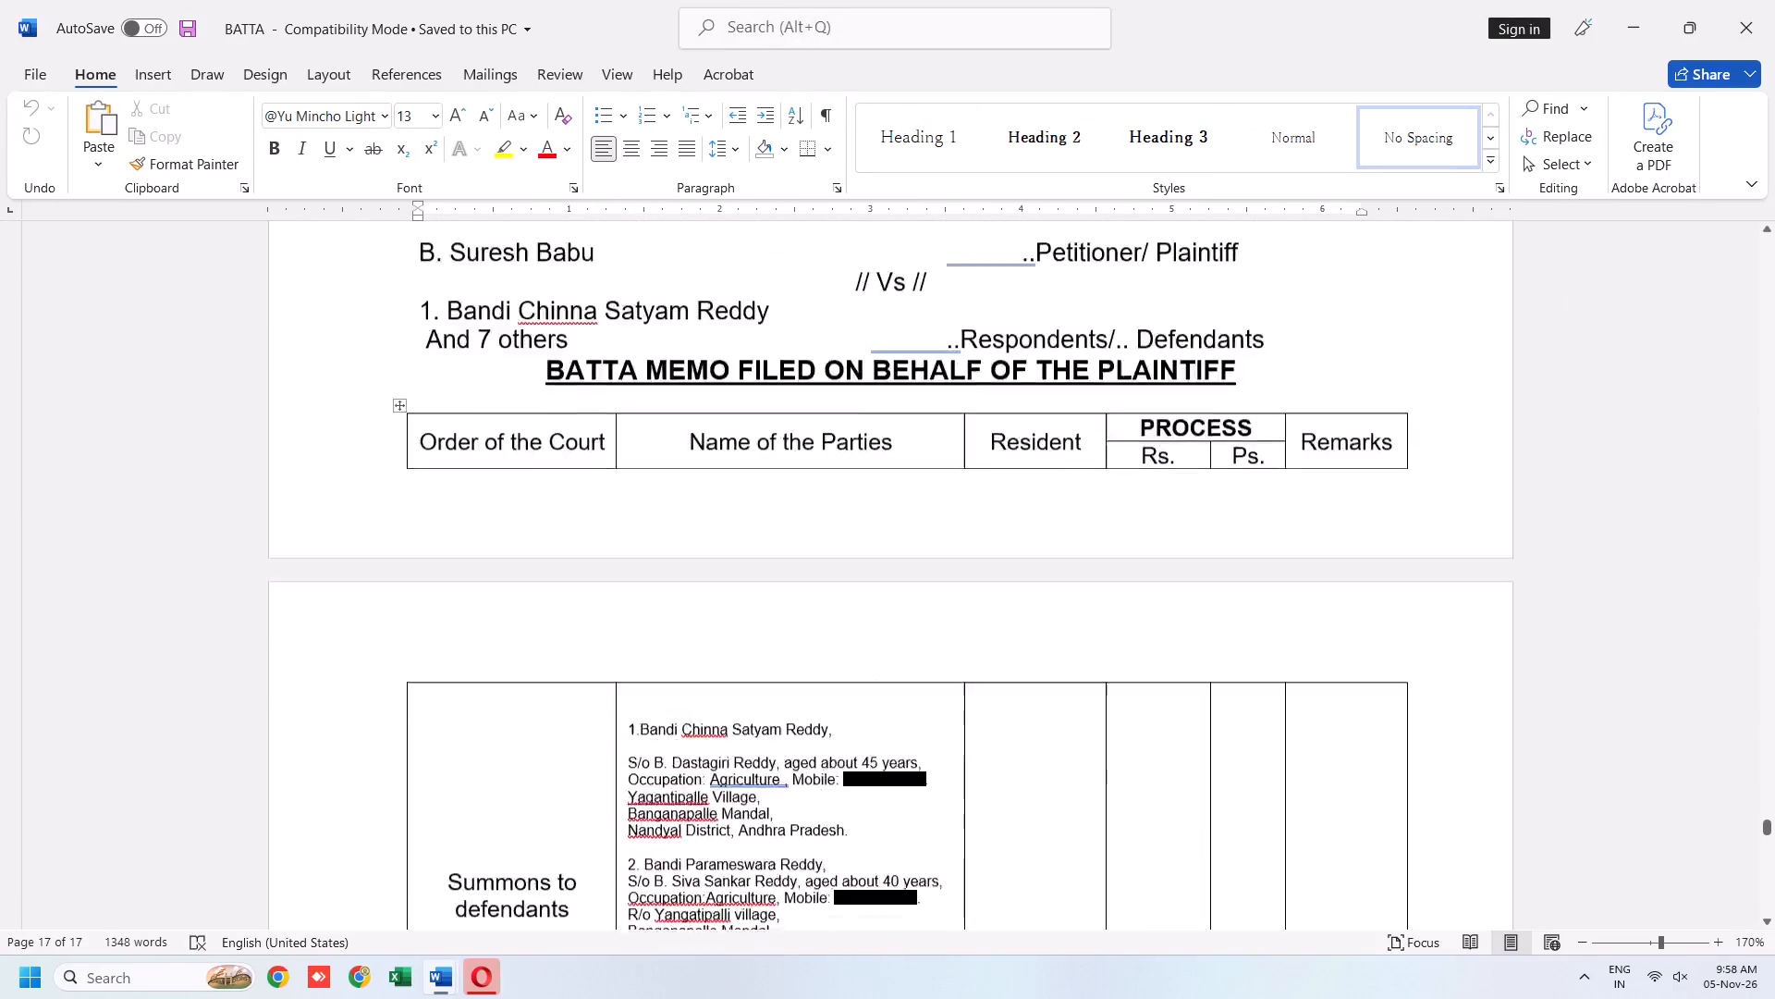
scroll(680, 797, "up", 16)
scroll(650, 803, "up", 8)
scroll(644, 805, "up", 13)
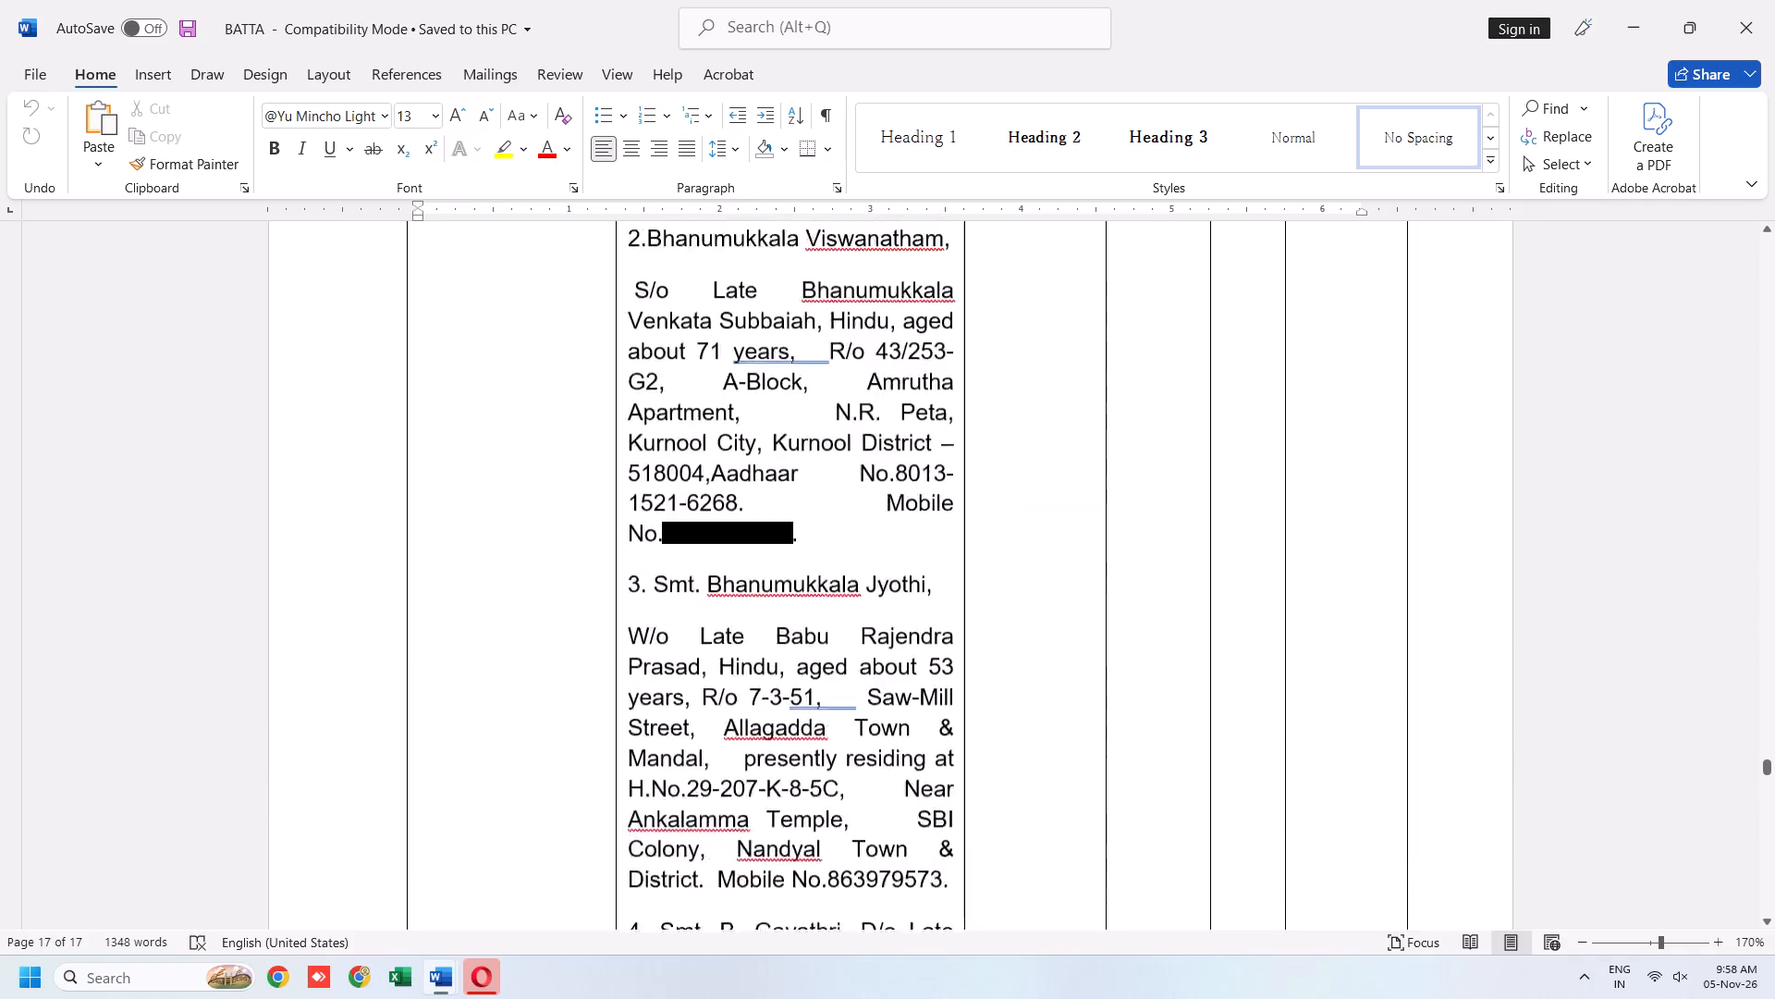
scroll(640, 805, "up", 20)
scroll(640, 805, "up", 20)
scroll(640, 805, "up", 4)
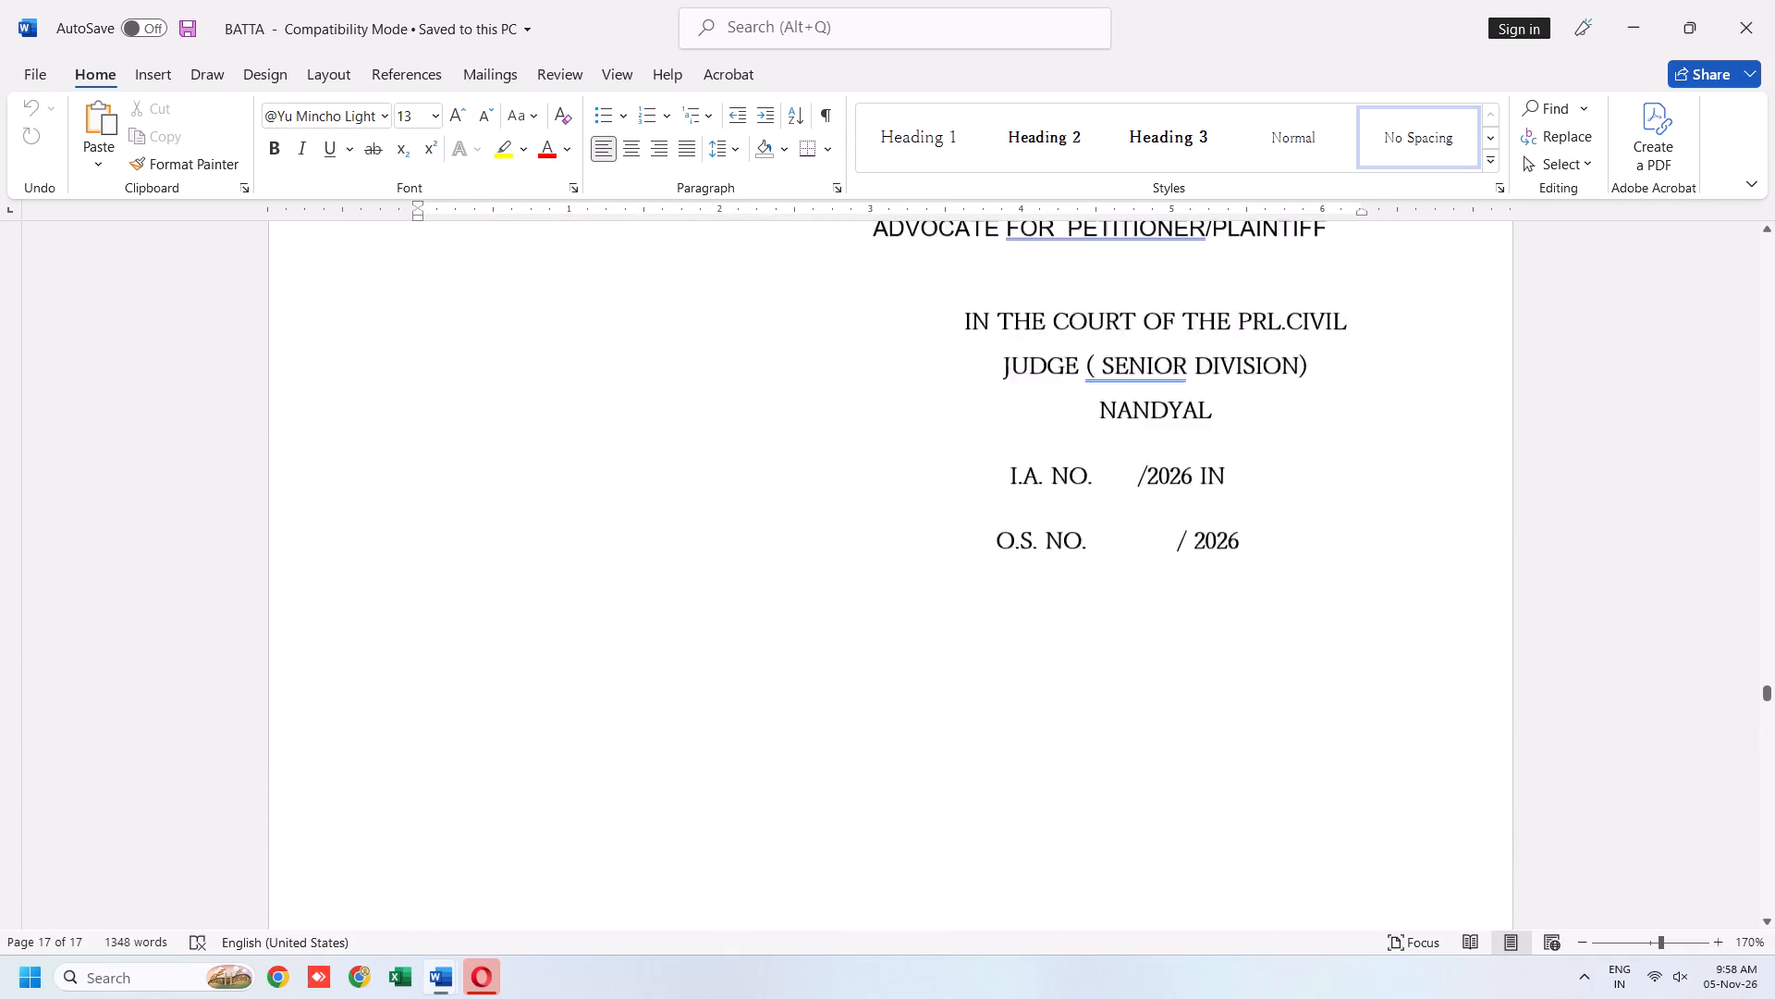
scroll(633, 807, "up", 15)
scroll(632, 807, "up", 7)
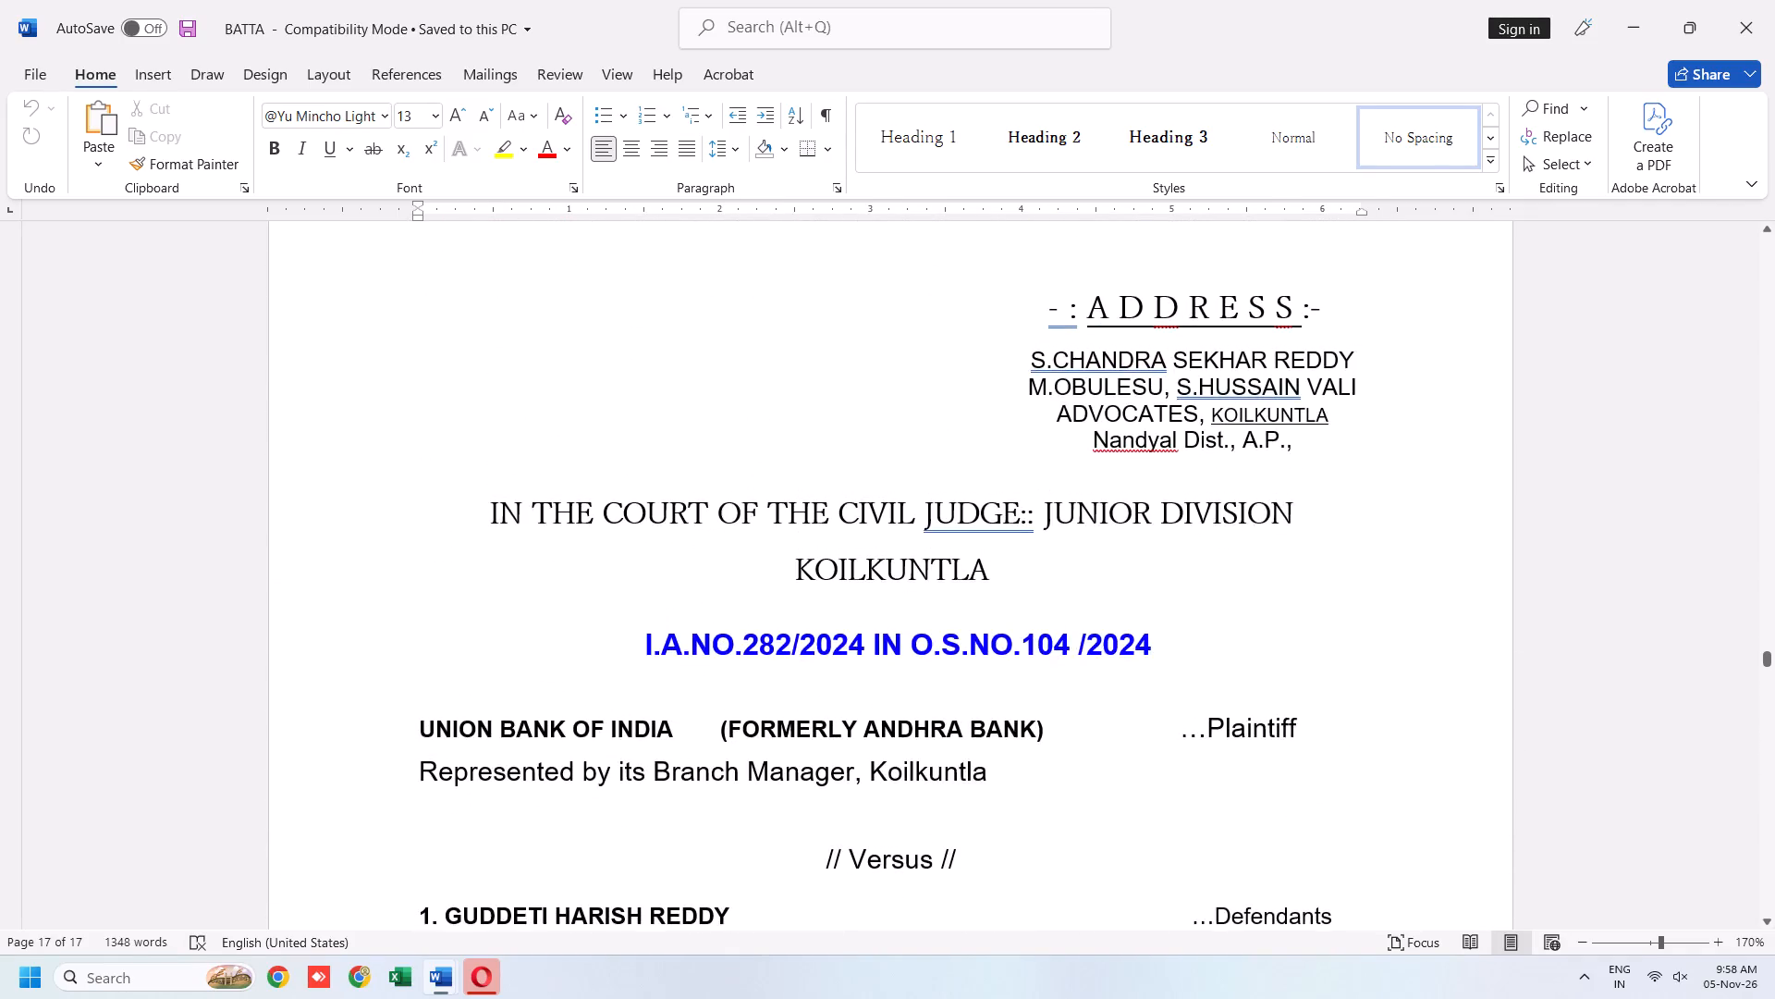
scroll(735, 736, "up", 15)
scroll(736, 737, "up", 20)
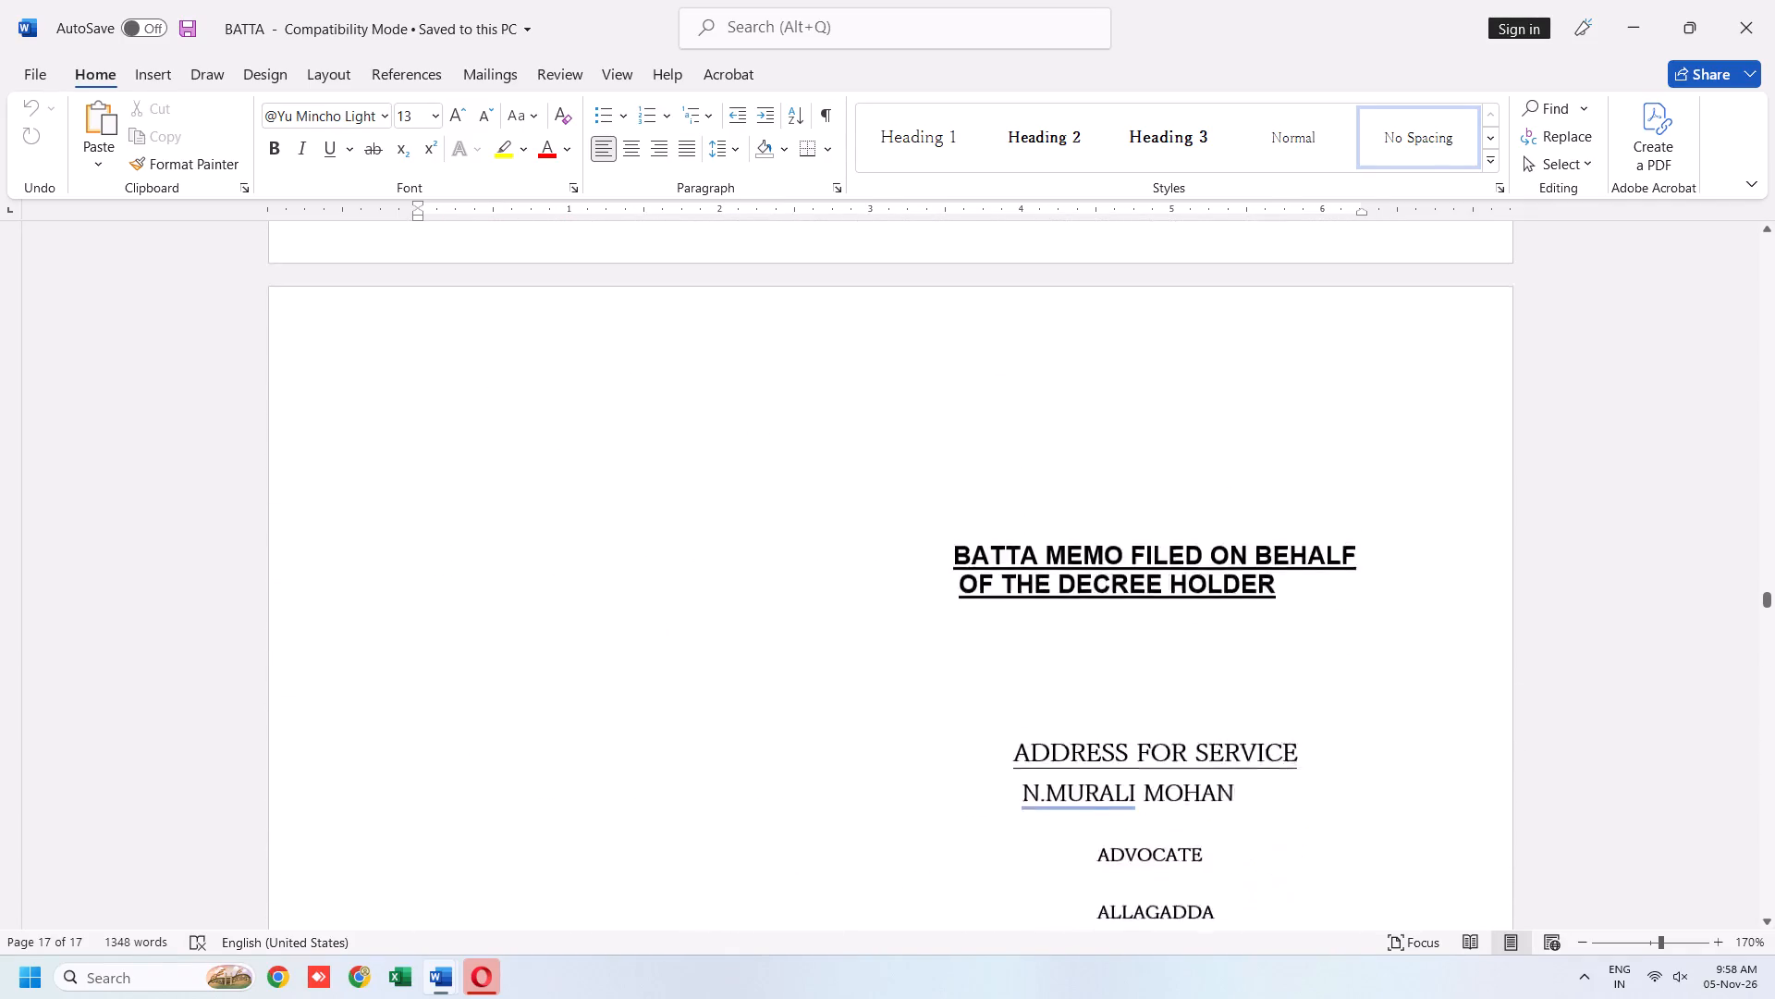
scroll(732, 738, "up", 20)
scroll(729, 739, "up", 13)
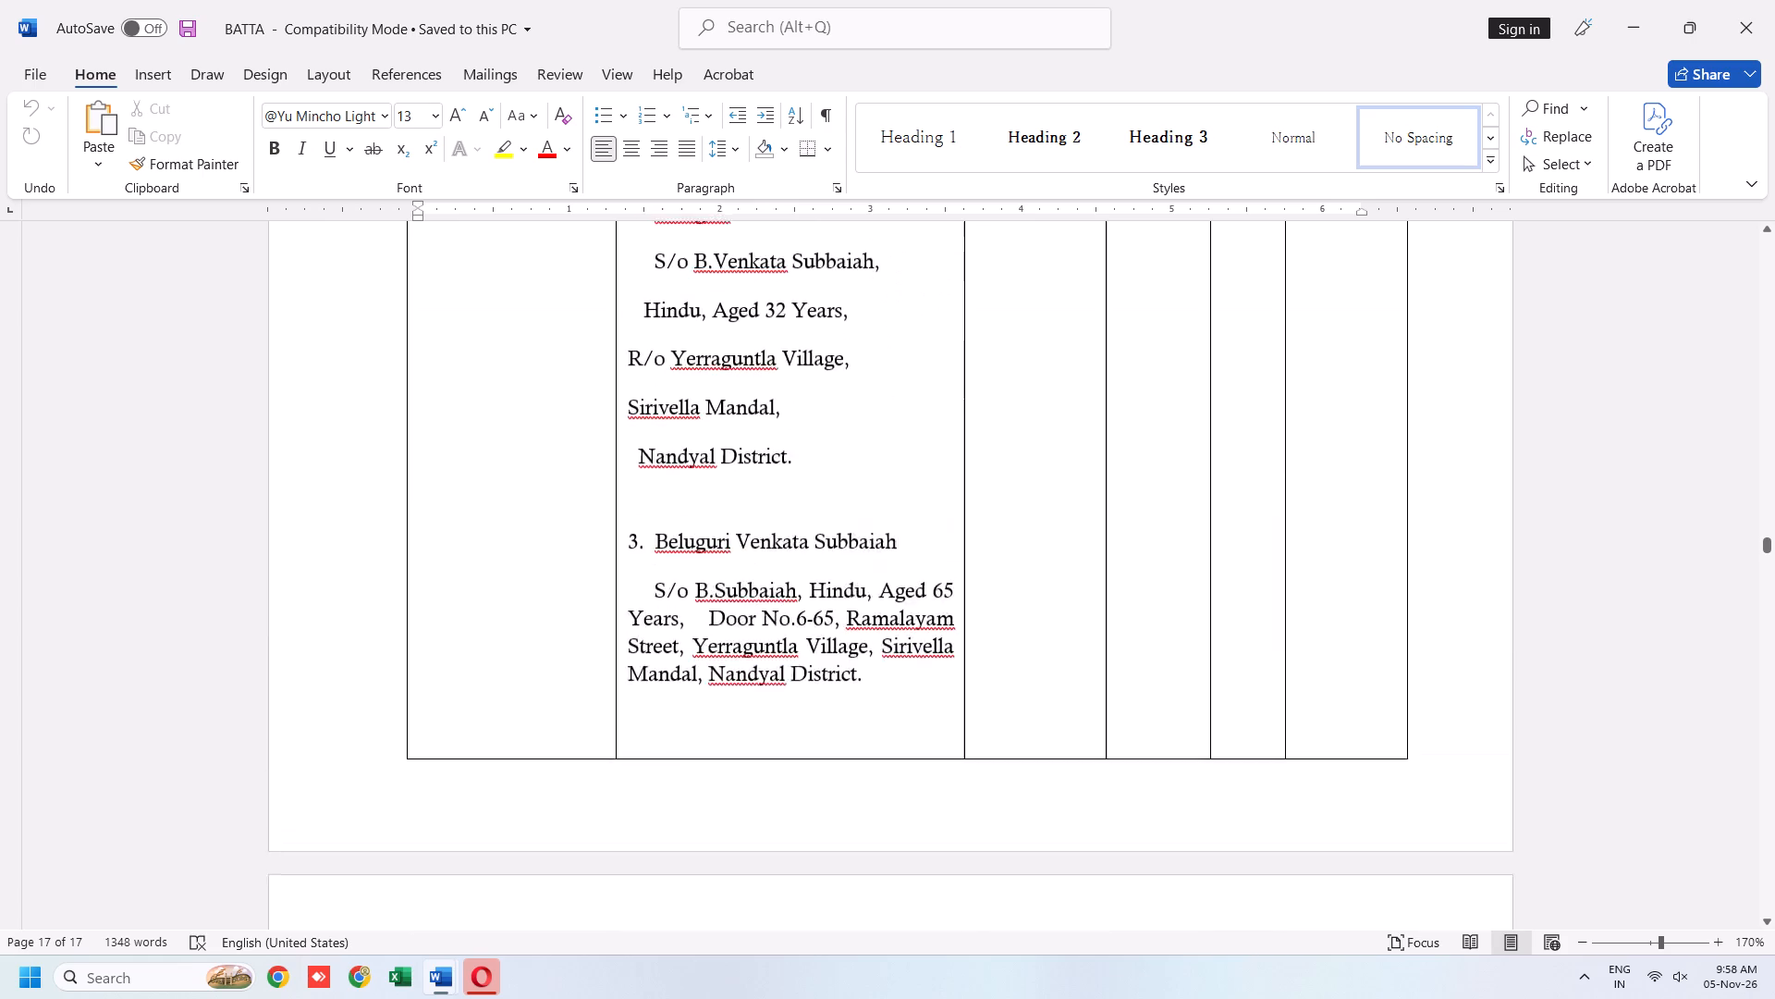
scroll(729, 739, "up", 11)
left_click_drag(349, 457, 833, 721)
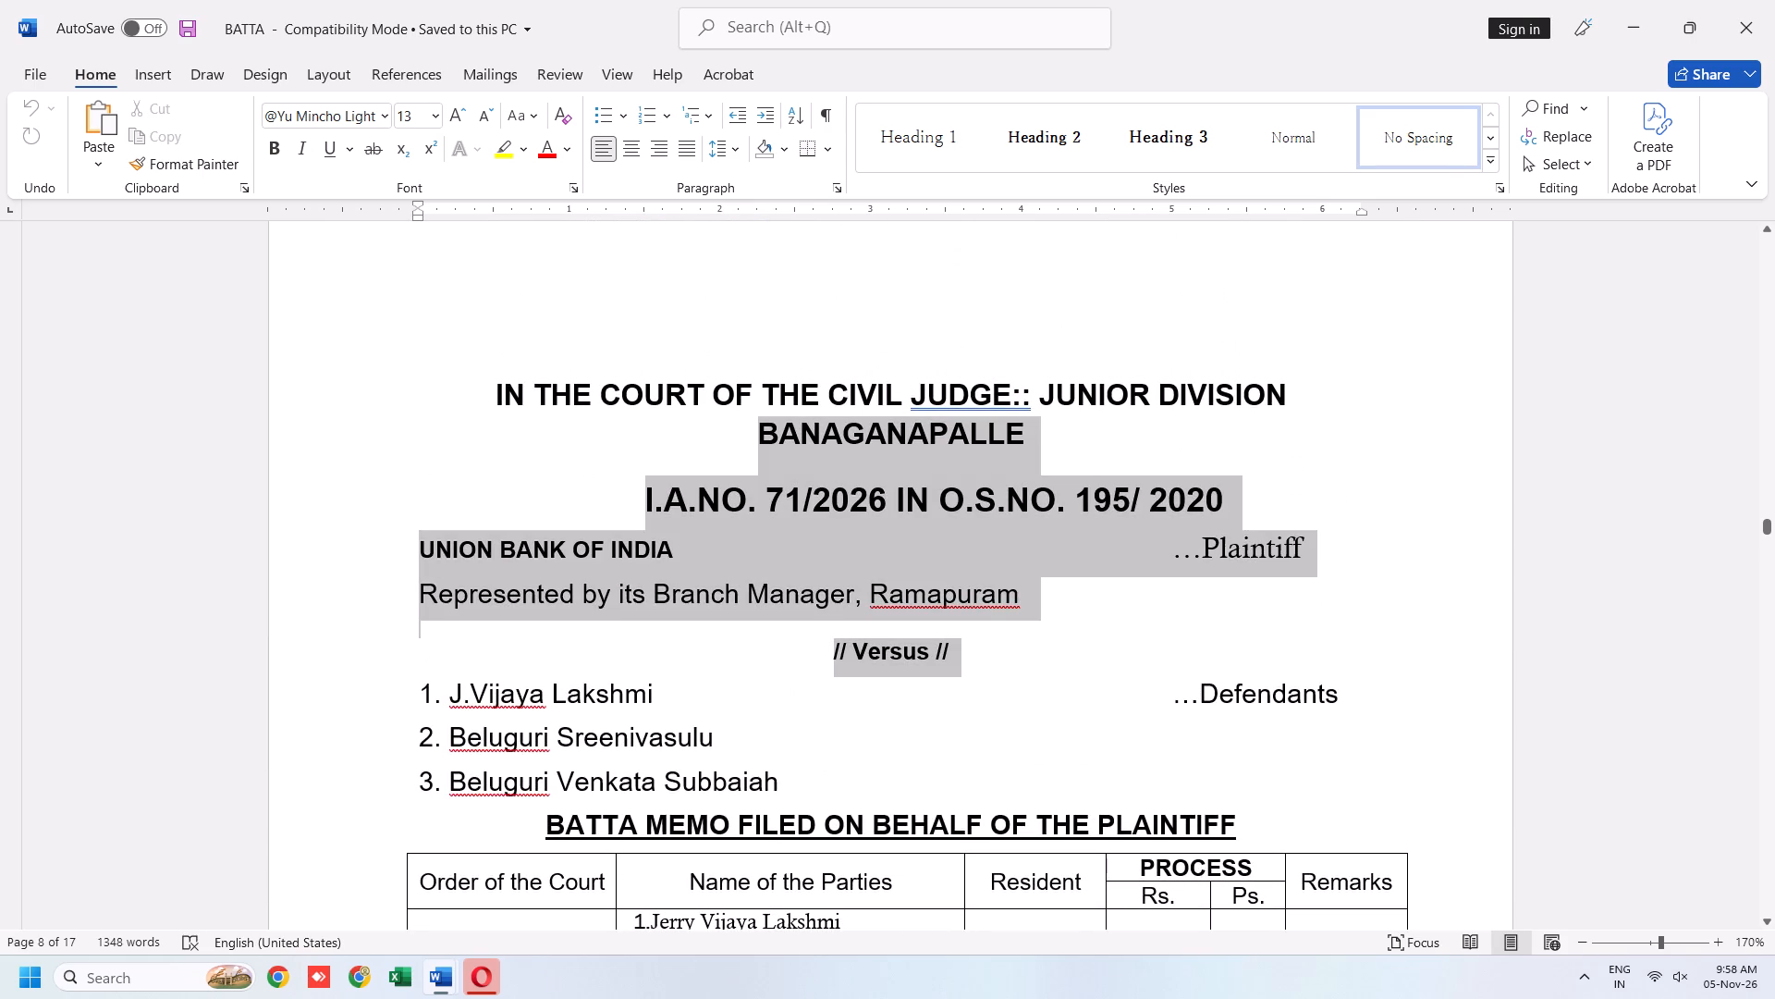
left_click_drag(833, 721, 847, 785)
left_click_drag(481, 381, 1018, 998)
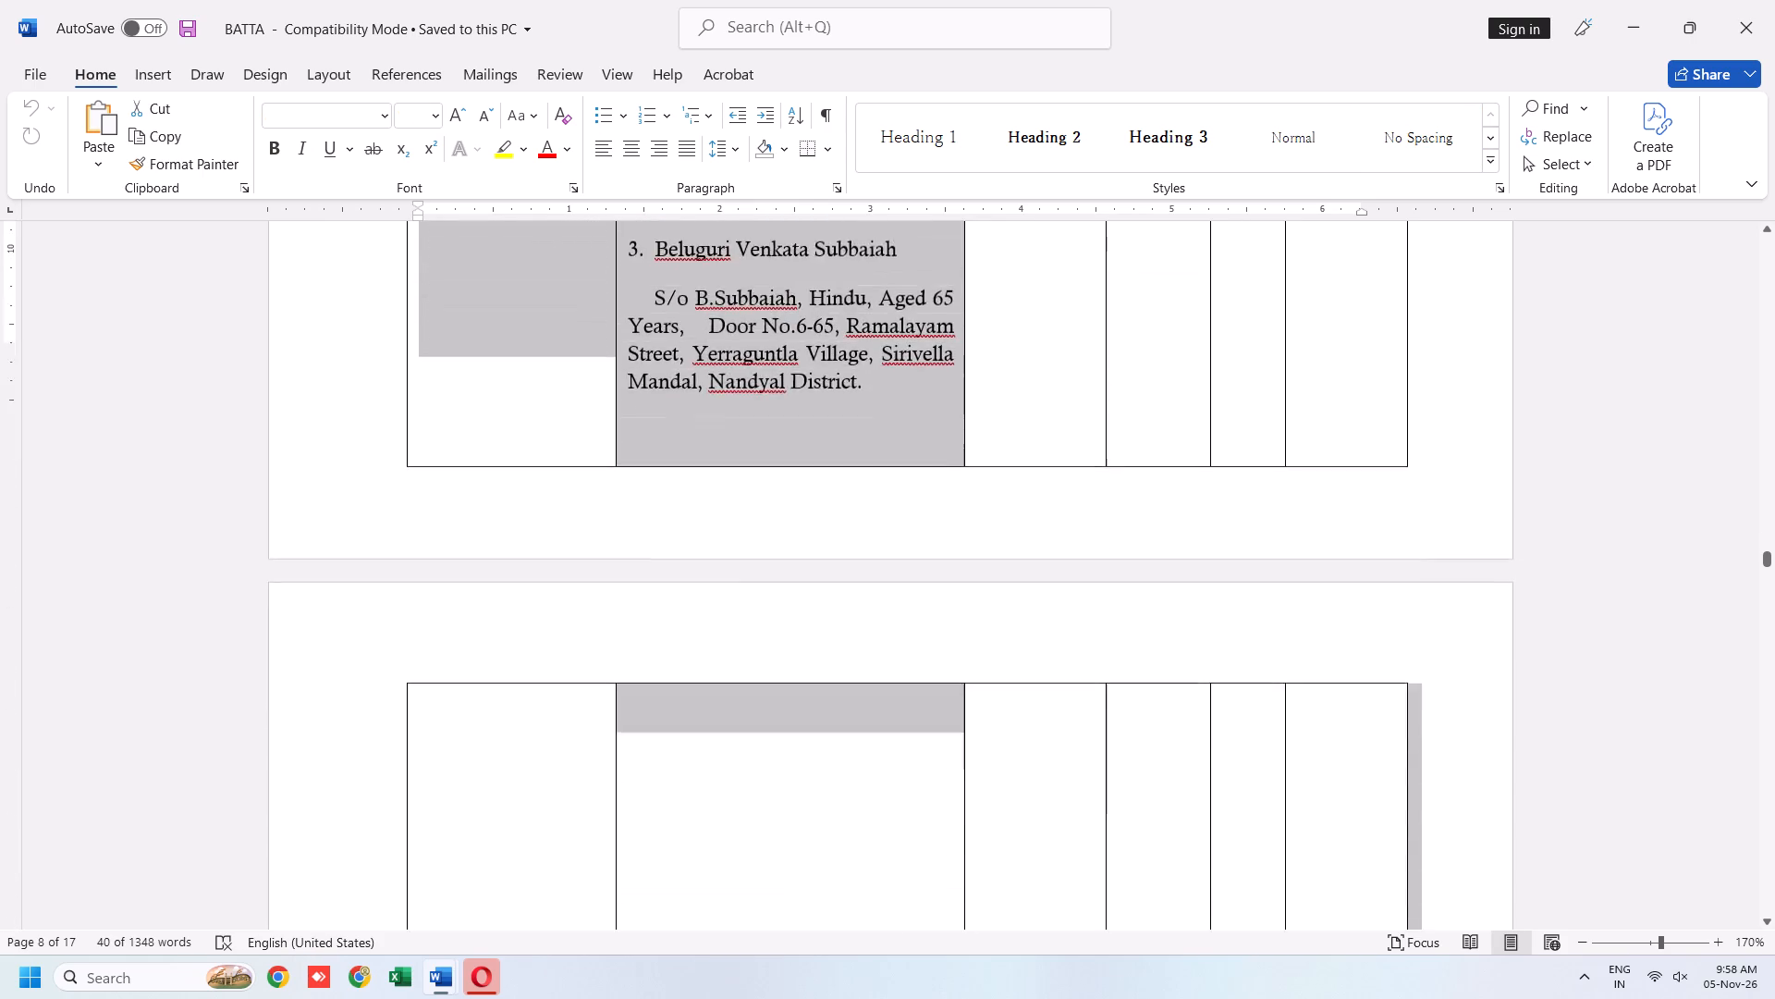
left_click_drag(1018, 998, 1220, 528)
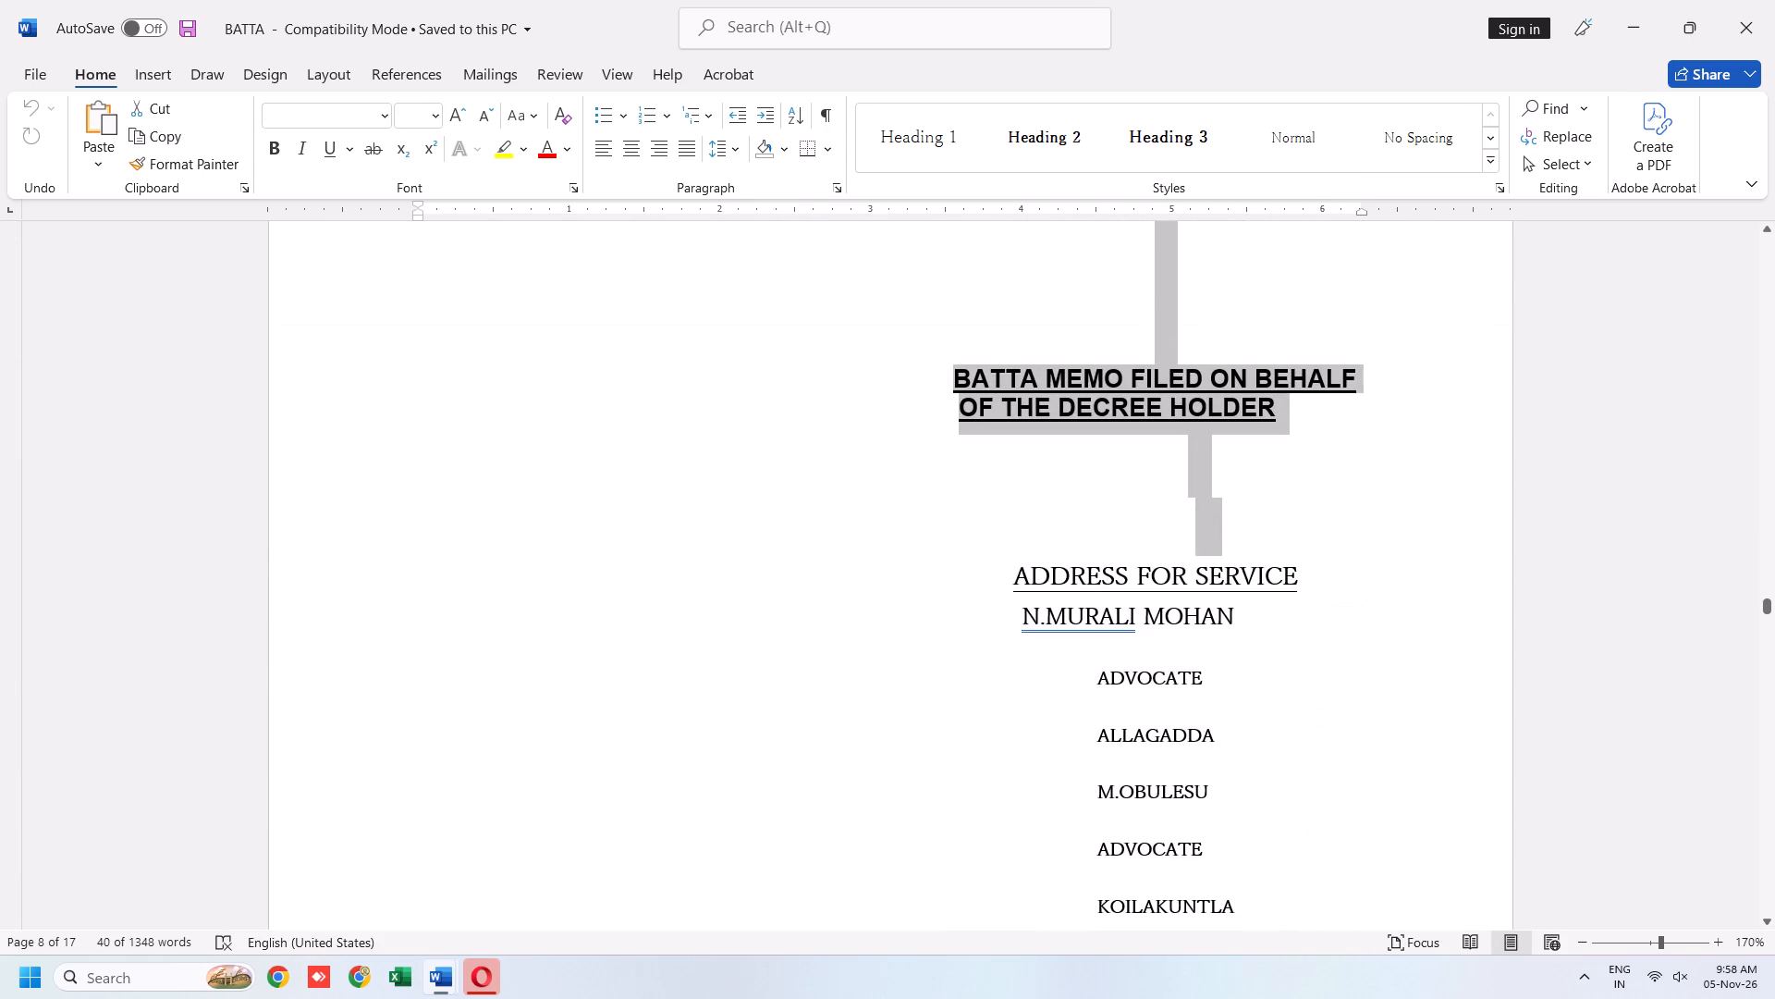
left_click_drag(1220, 528, 1240, 889)
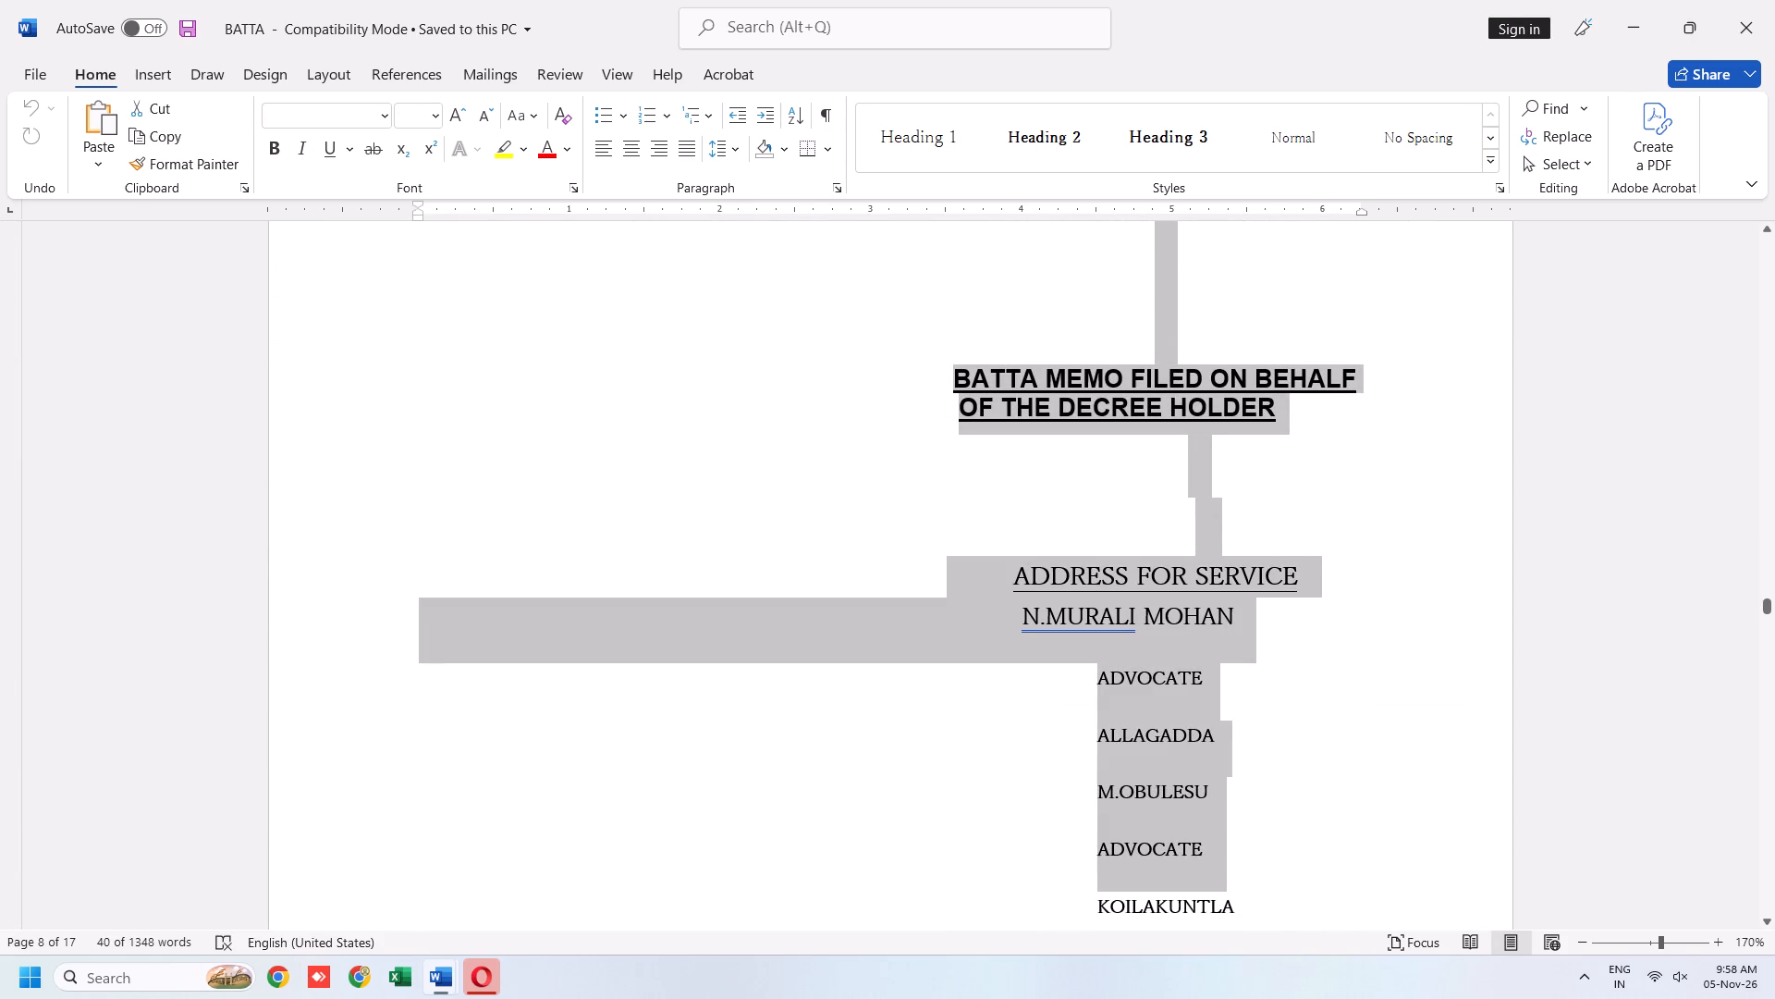
left_click_drag(1240, 889, 1268, 805)
right_click_drag(1257, 816, 1268, 805)
key("ctrl+c")
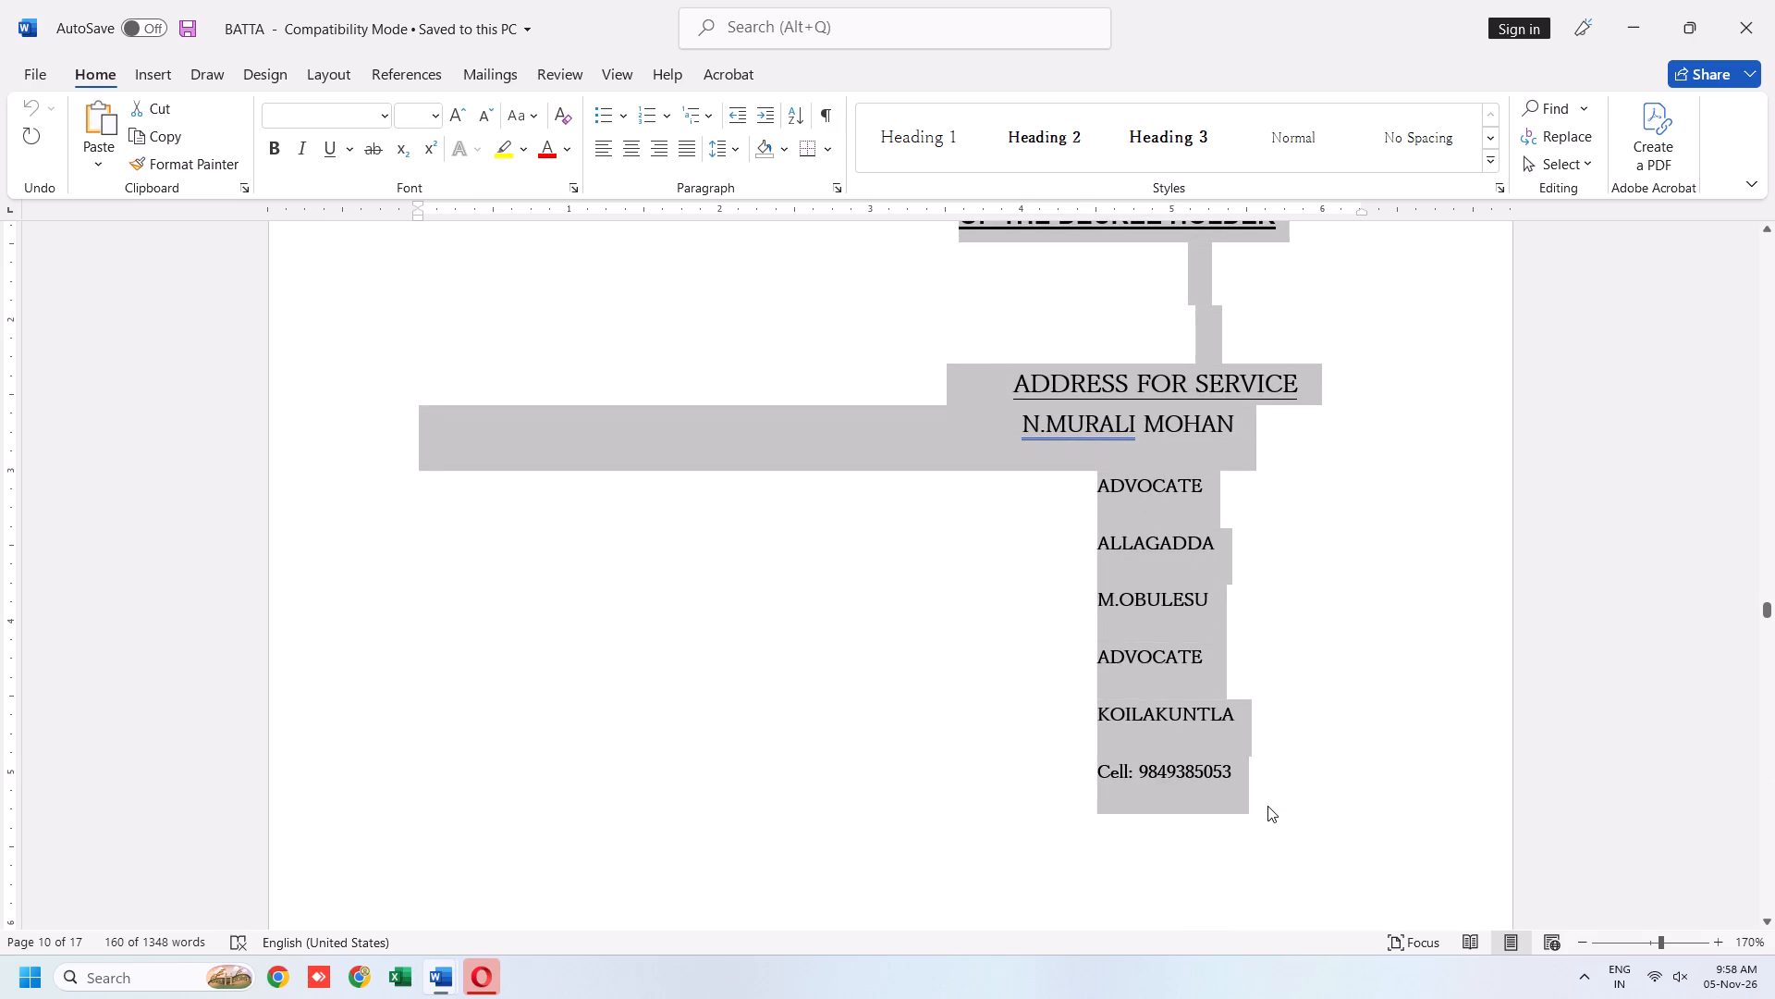
key("ctrl+End")
key("Return")
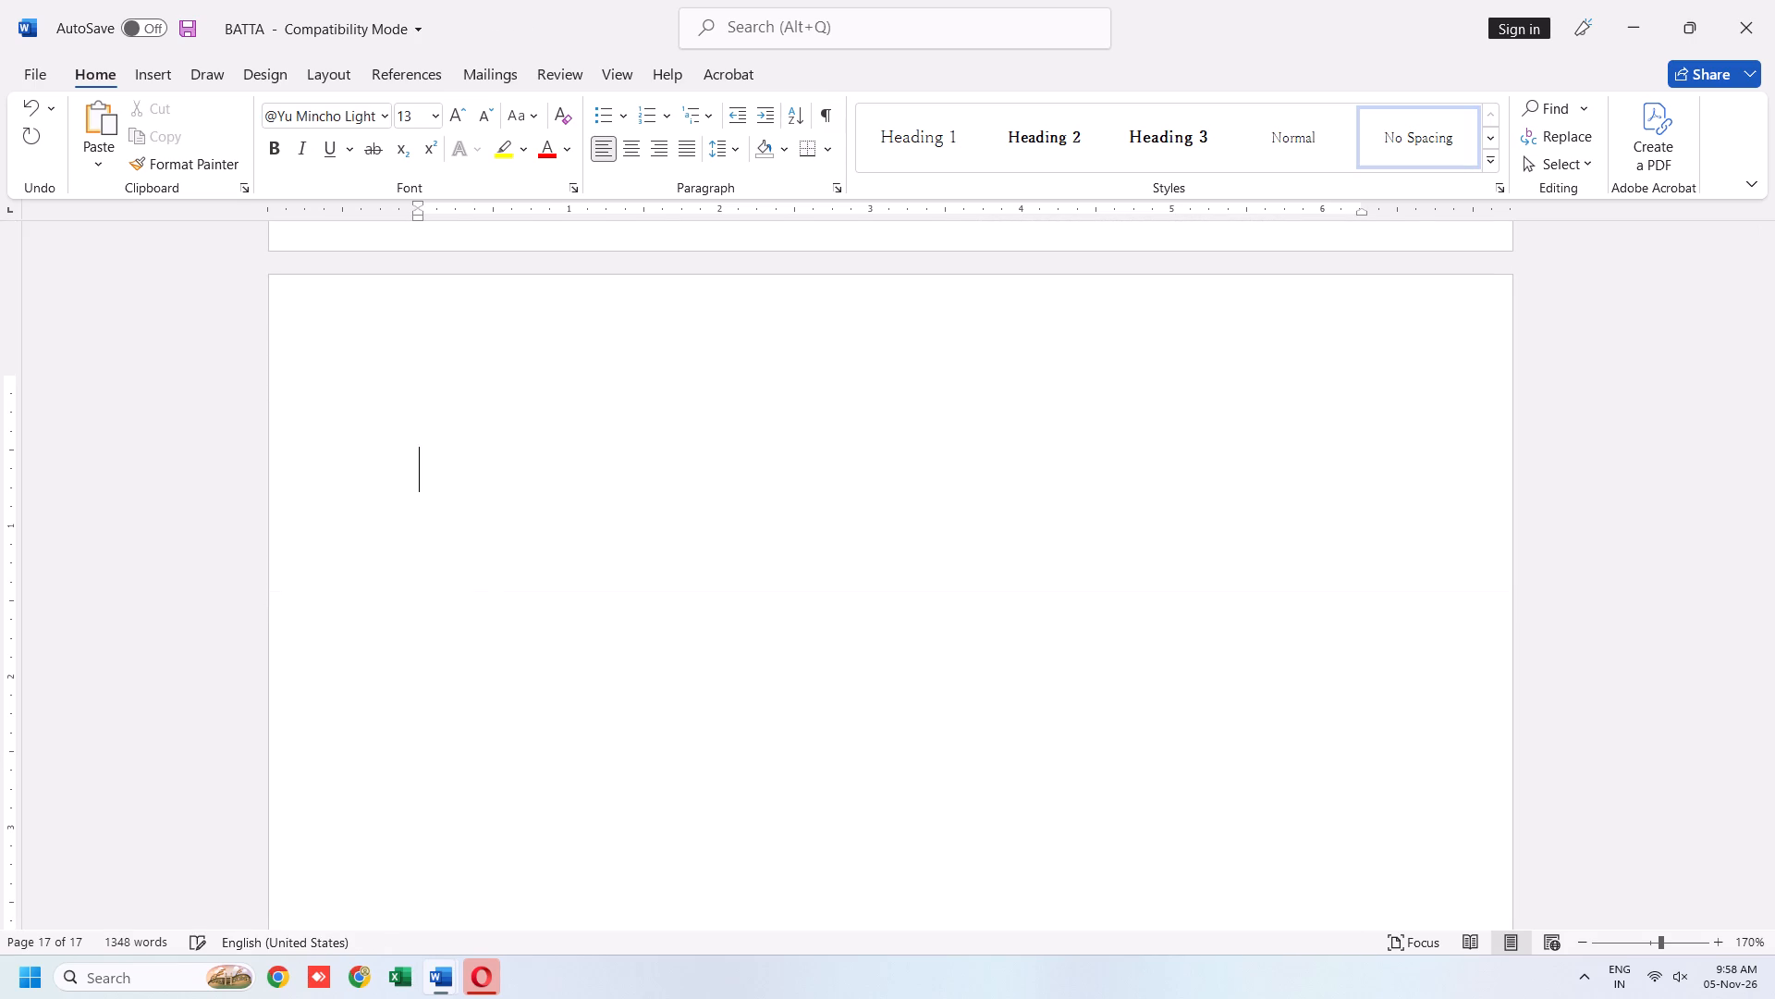
key("ctrl+v")
scroll(936, 846, "up", 12)
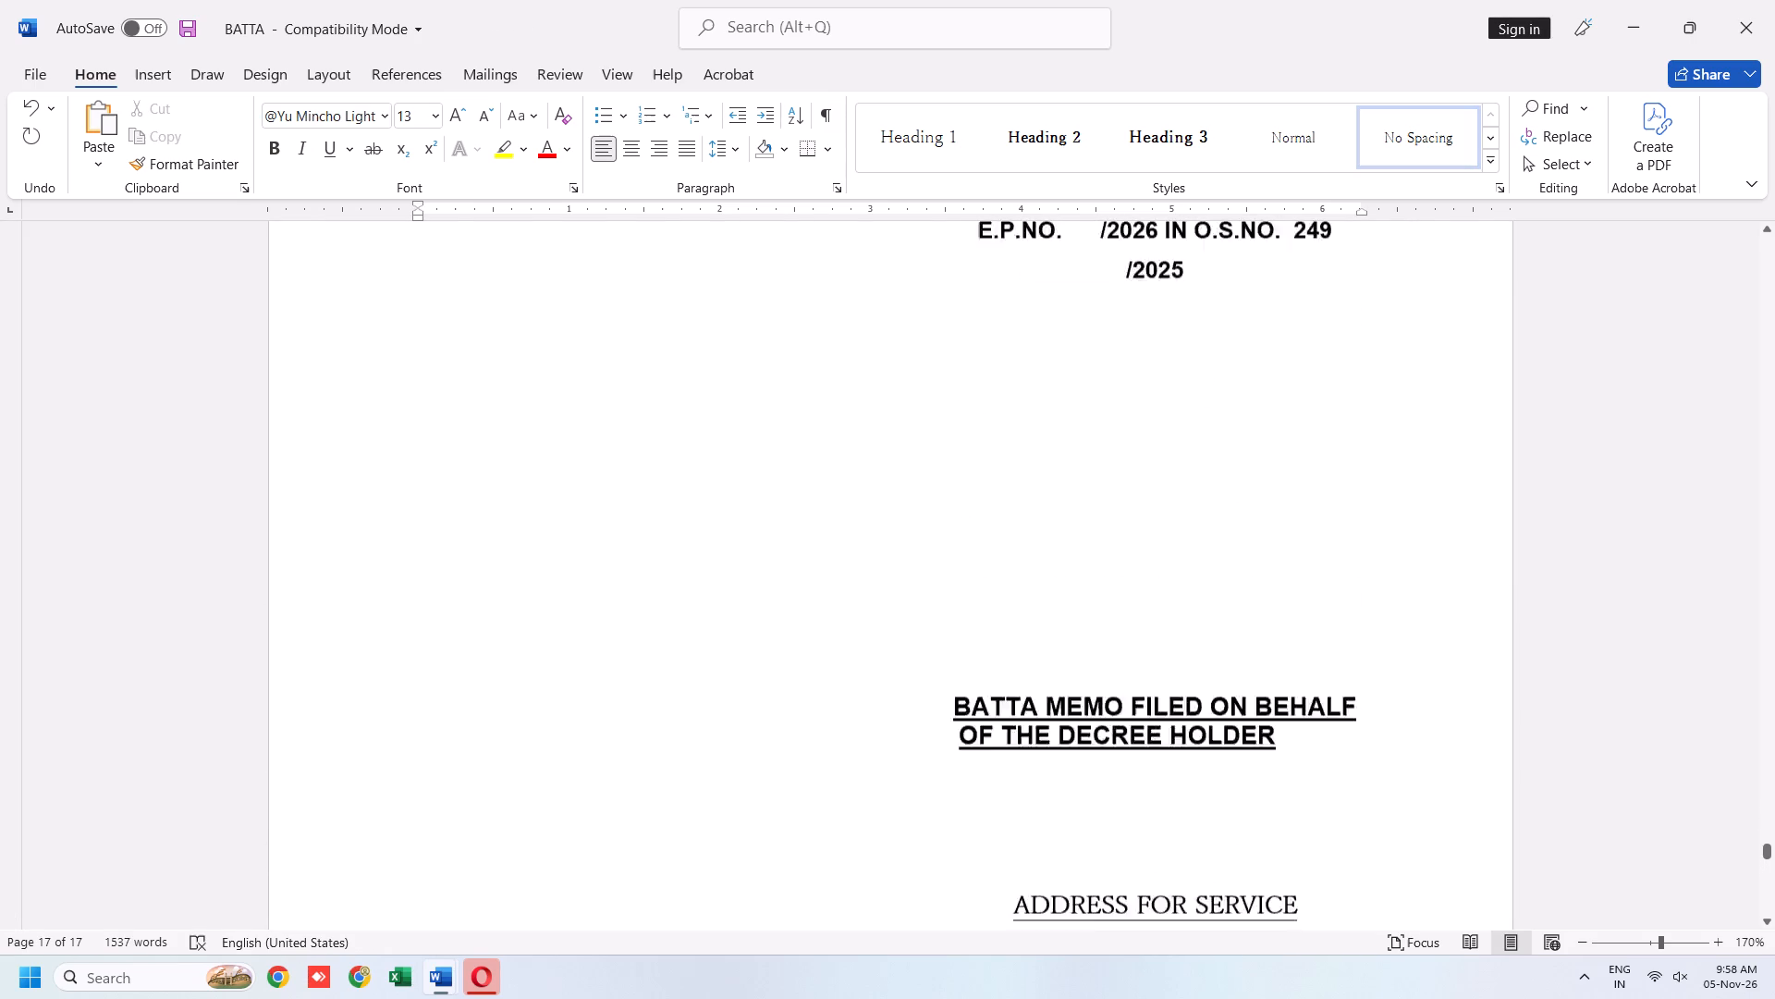
scroll(936, 846, "up", 16)
scroll(936, 846, "up", 17)
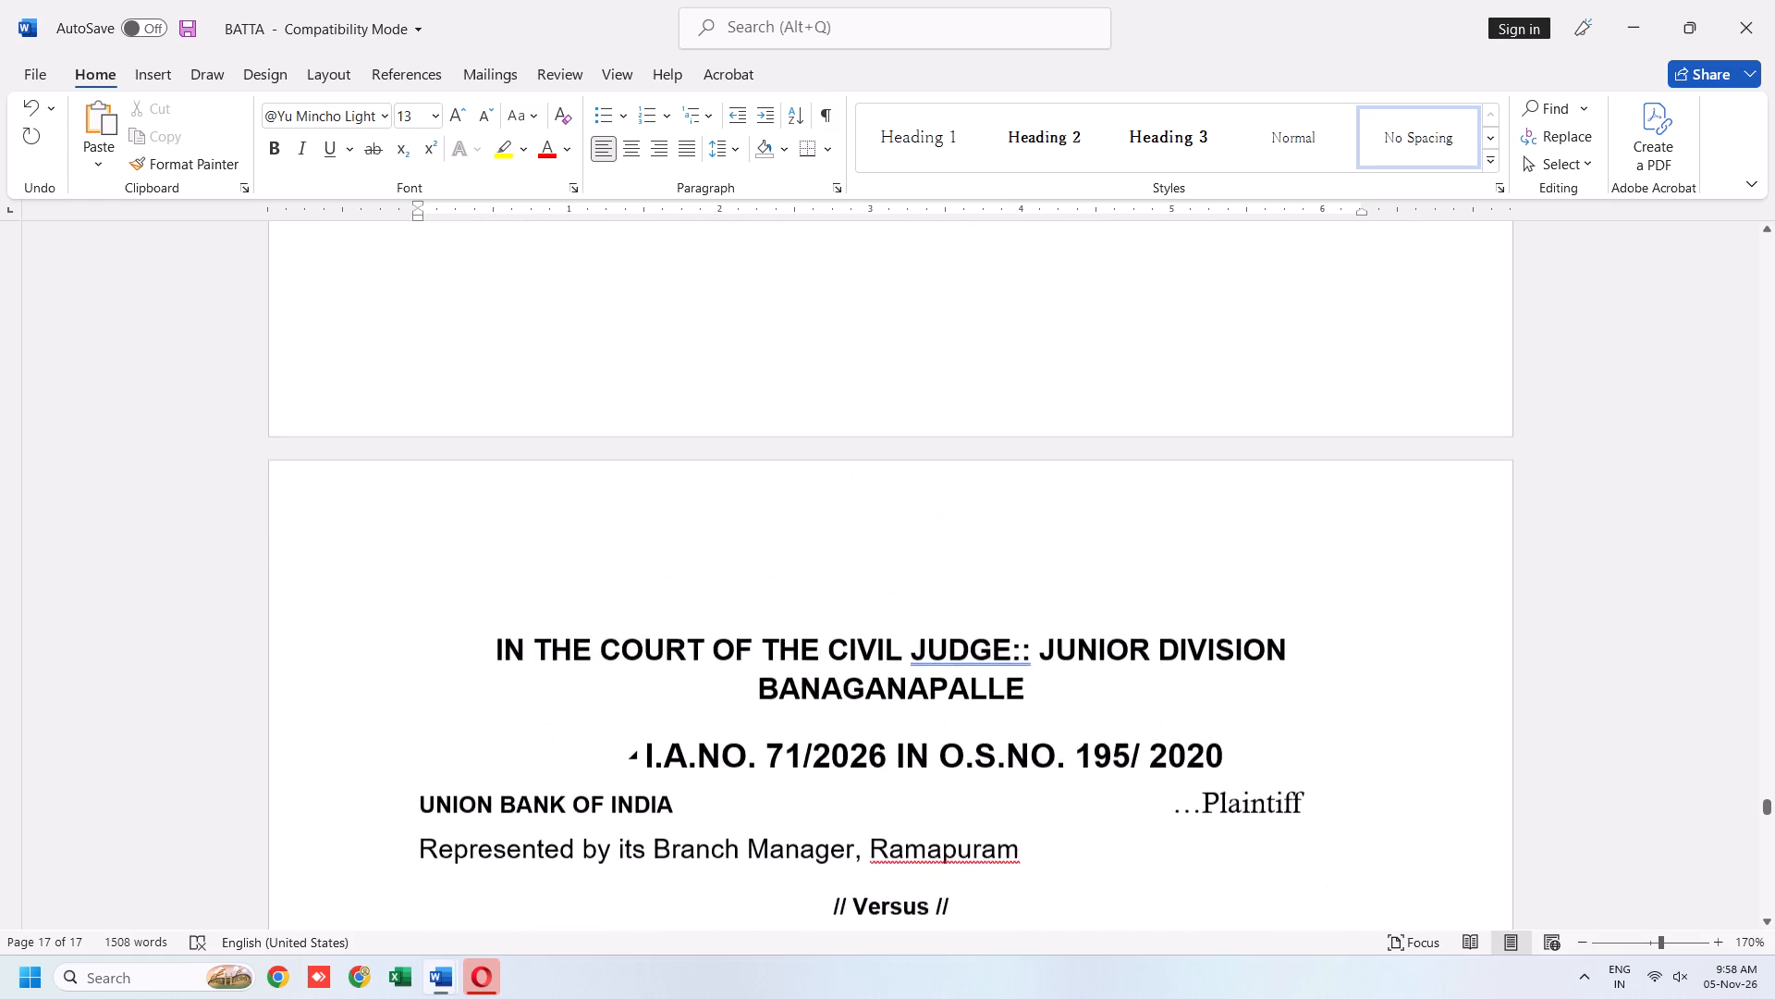
key("alt+Tab")
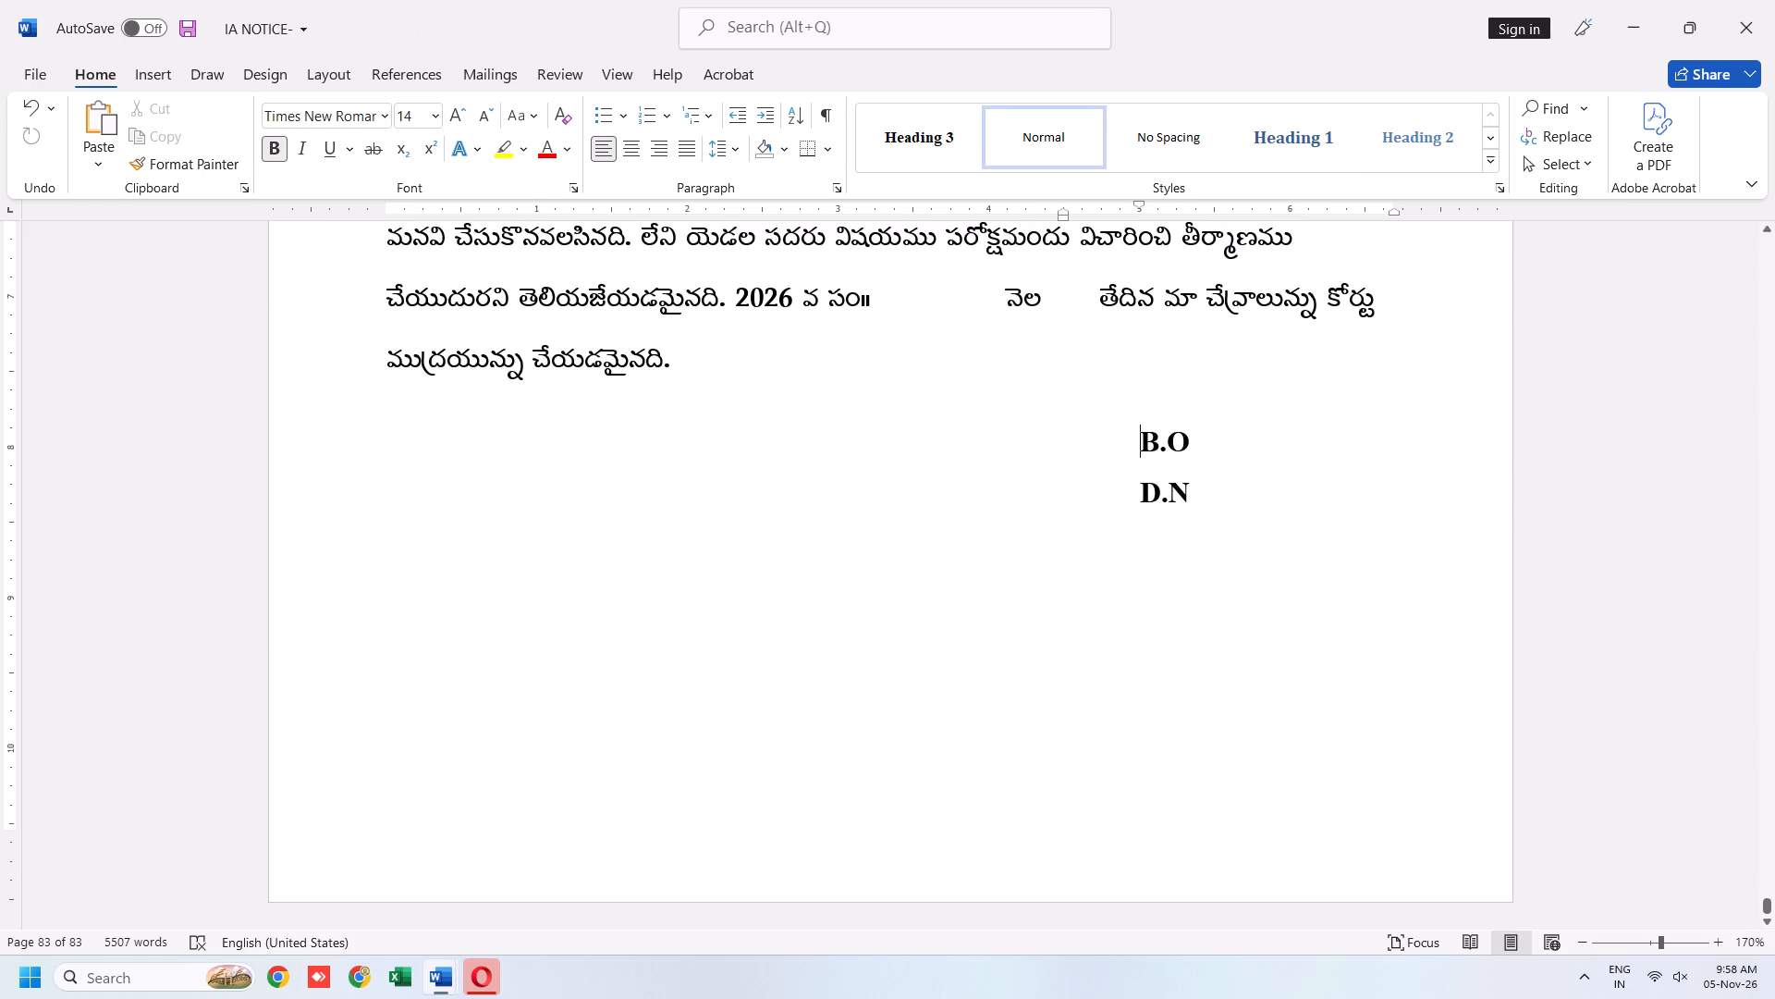
scroll(785, 703, "up", 13)
left_click_drag(413, 429, 472, 452)
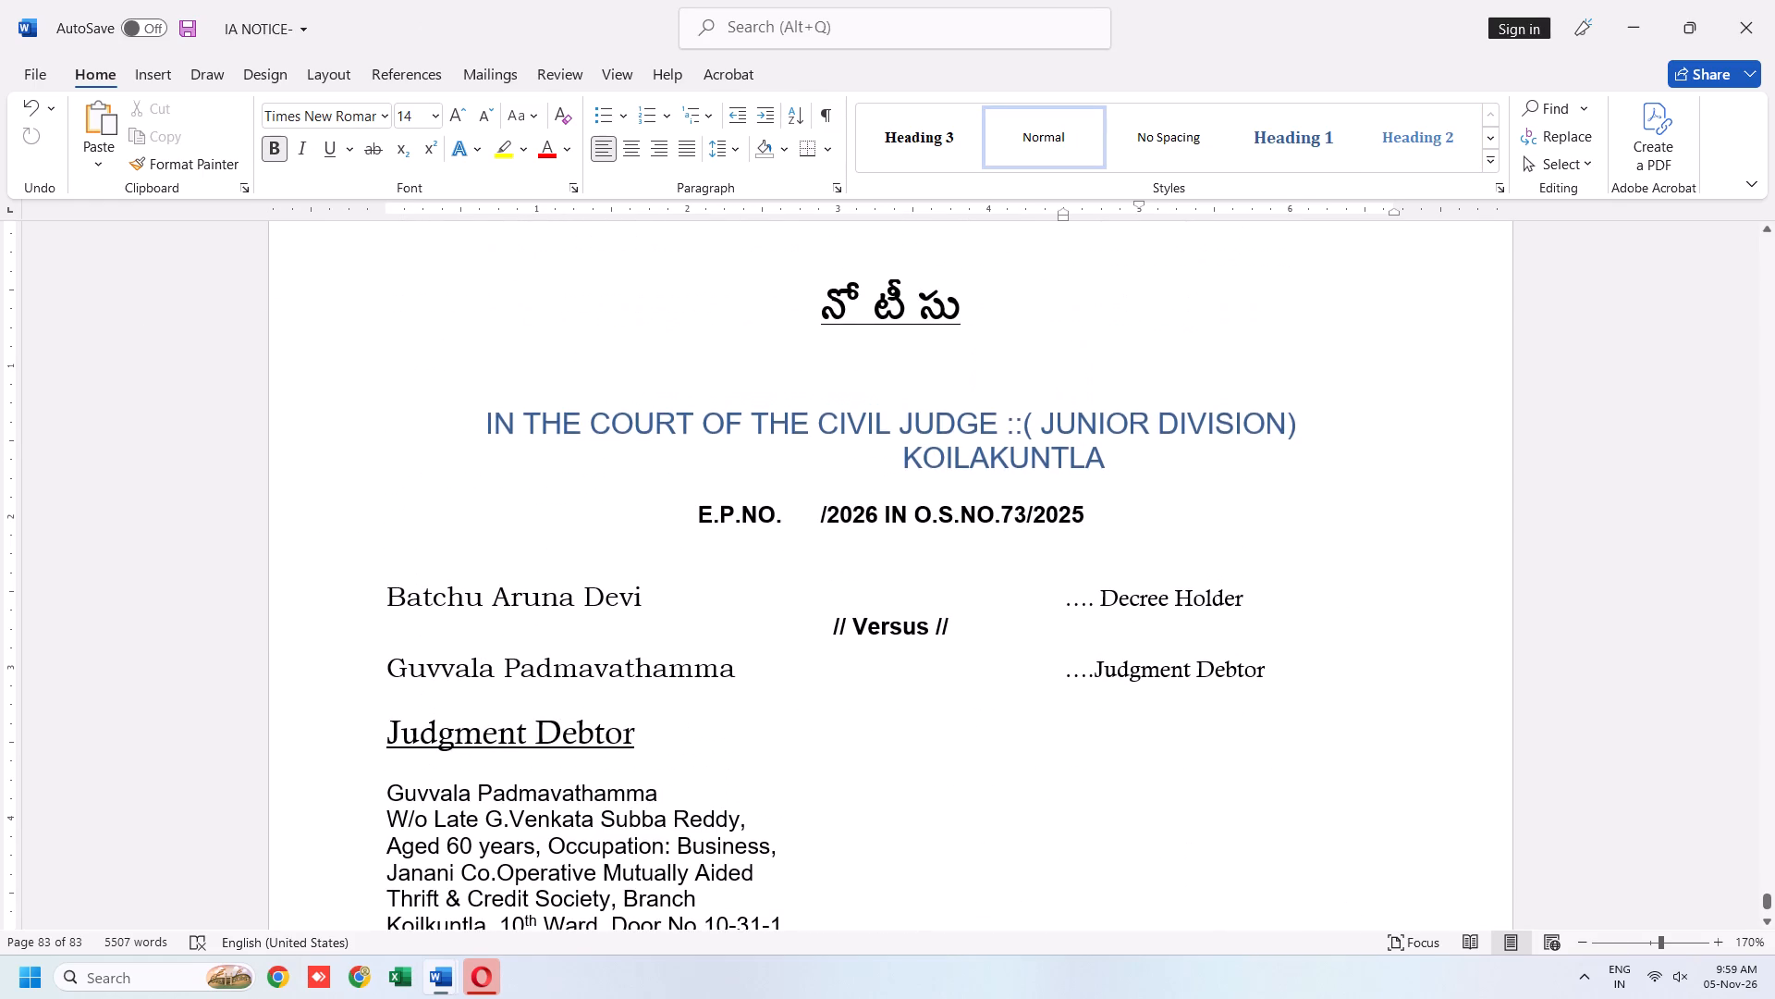
left_click_drag(472, 452, 1397, 724)
left_click(746, 751)
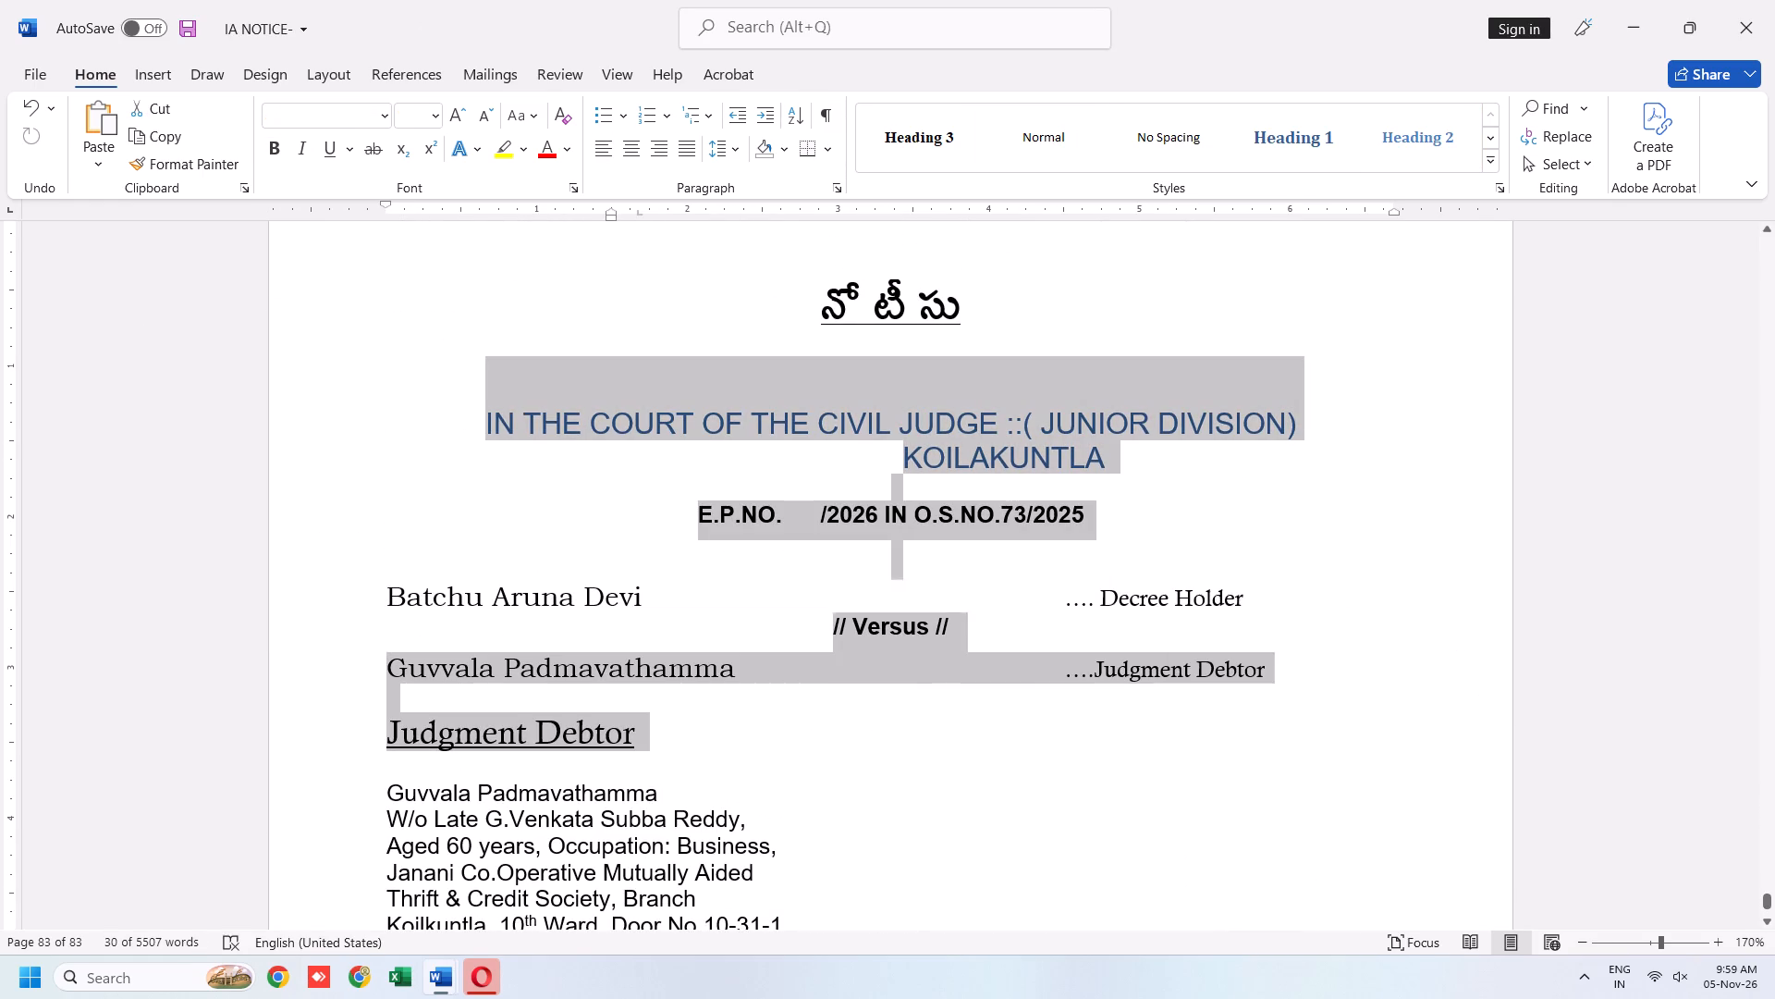
left_click_drag(508, 426, 520, 418)
left_click_drag(484, 418, 1390, 610)
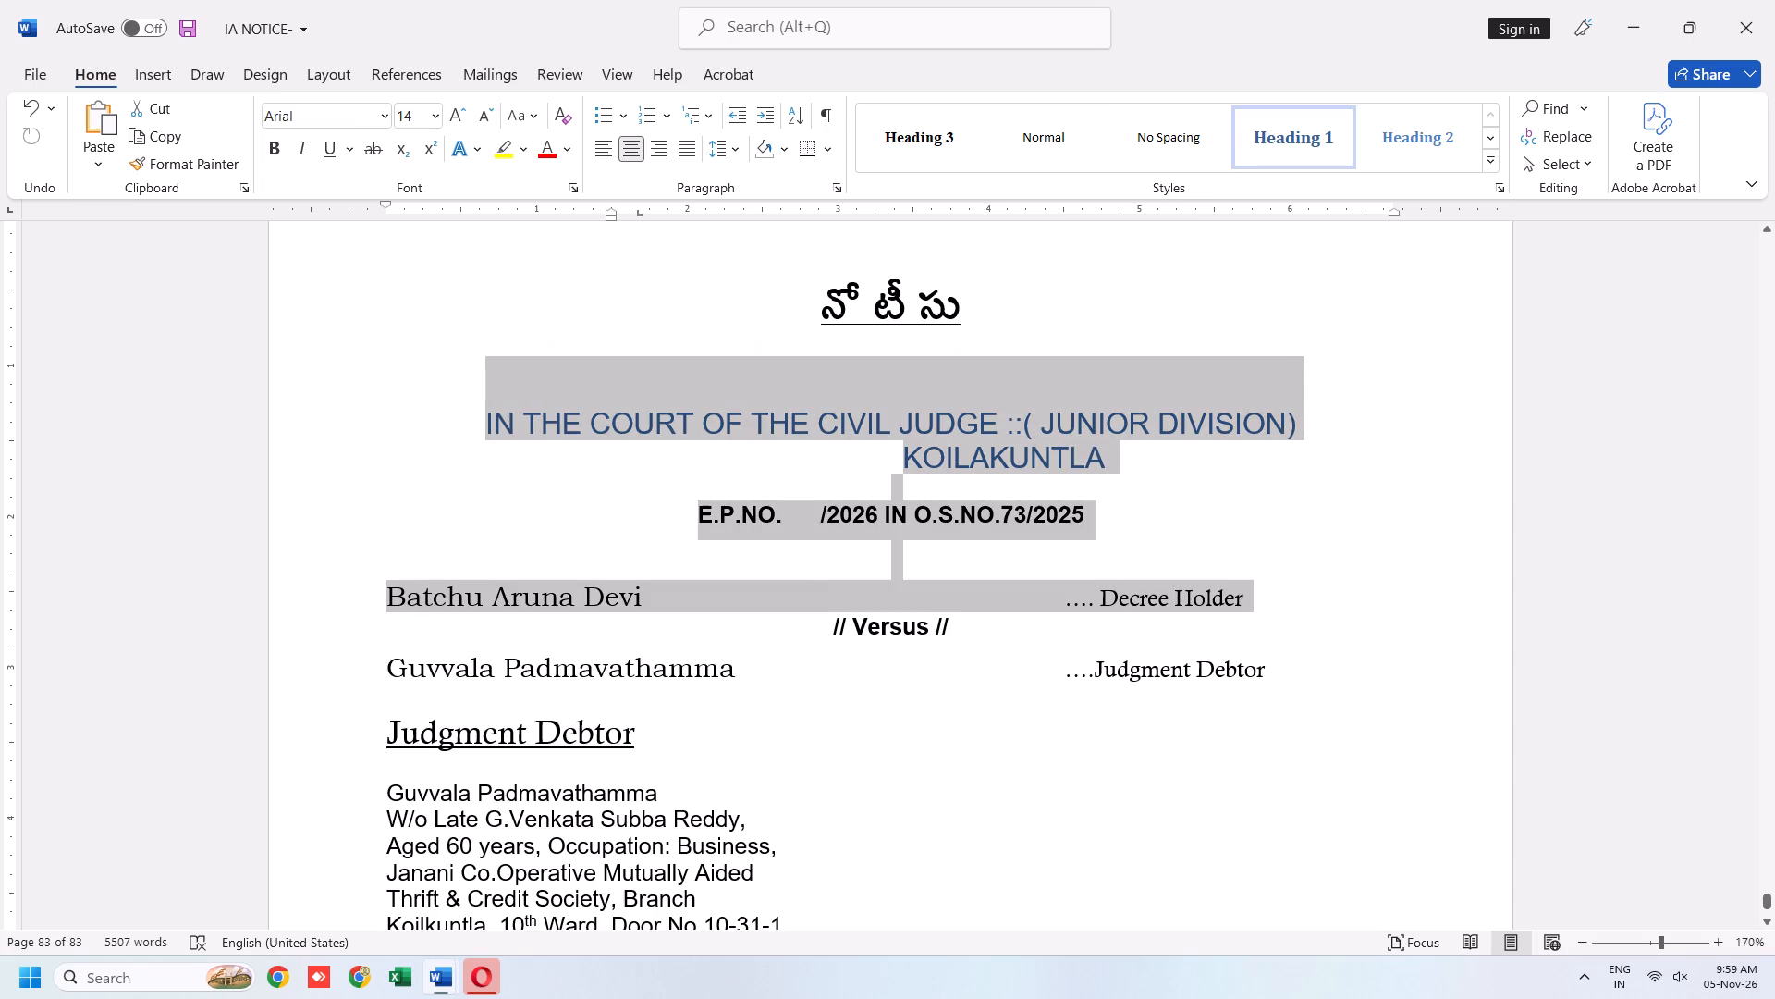
left_click_drag(1390, 610, 1410, 670)
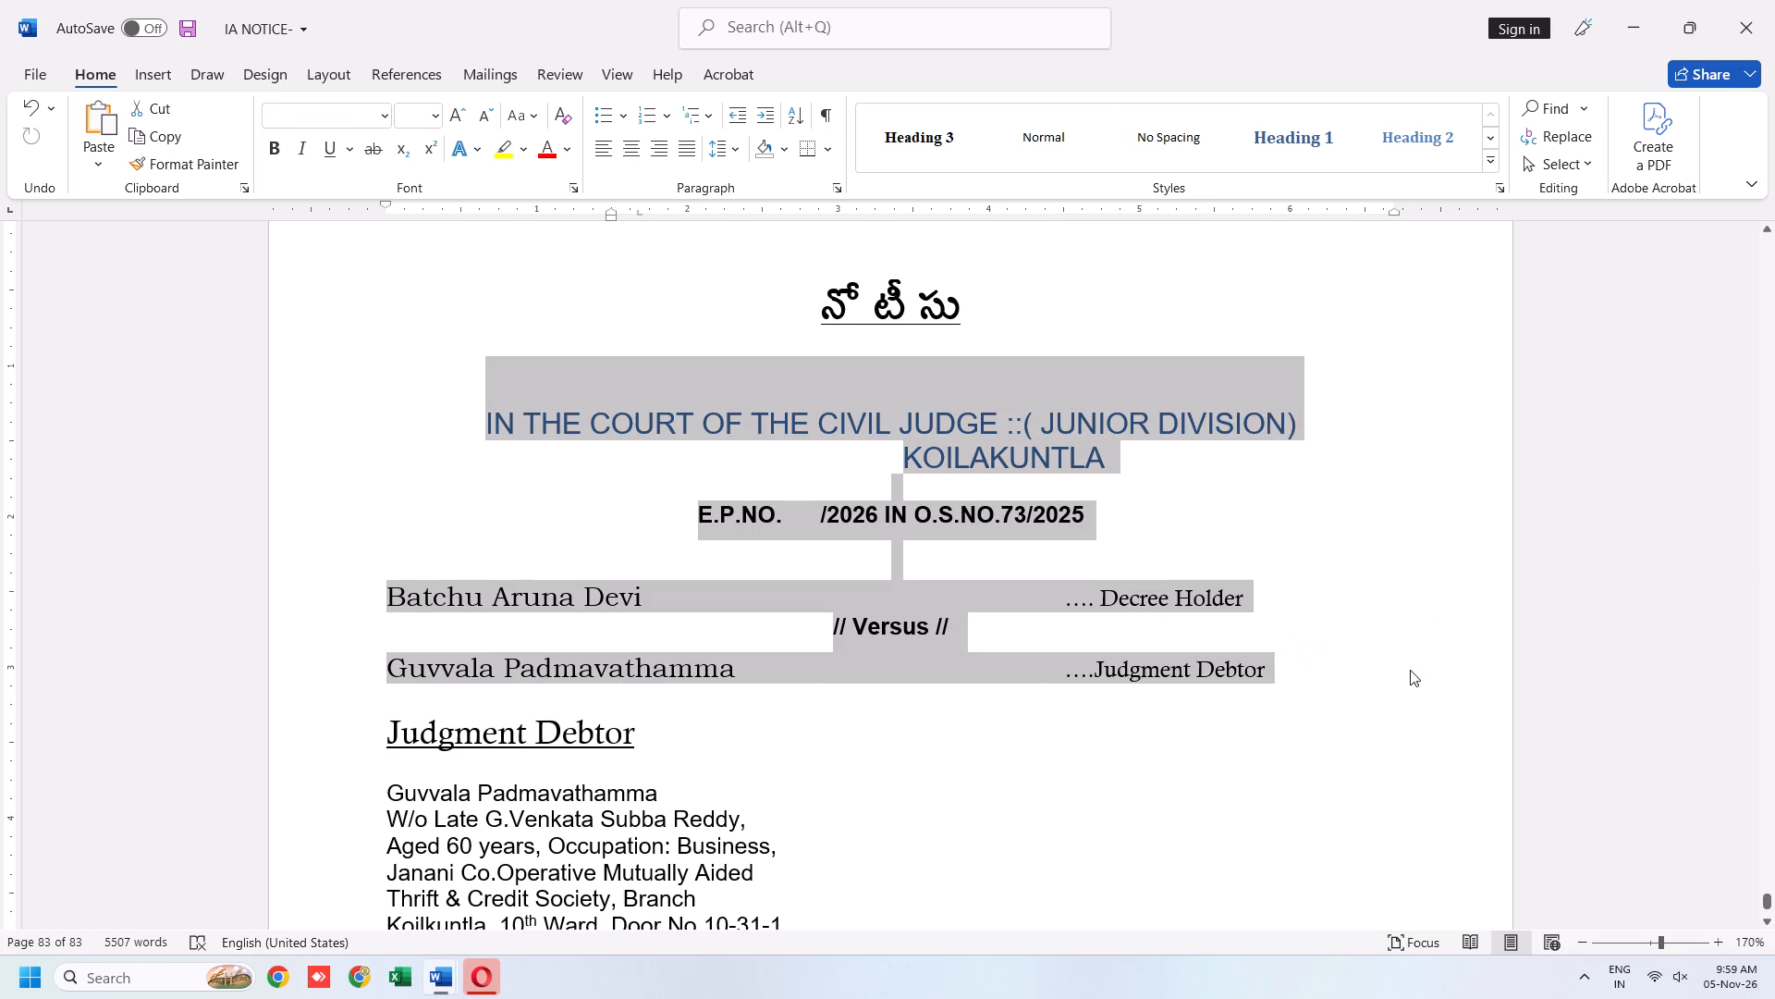
key("ctrl+c")
key("alt+Tab")
scroll(555, 742, "down", 4)
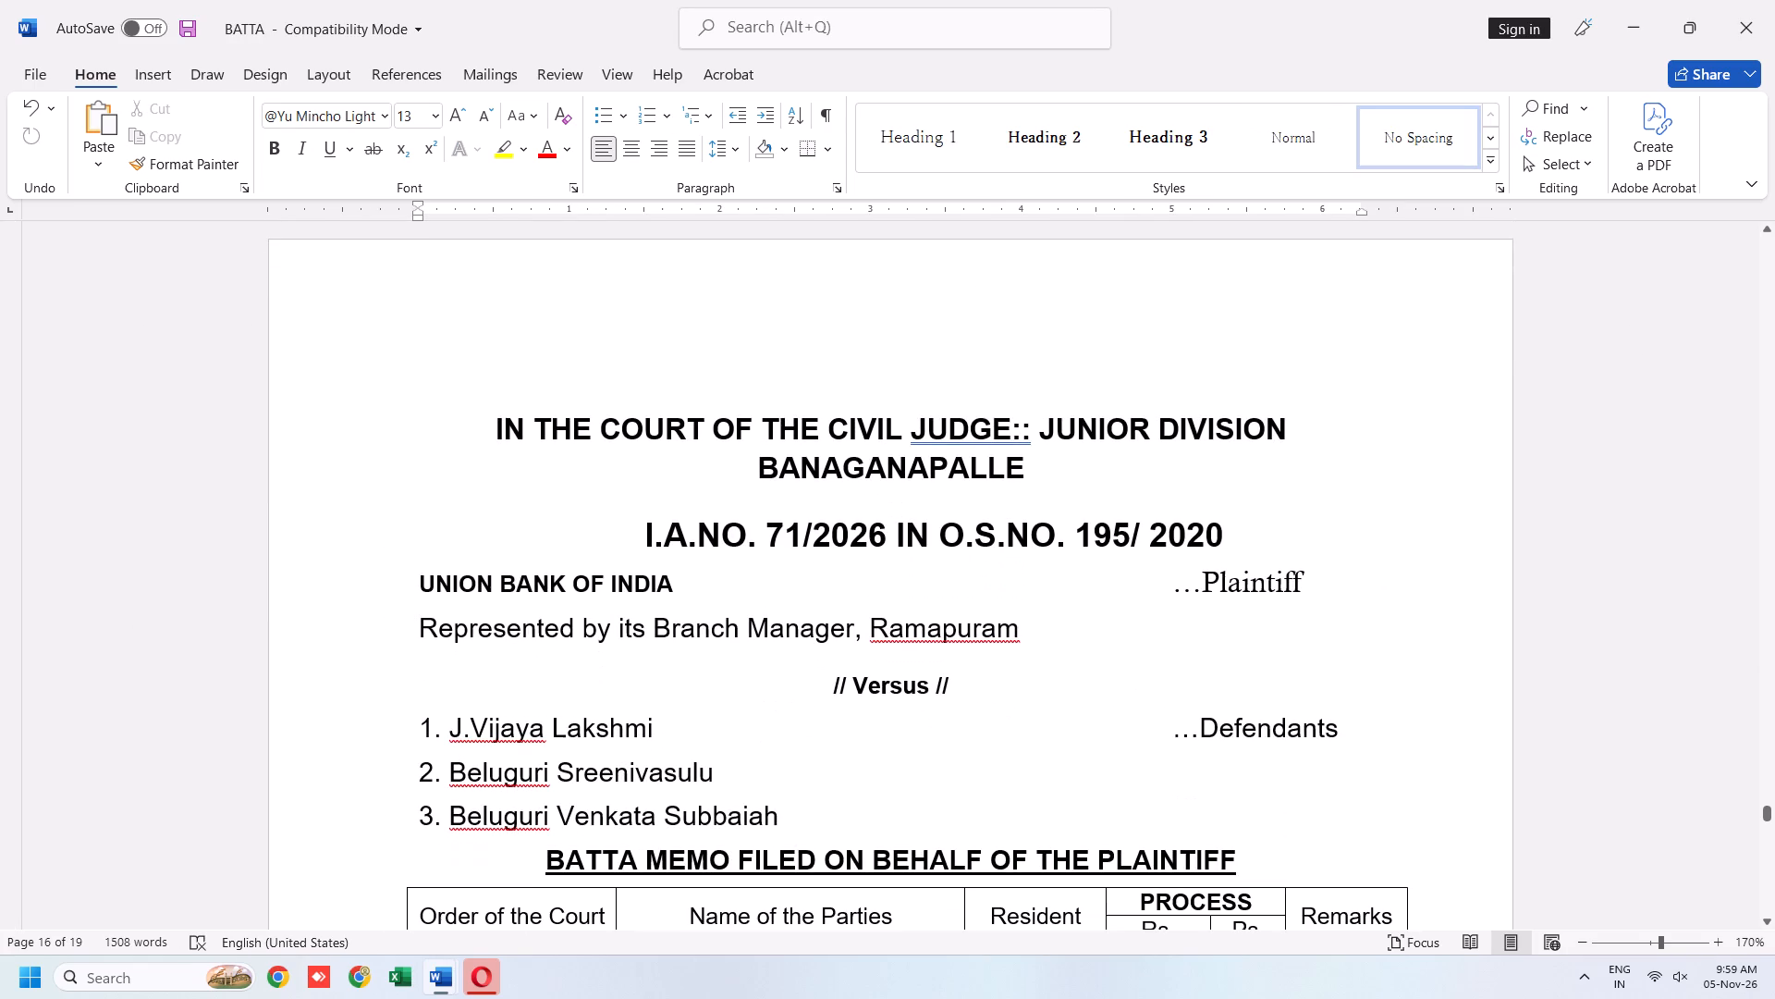
left_click_drag(456, 439, 1292, 833)
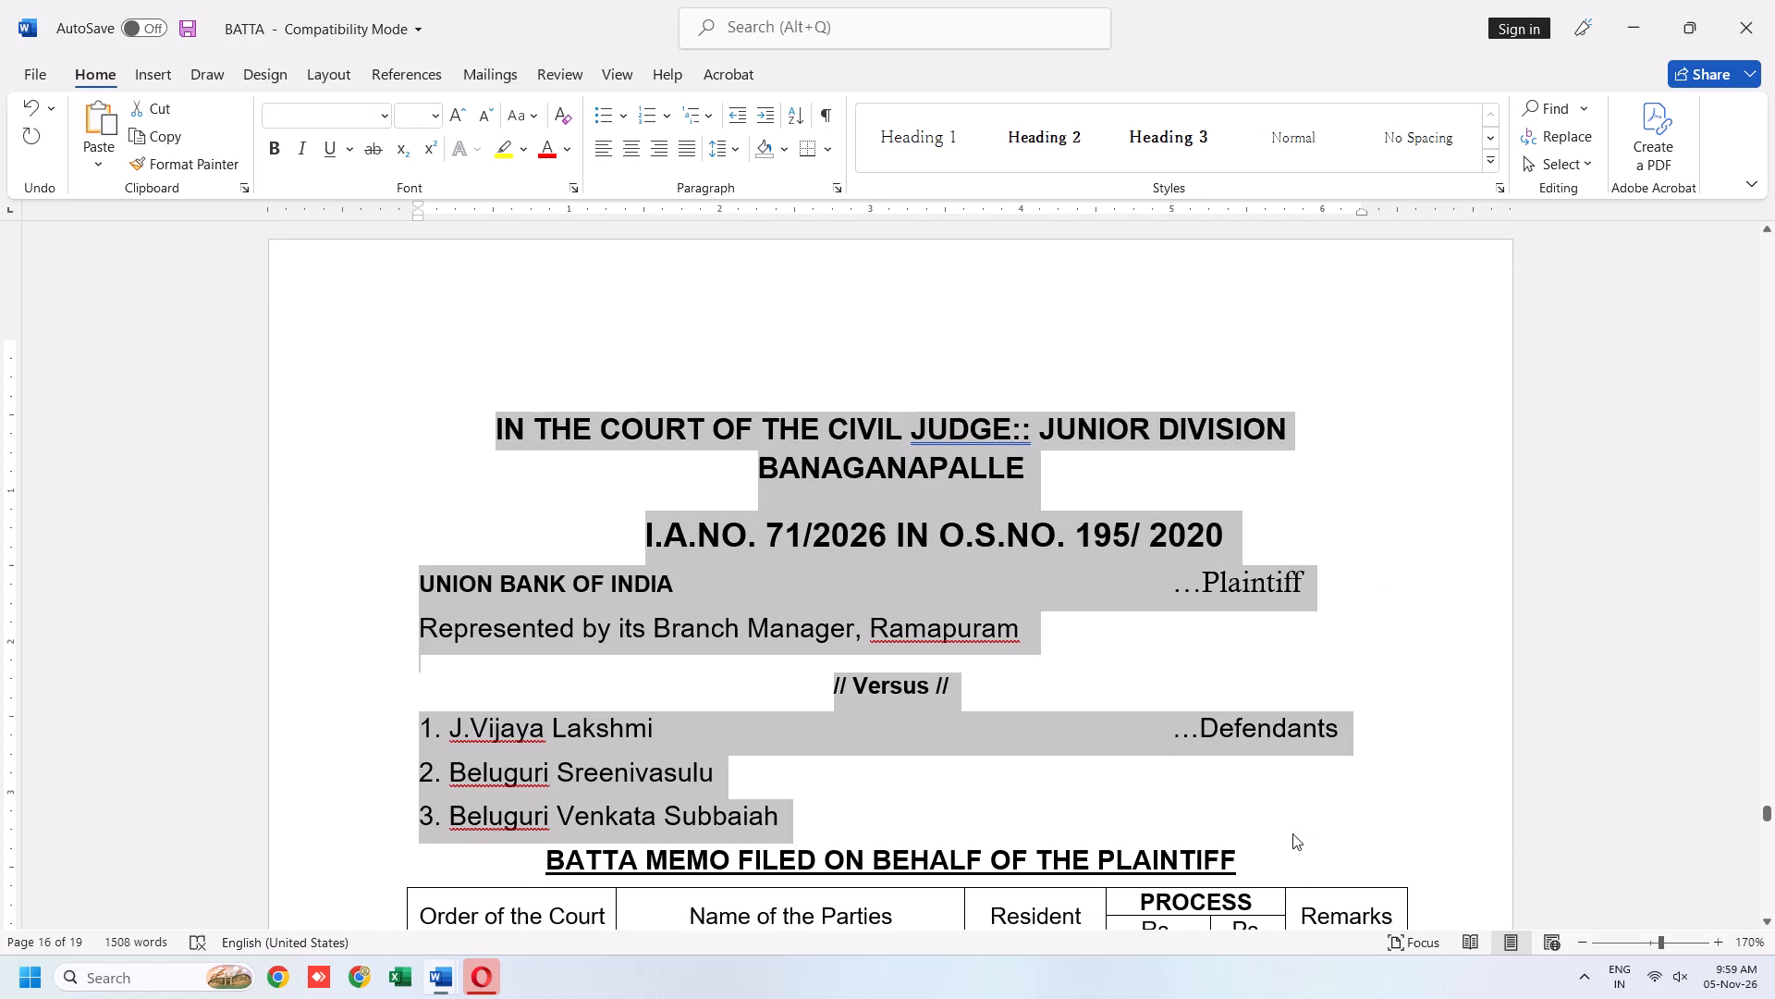
key("ctrl+v")
Replace the three defendants' details under Name of the Parties with the judgment debtor's name and address block from the IA NOTICE- notice.
key("alt+Tab")
scroll(679, 610, "down", 3)
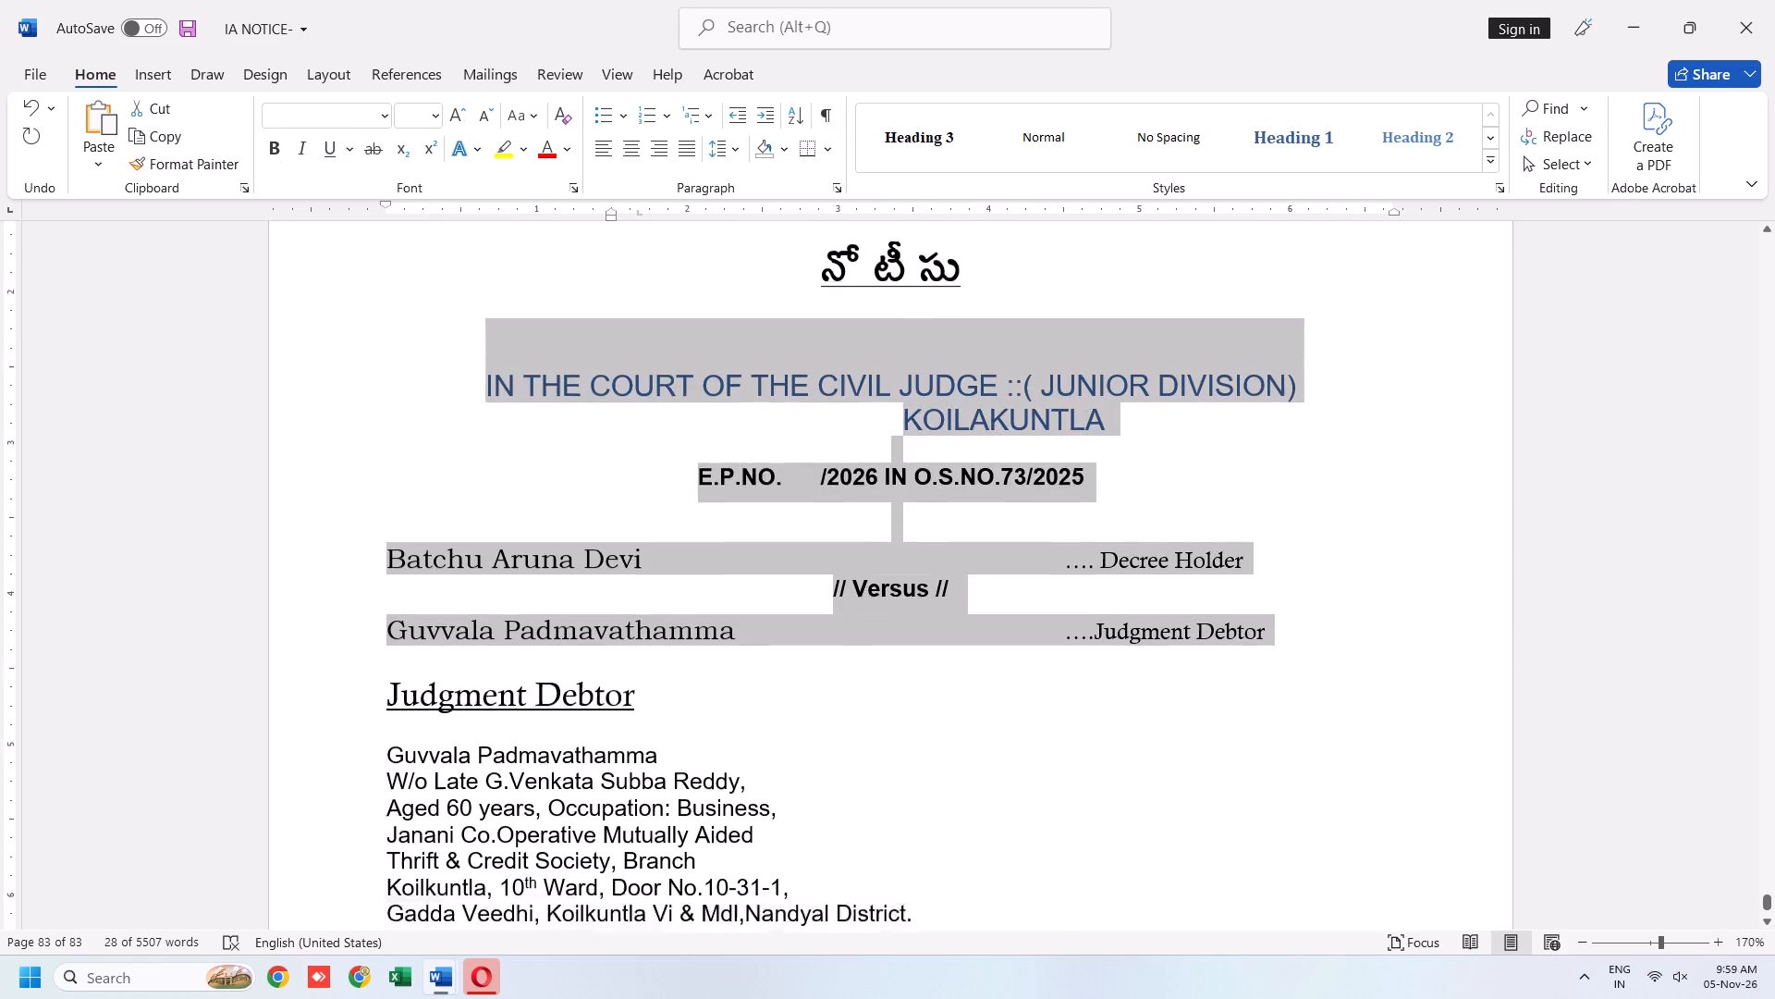
scroll(673, 640, "down", 2)
left_click_drag(377, 407, 956, 596)
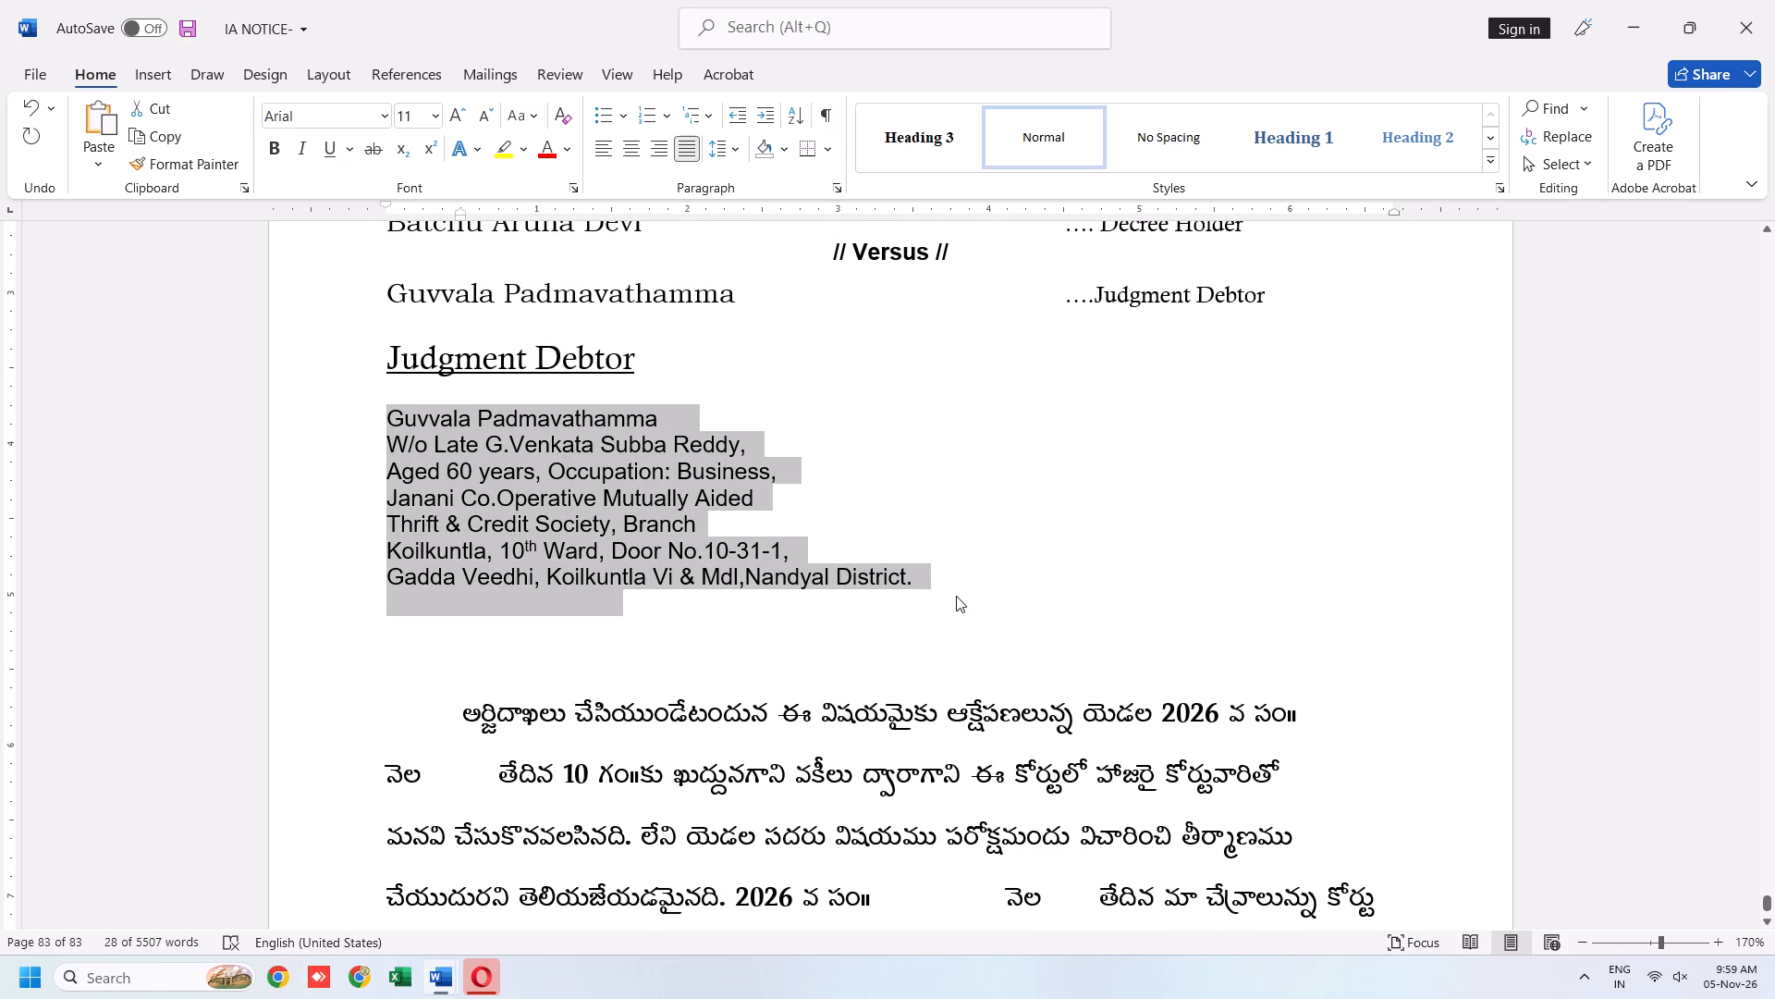
key("ctrl+c")
key("alt+Tab")
scroll(700, 620, "down", 8)
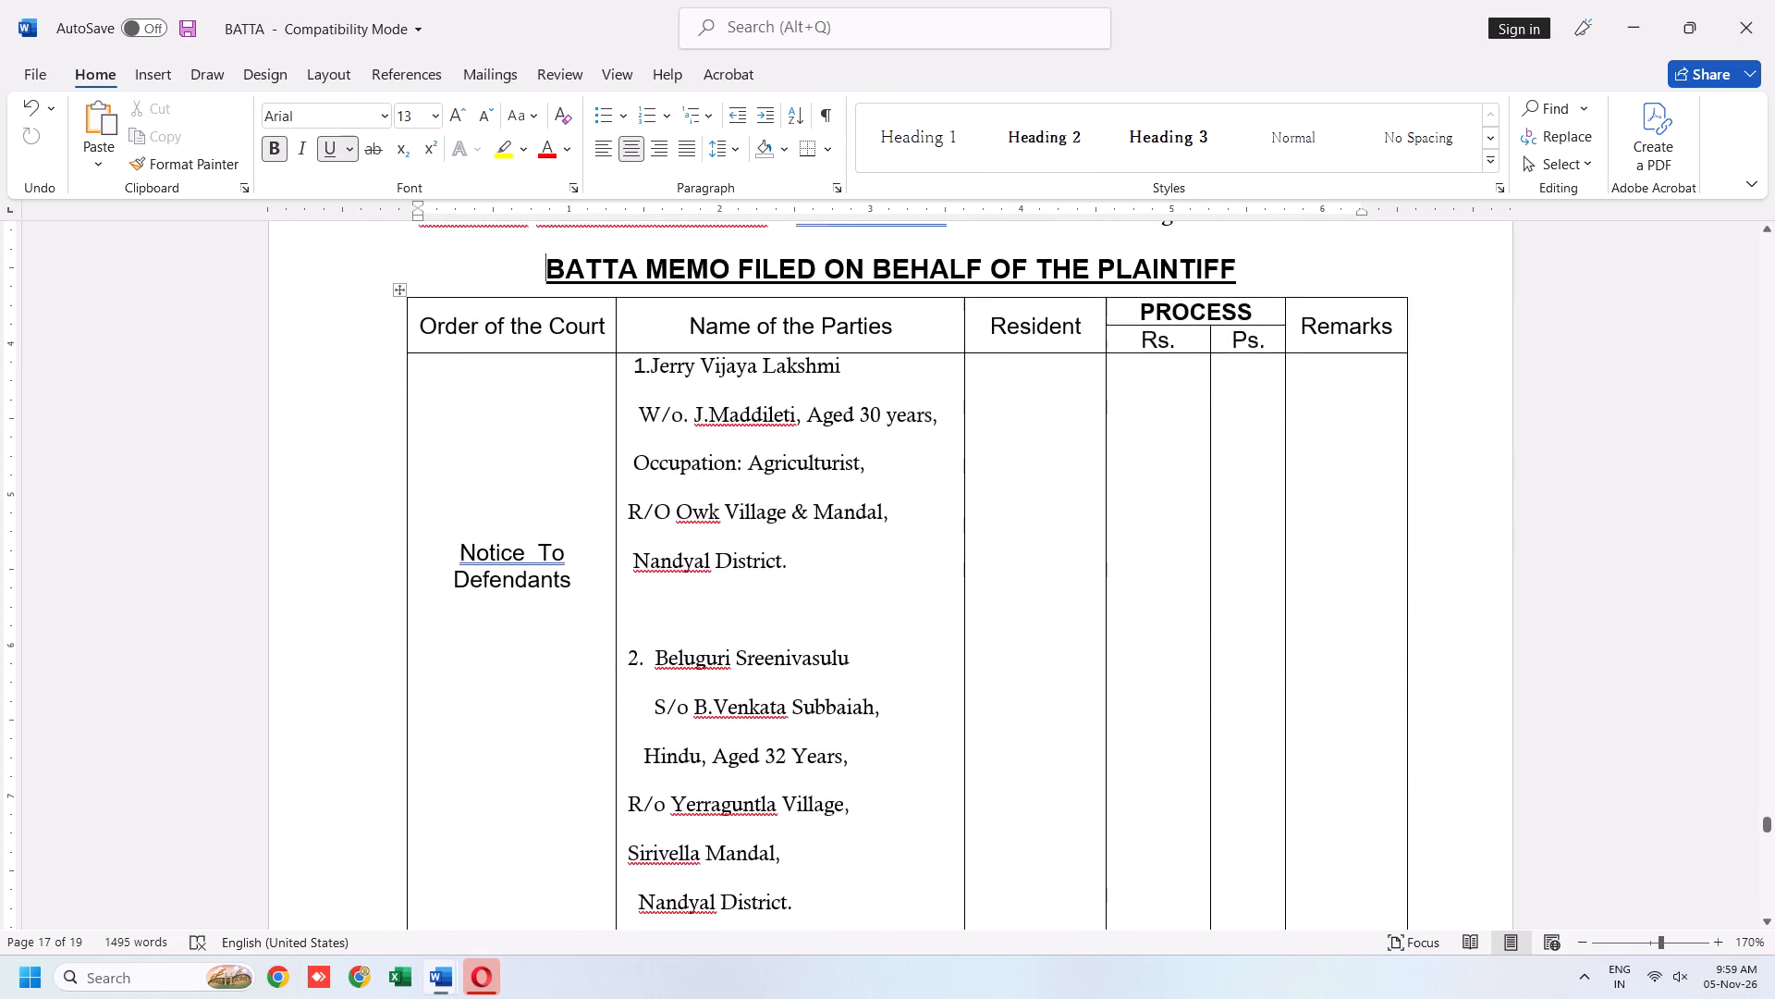
left_click_drag(631, 344, 760, 966)
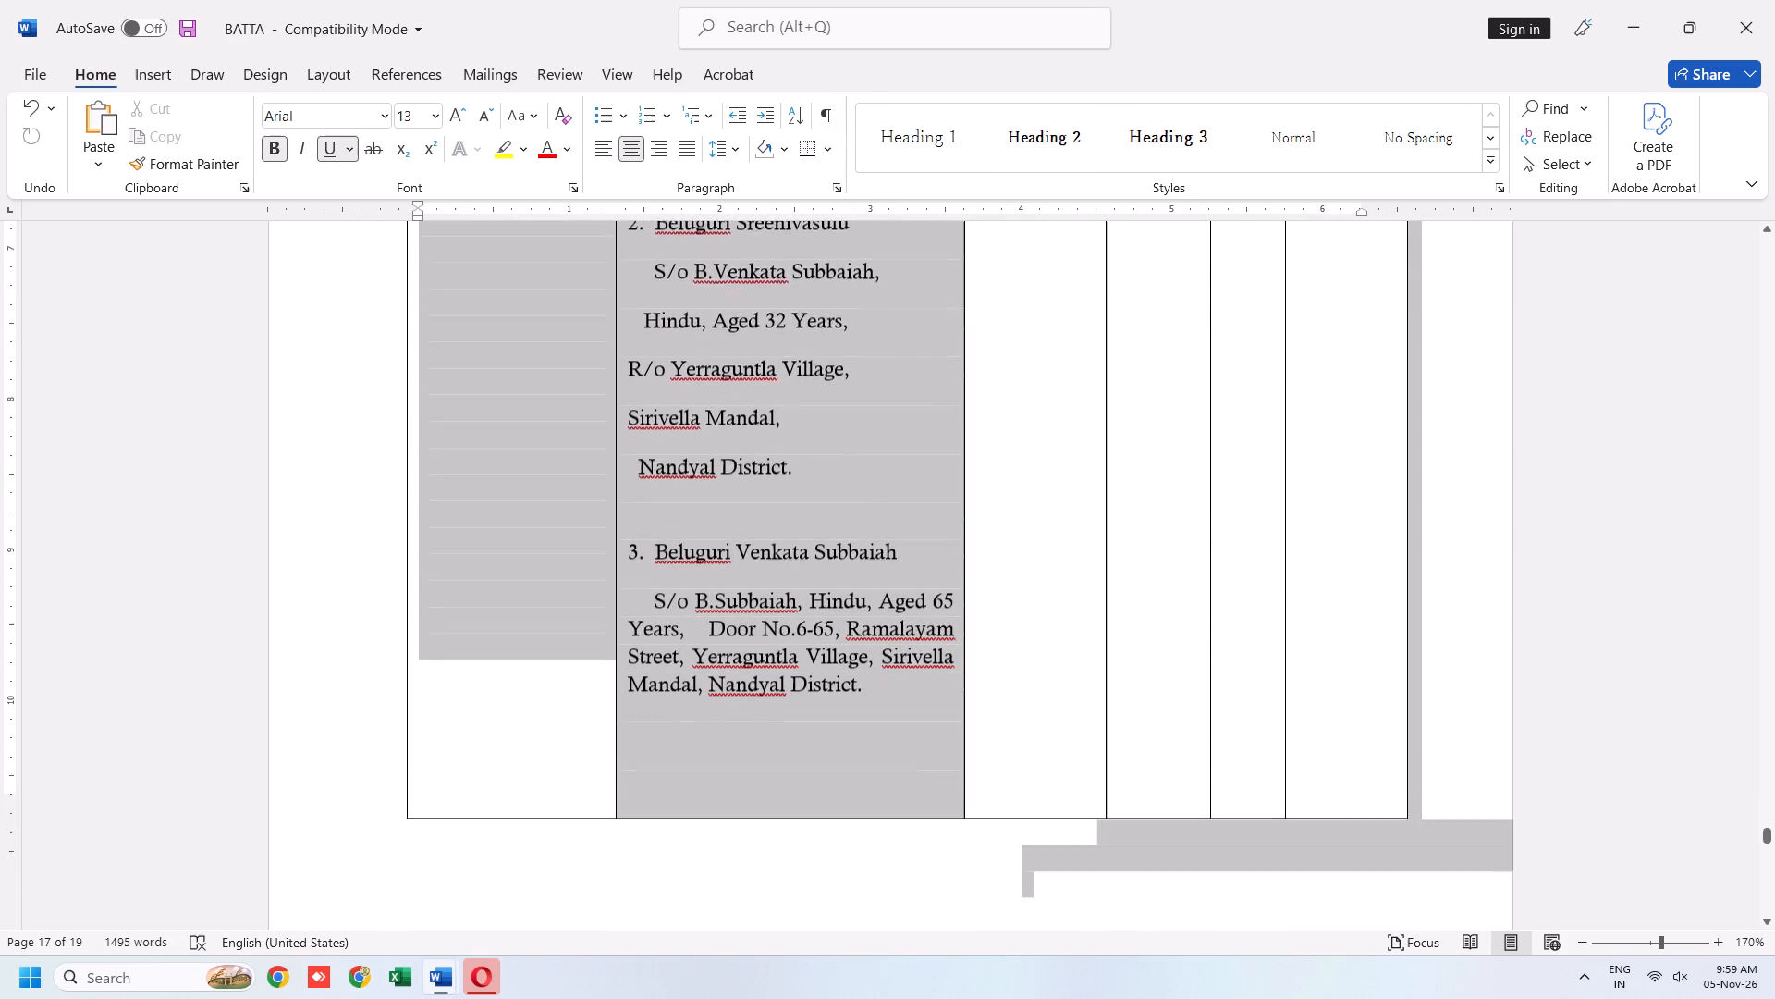
left_click_drag(760, 966, 911, 585)
key("ctrl+v")
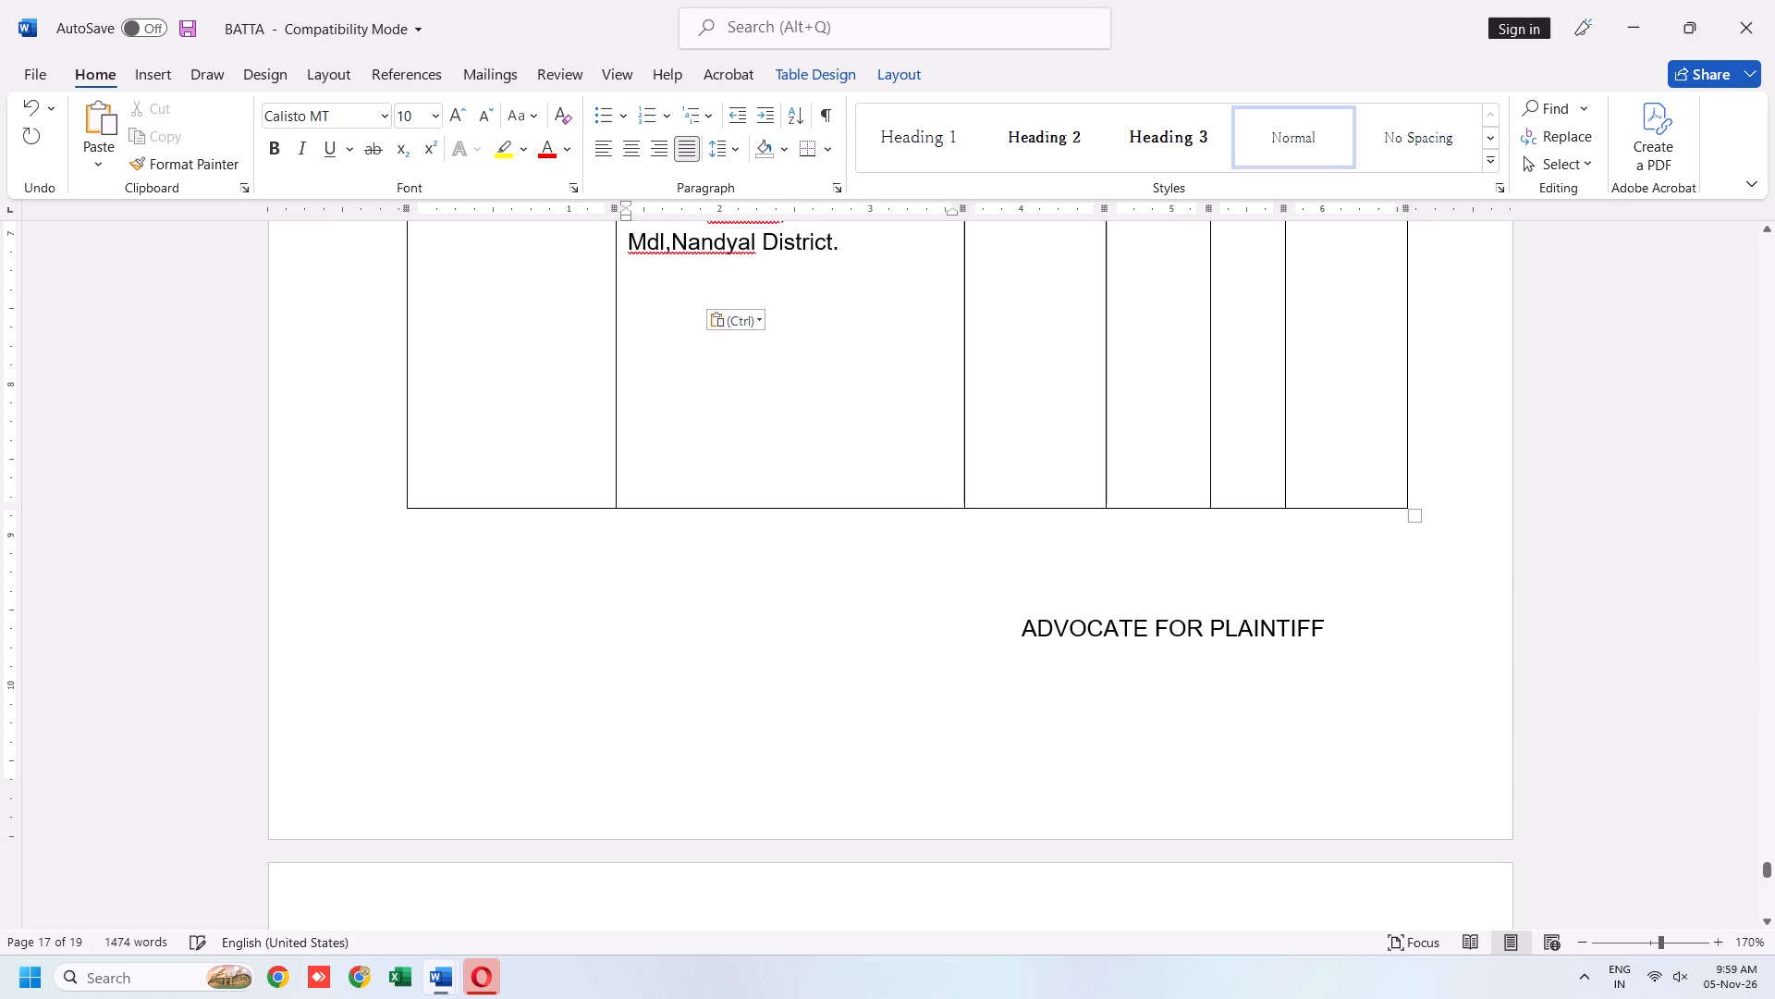
Insert a blank line above the judgment debtor's name in the Name of the Parties cell.
scroll(884, 639, "up", 11)
scroll(782, 699, "down", 3)
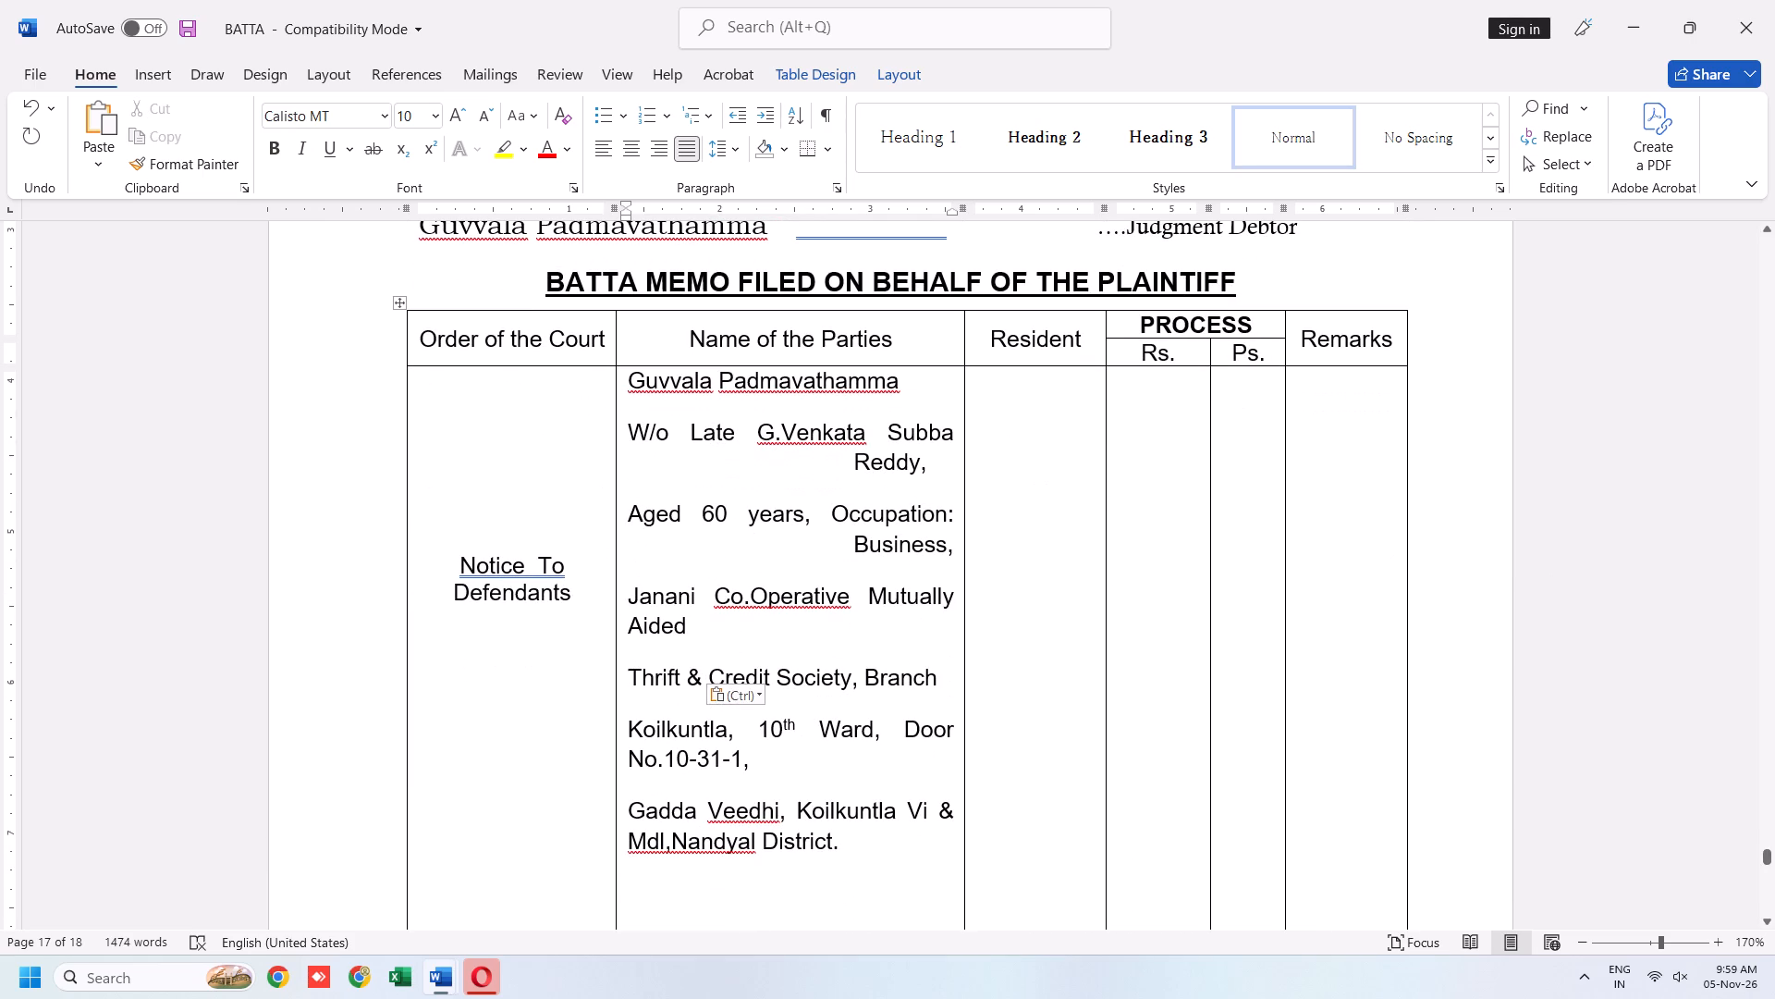
left_click_drag(623, 377, 648, 377)
left_click(641, 377)
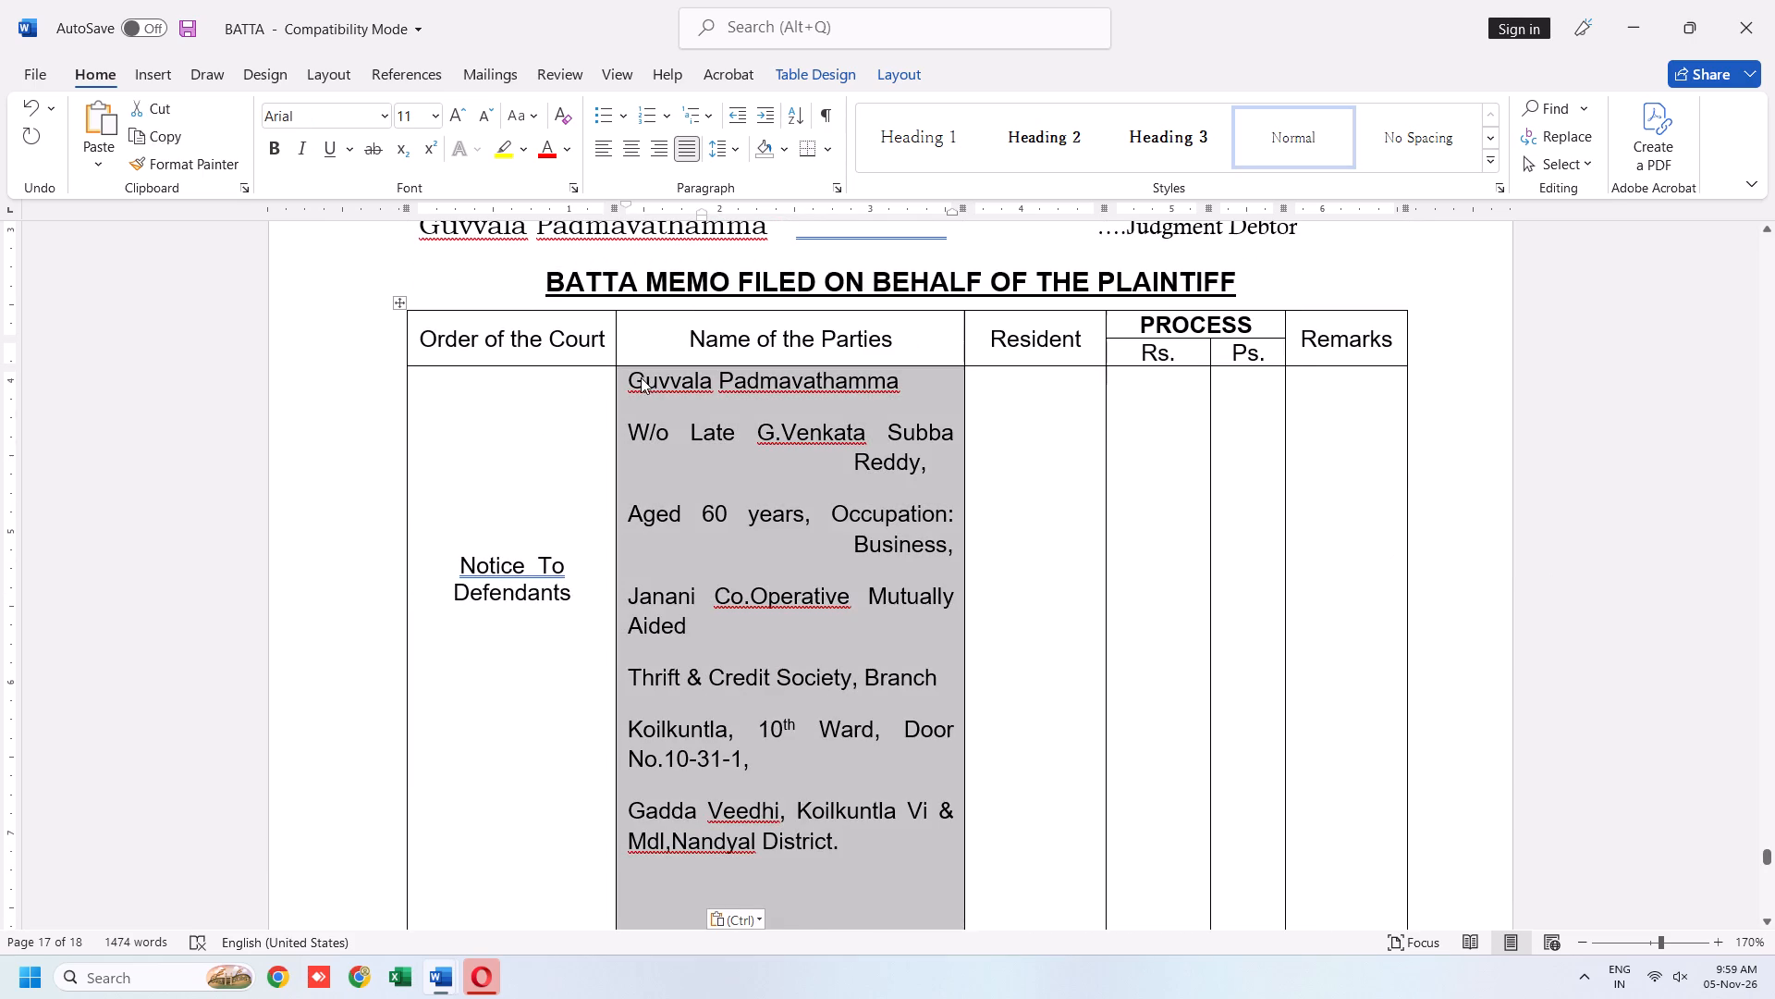
left_click(631, 379)
key("Return")
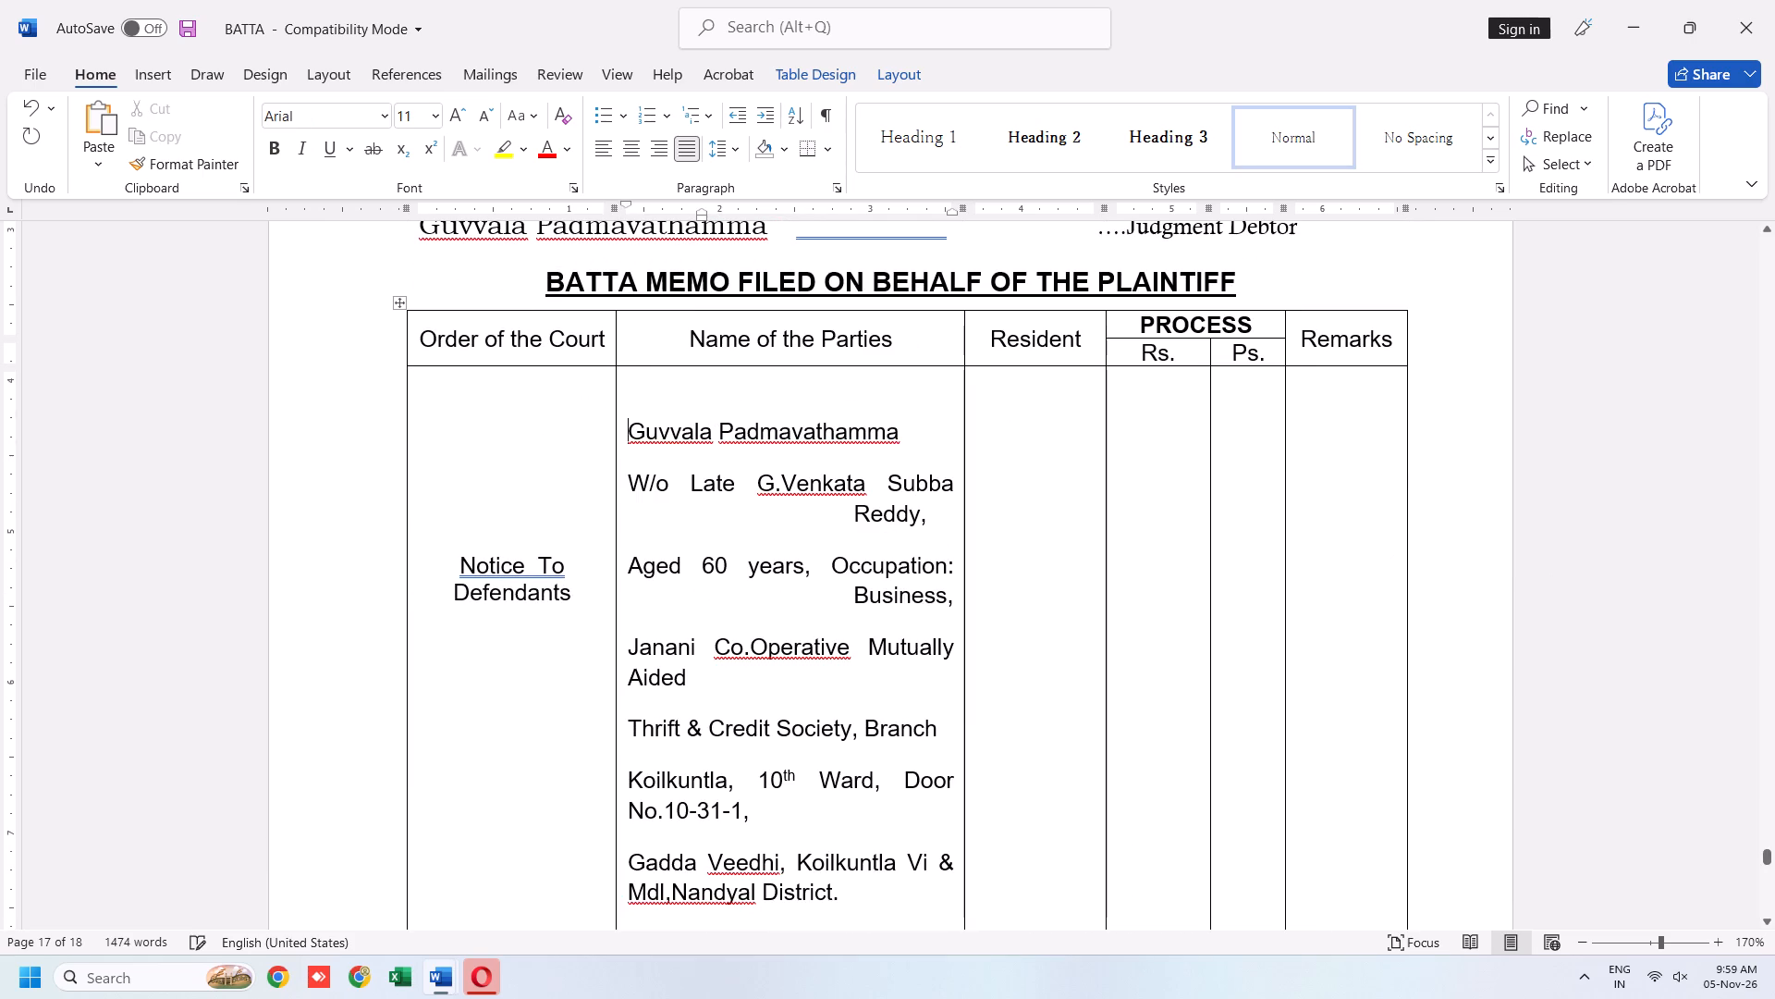
Remove the hanging indents from the W/o line and the age and occupation line in the Name of the Parties cell.
left_click(626, 484)
left_click(627, 482)
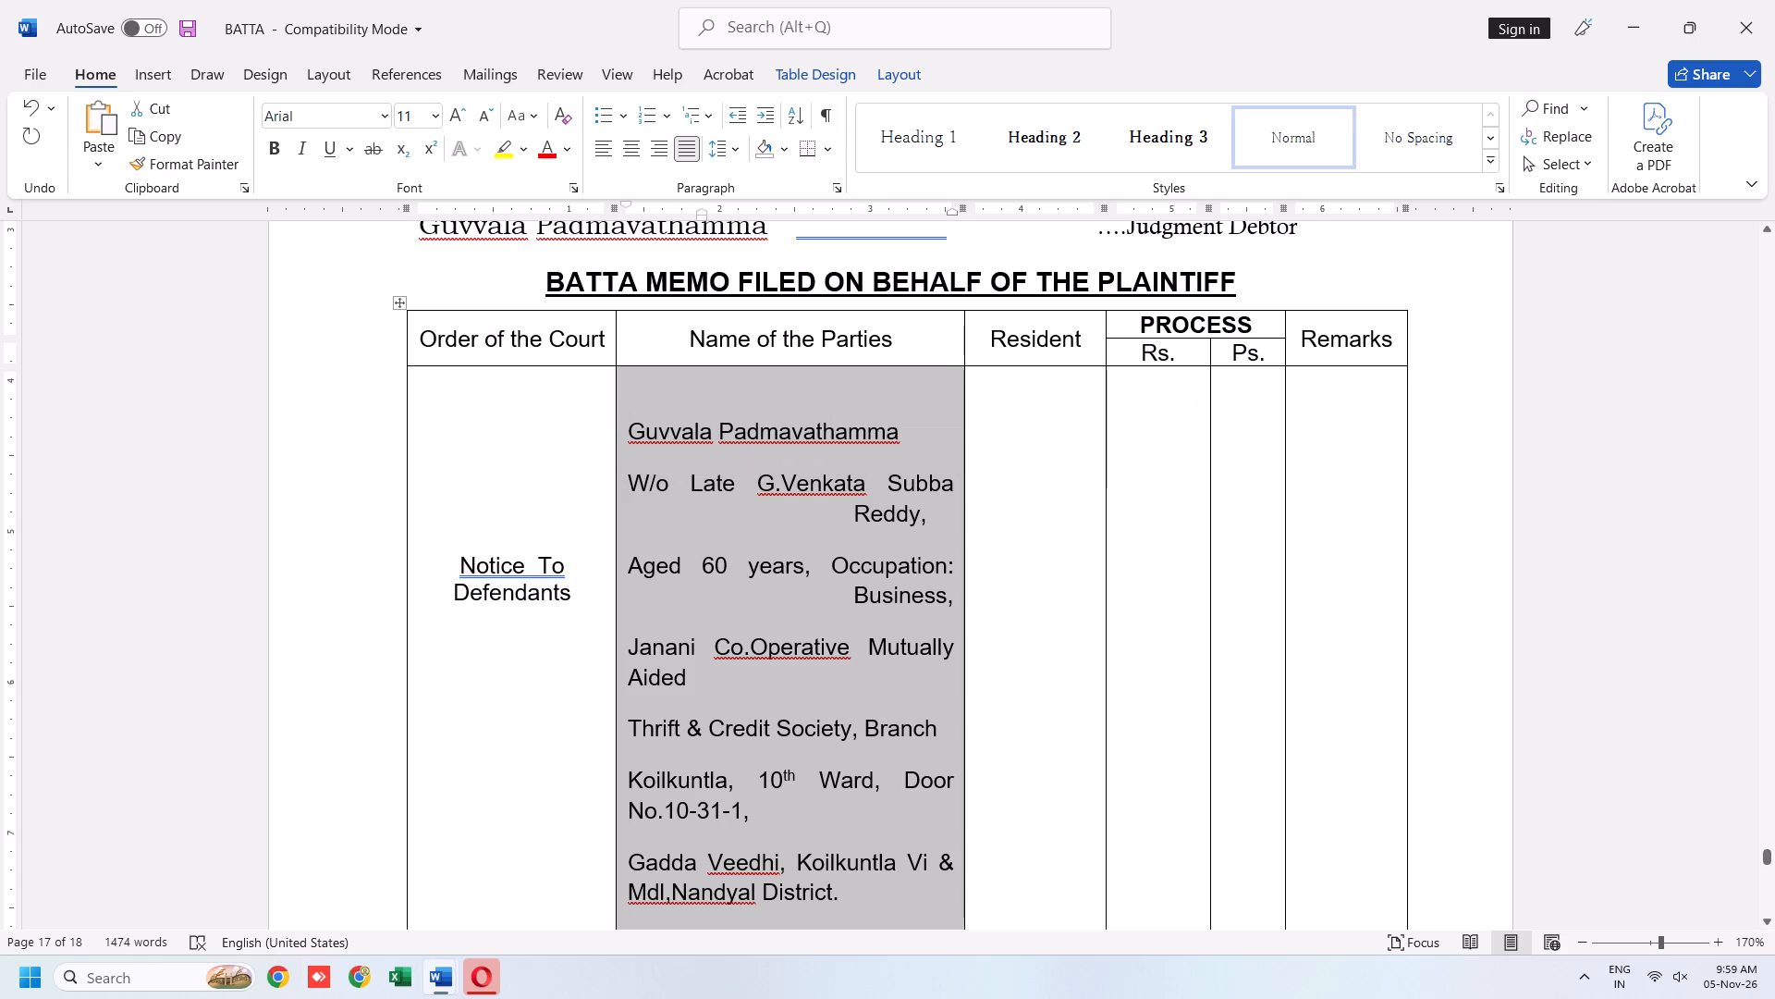
left_click(626, 481)
left_click(658, 500)
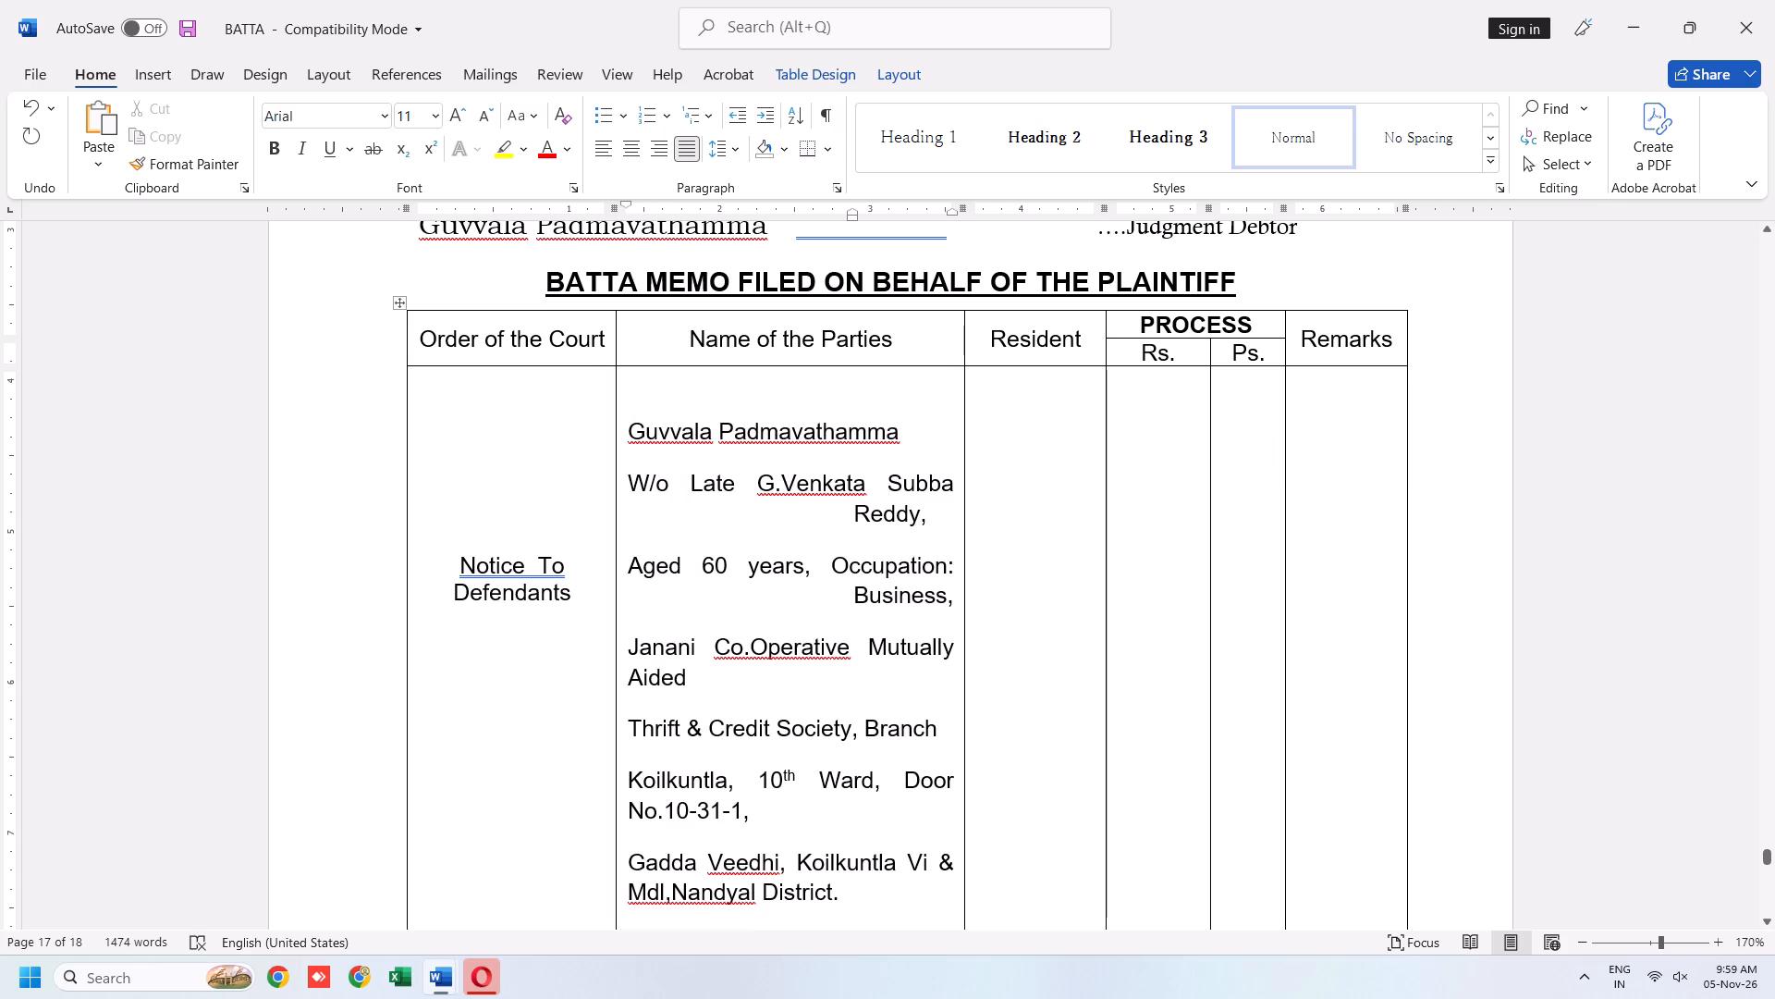
left_click(628, 486)
key("BackSpace")
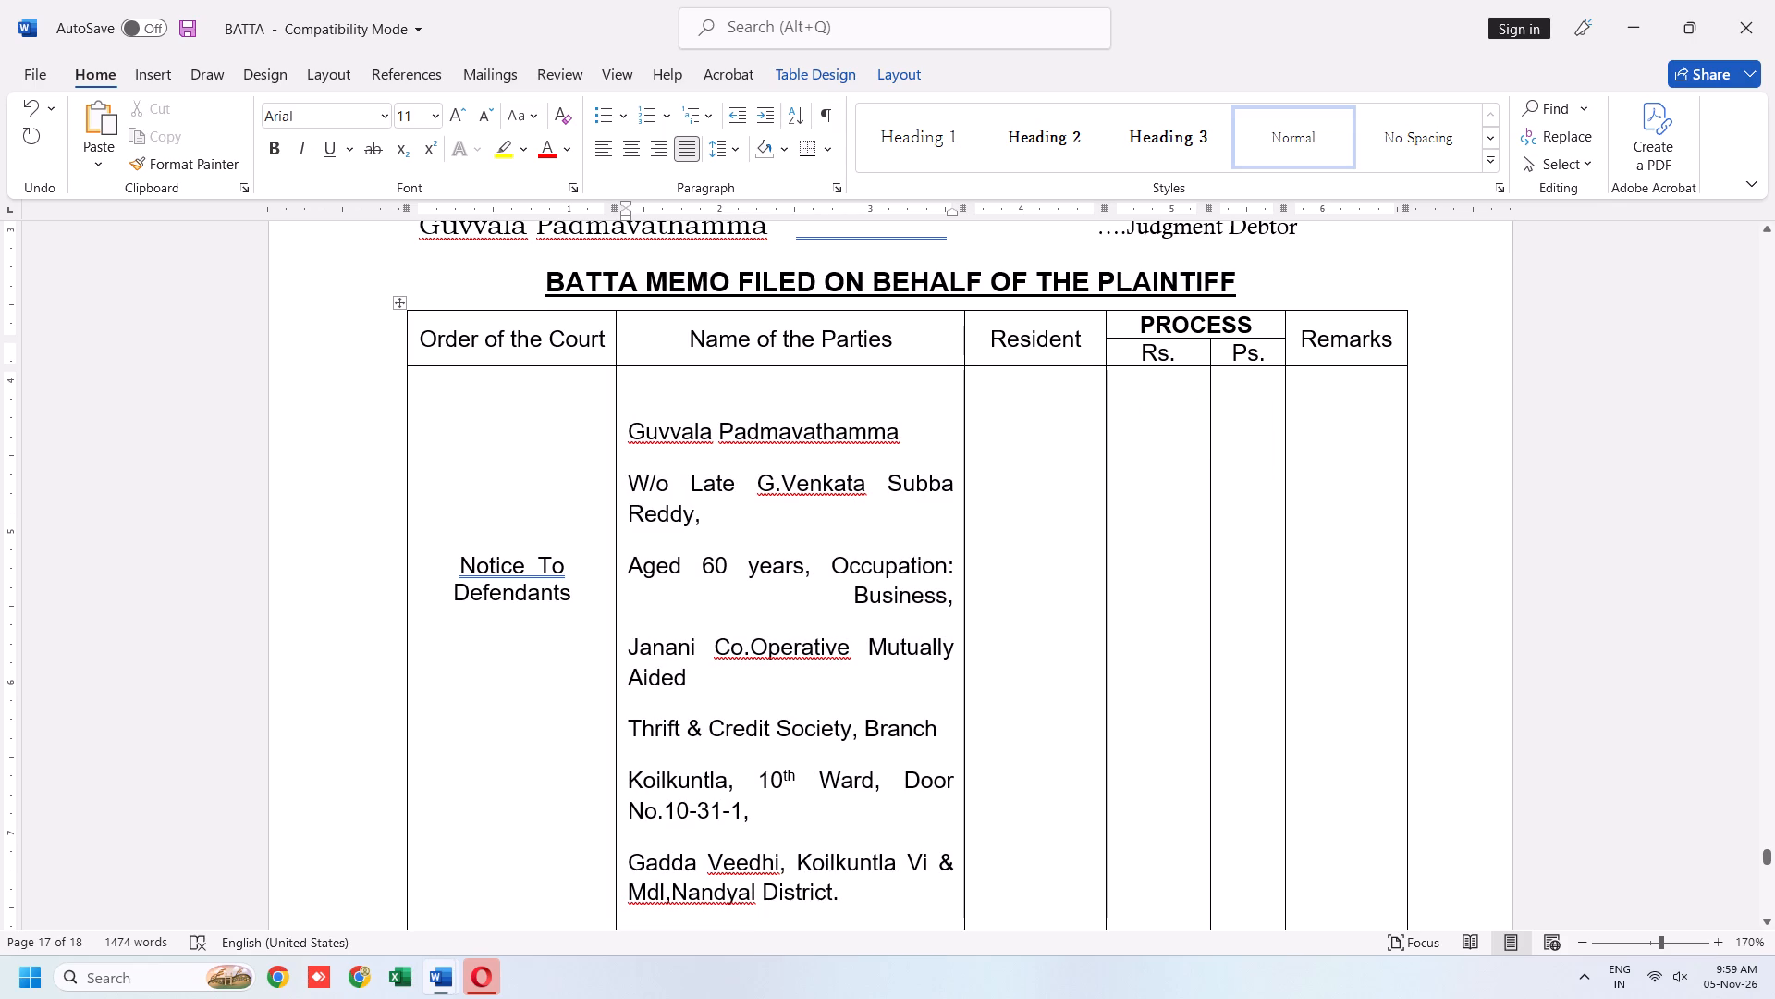
left_click(634, 565)
key("BackSpace")
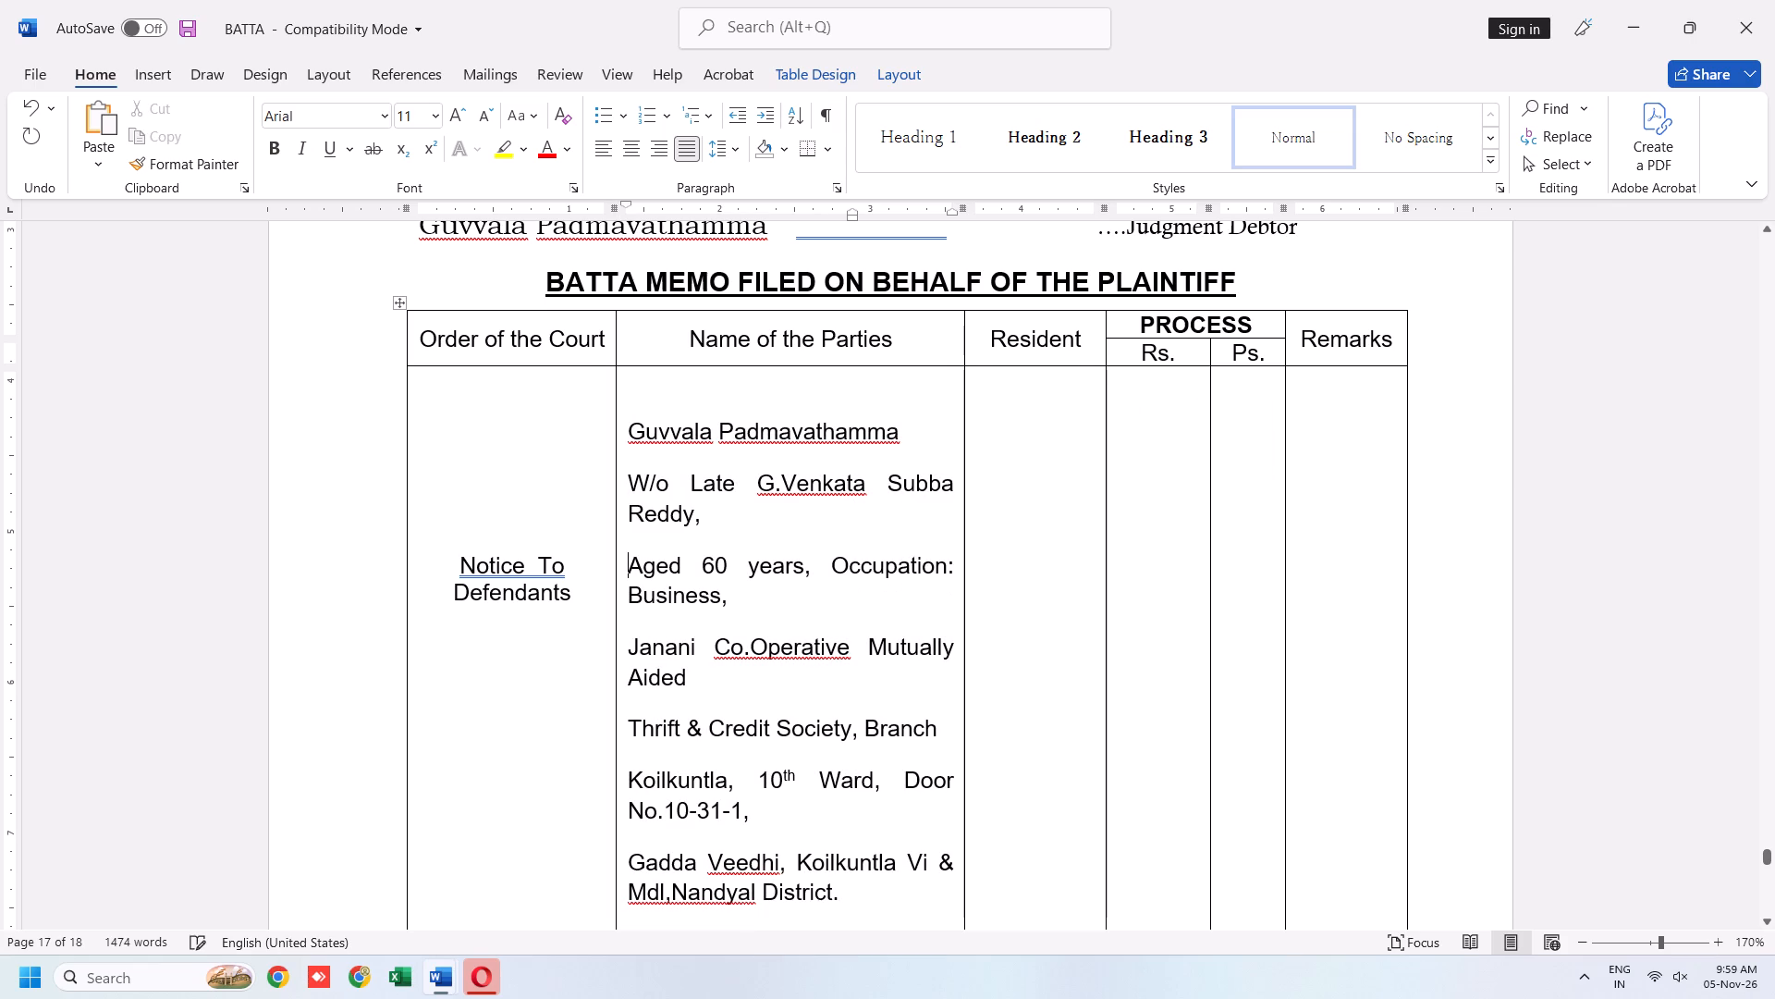
Join the two society name lines to the occupation line as one paragraph, separating Aided and Thrift with a space.
left_click(630, 646)
key("BackSpace")
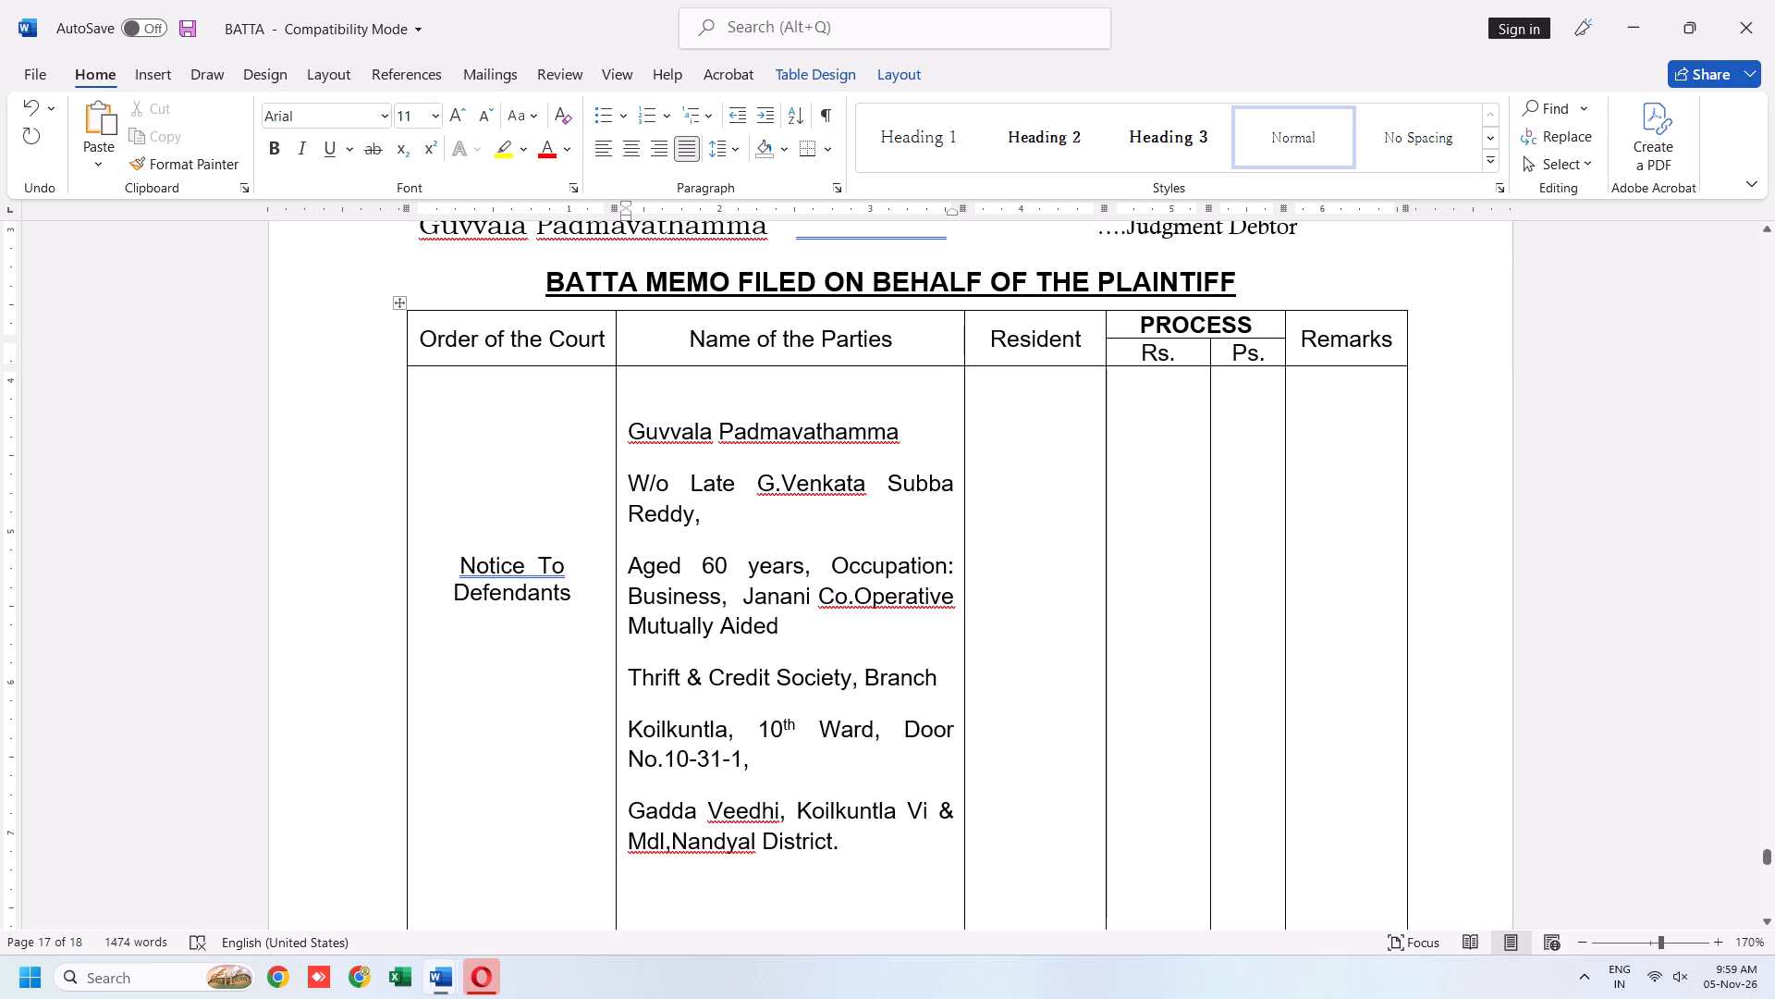
left_click(630, 667)
left_click(637, 668)
left_click(806, 618)
key("BackSpace")
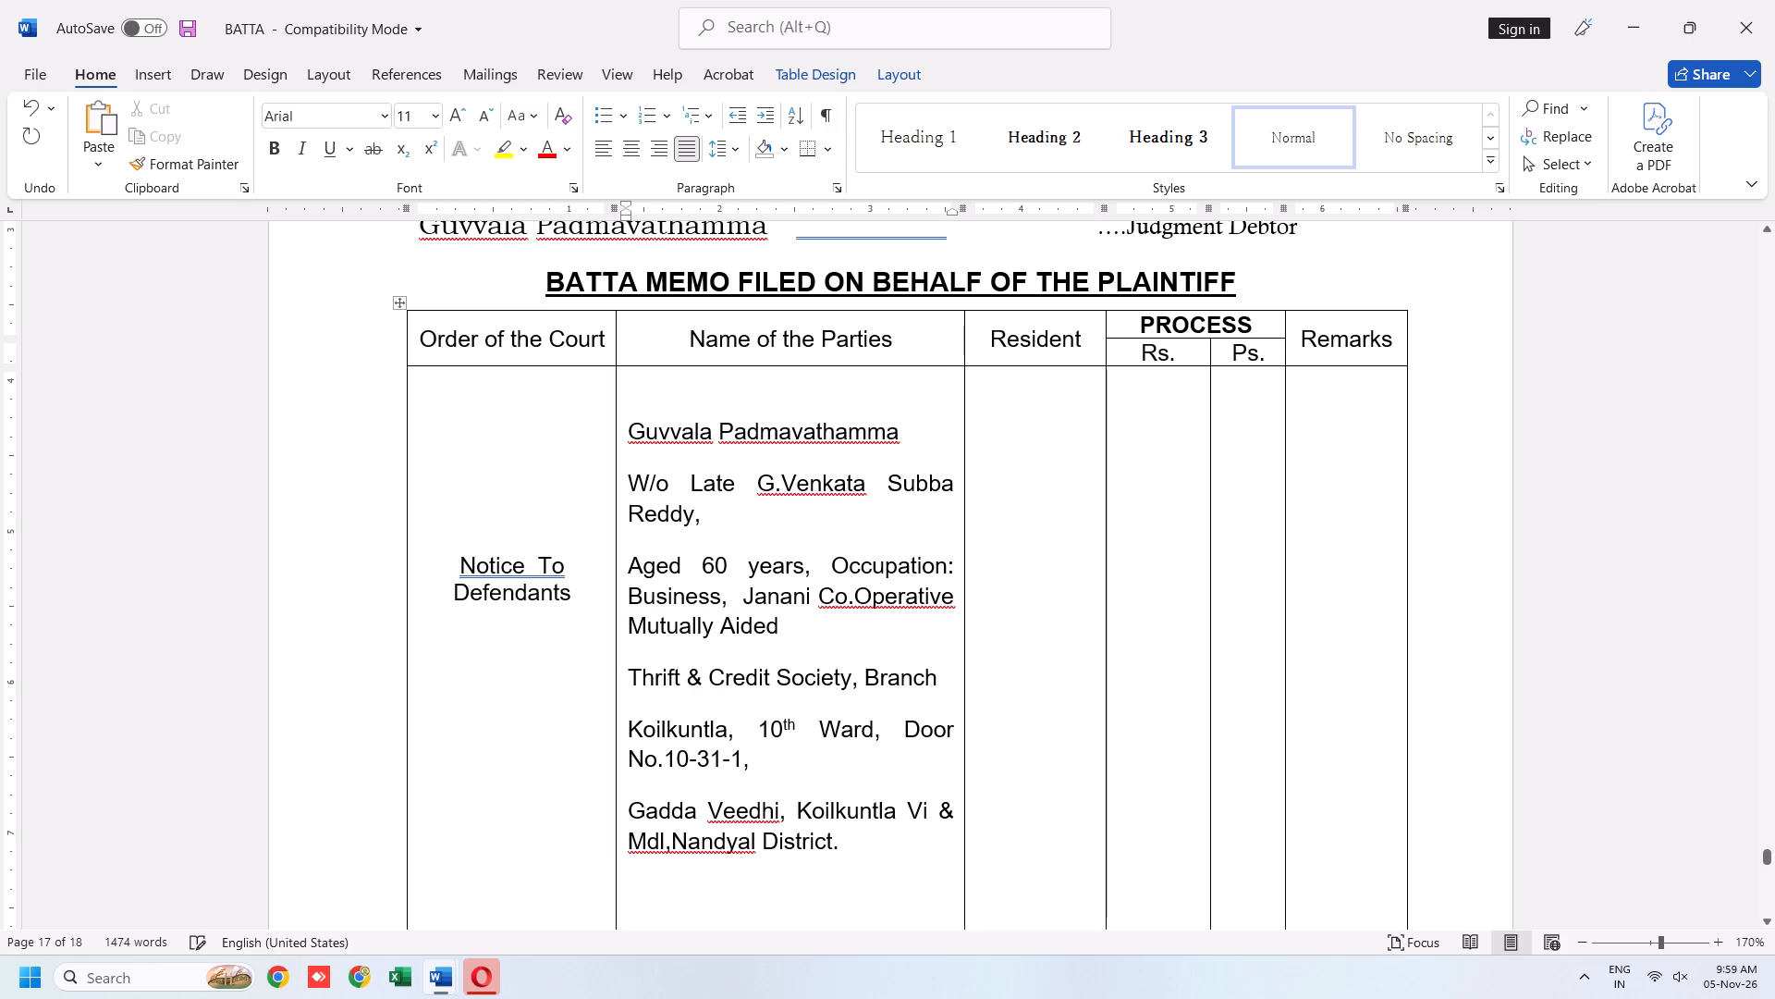
key("Delete")
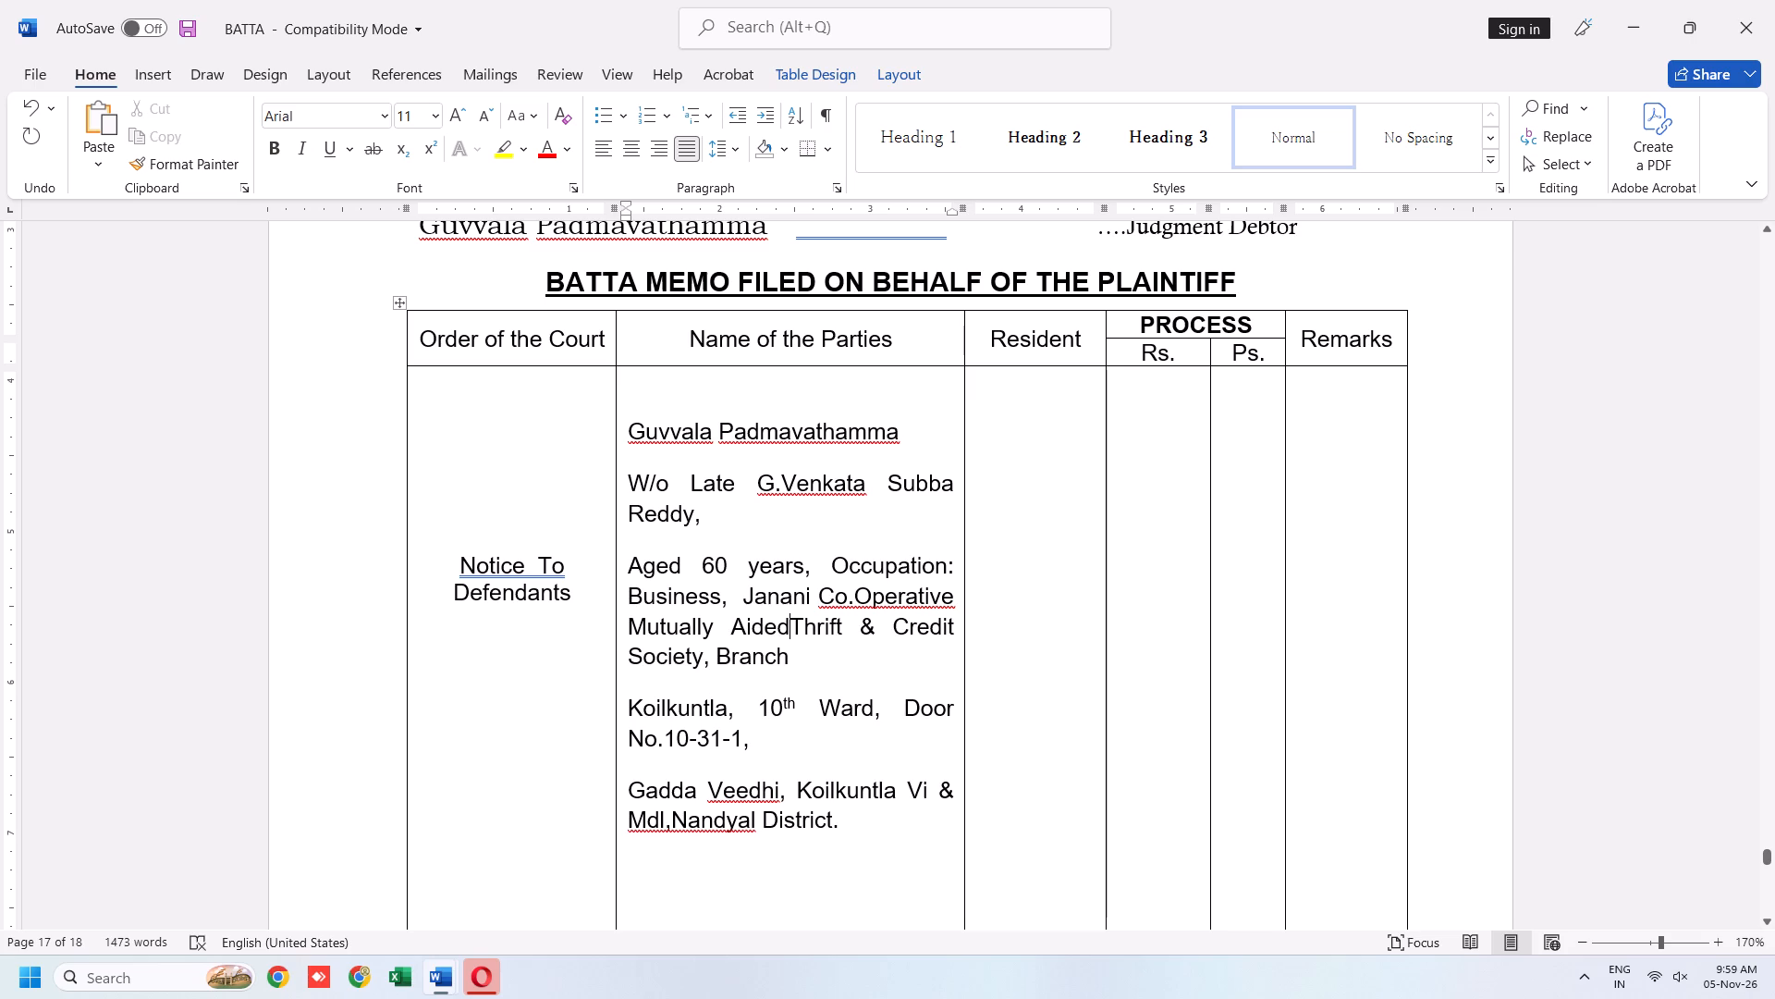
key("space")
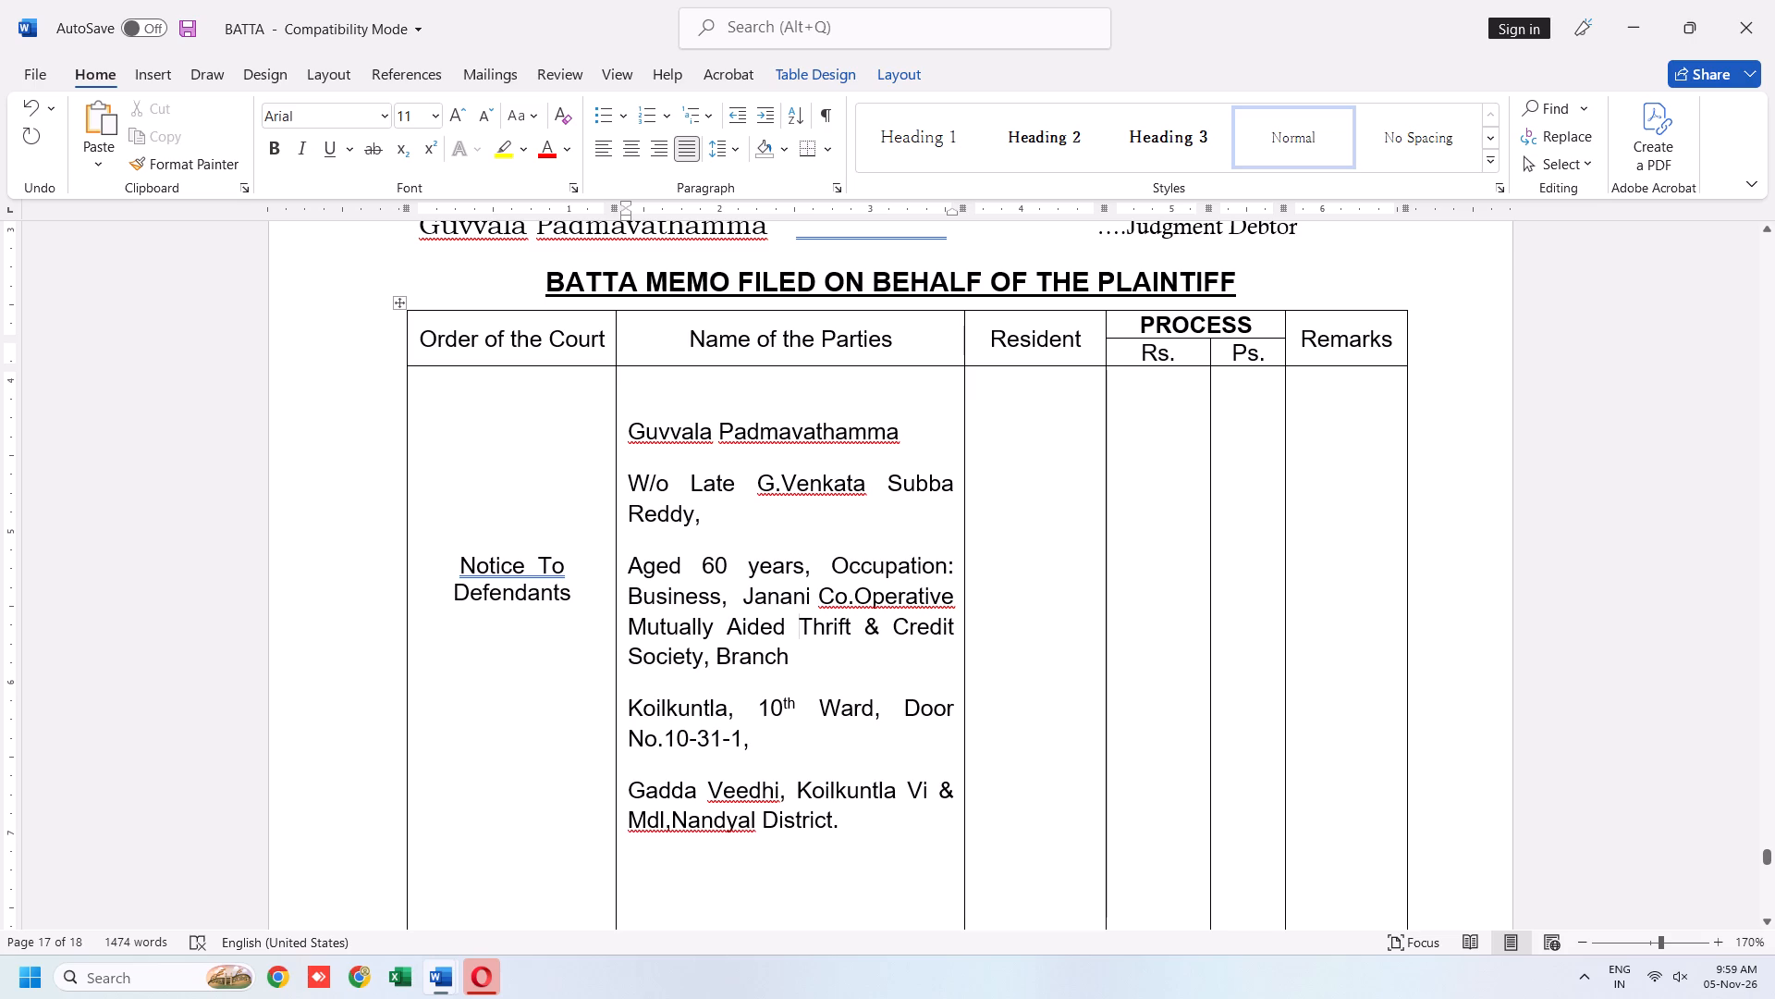
Join the remaining branch, ward and street lines to that same address paragraph, keeping a space after Branch and the street name intact.
left_click(822, 662)
key("Delete")
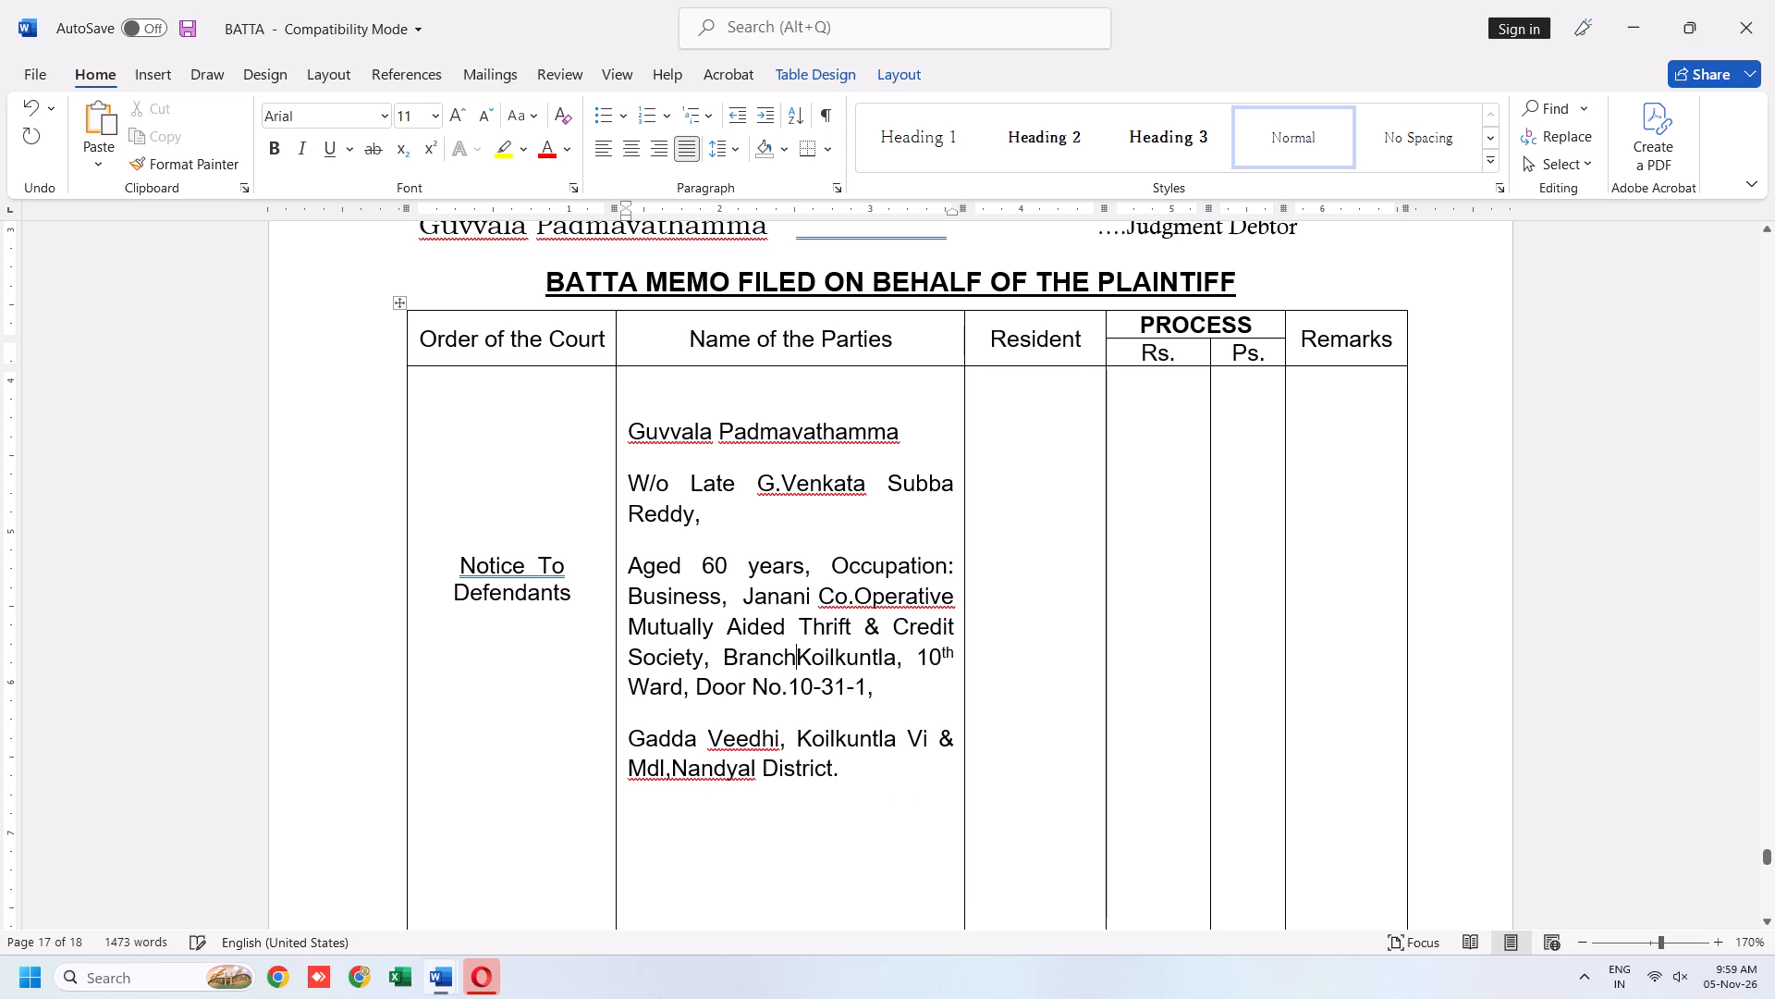
key("Return")
left_click(848, 672)
key("Delete")
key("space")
left_click(885, 699)
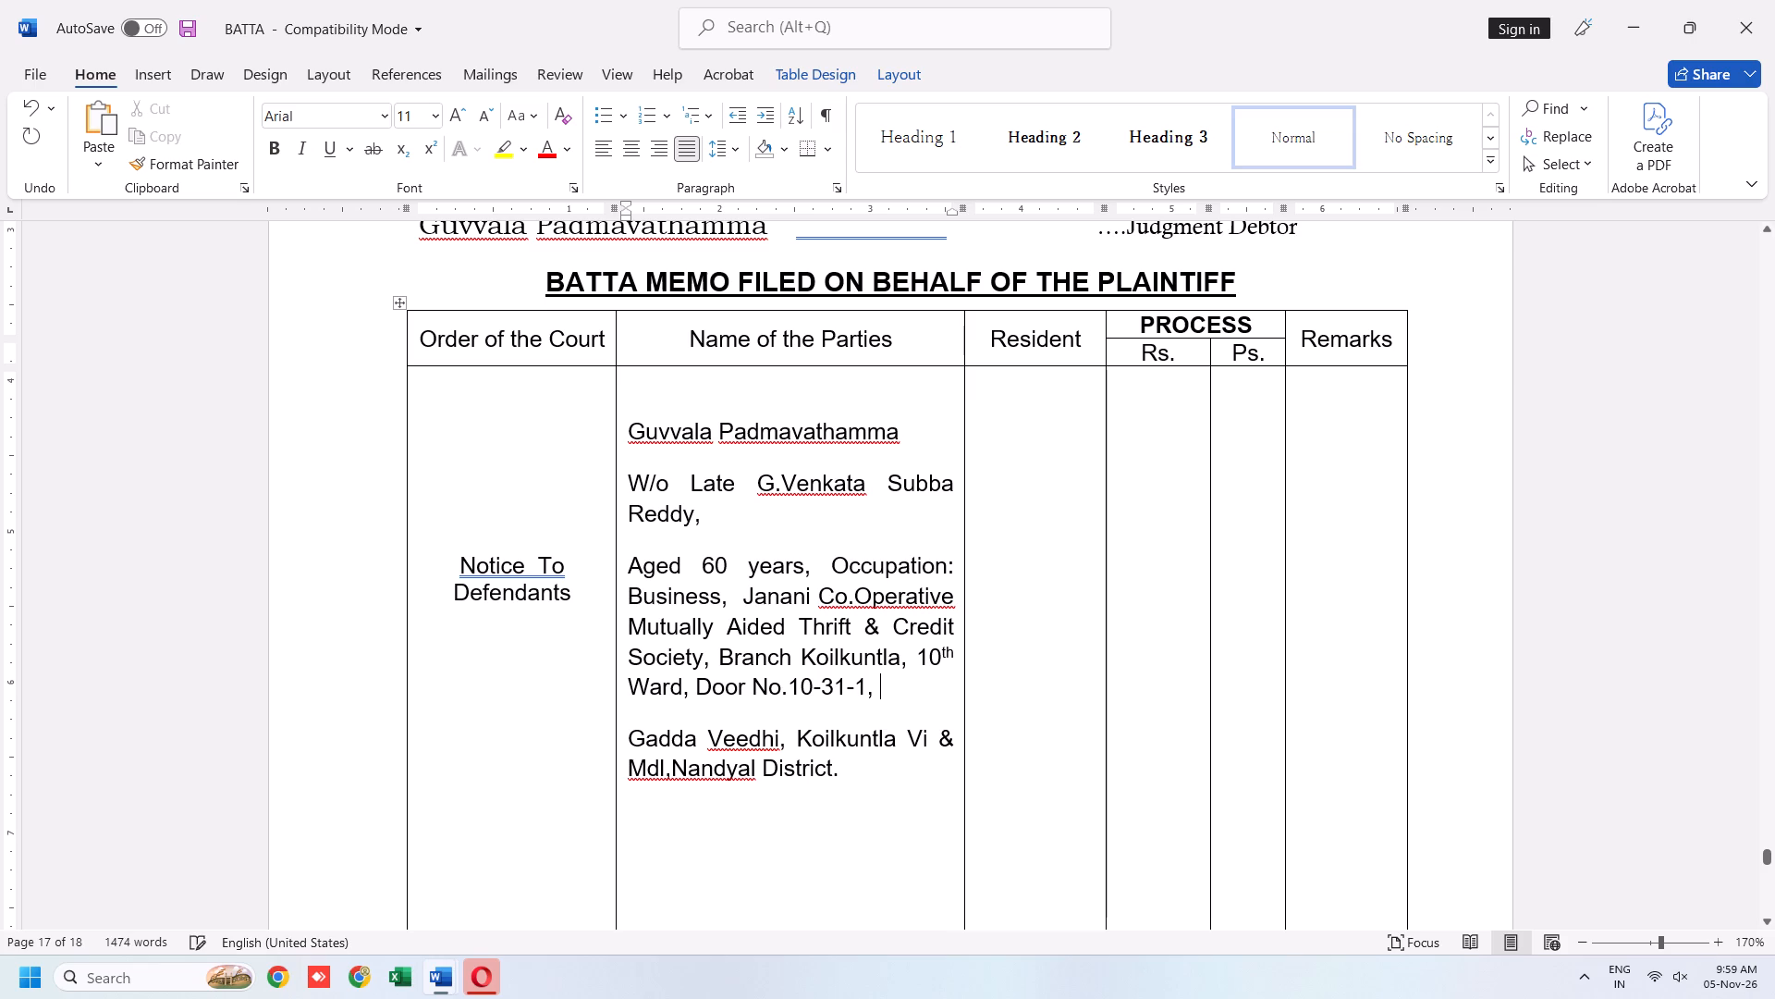
key("Delete")
key("Delete")
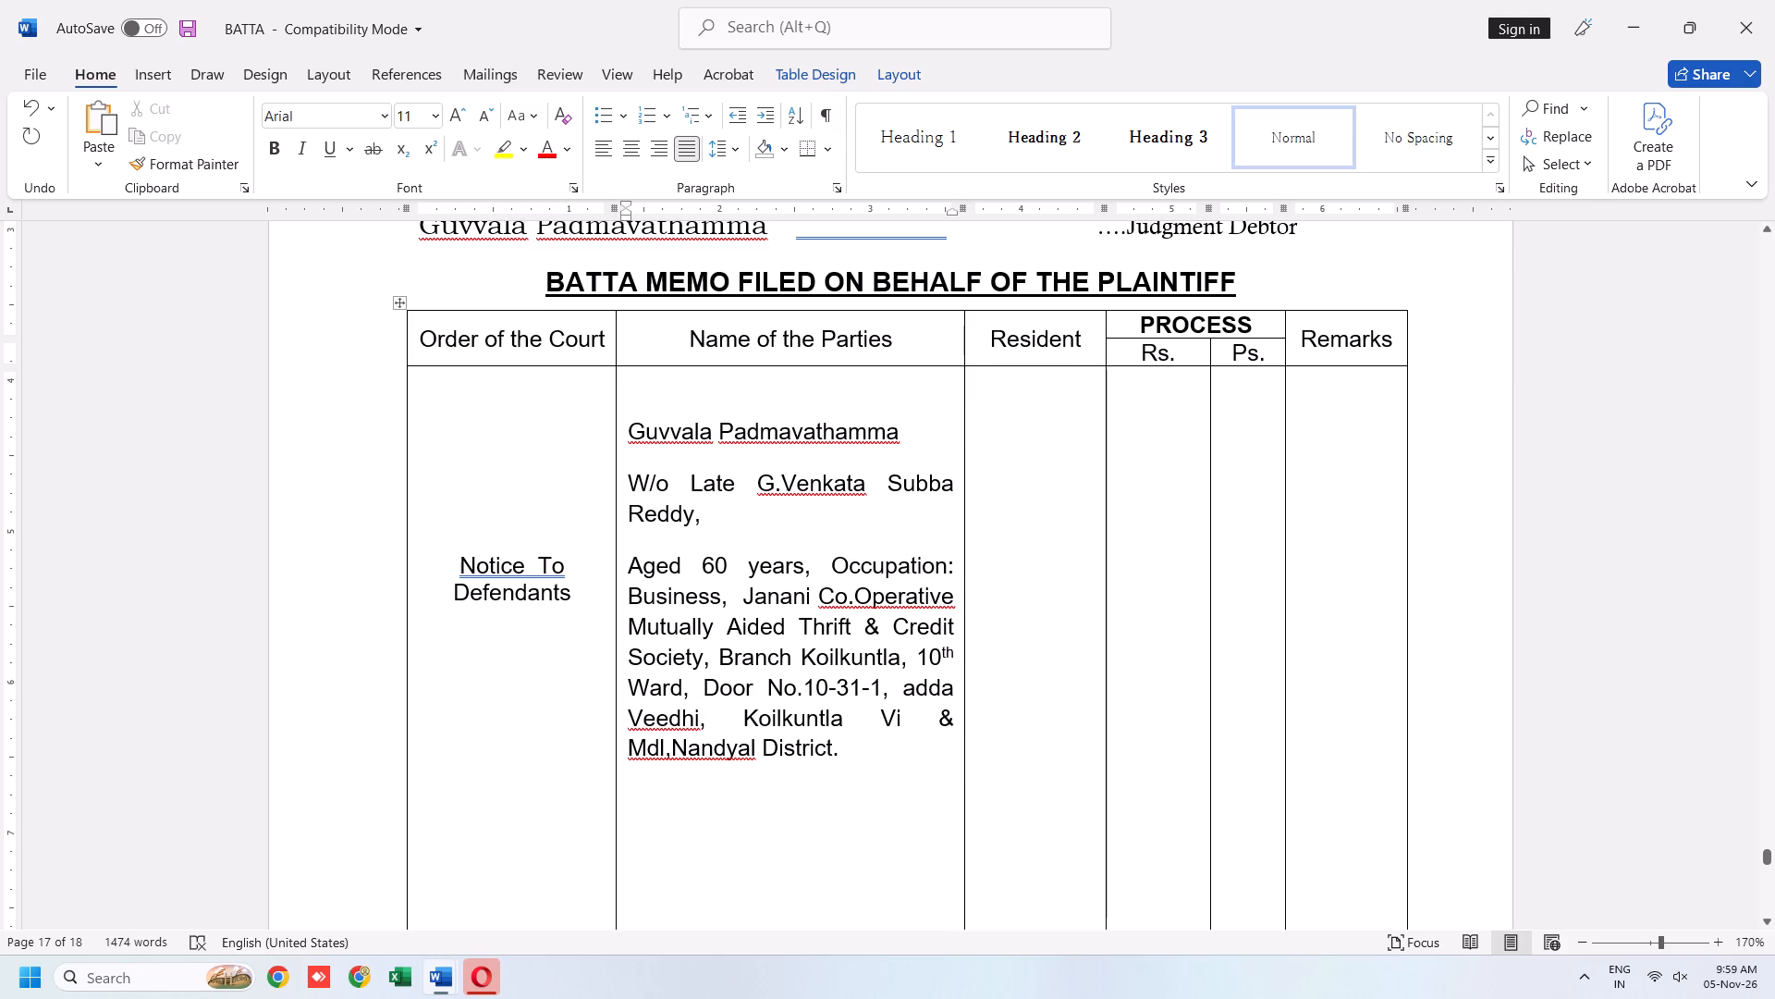
key("ctrl+d")
left_click(1059, 218)
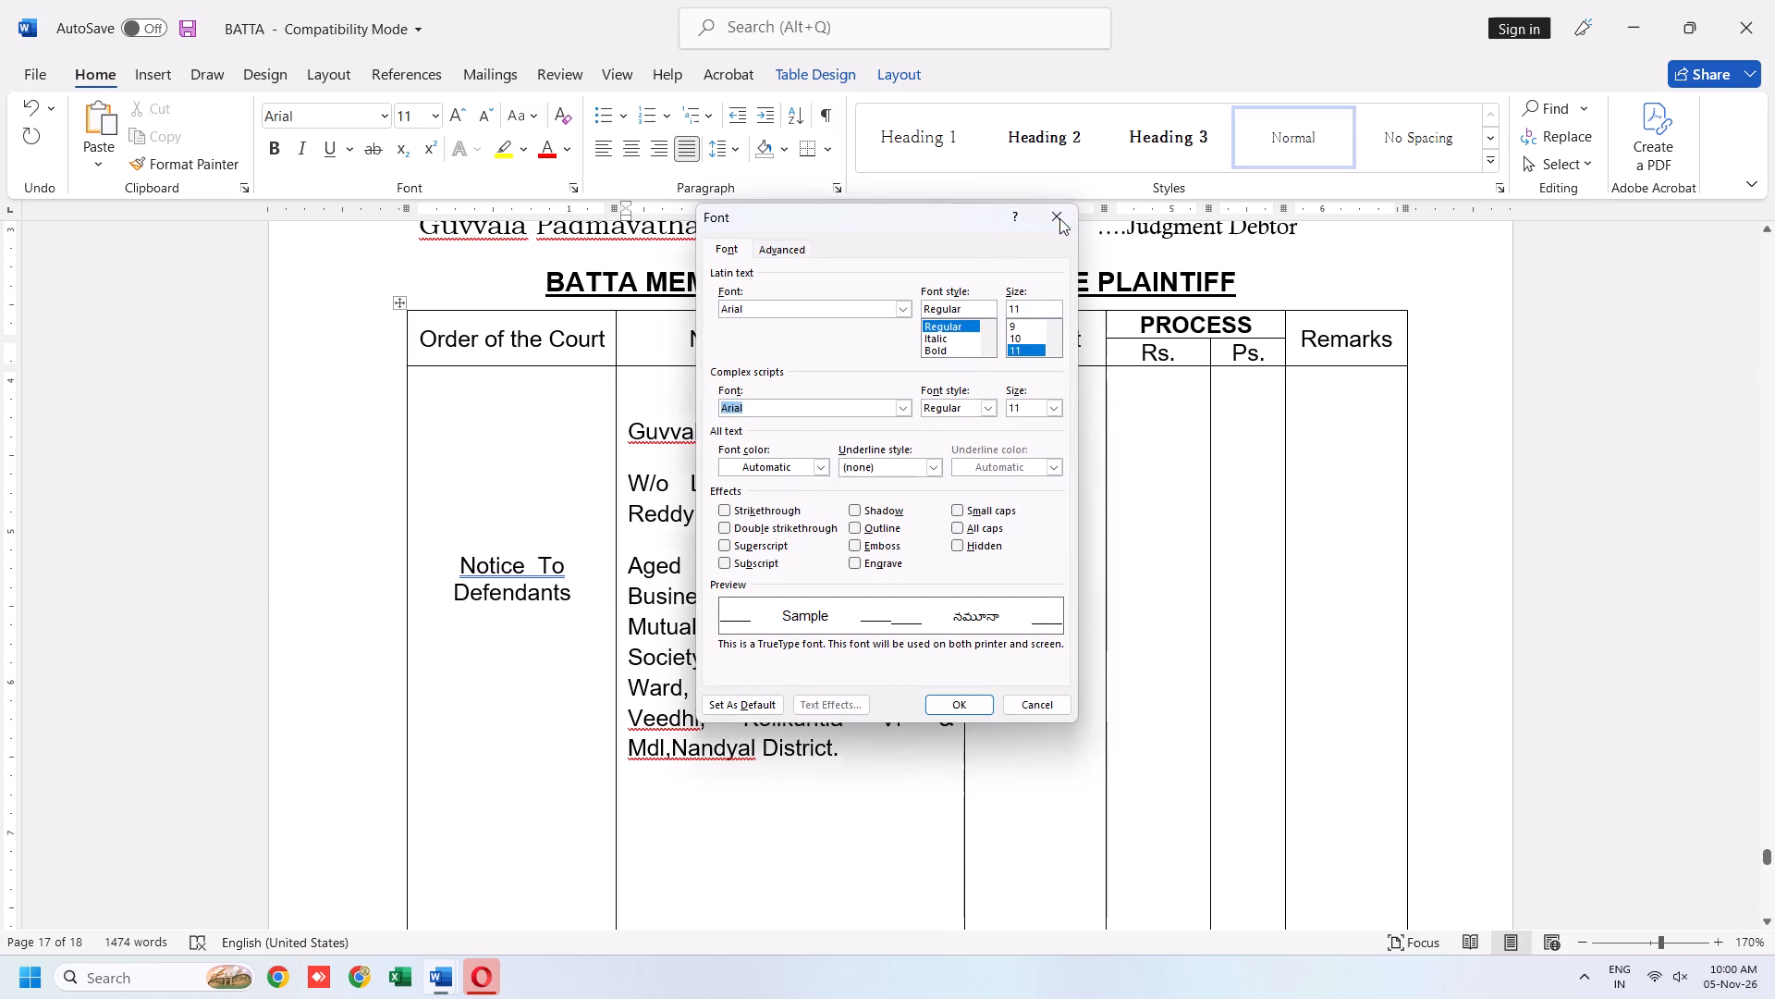
key("ctrl+z")
left_click(852, 780)
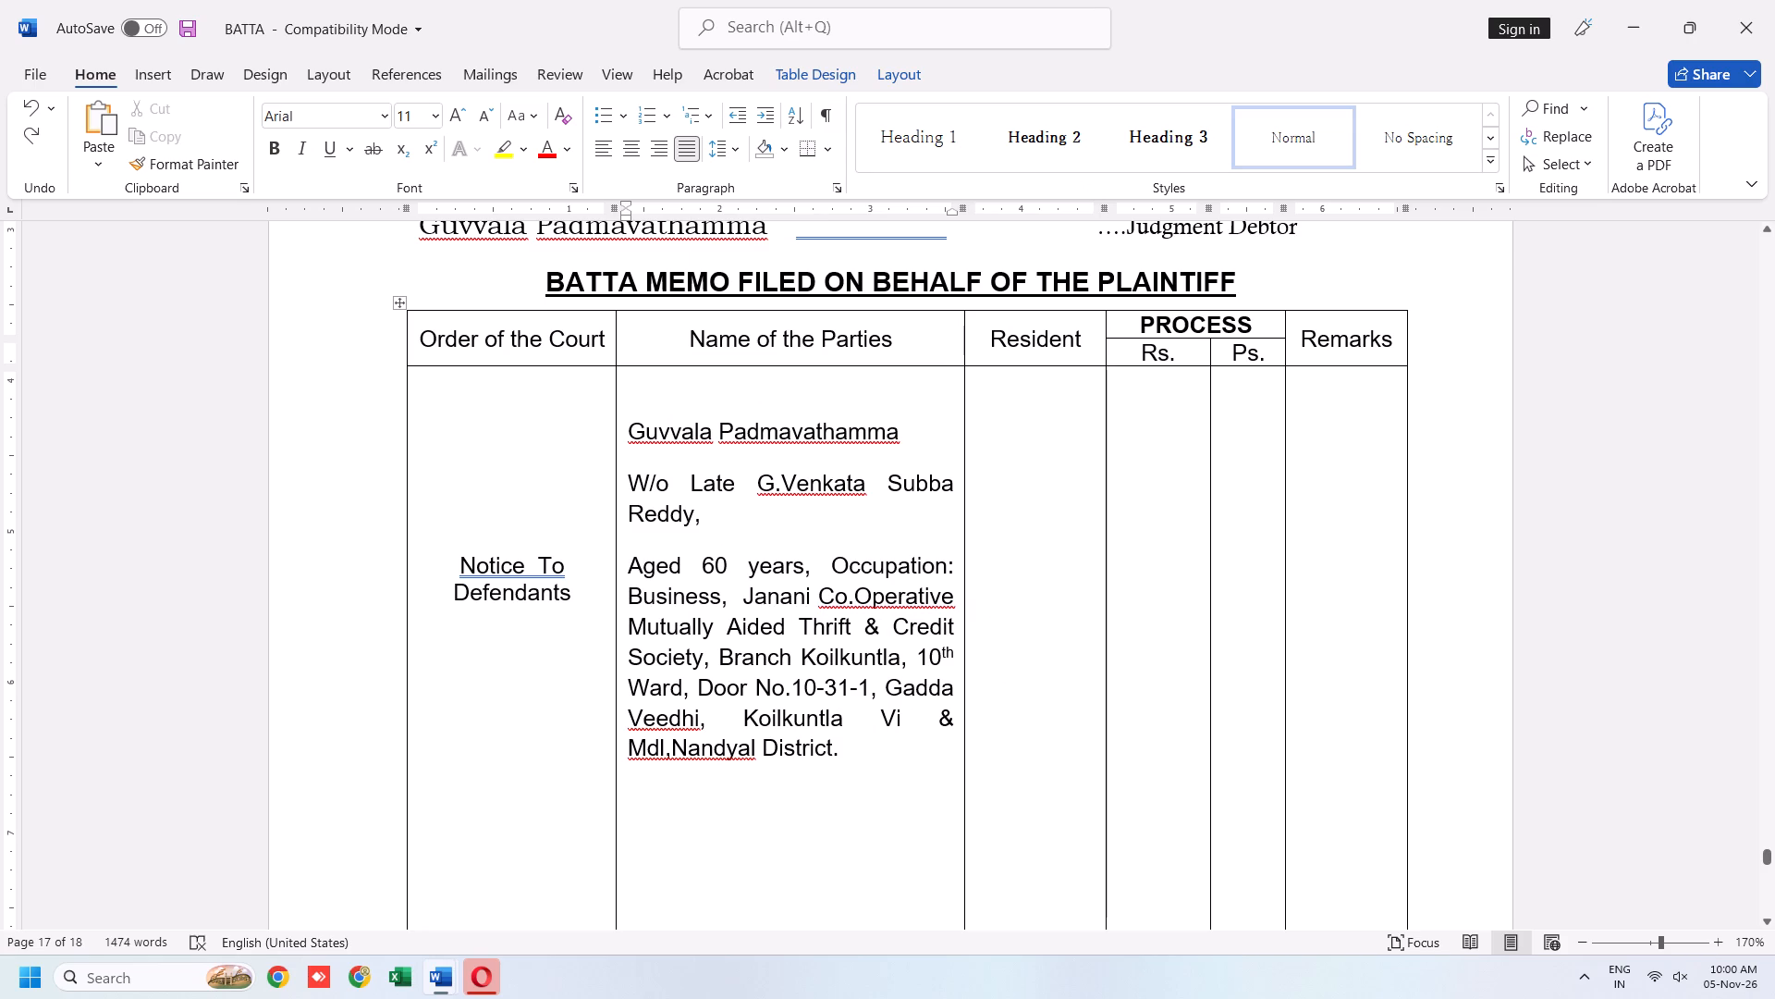
Change Defendants to JDr in the Notice To entry under Order of the Court, and save the document.
left_click_drag(456, 598, 582, 599)
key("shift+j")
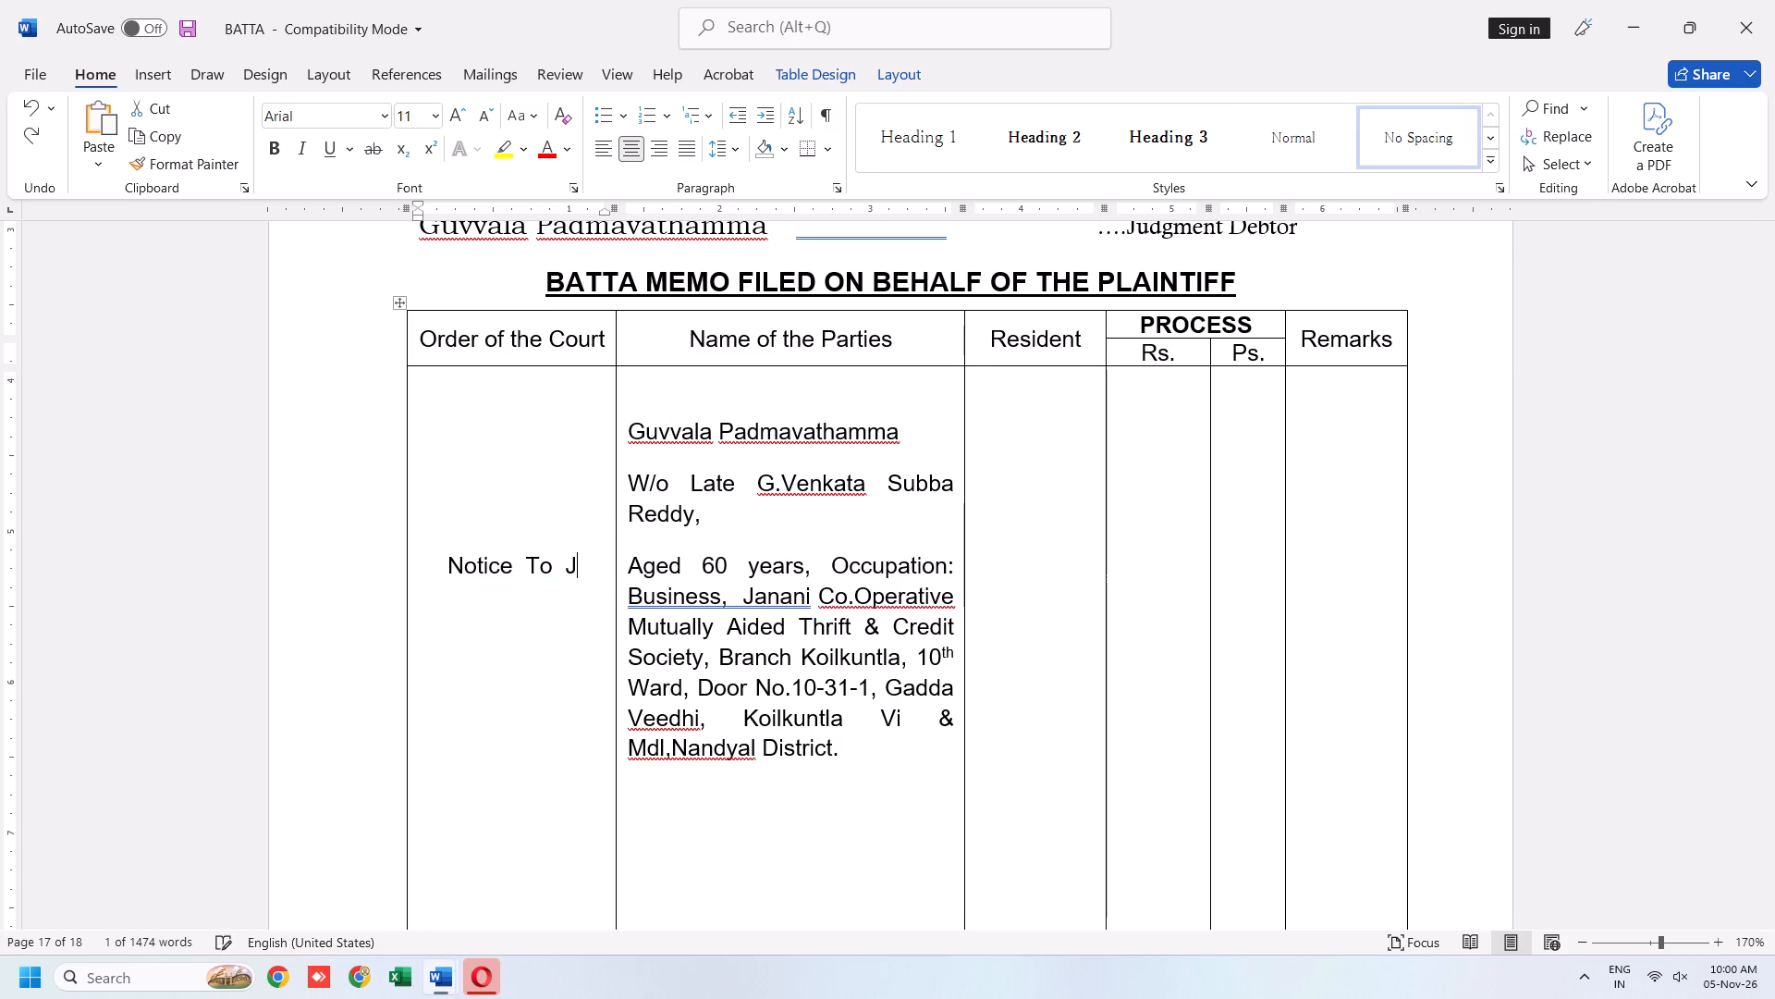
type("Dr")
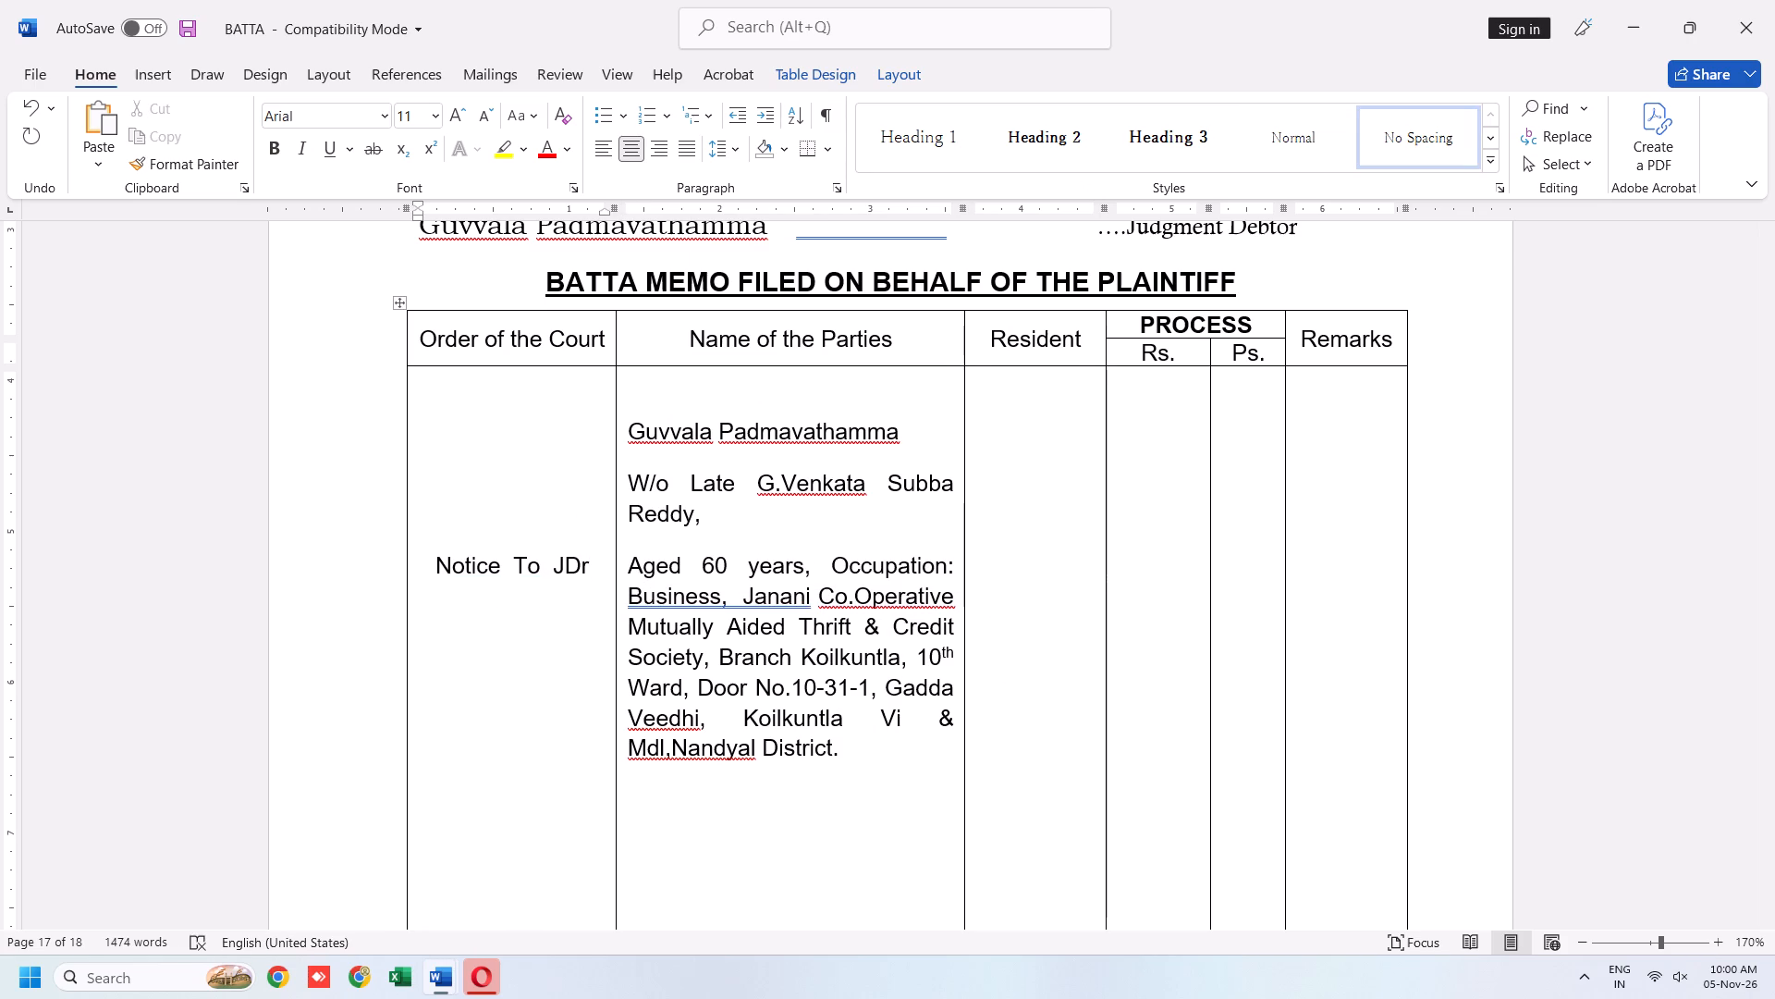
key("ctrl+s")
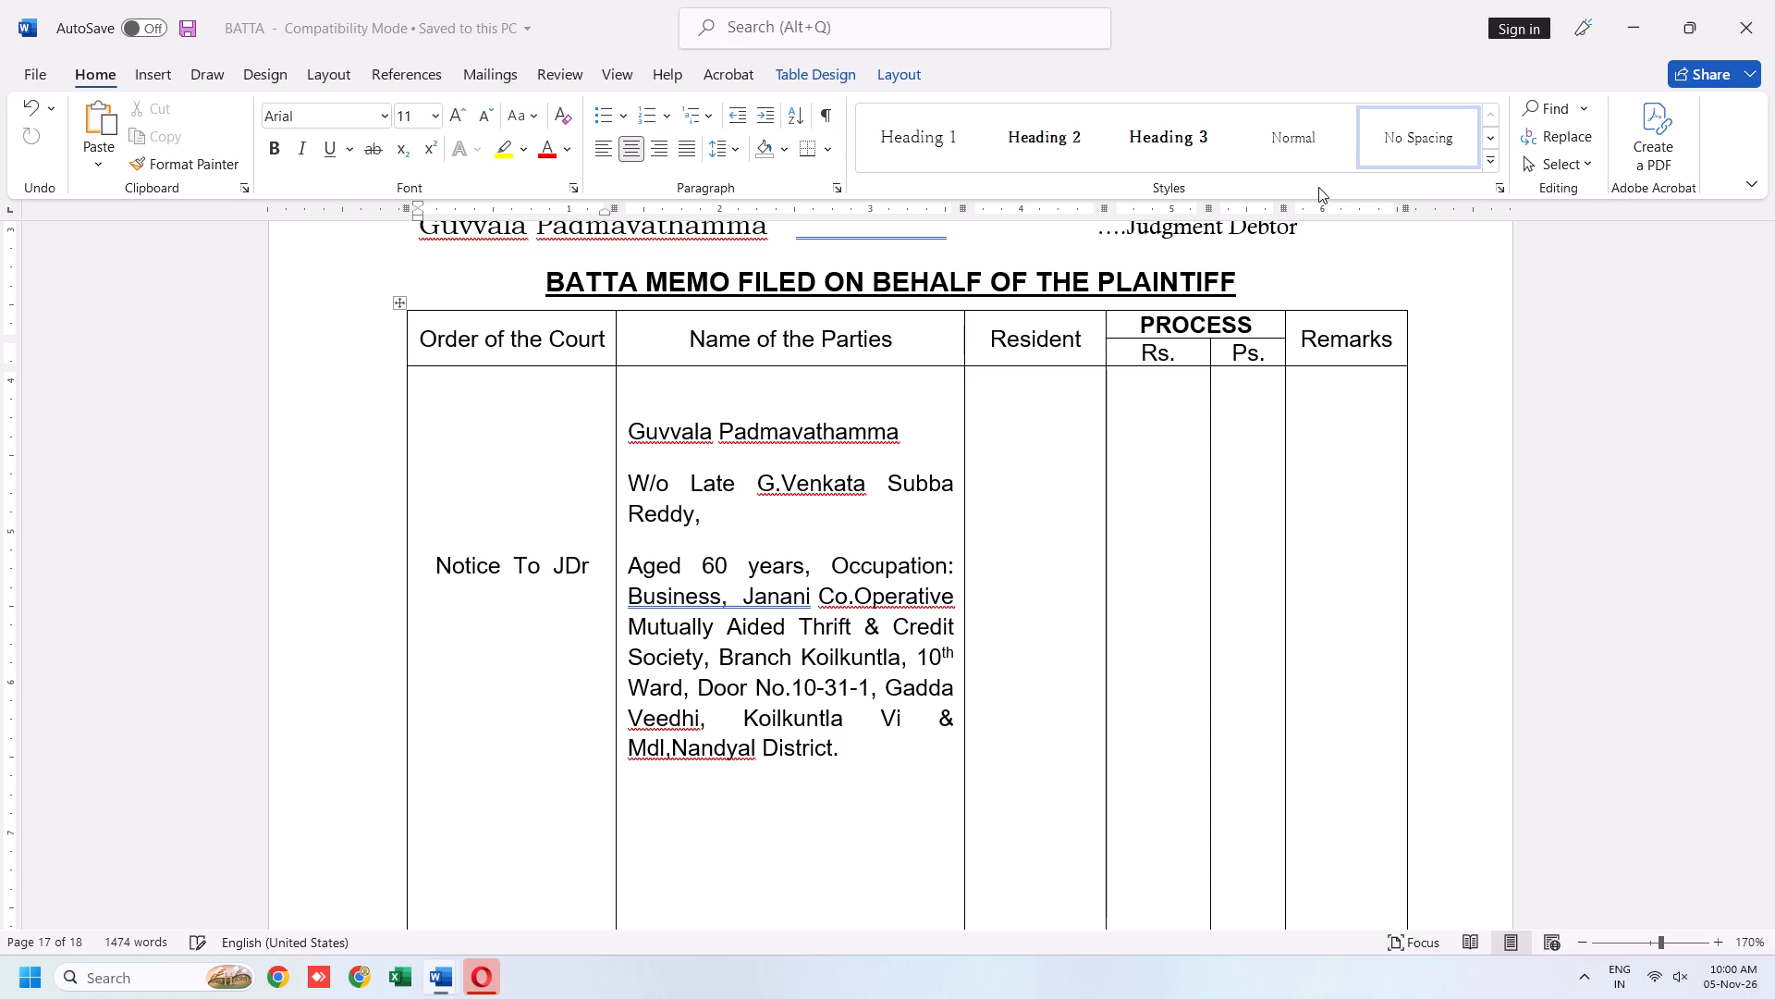
Replace PLAINTIFF with DECREE HOLDER in the batta memo title, and save the document.
left_click_drag(1255, 278, 1100, 278)
scroll(1201, 576, "up", 4)
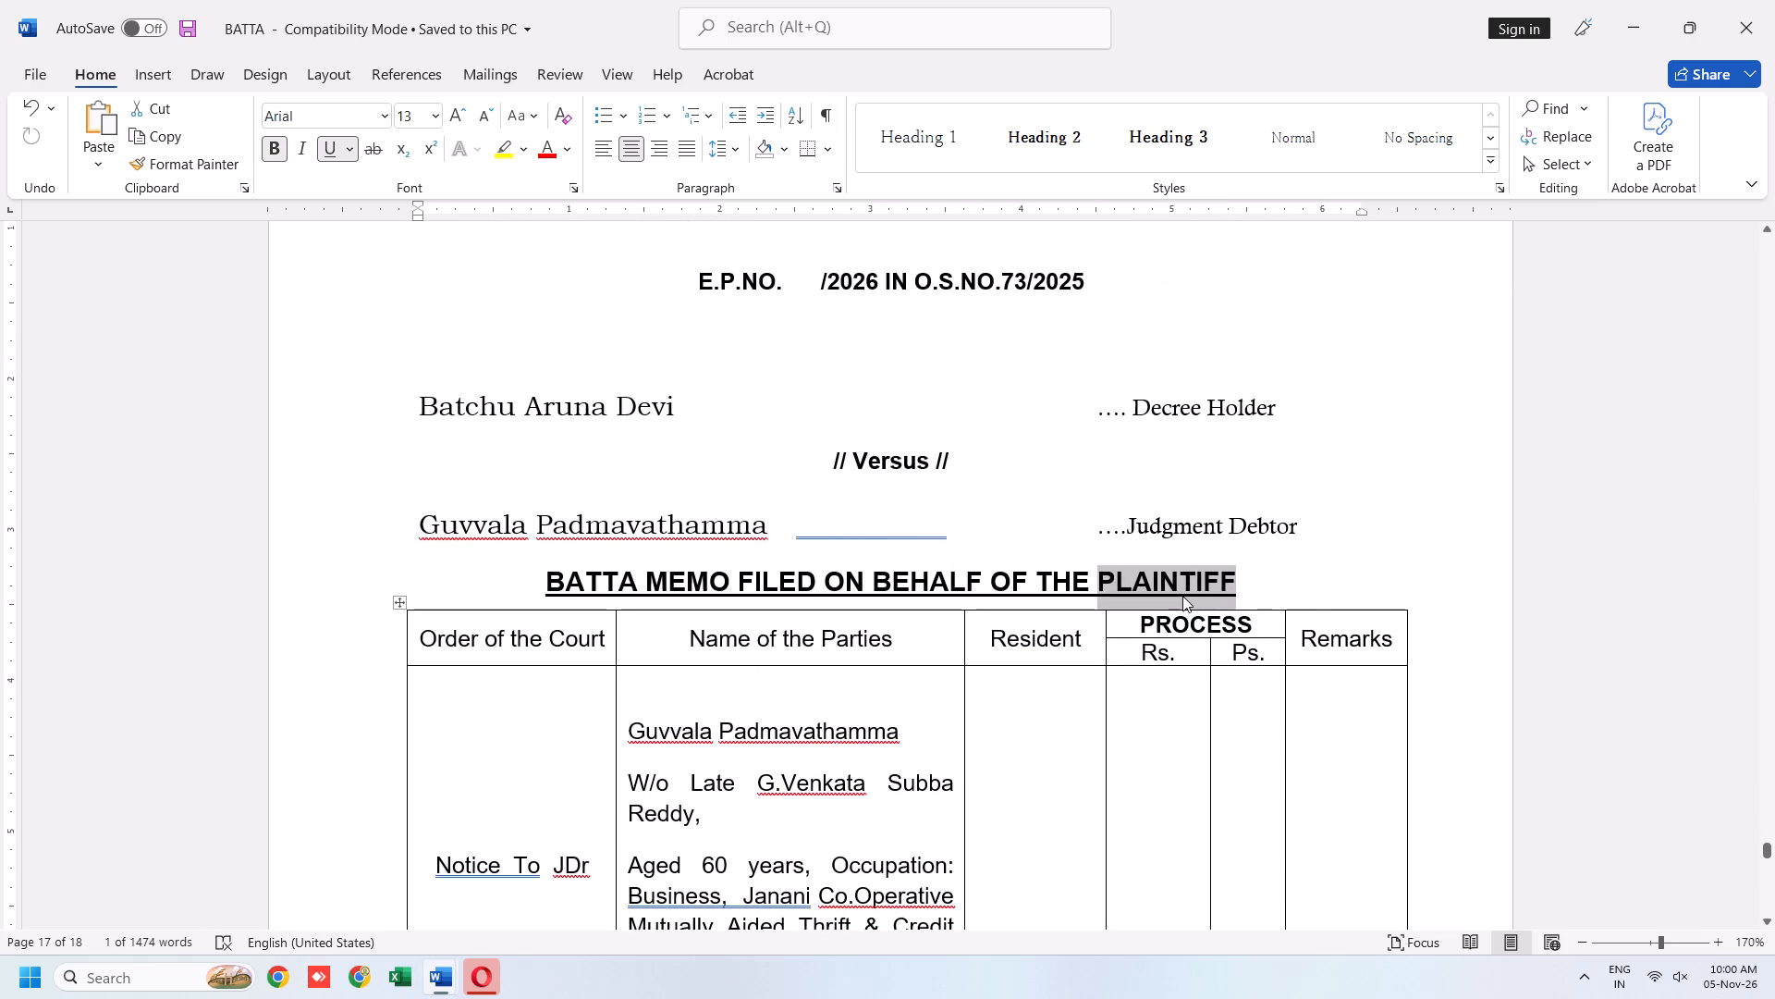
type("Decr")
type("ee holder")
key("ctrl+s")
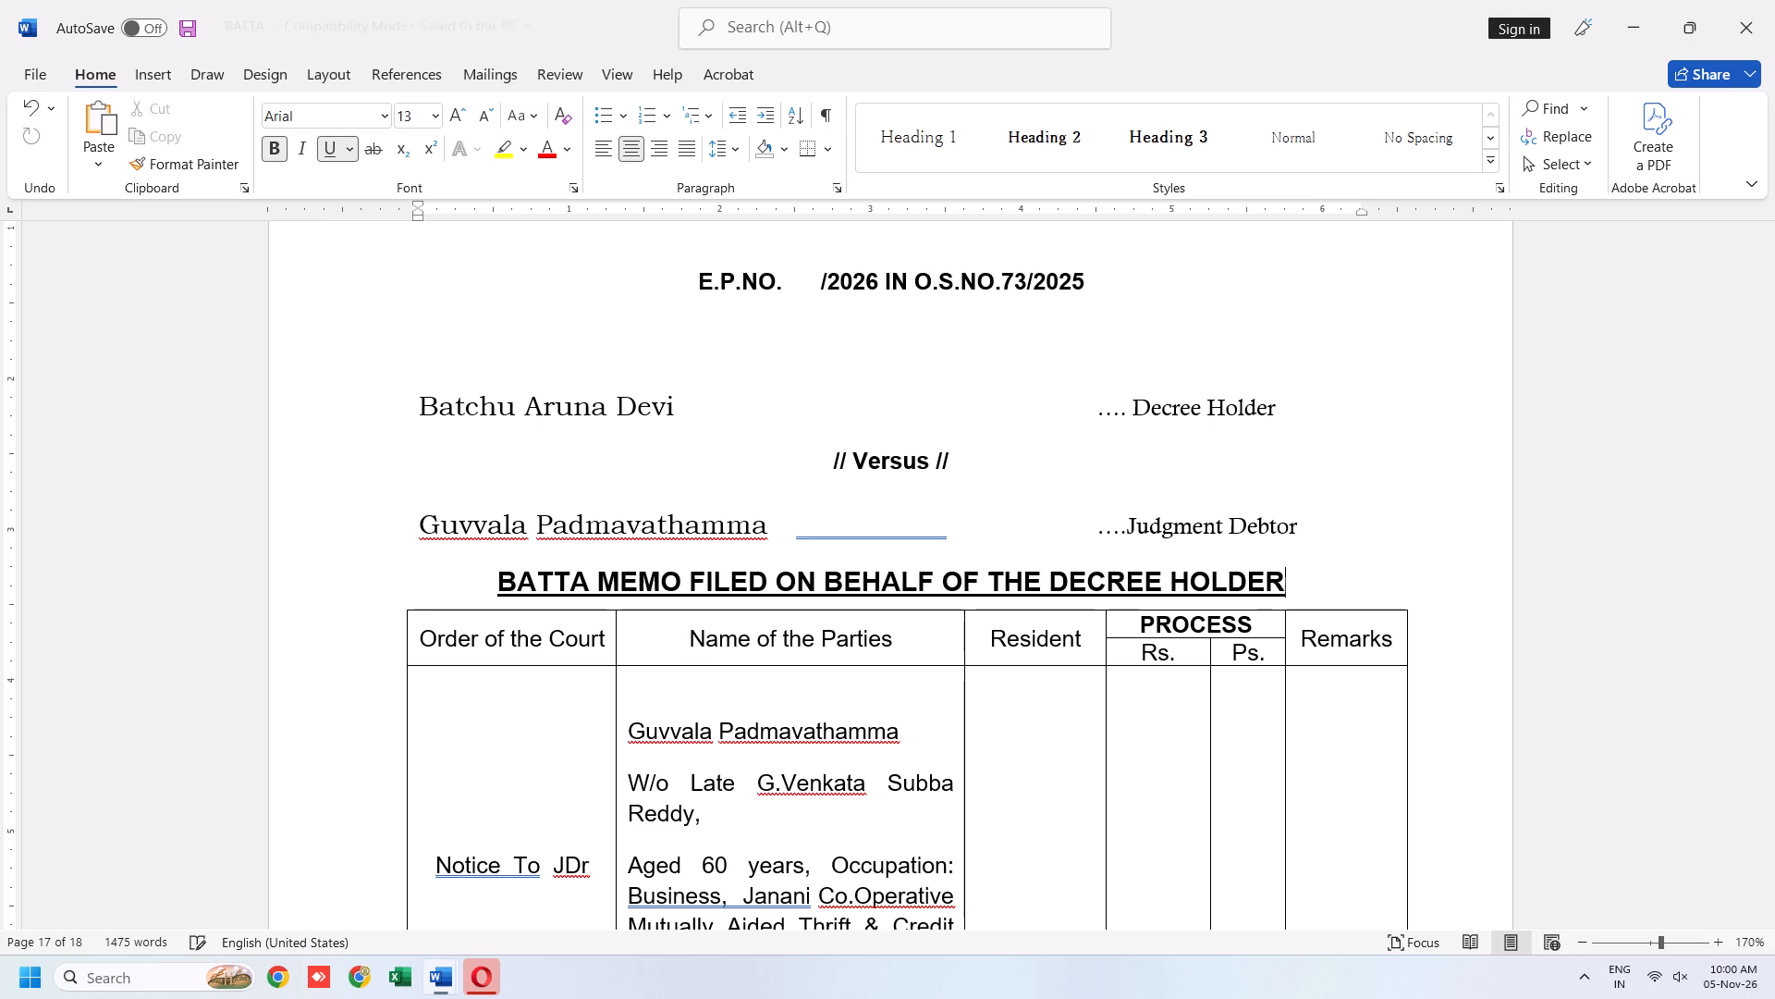
Delete the empty line between the O.S.NO.73/2025 case number and the decree holder's party line.
scroll(1018, 584, "up", 5)
left_click(690, 692)
left_click(661, 714)
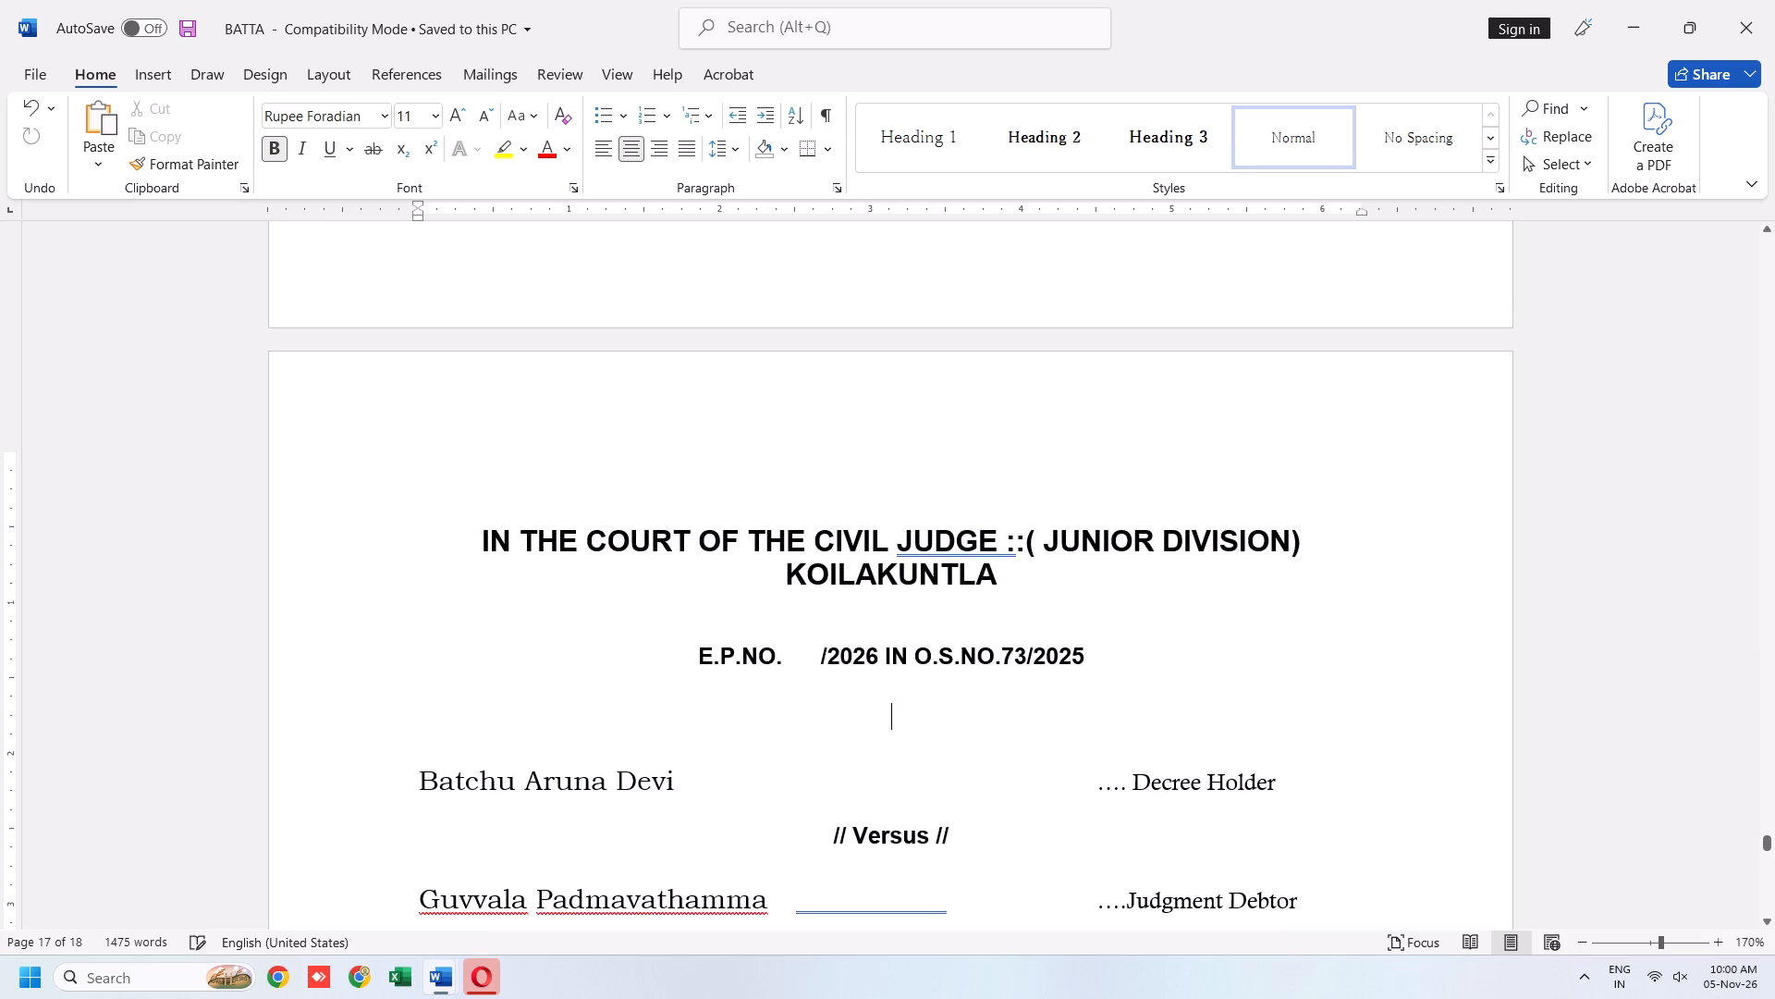
key("Delete")
Change PLAINTIFF to DHR in the ADVOCATE FOR signature line below the table.
scroll(1074, 715, "down", 4)
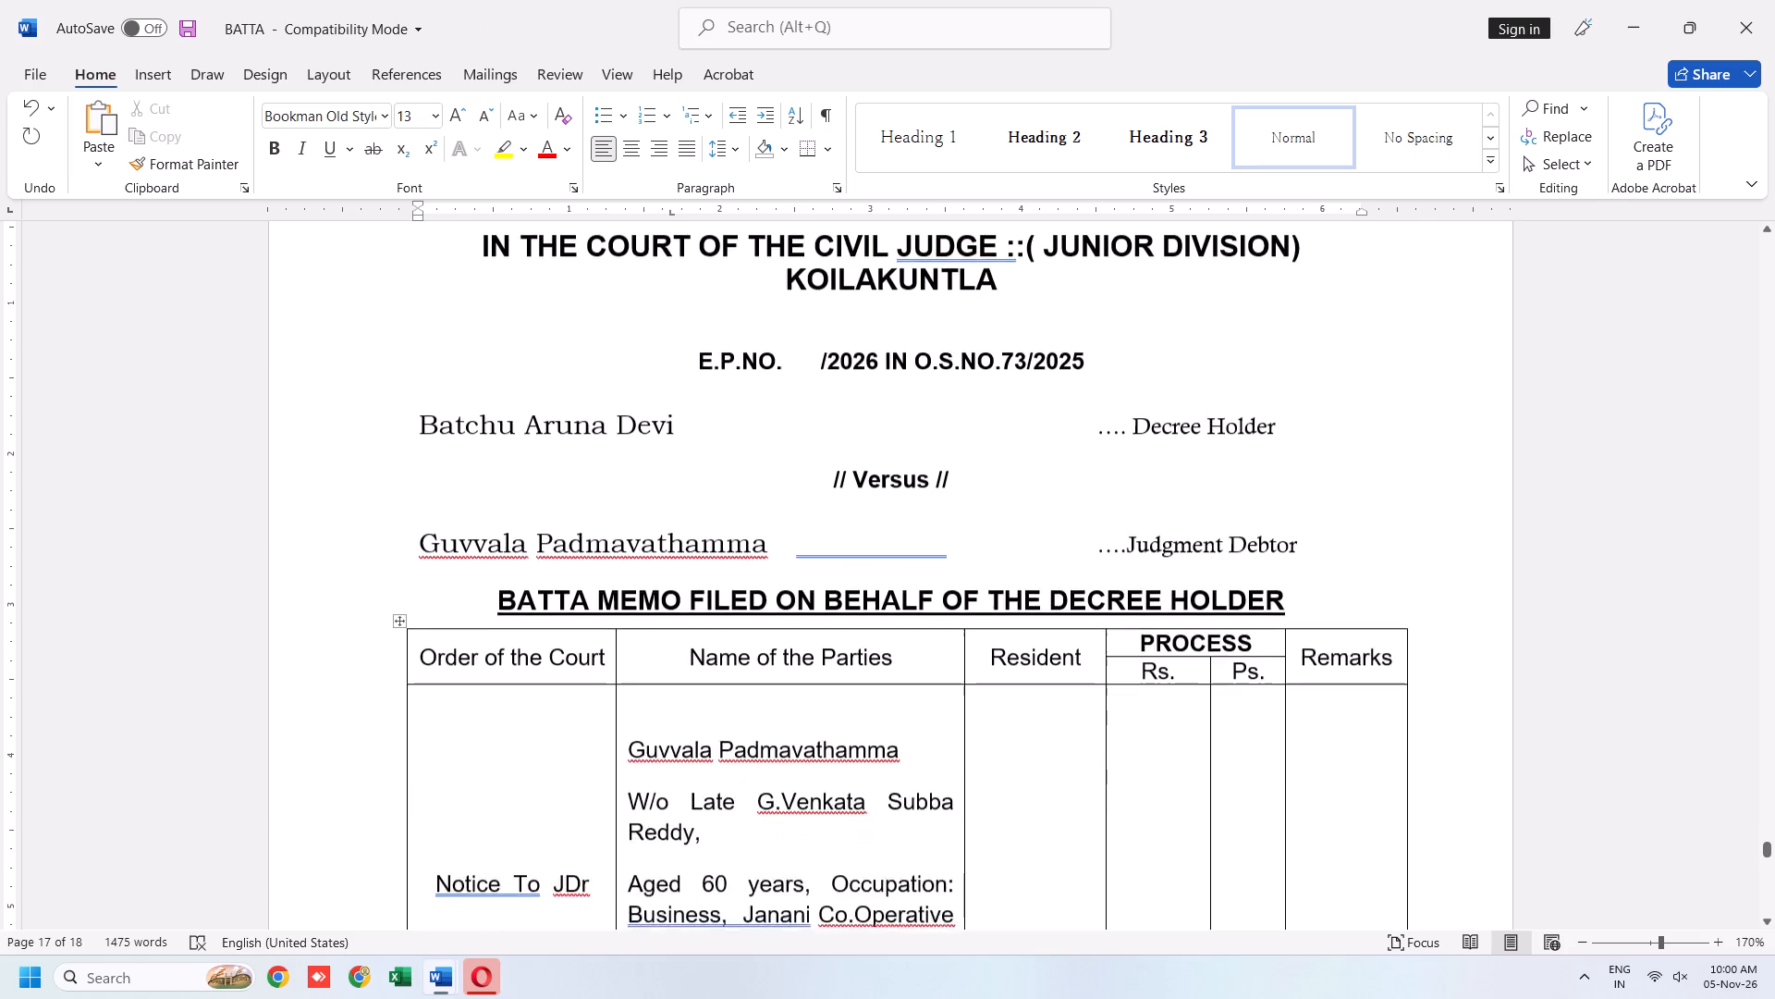
scroll(1007, 640, "down", 4)
scroll(1007, 640, "up", 1)
scroll(1007, 640, "down", 8)
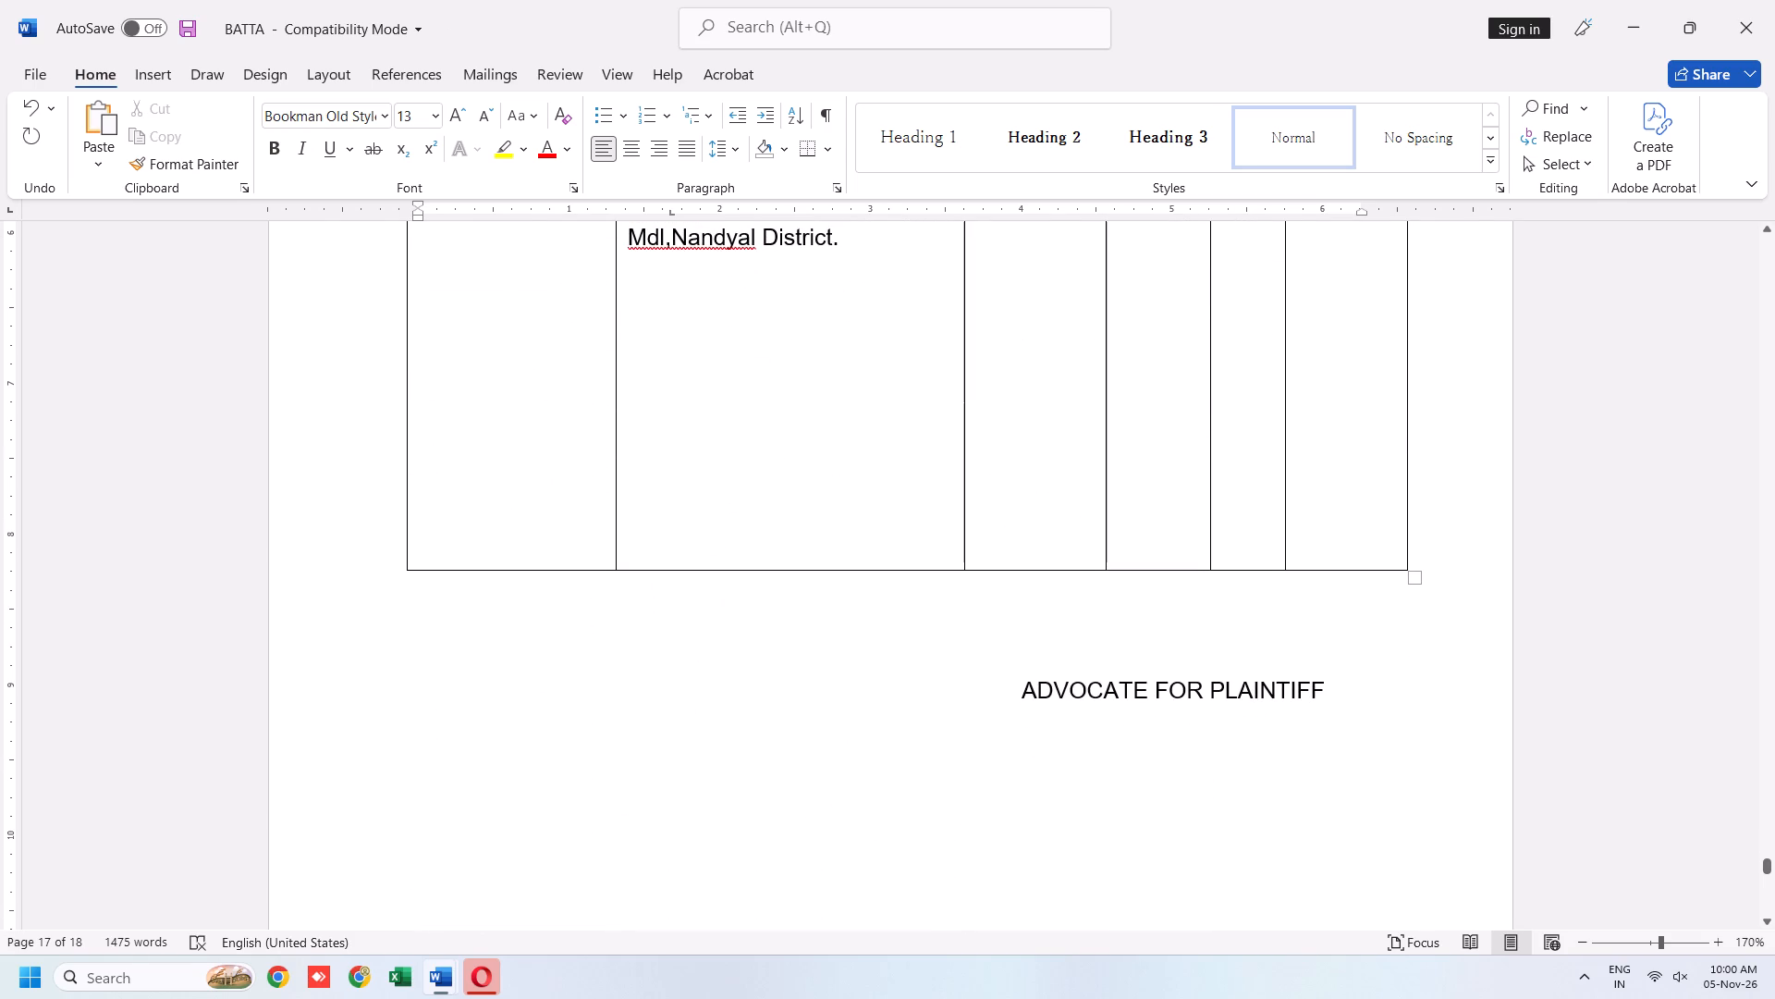
left_click_drag(1211, 696, 1379, 692)
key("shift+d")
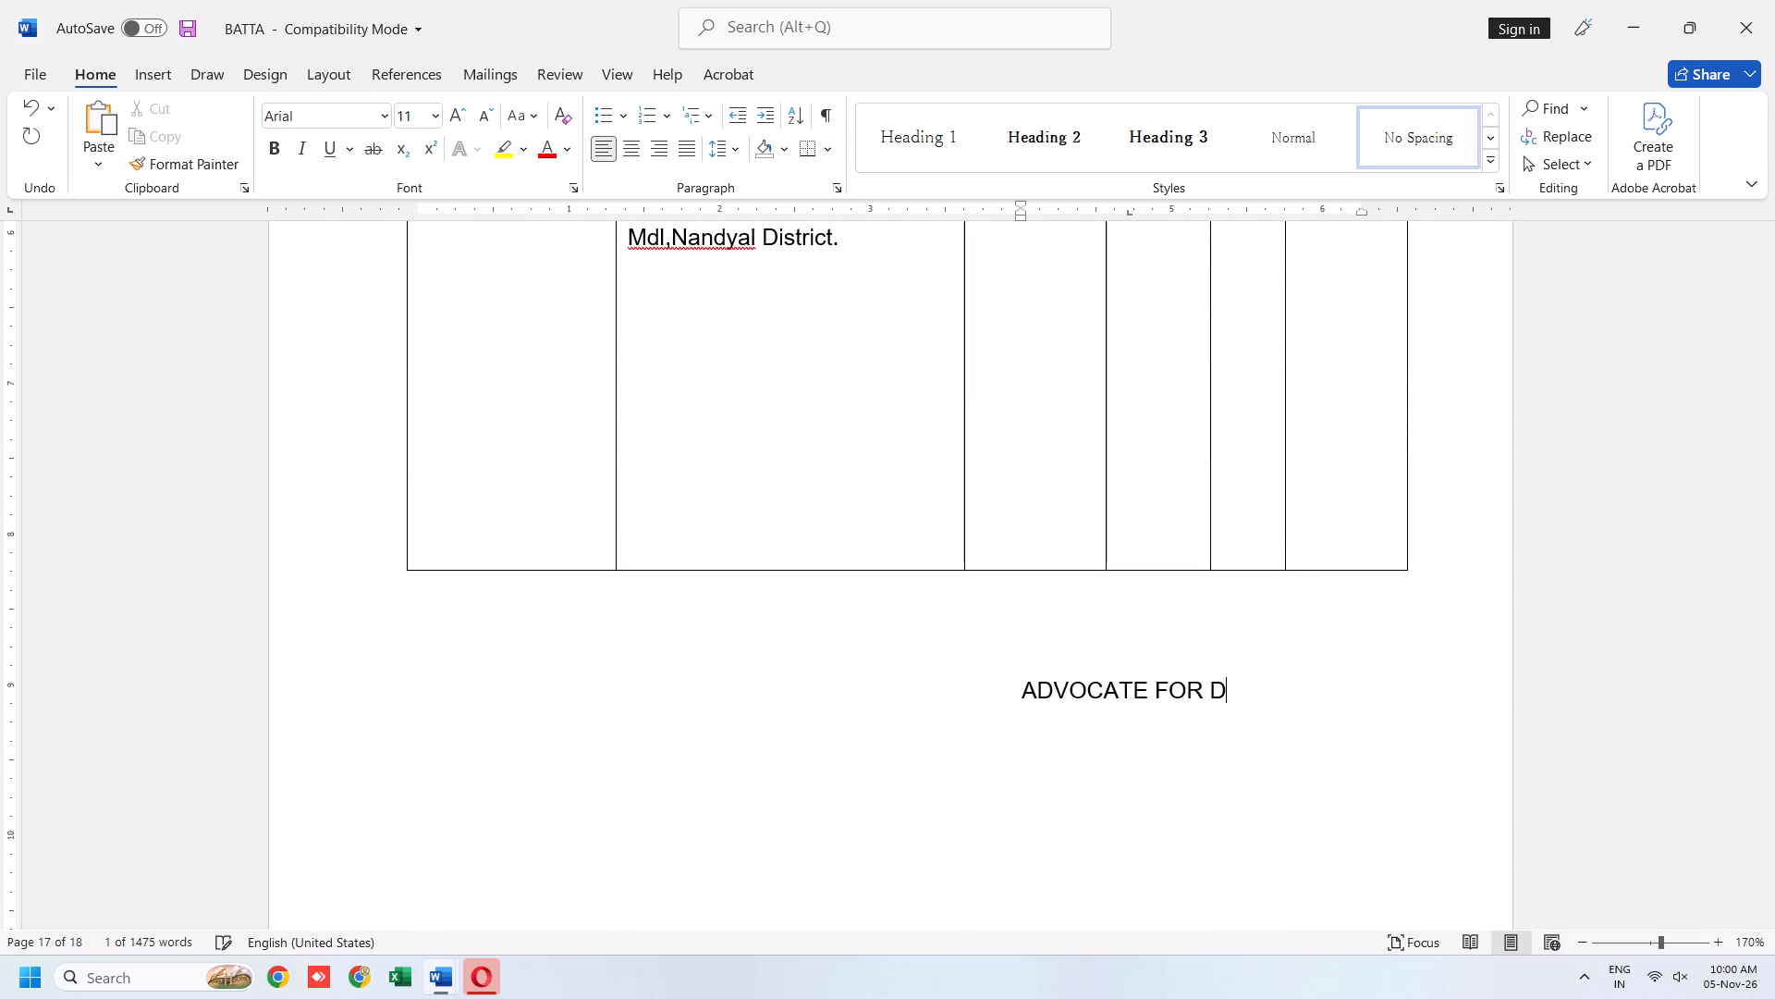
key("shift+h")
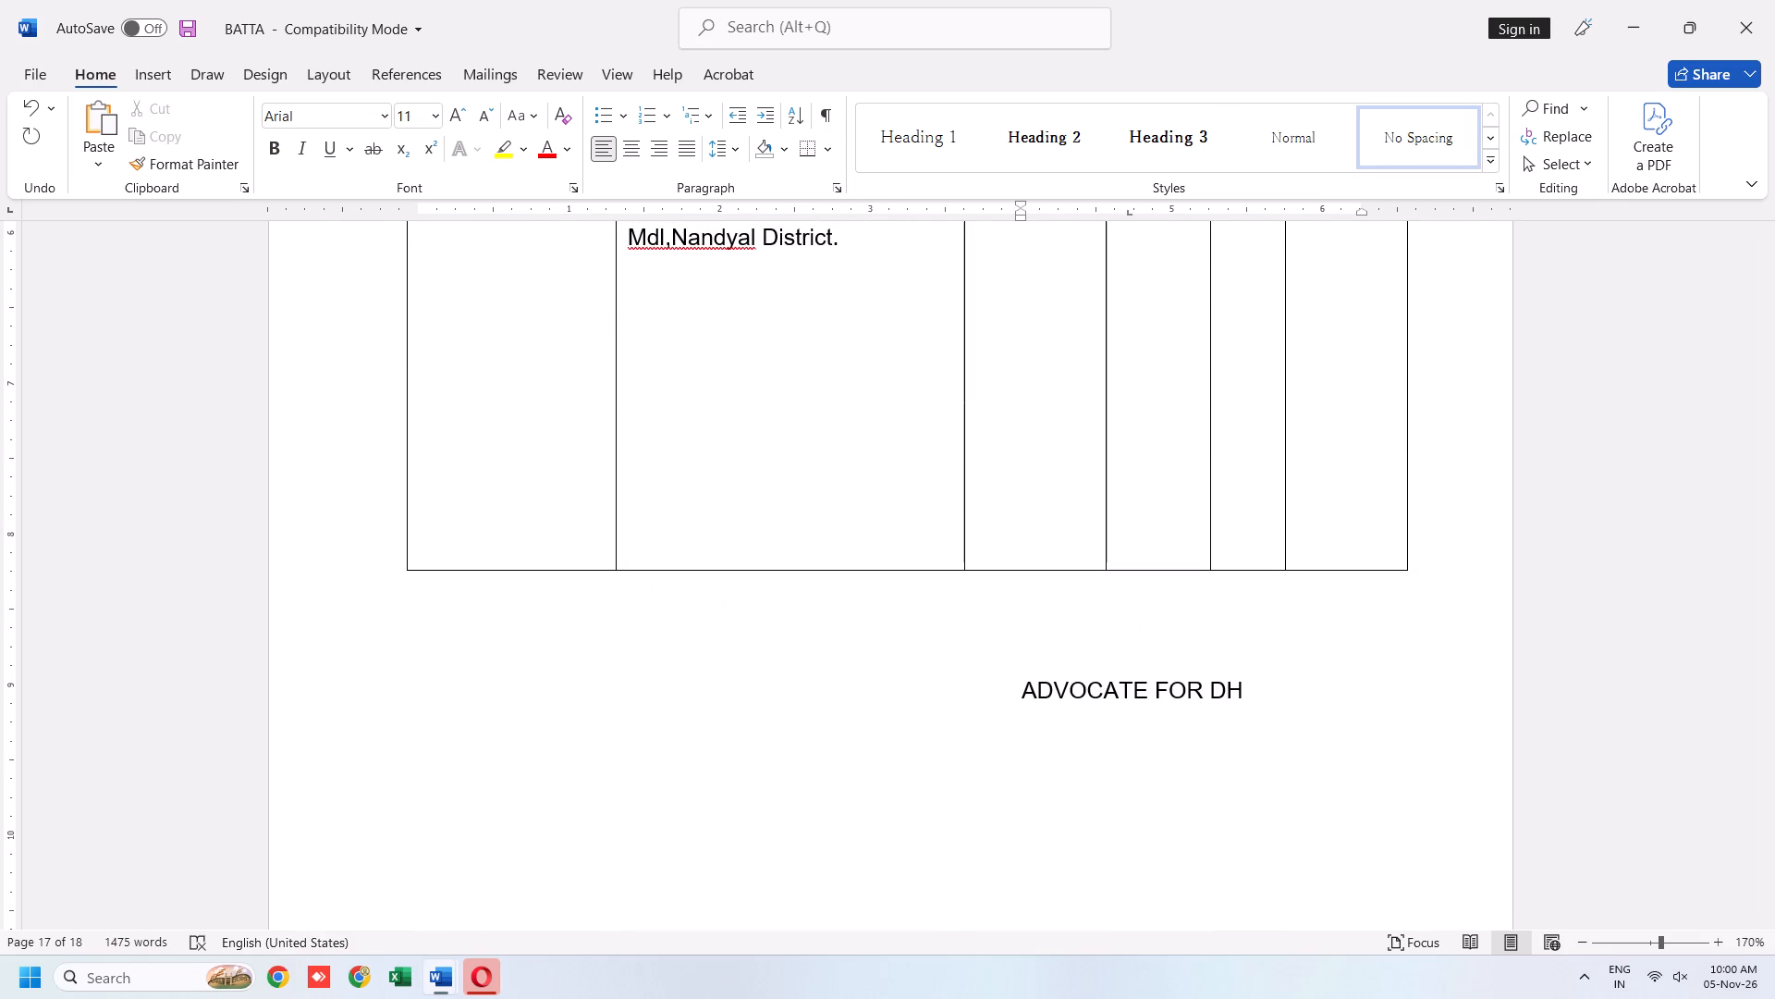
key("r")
scroll(1093, 674, "up", 3)
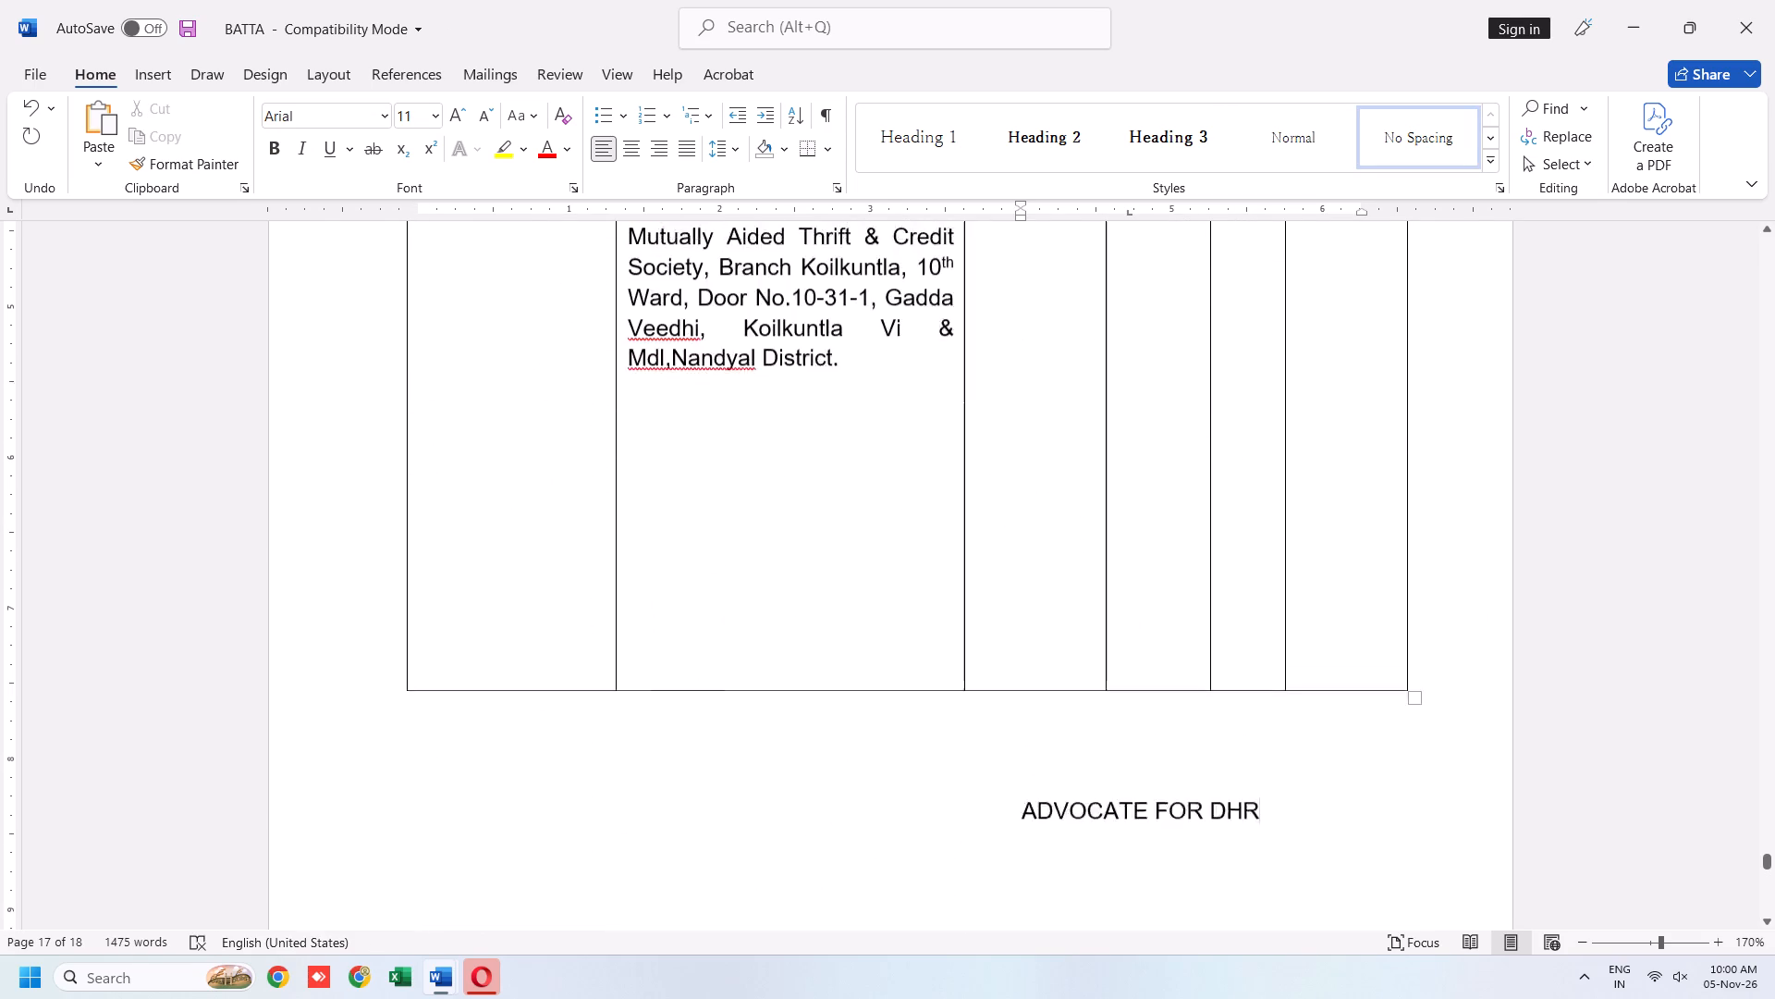
scroll(1083, 673, "up", 12)
scroll(1059, 682, "down", 11)
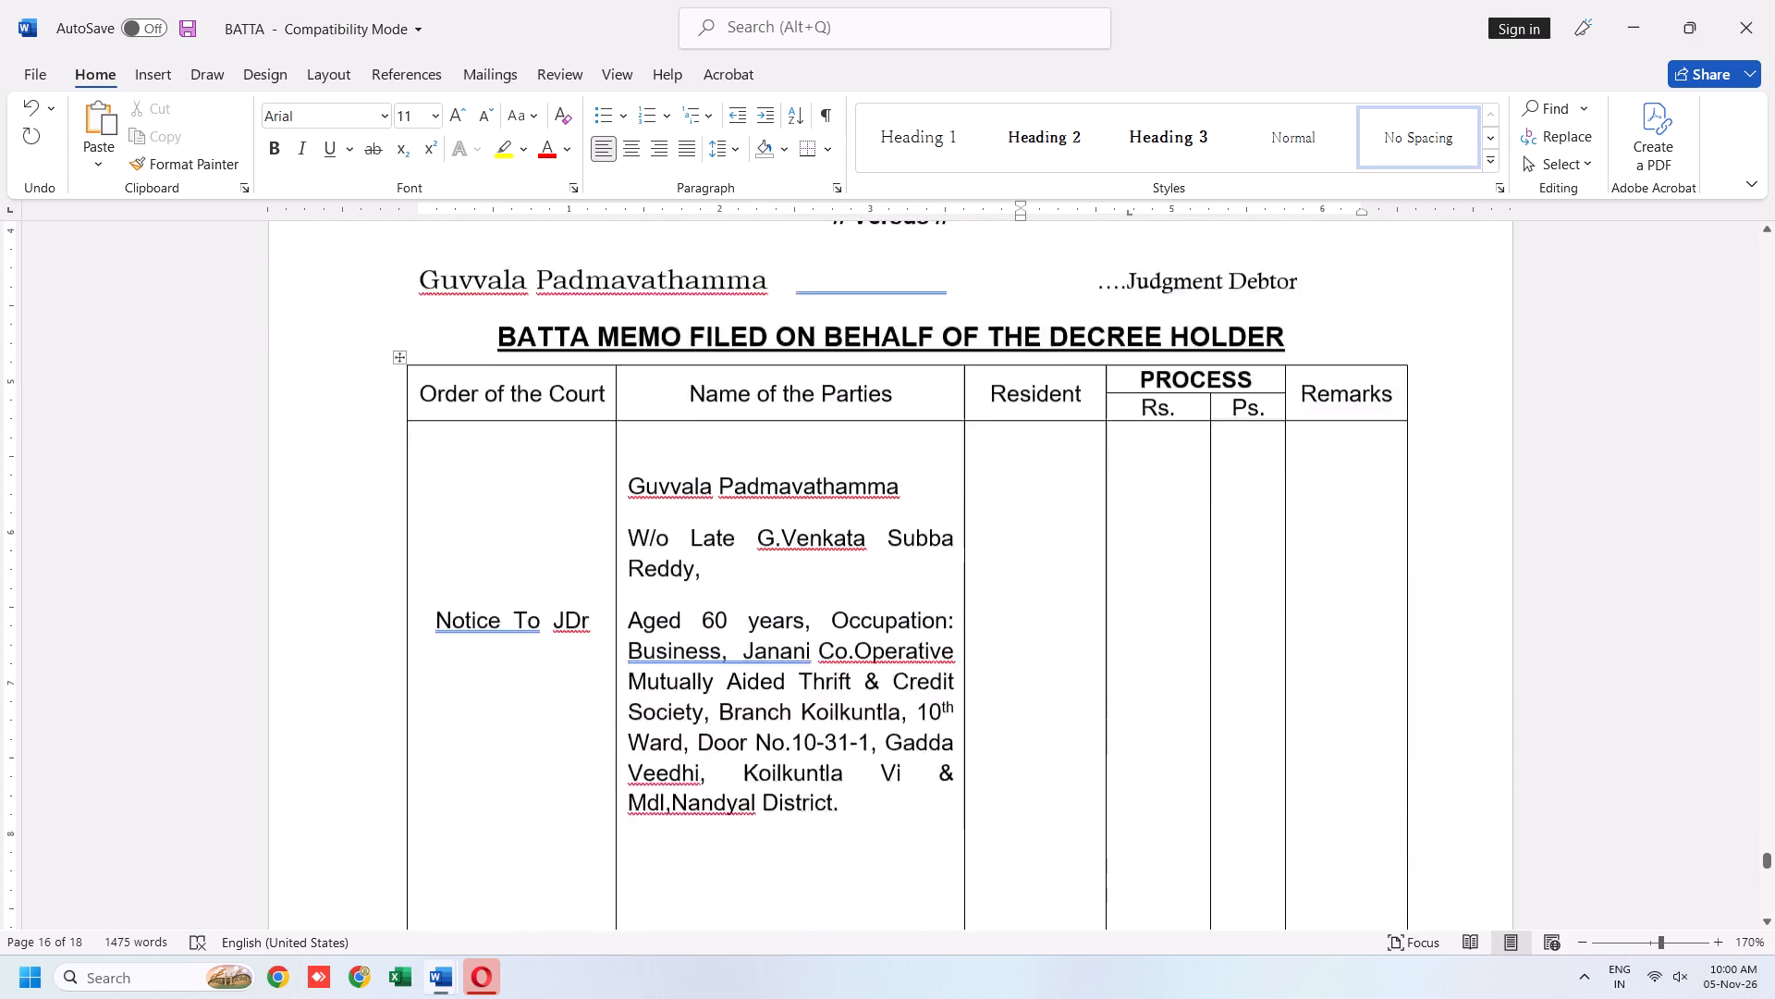
scroll(1025, 729, "up", 1)
scroll(1025, 729, "down", 11)
scroll(1068, 692, "up", 20)
scroll(1068, 692, "up", 2)
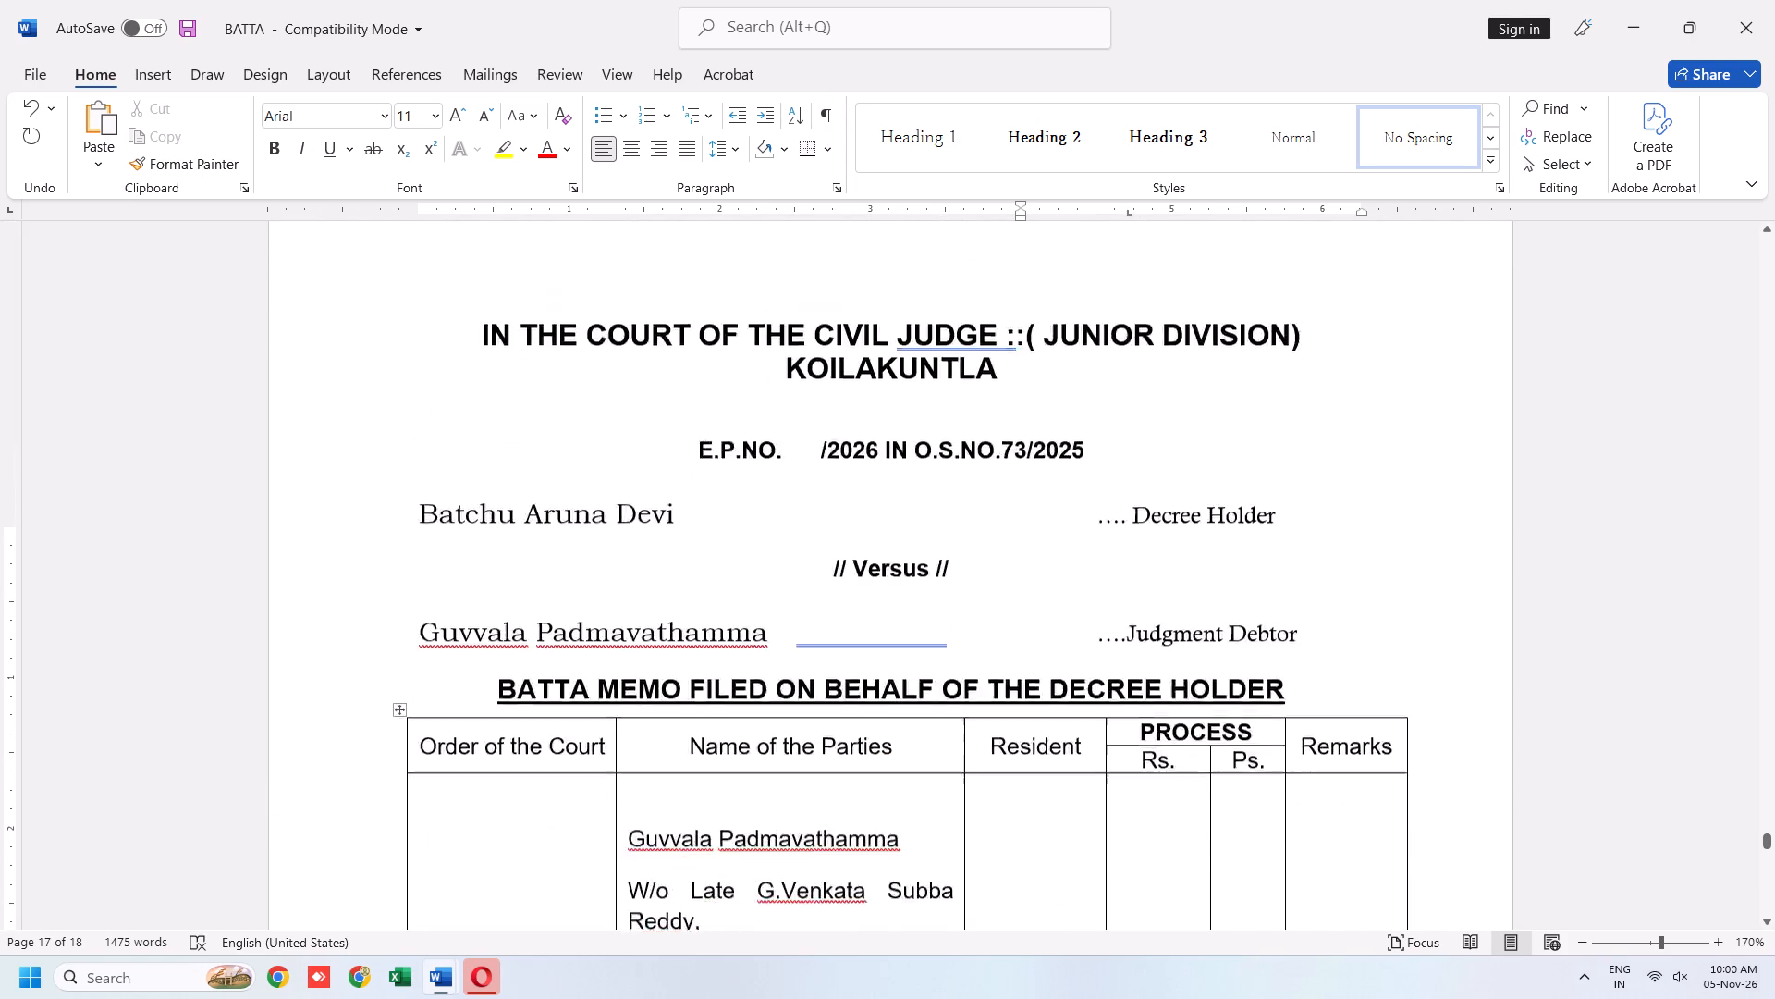
left_click_drag(456, 619, 1093, 753)
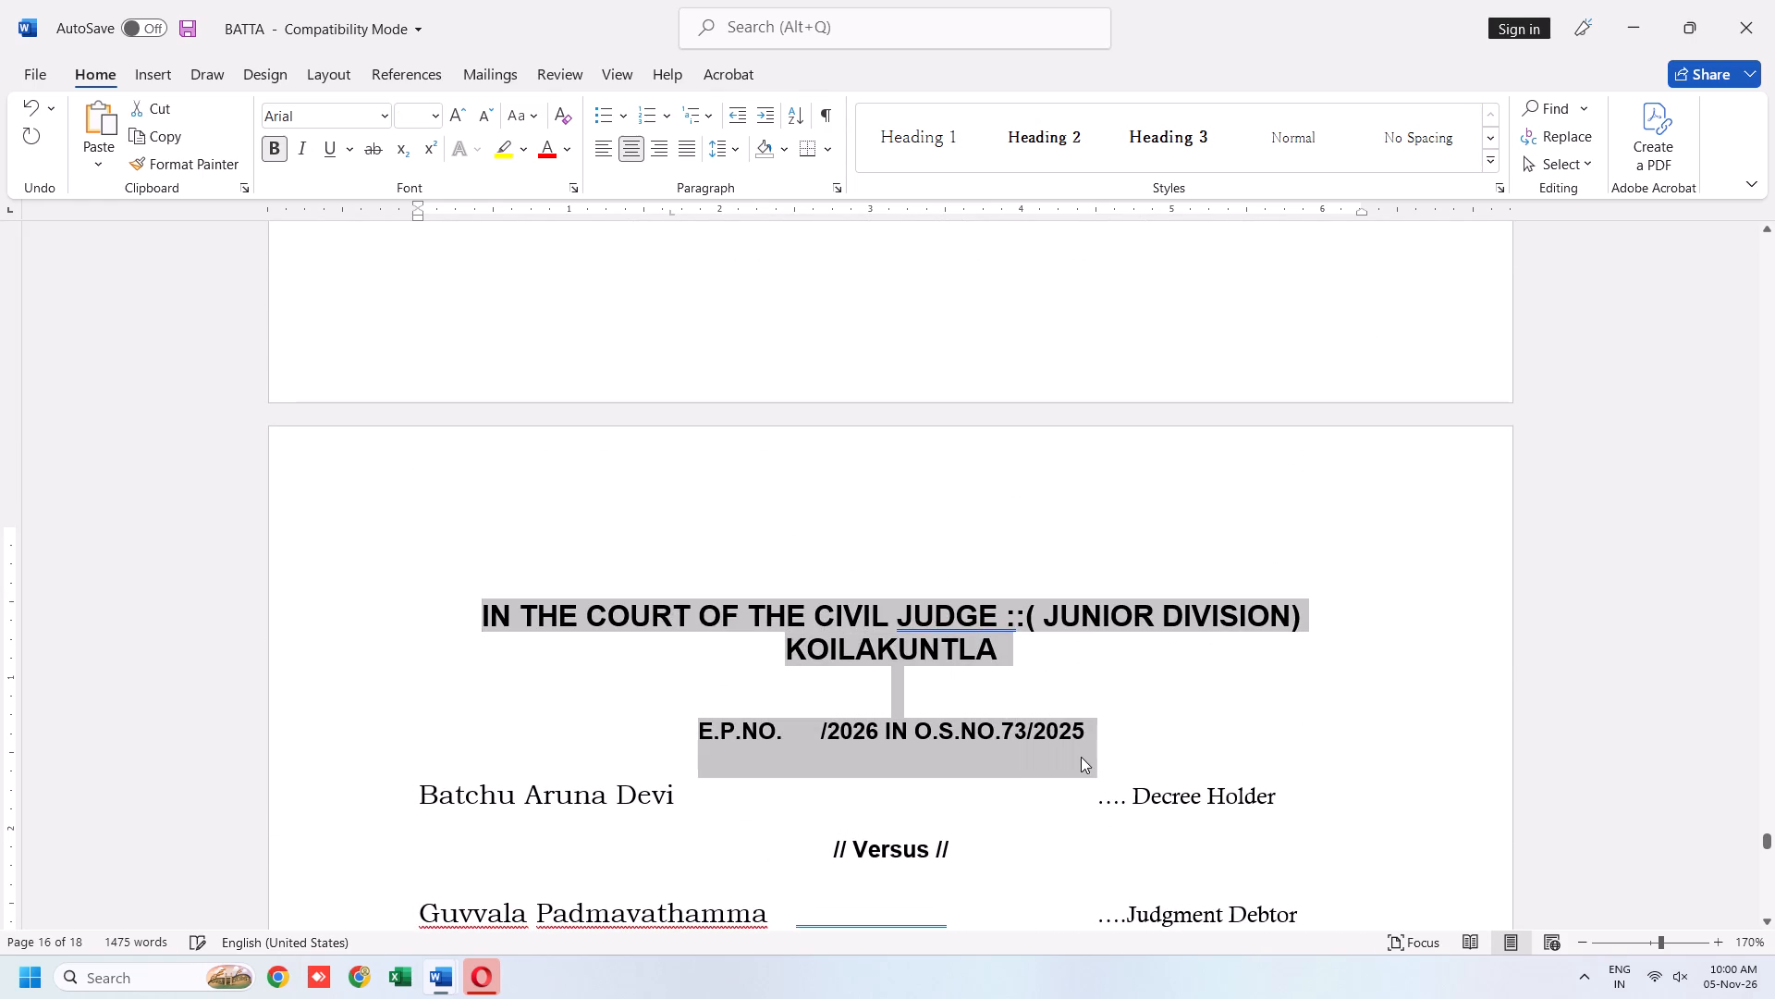
key("ctrl+c")
scroll(1053, 751, "down", 6)
scroll(1054, 766, "up", 2)
scroll(1049, 747, "down", 18)
scroll(1027, 933, "up", 1)
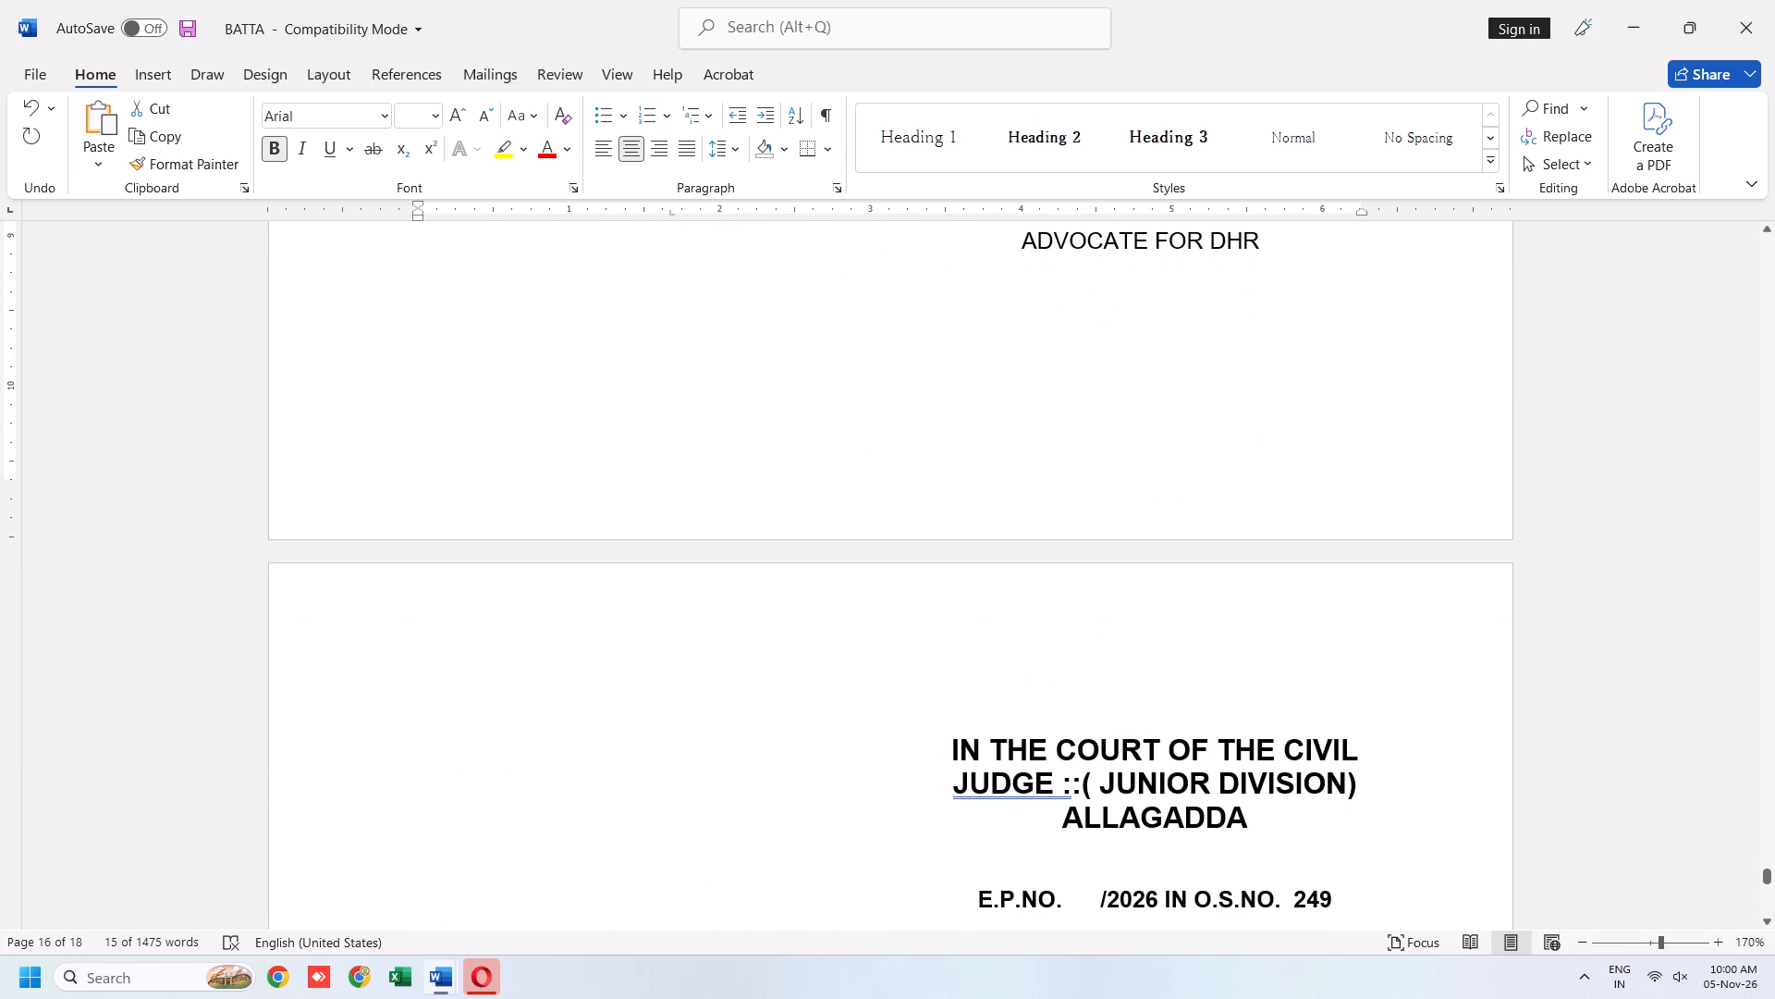
left_click_drag(947, 741, 1353, 498)
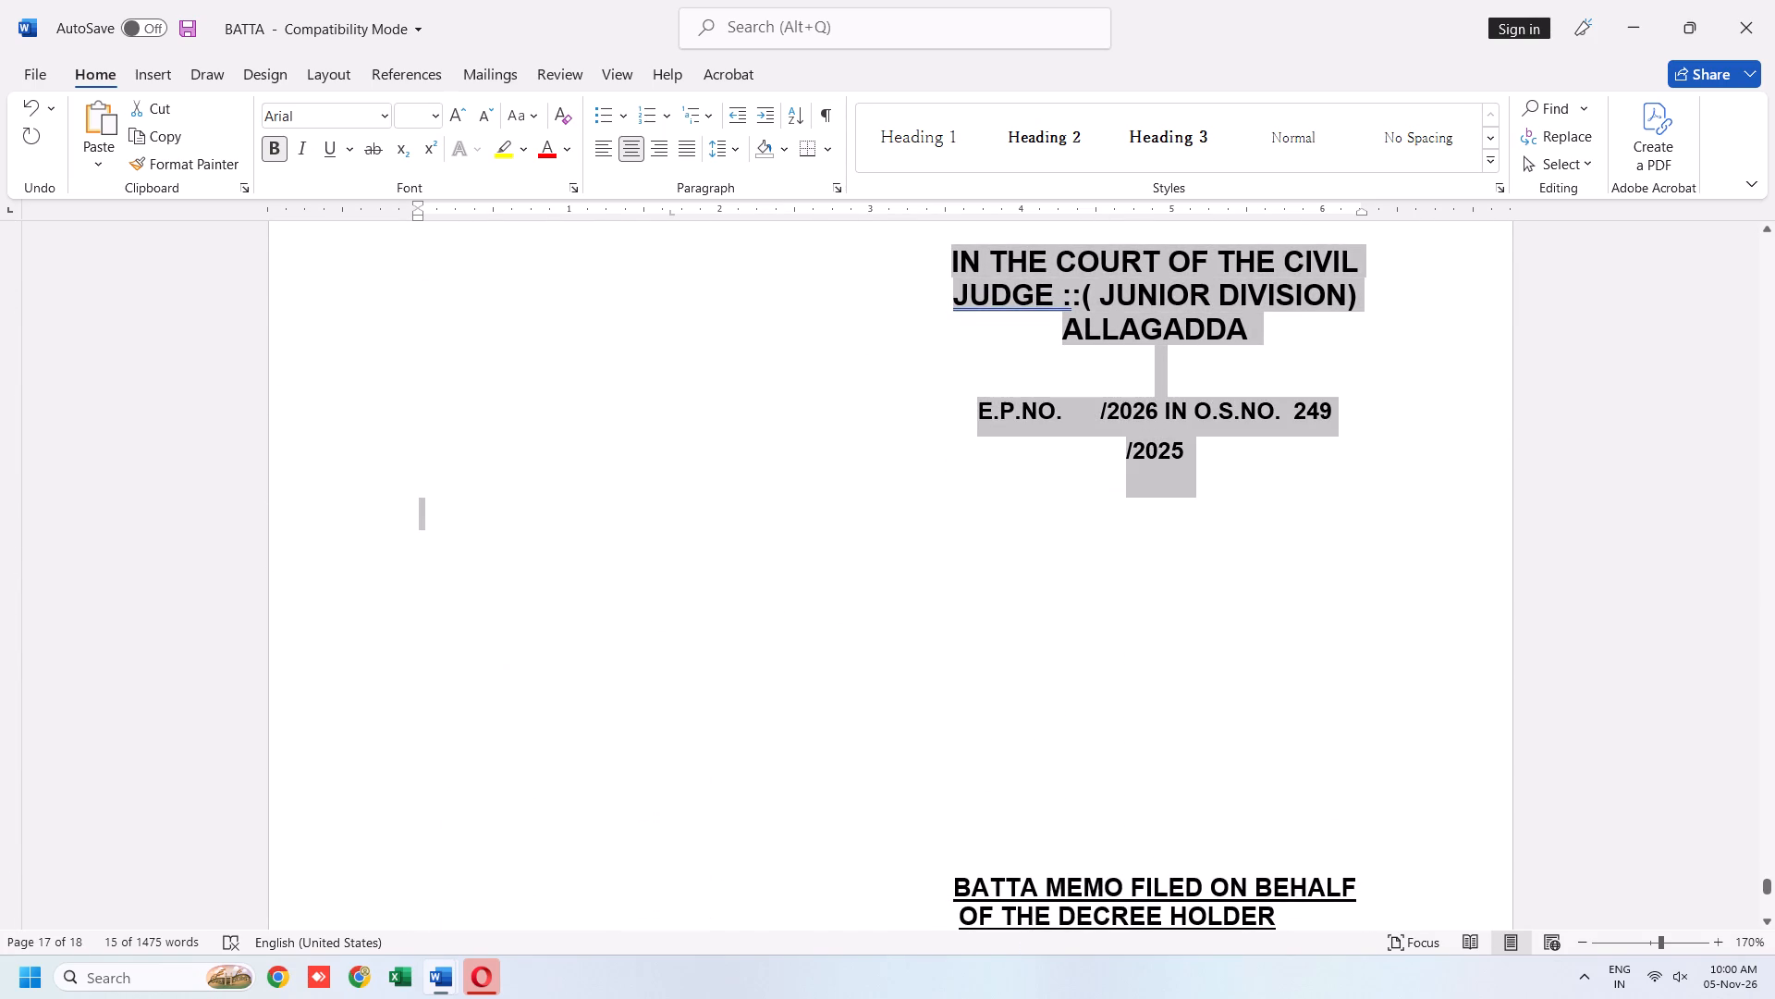
left_click_drag(1353, 498, 1353, 501)
key("ctrl+v")
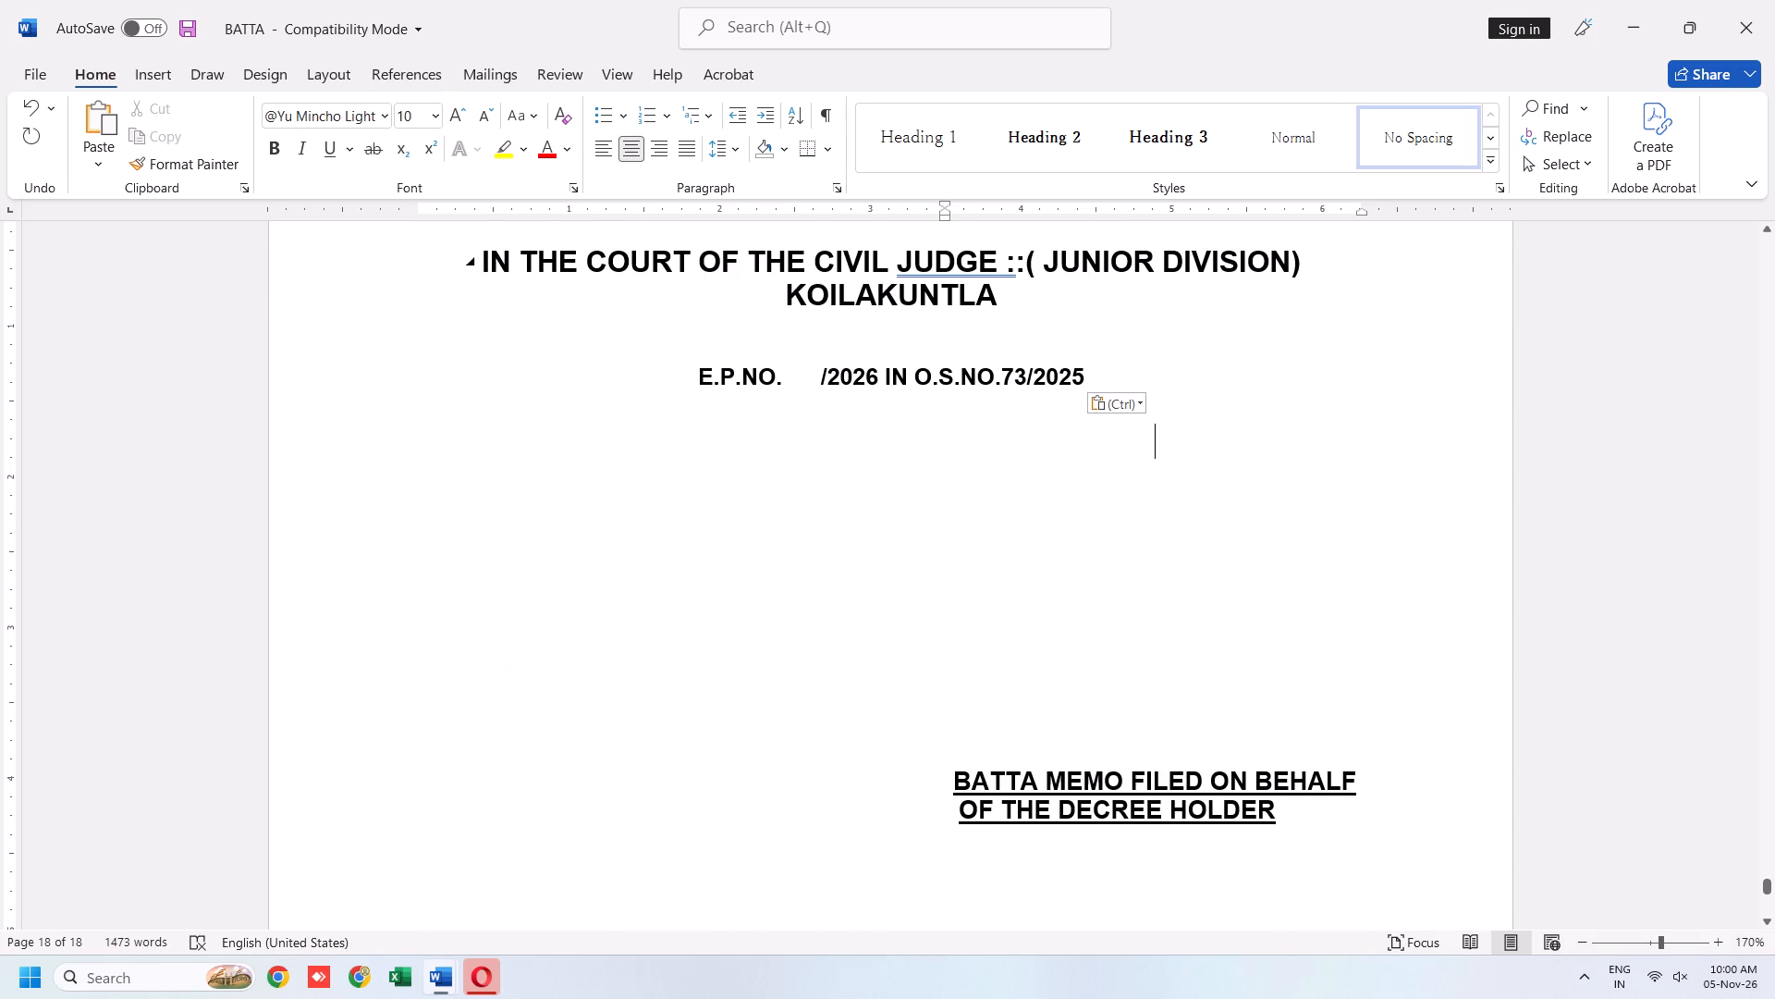
Indent the pasted court heading and case number on the docket page to 3 inches, roughly in line with the batta memo title.
left_click_drag(485, 256, 1340, 420)
key("Tab")
key("Tab")
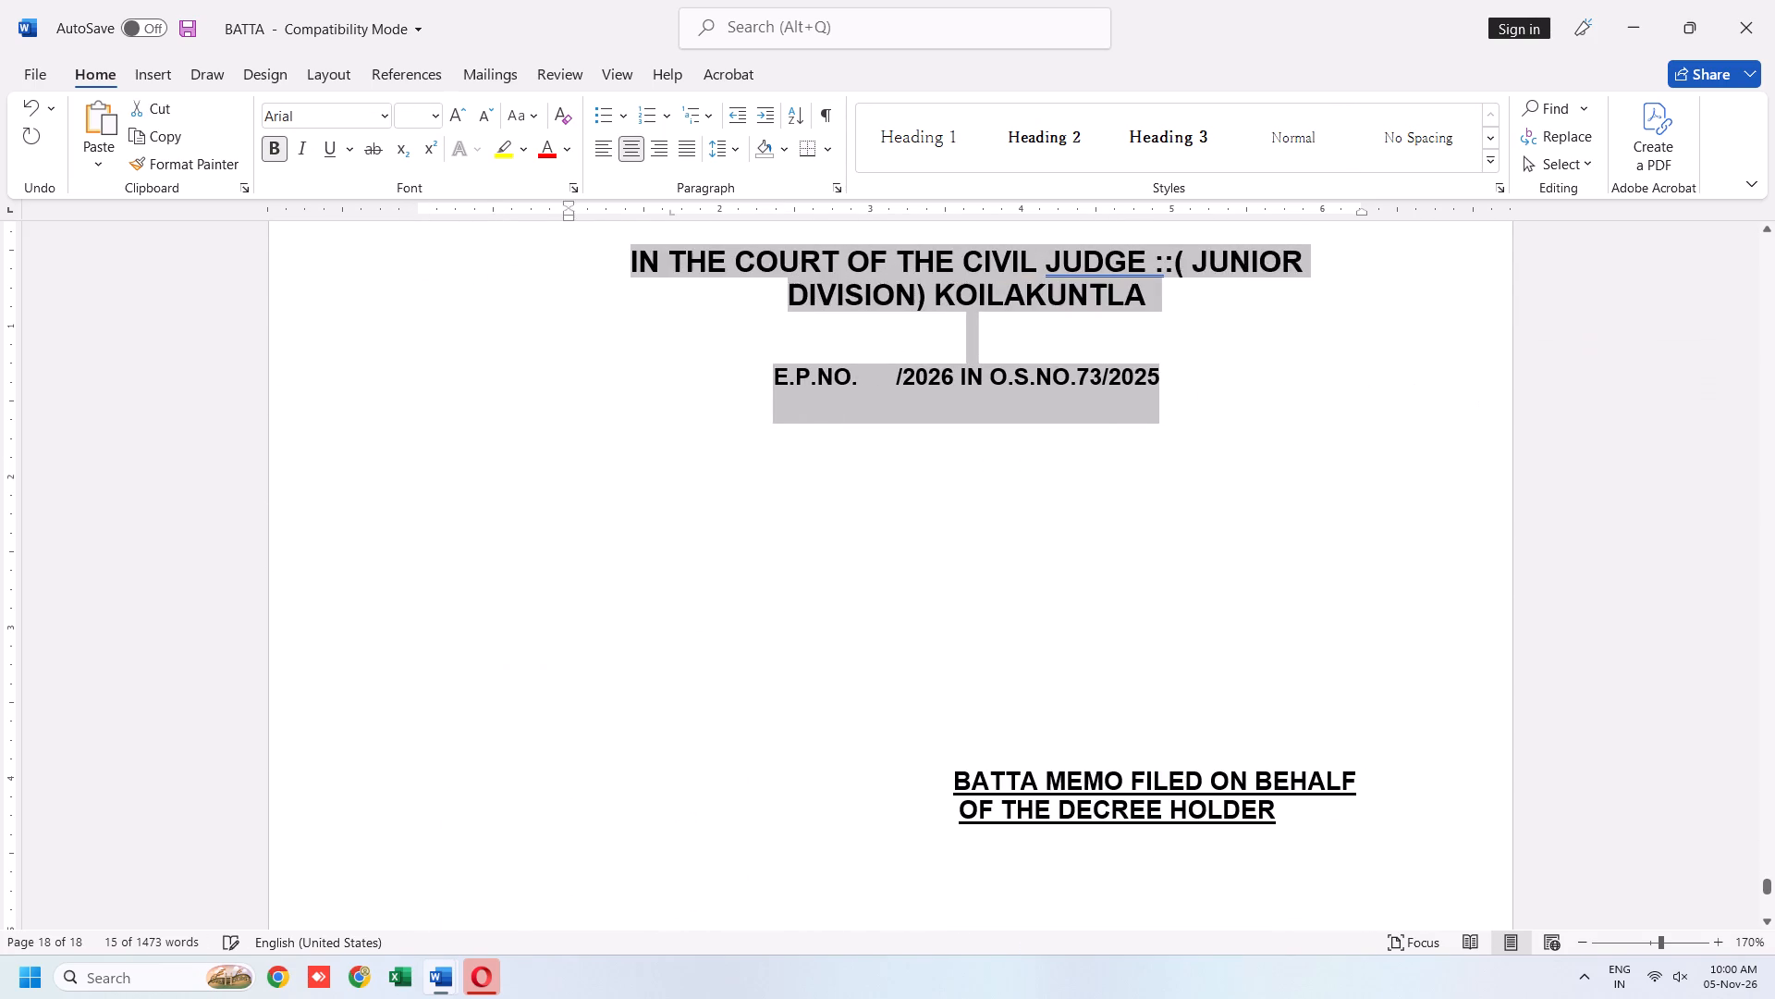
key("Tab")
key("Tab")
key("Tab")
key("Tab")
key("Tab")
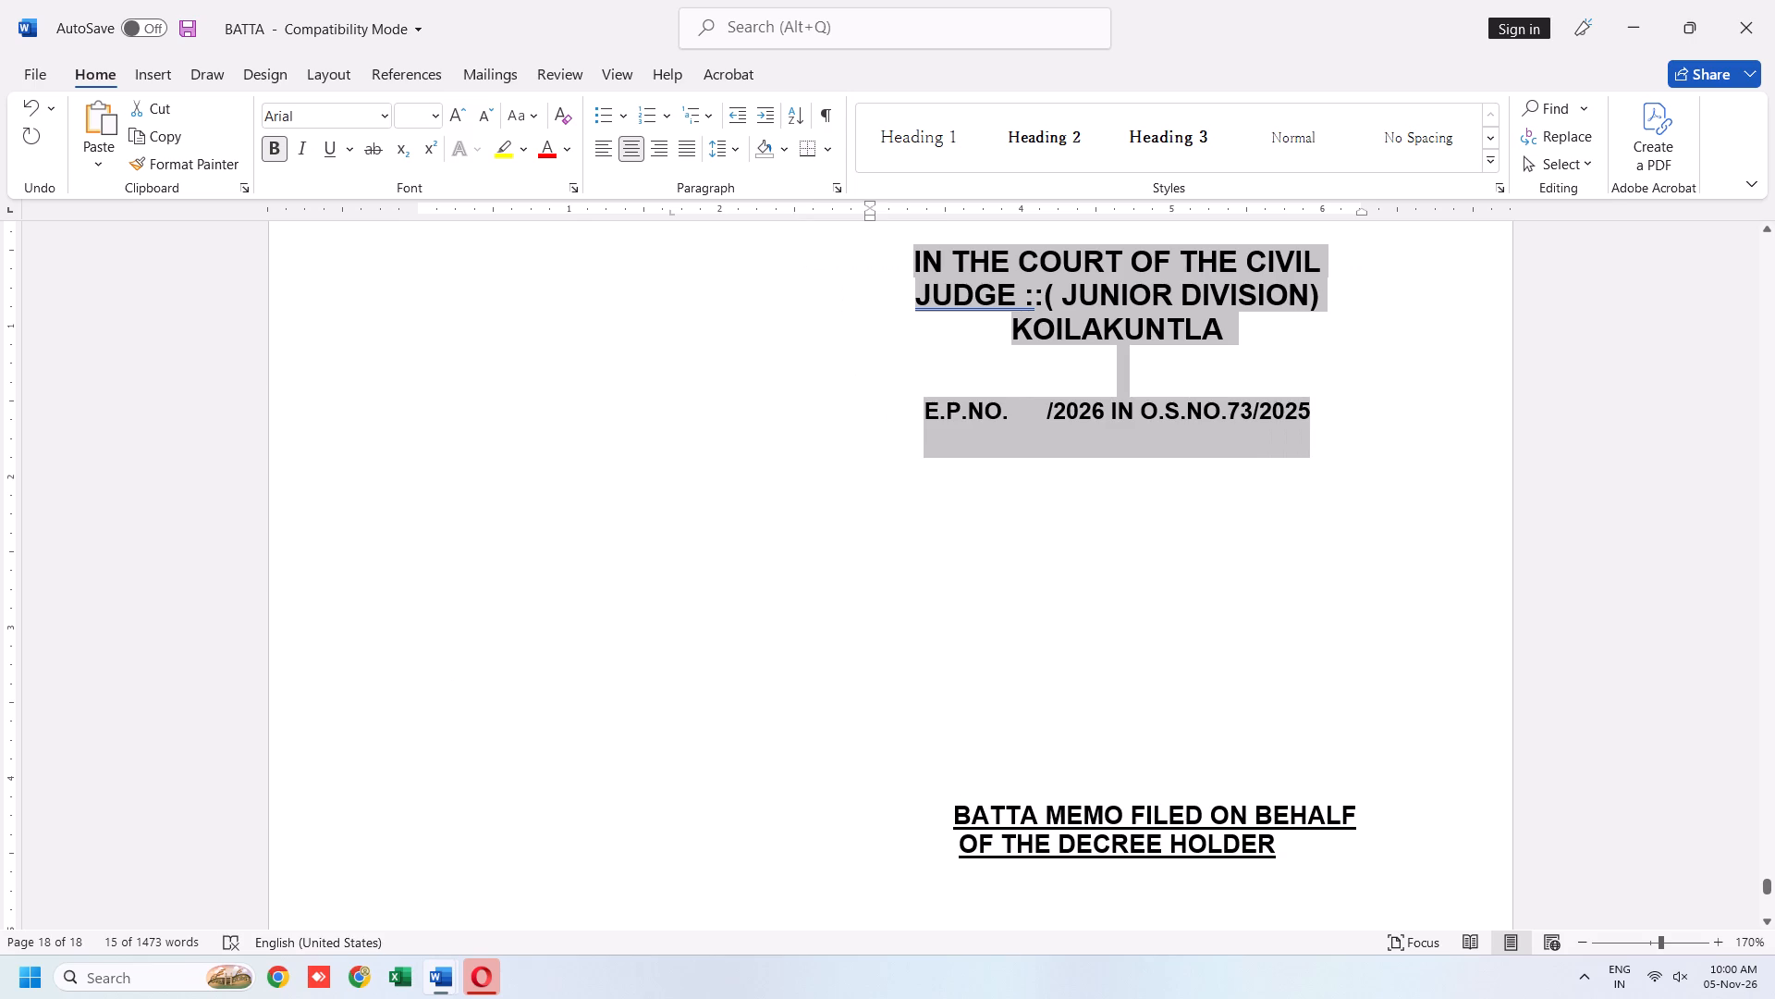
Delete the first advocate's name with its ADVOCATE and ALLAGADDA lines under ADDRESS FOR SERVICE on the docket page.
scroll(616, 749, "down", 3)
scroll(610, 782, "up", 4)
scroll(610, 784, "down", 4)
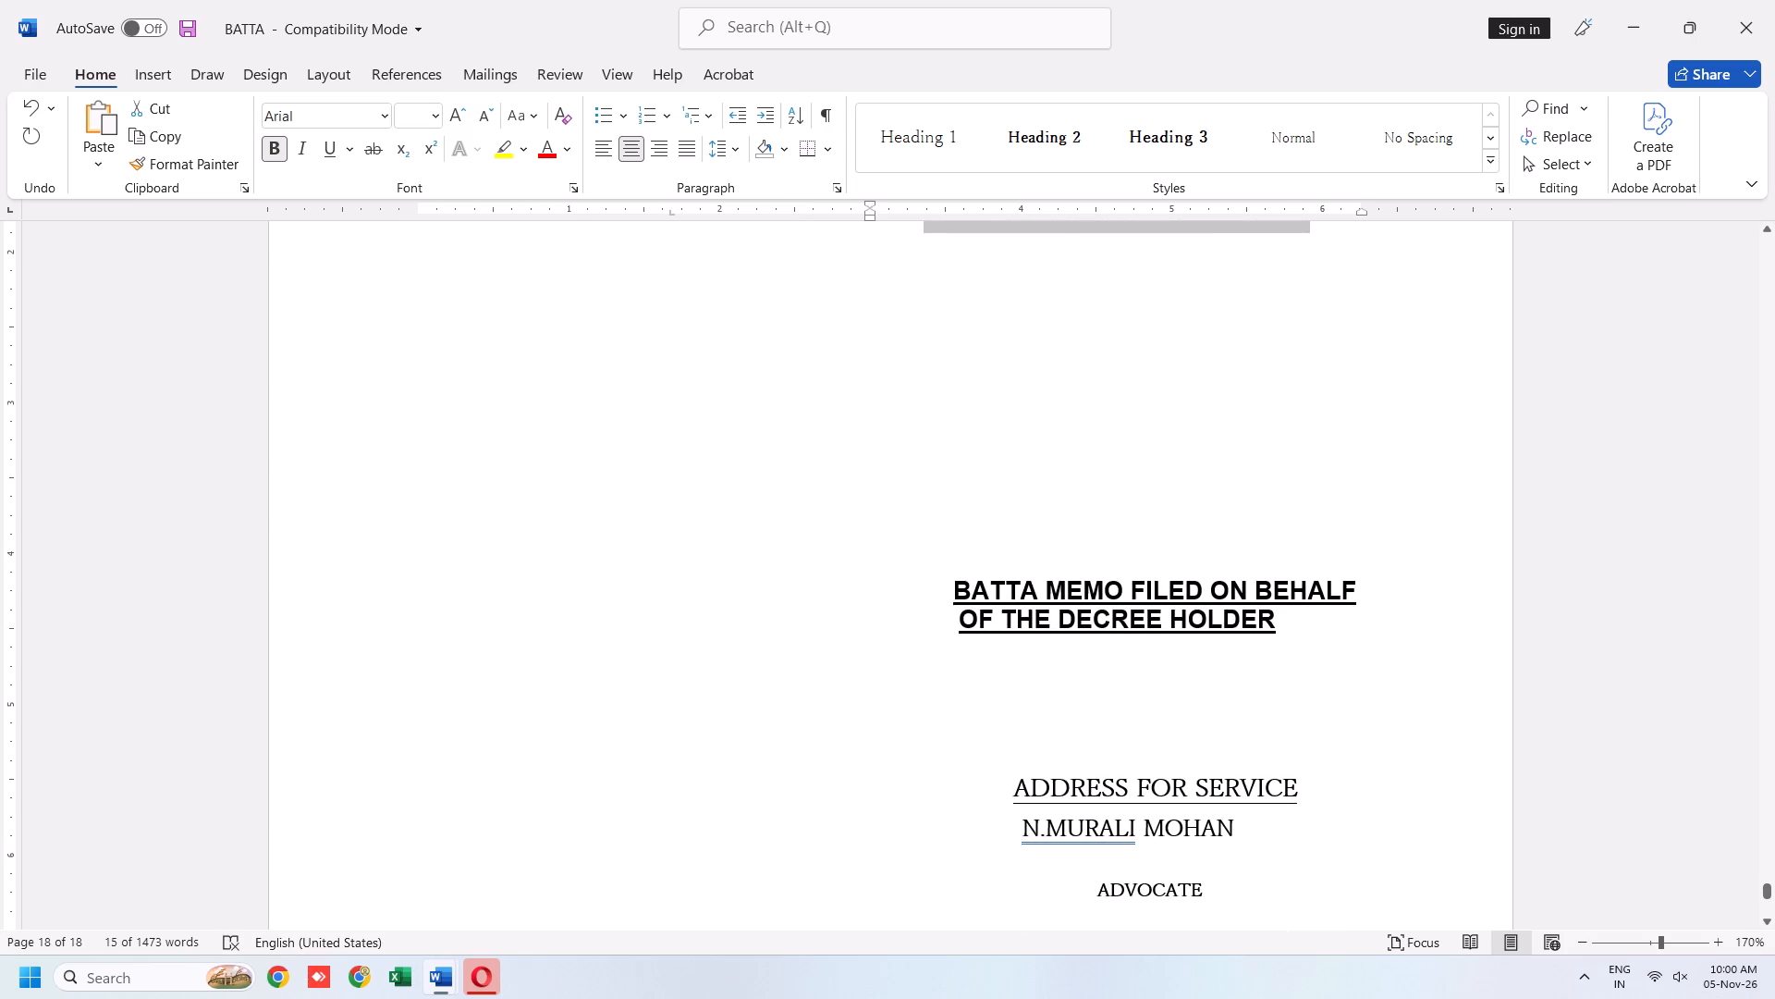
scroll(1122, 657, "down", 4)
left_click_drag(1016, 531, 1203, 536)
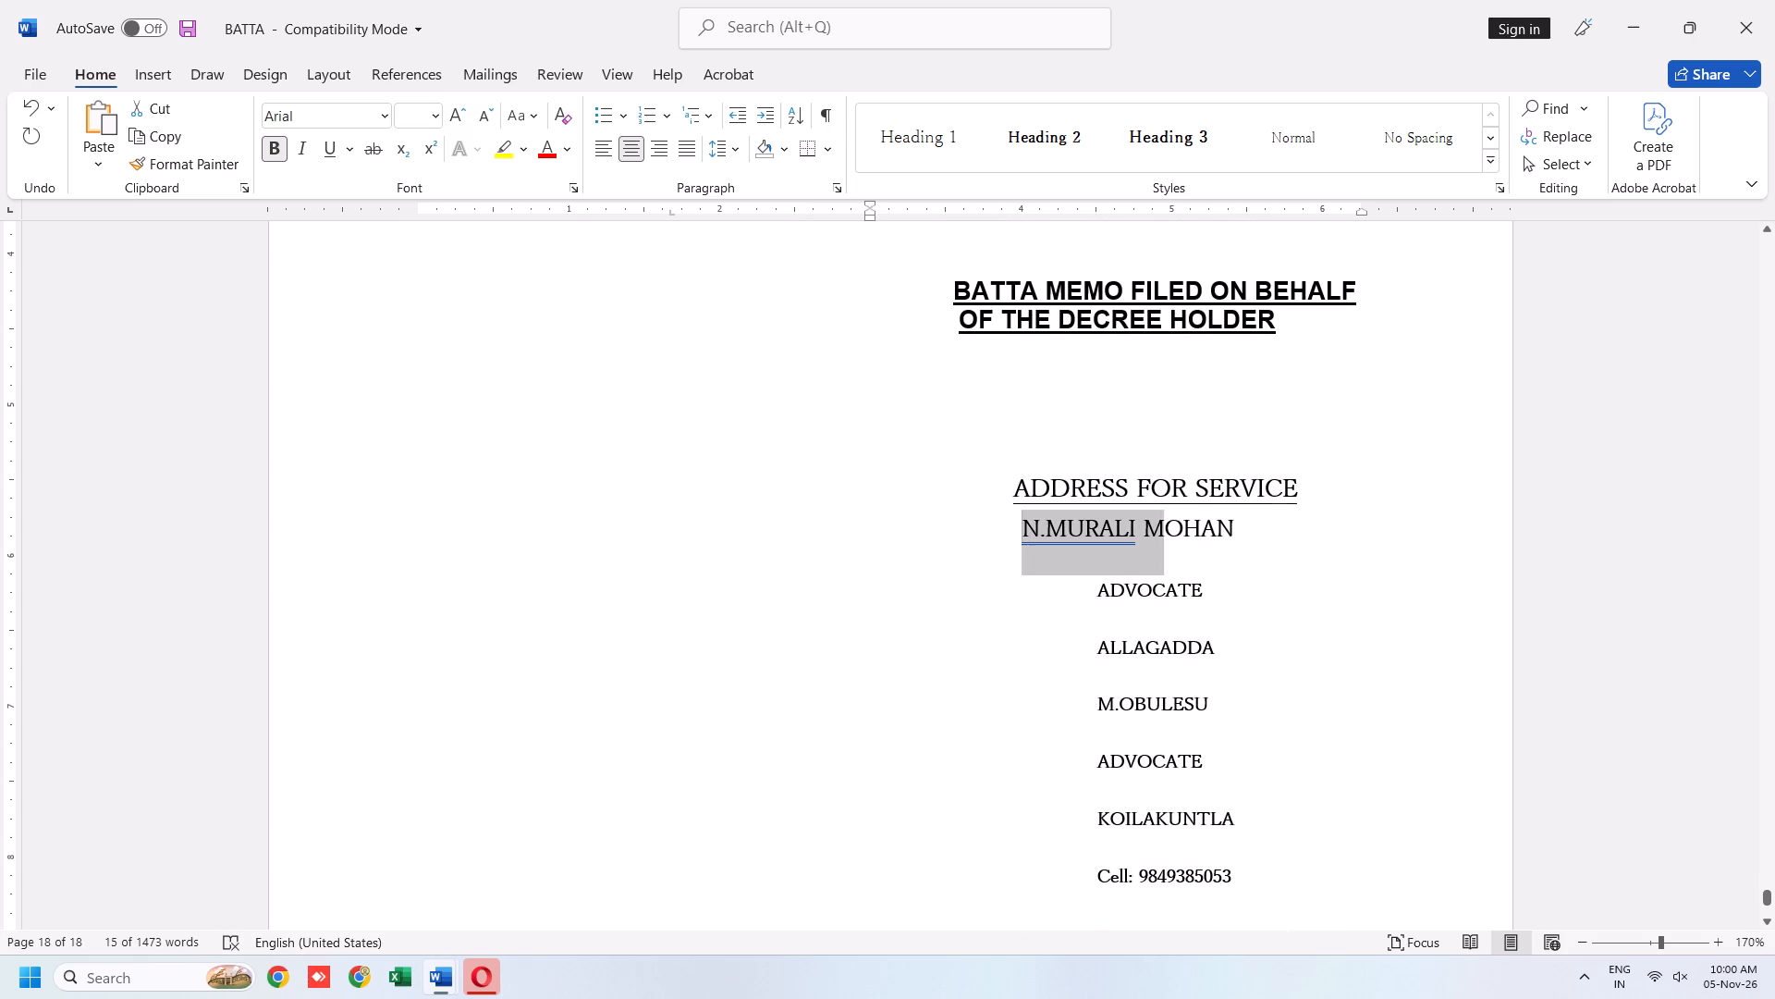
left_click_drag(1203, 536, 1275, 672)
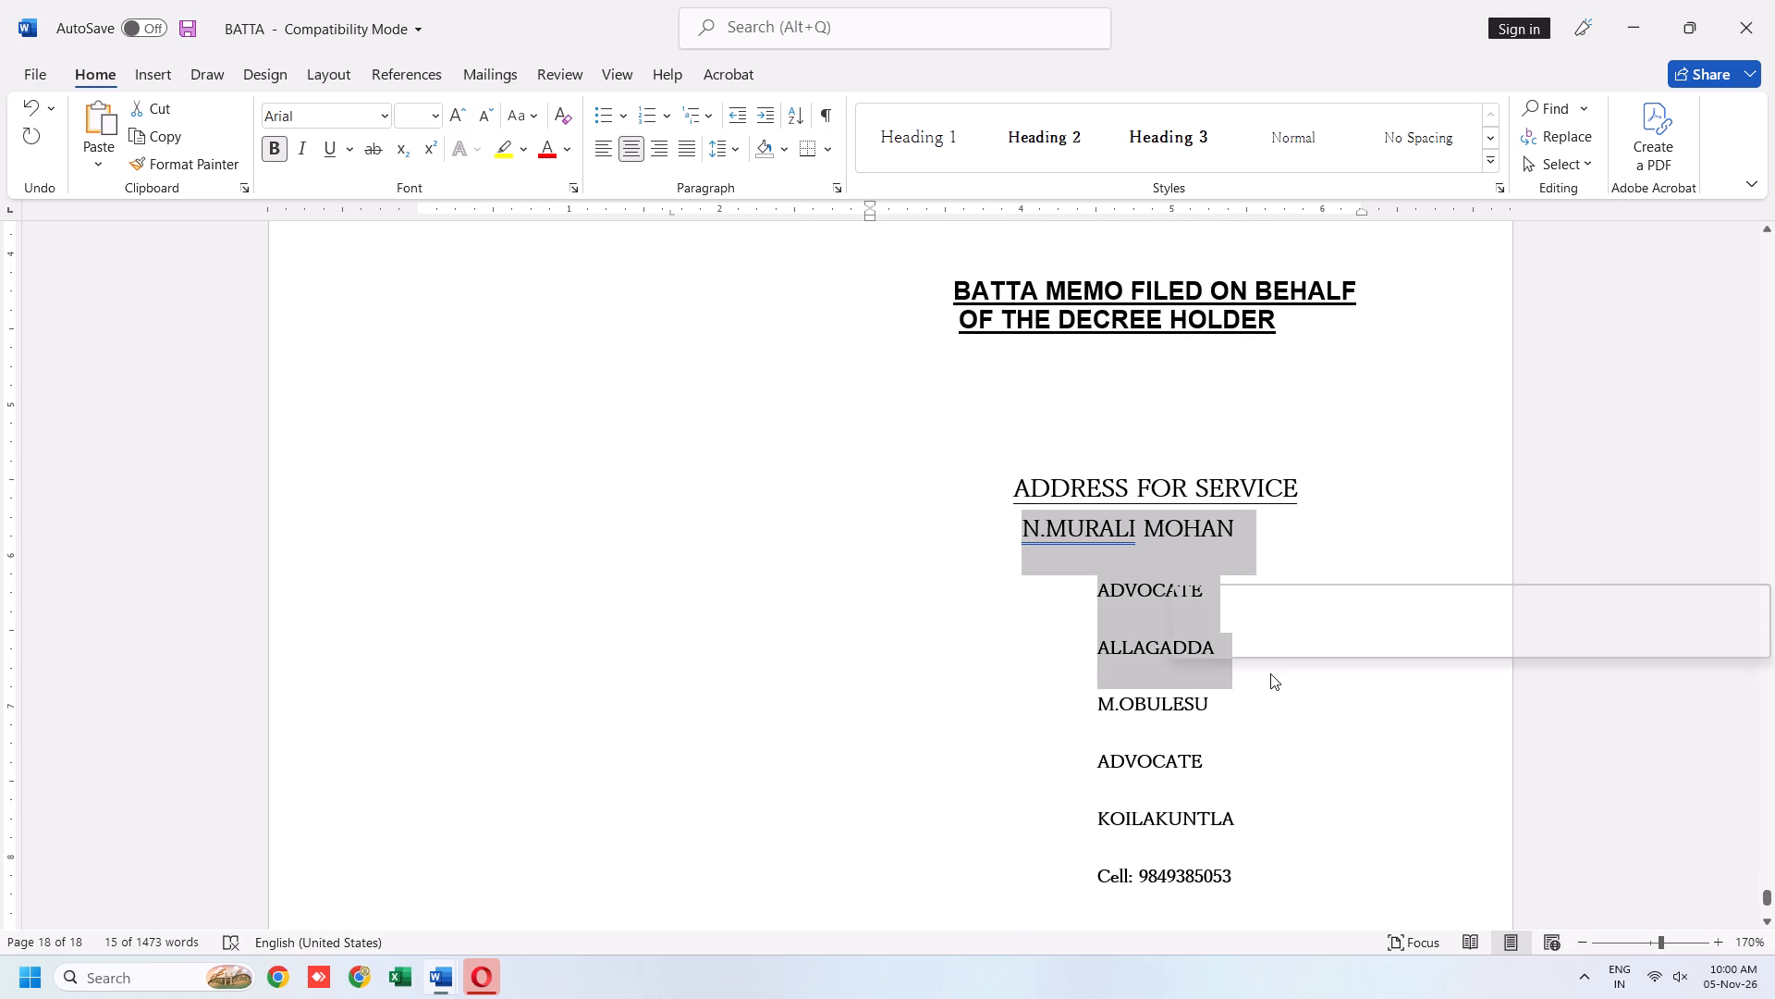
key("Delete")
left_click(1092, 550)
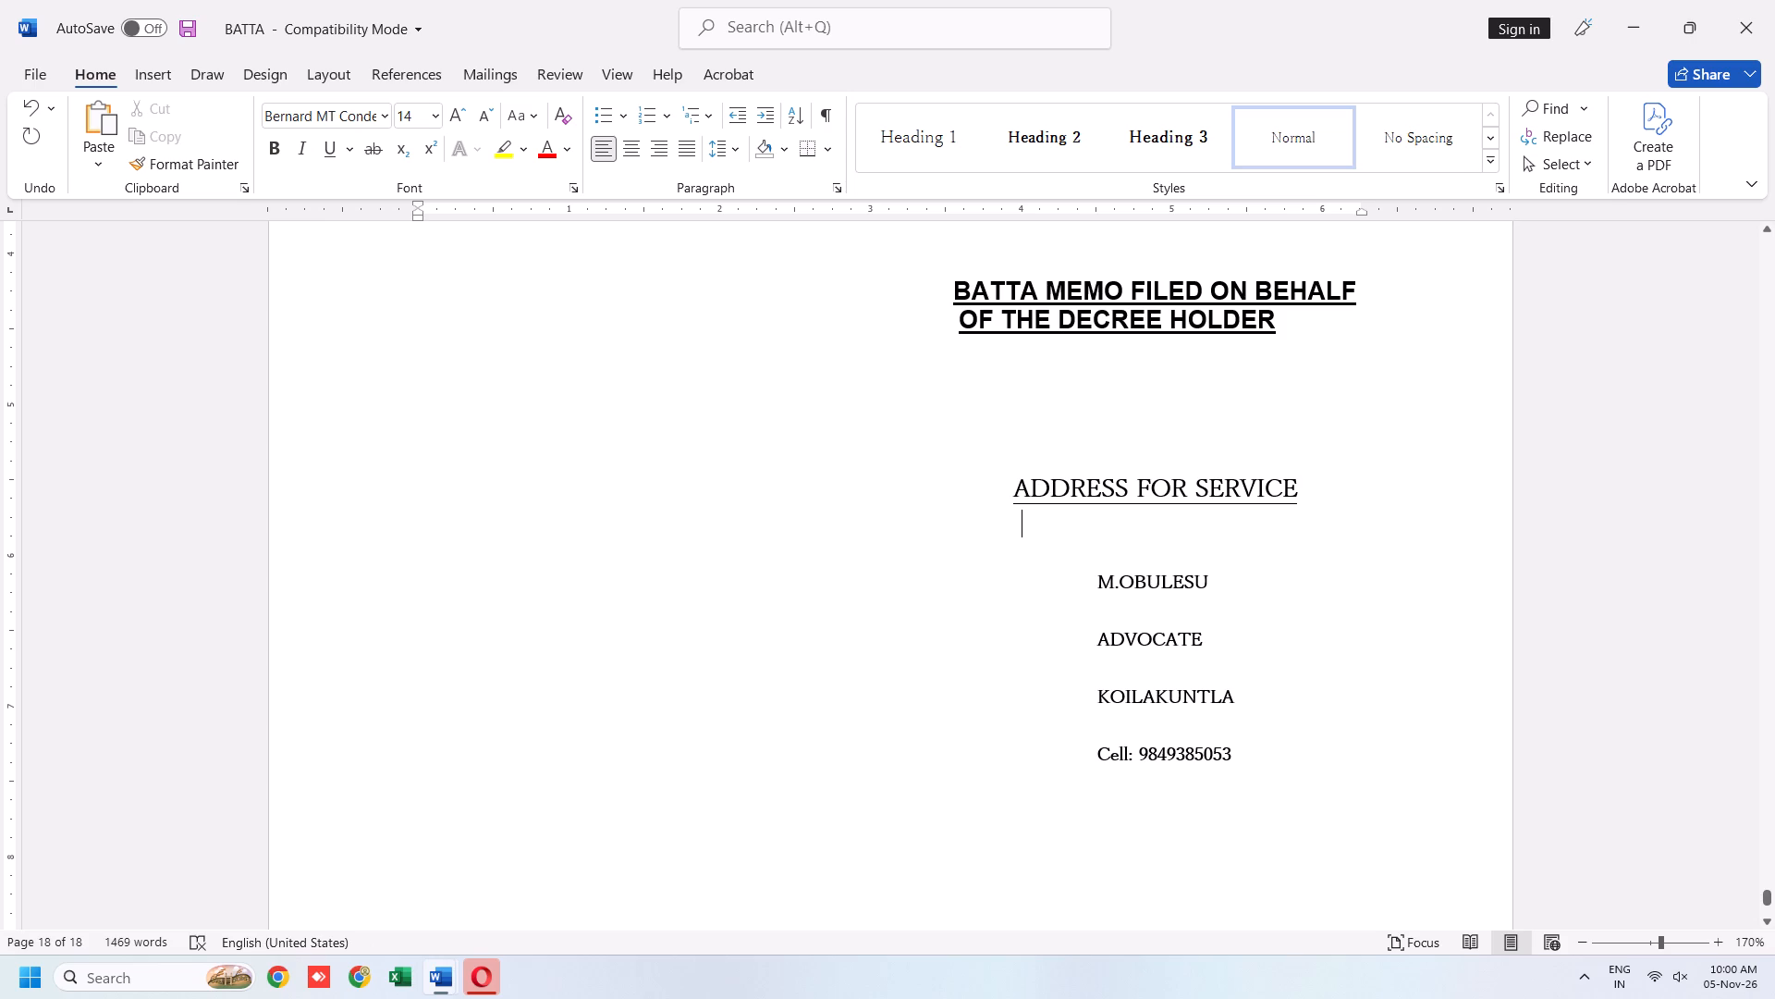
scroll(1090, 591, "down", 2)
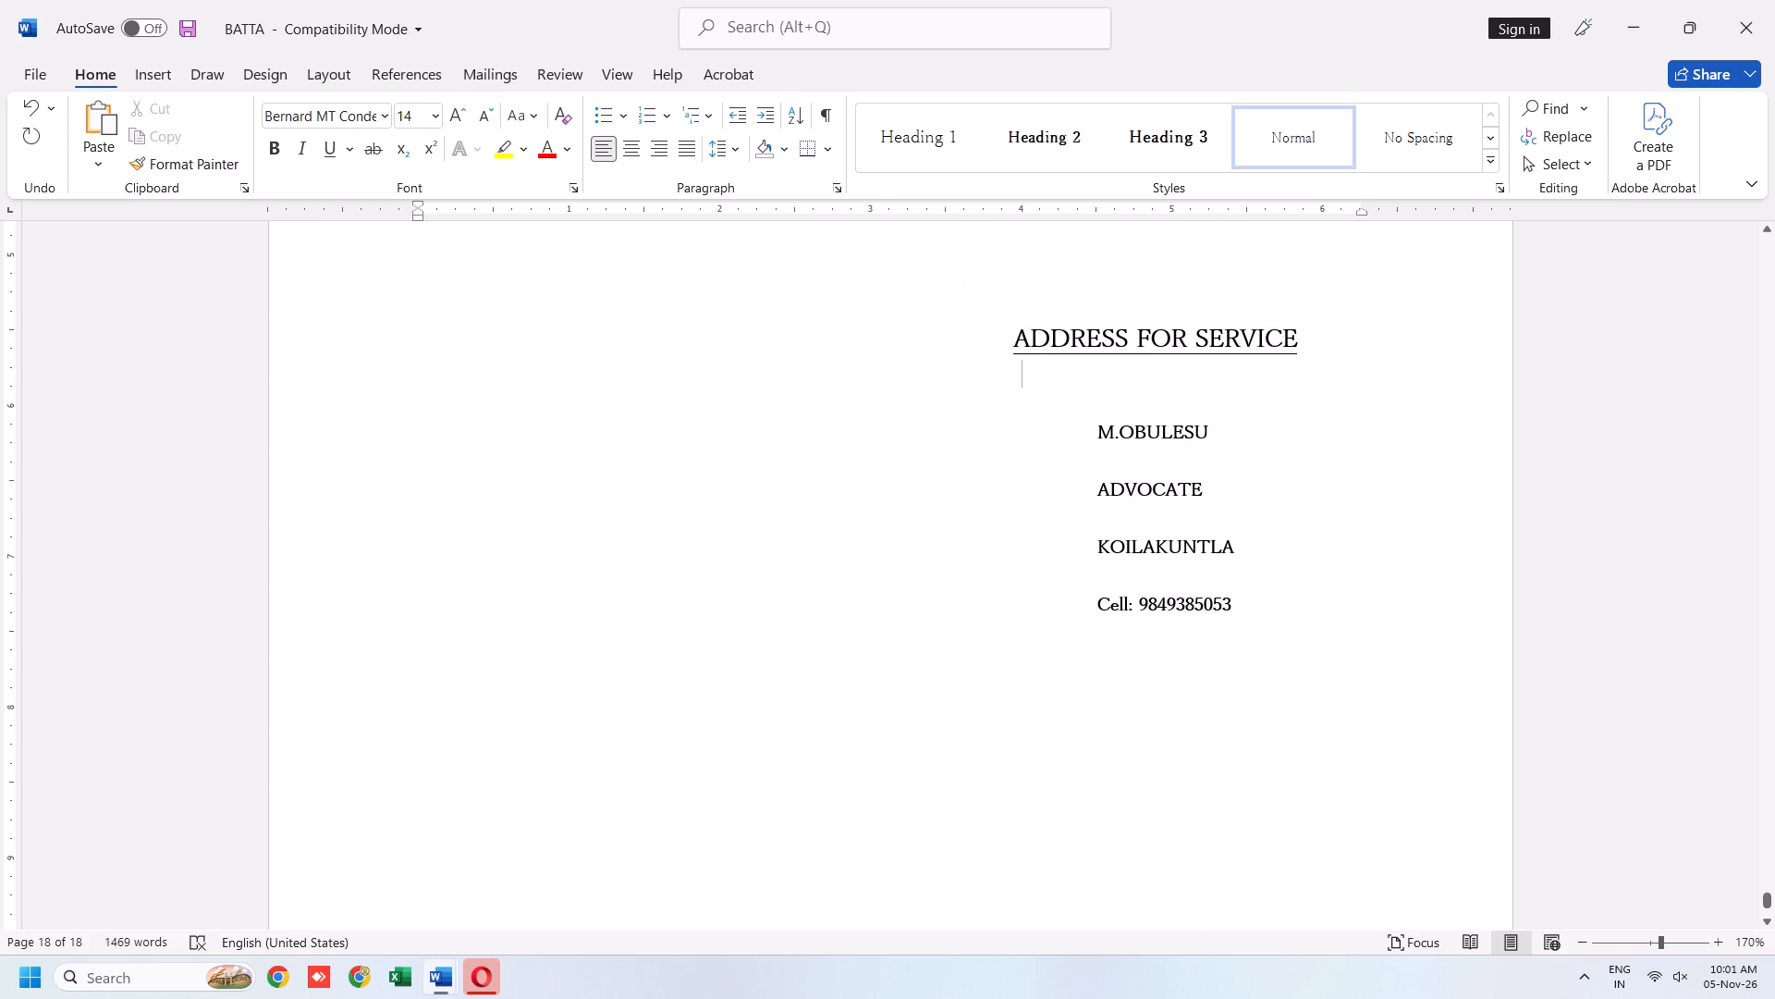
Copy the whole ADDRESS block of the Koilkuntla advocates from the docket on page 3.
key("ctrl+Home")
scroll(1101, 621, "down", 14)
scroll(1157, 611, "up", 1)
scroll(1153, 614, "down", 3)
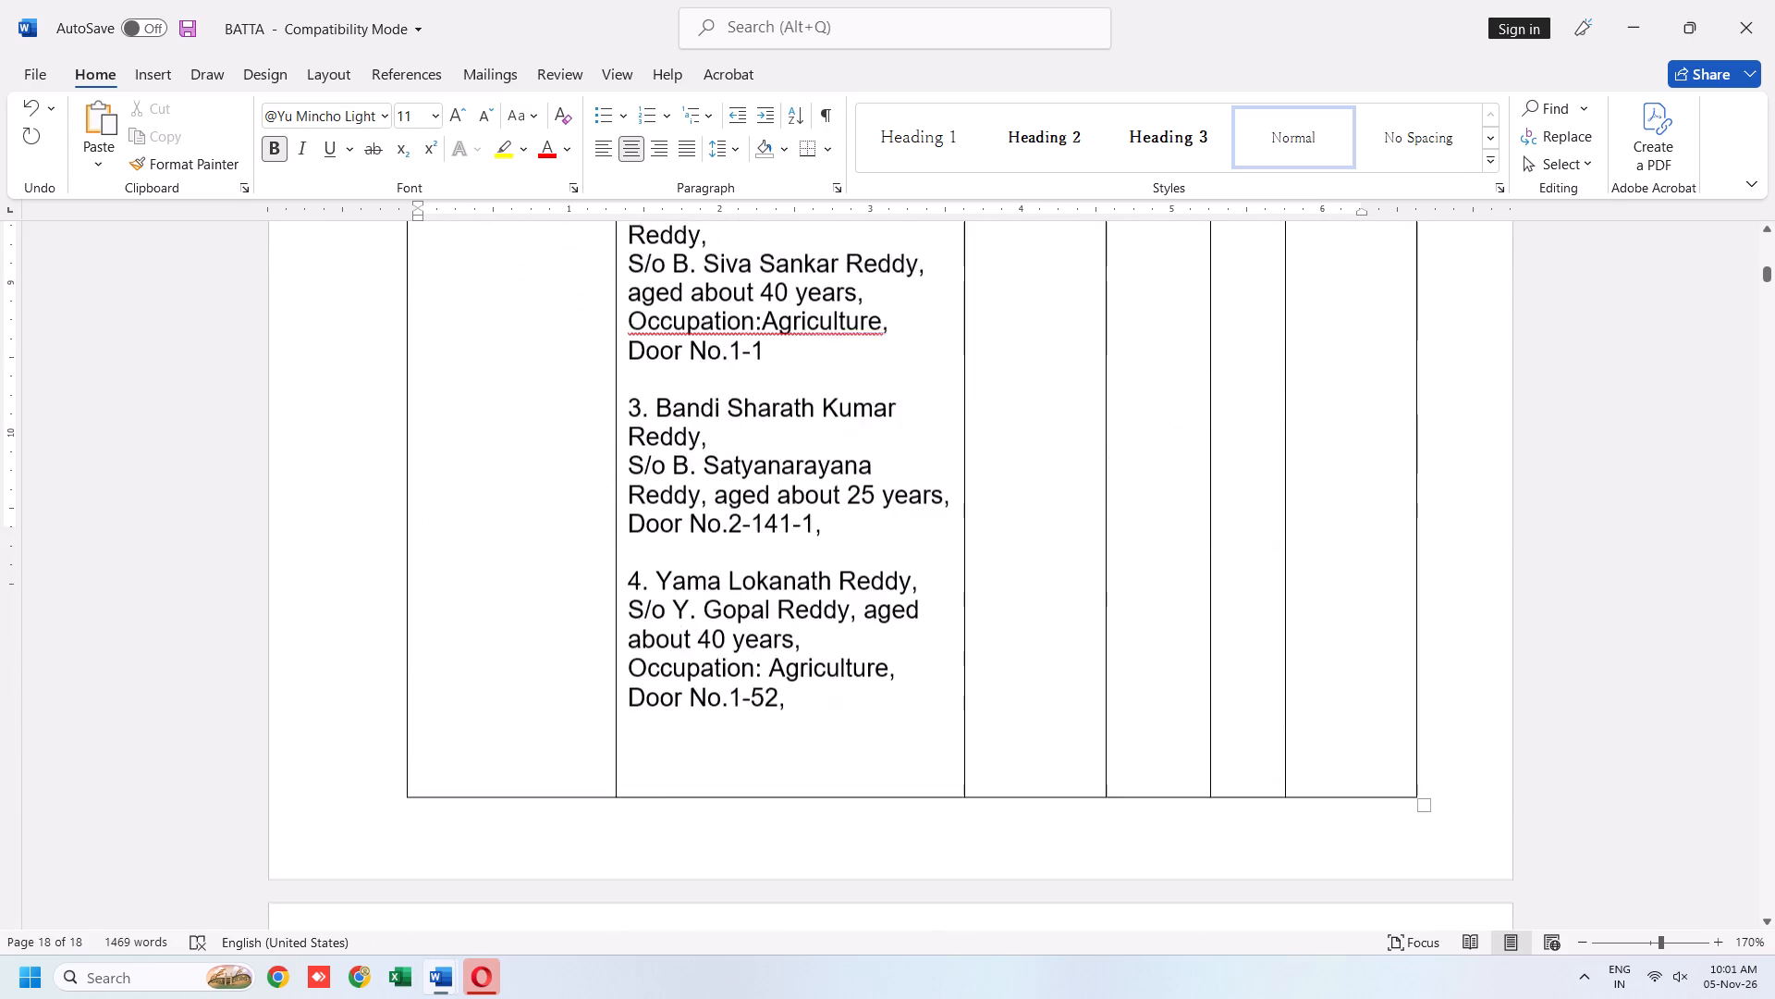
scroll(1156, 672, "down", 20)
scroll(1156, 672, "down", 20)
scroll(1156, 672, "down", 5)
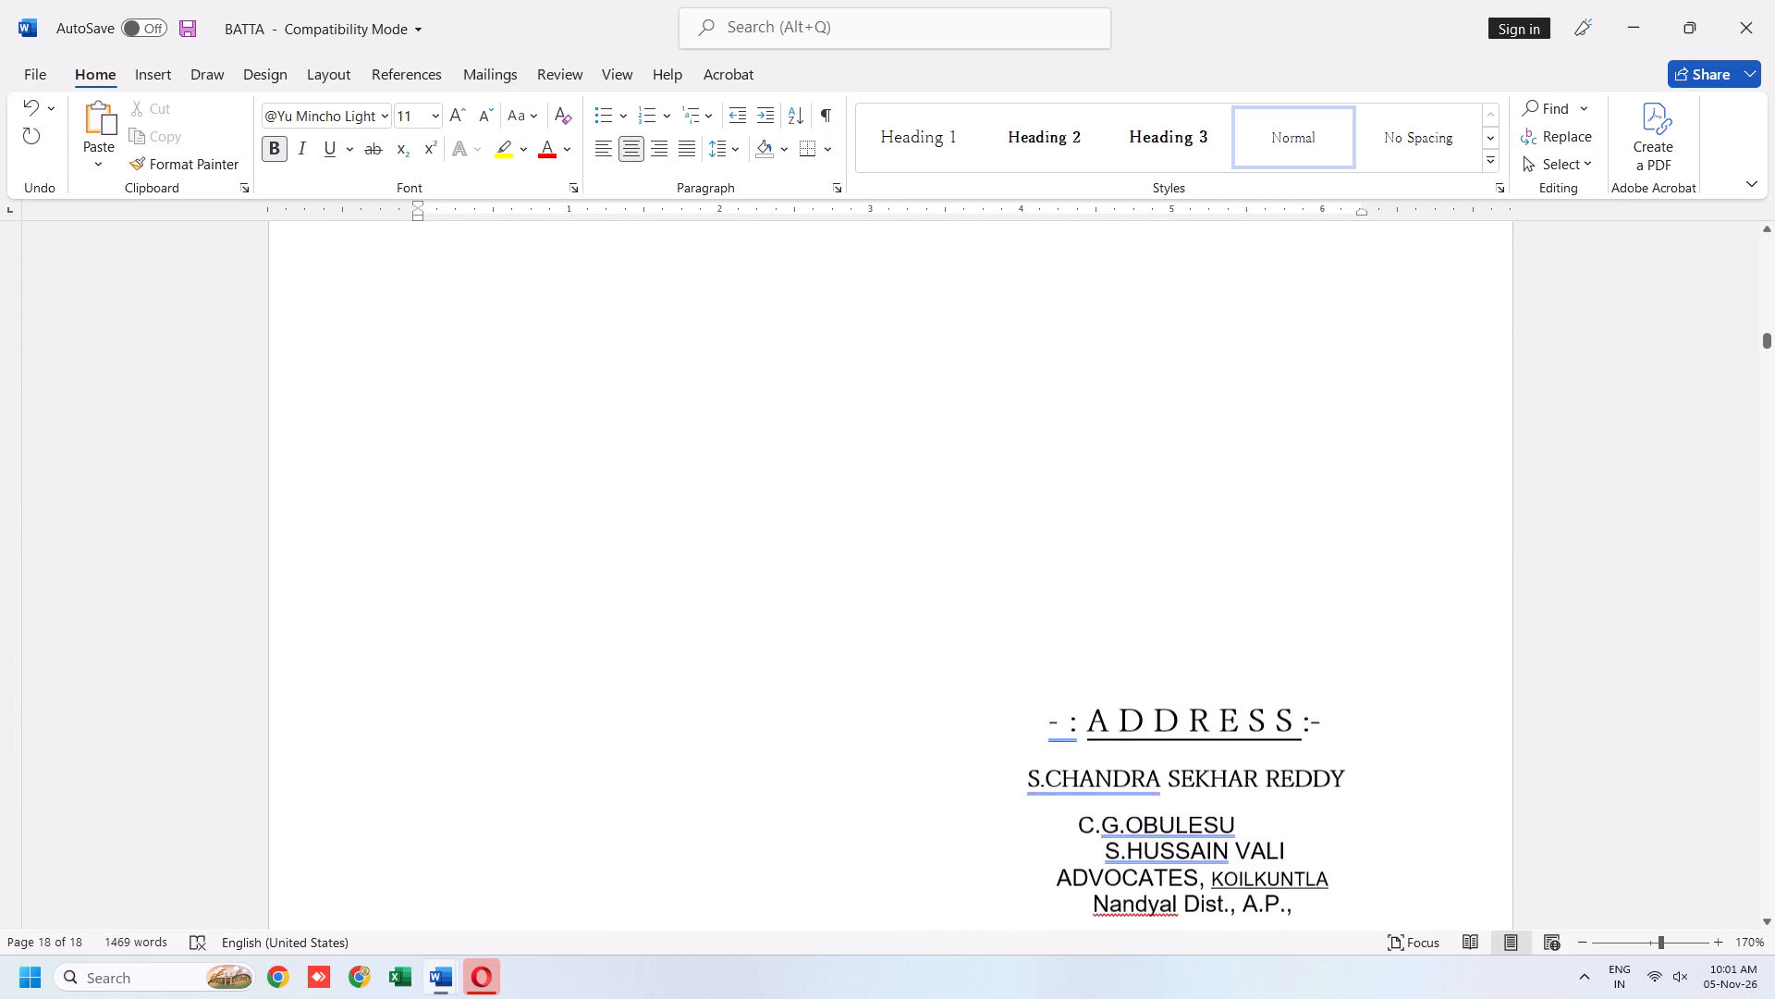
scroll(1149, 847, "down", 2)
left_click_drag(992, 486, 1304, 727)
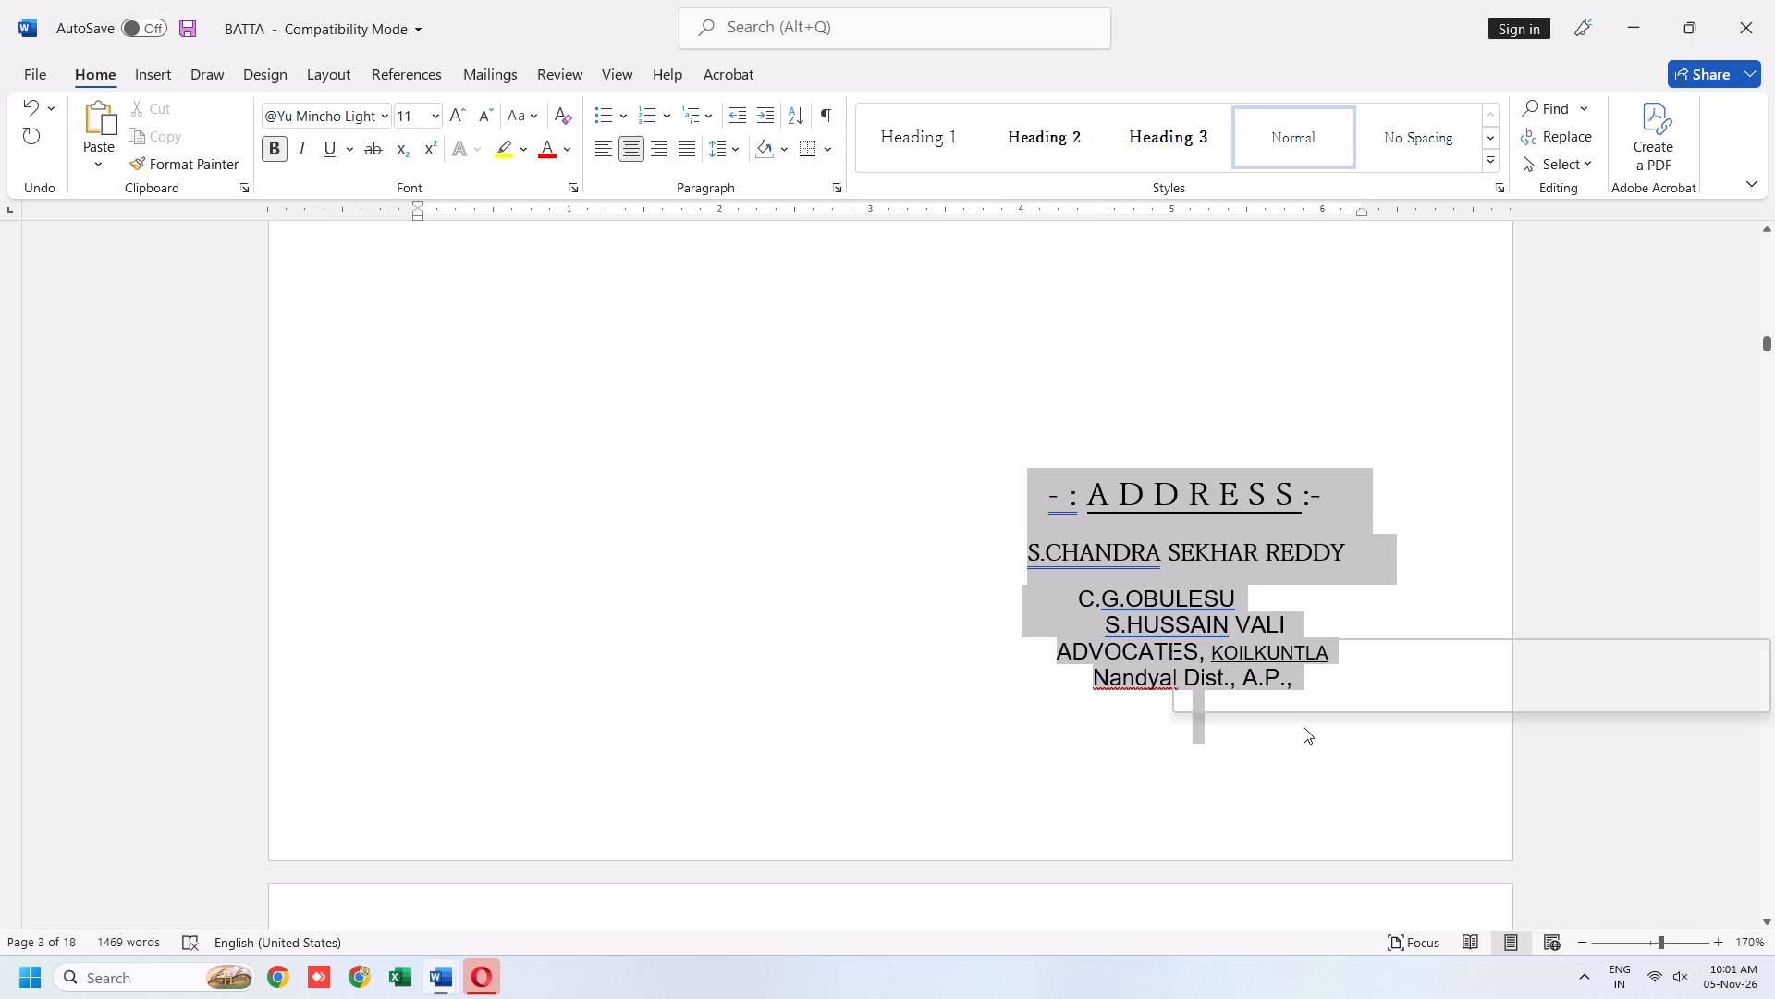
key("ctrl+c")
Switch to the IA NOTICE- document, go to its end, and close it with its changes saved.
key("alt+Tab")
scroll(1265, 739, "up", 4)
scroll(1265, 739, "down", 2)
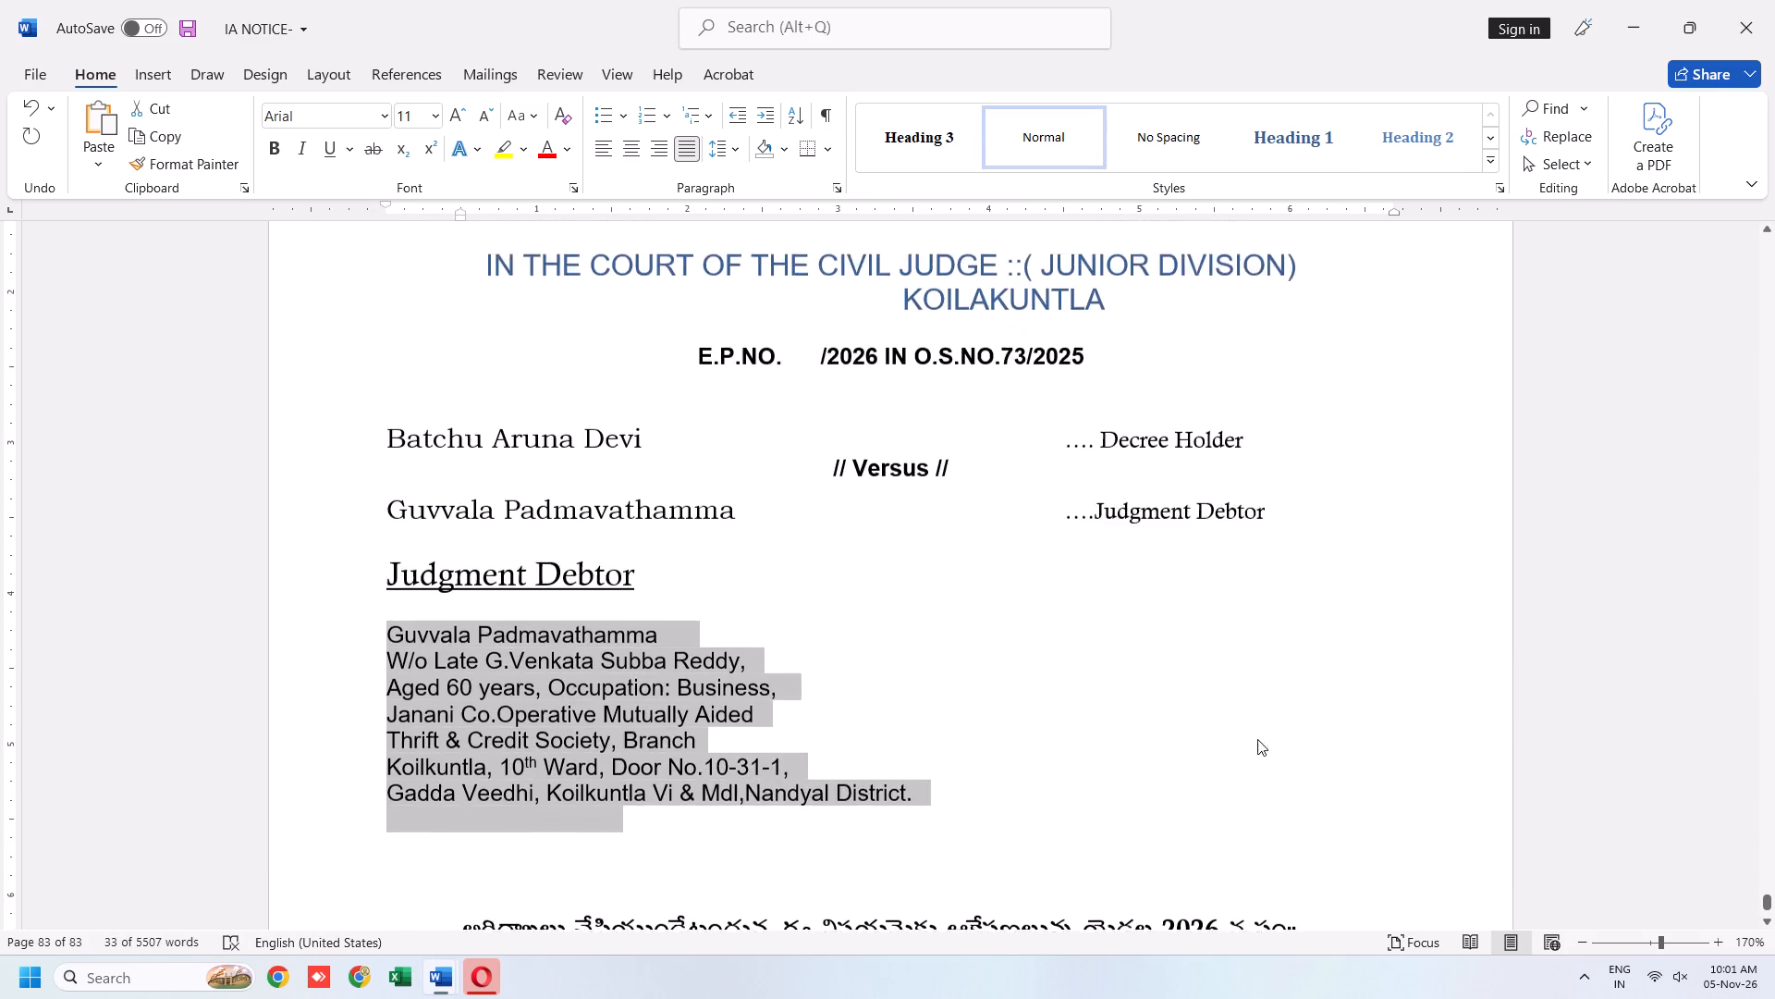
scroll(1195, 747, "down", 2)
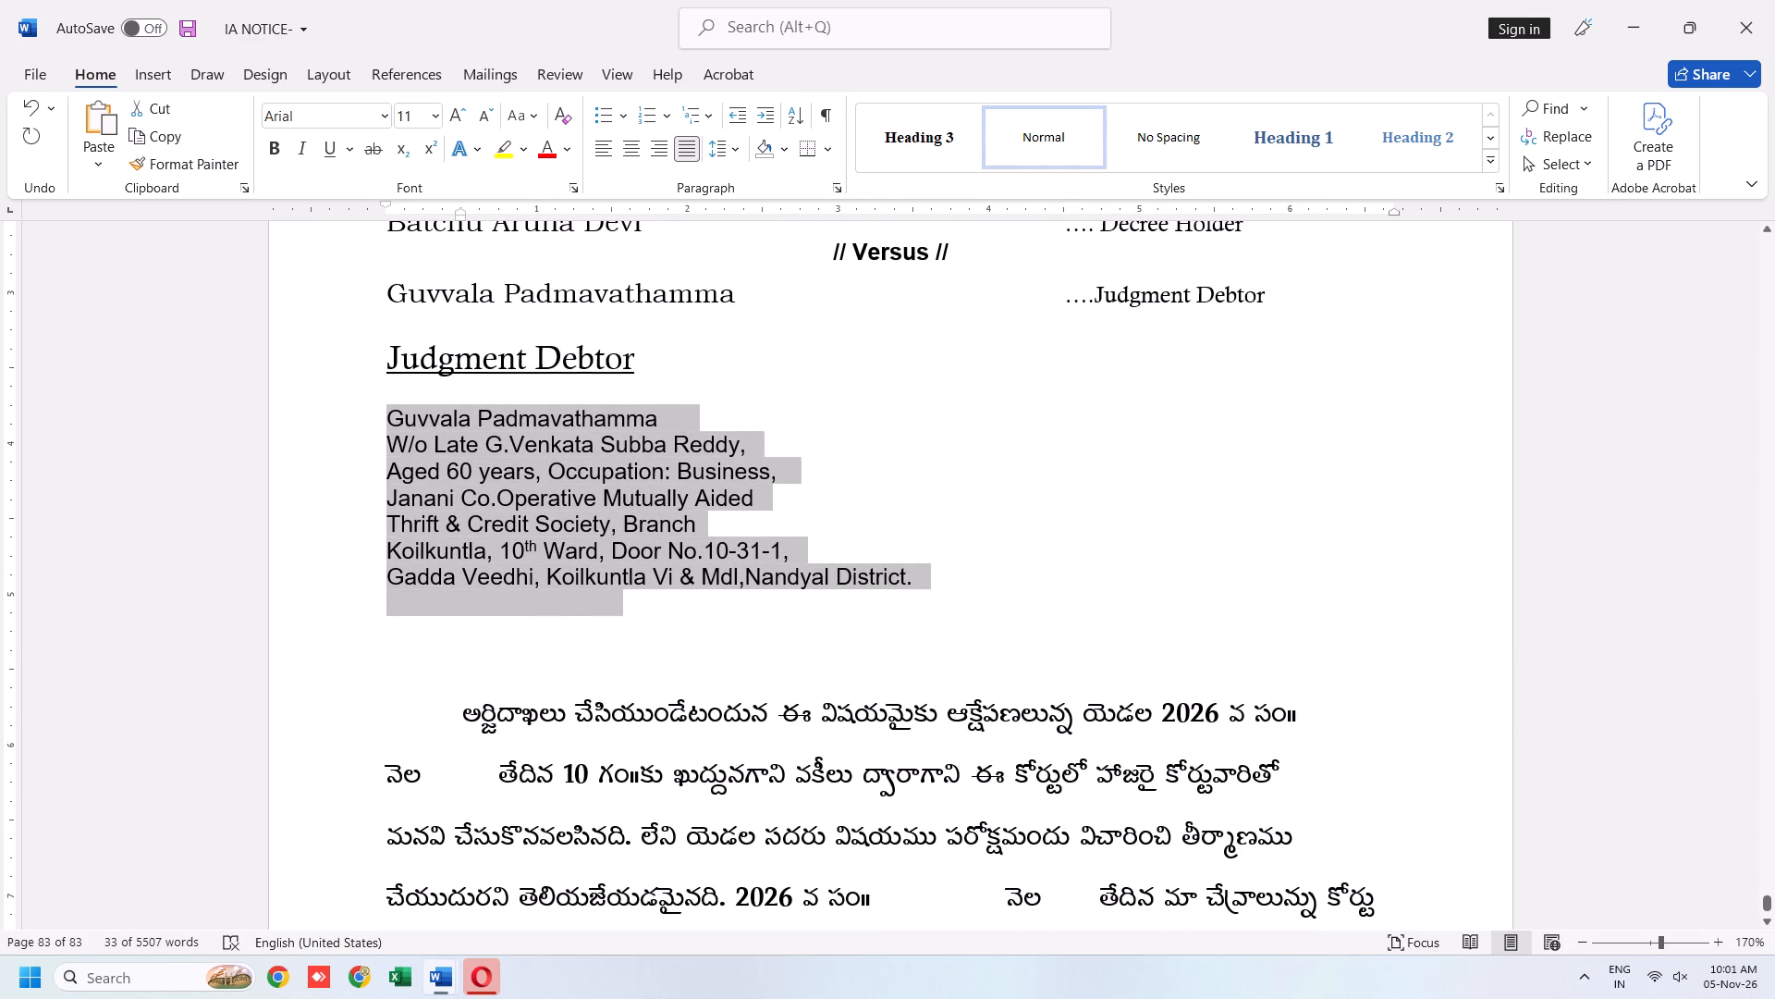
key("ctrl+End")
key("ctrl+Delete")
scroll(1587, 347, "up", 5)
scroll(1587, 347, "down", 5)
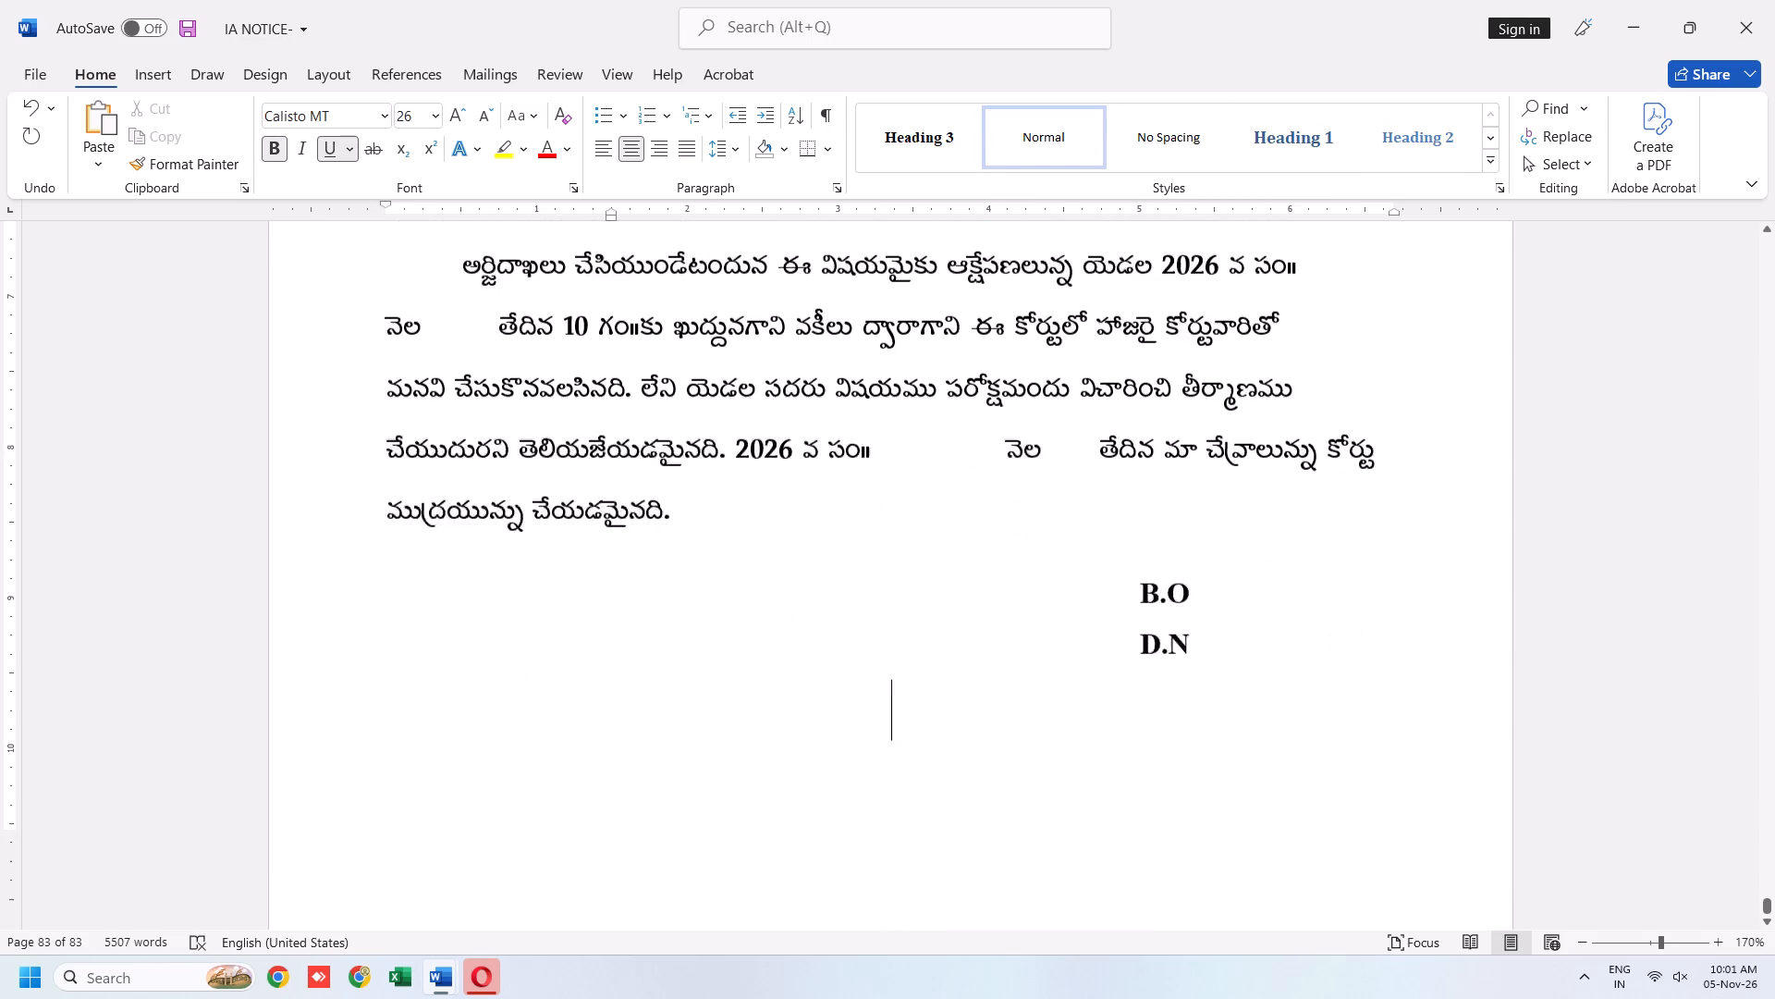
scroll(1587, 347, "down", 8)
left_click(1718, 16)
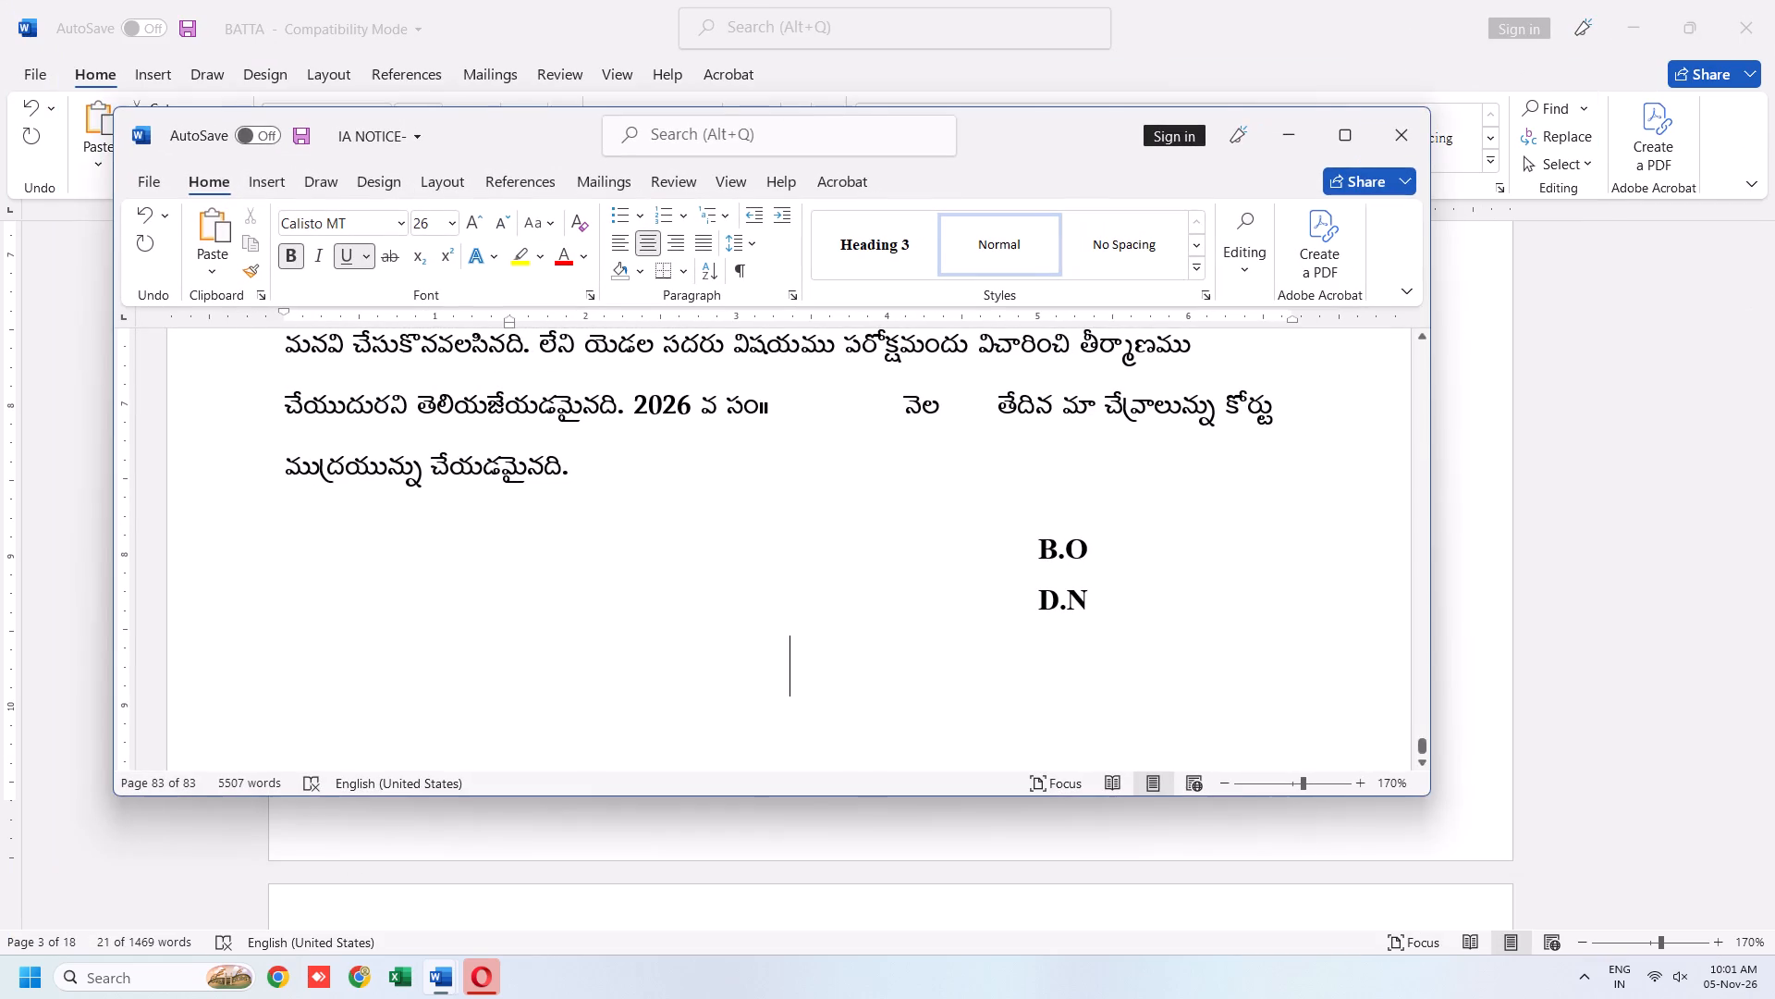
left_click(1408, 142)
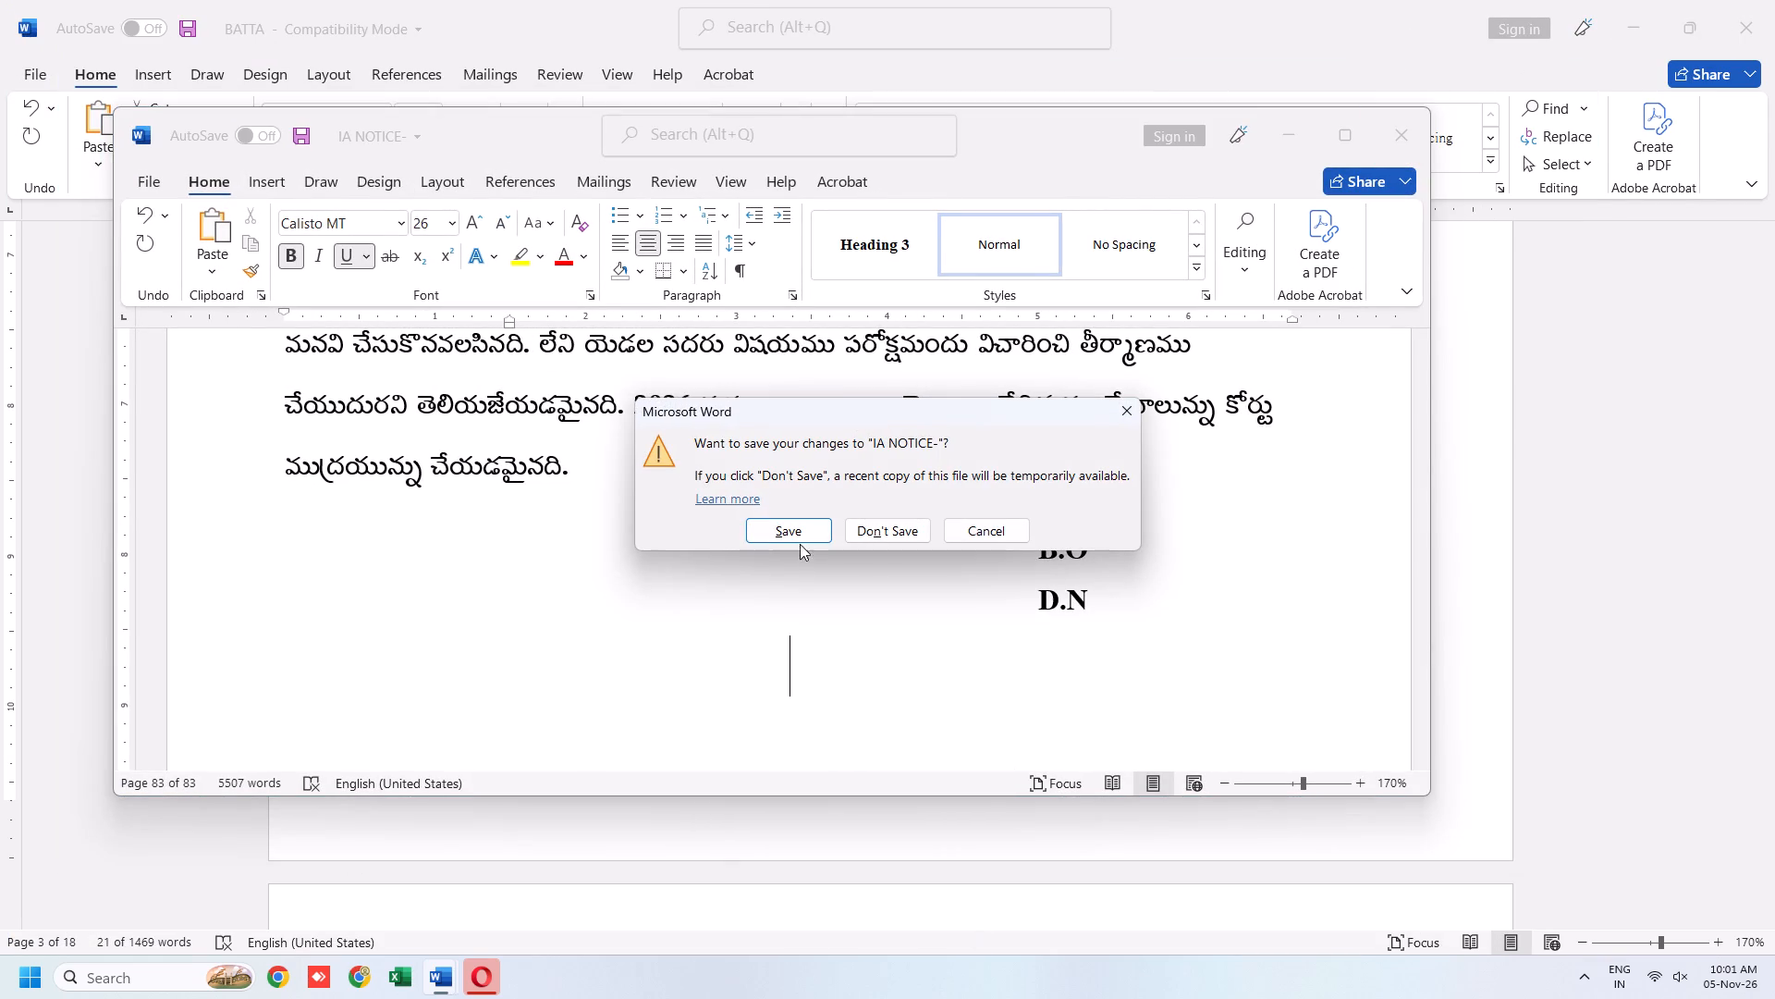
left_click(799, 527)
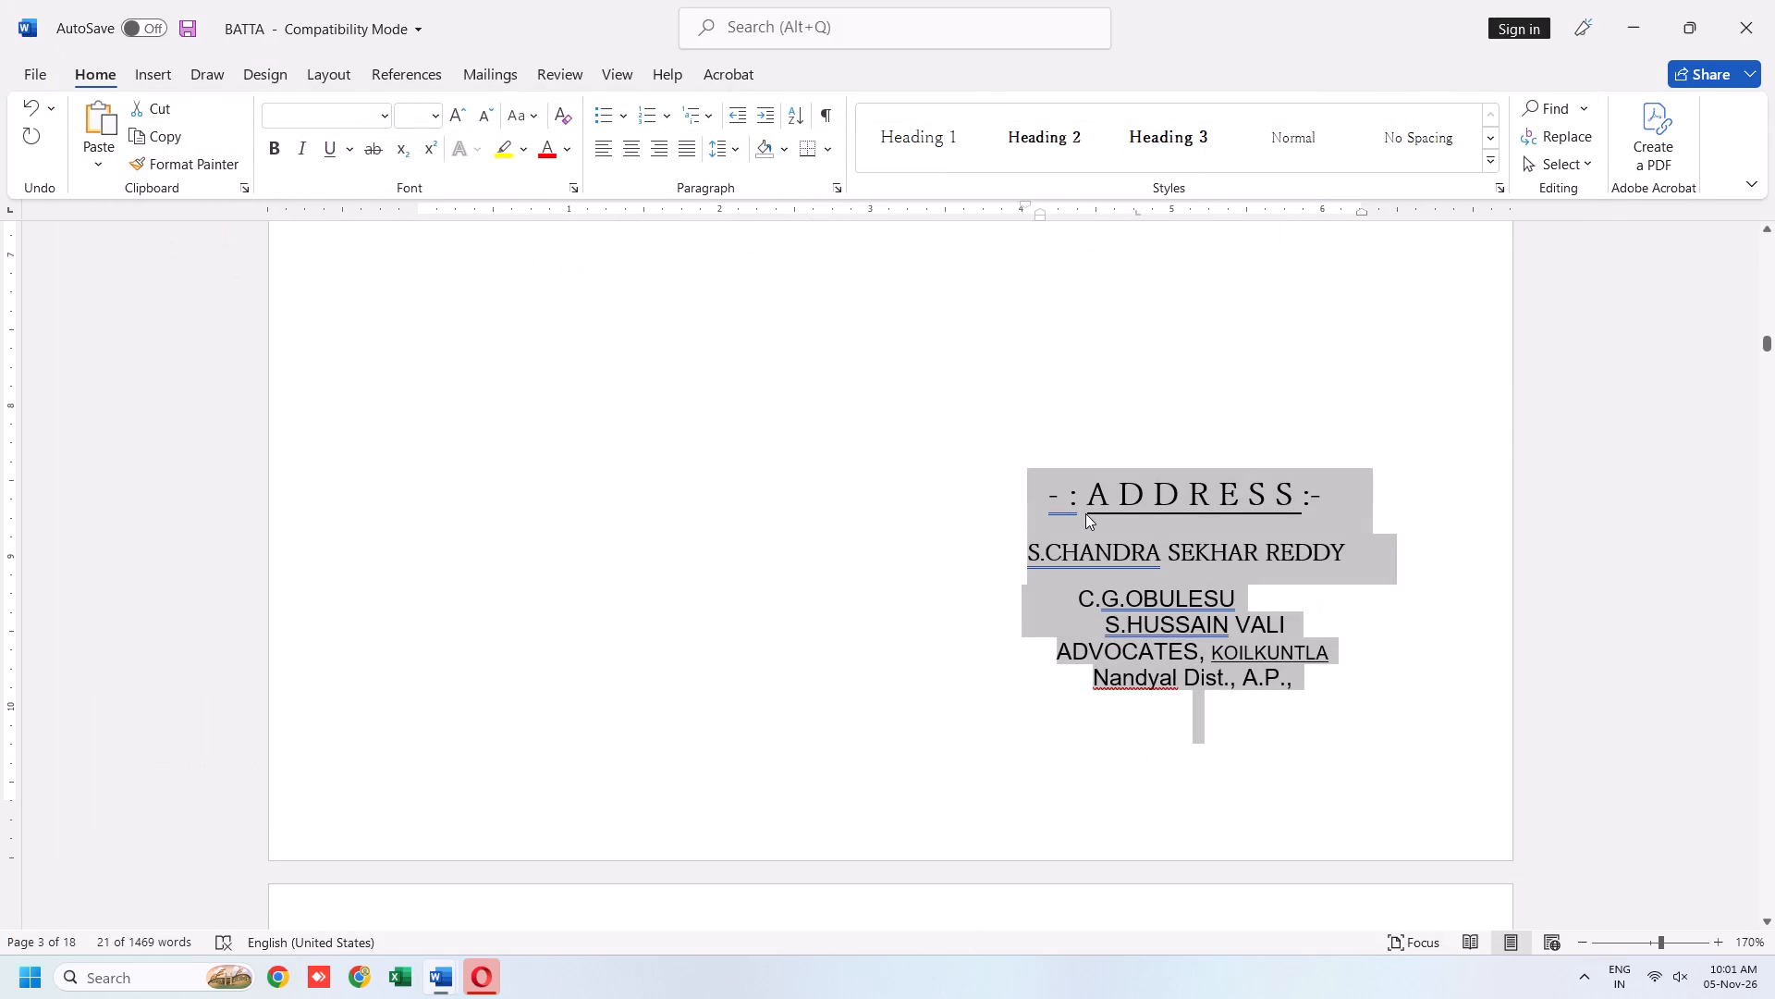
Replace the ADDRESS FOR SERVICE block on the last docket page of BATTA with the copied ADDRESS block.
key("ctrl+End")
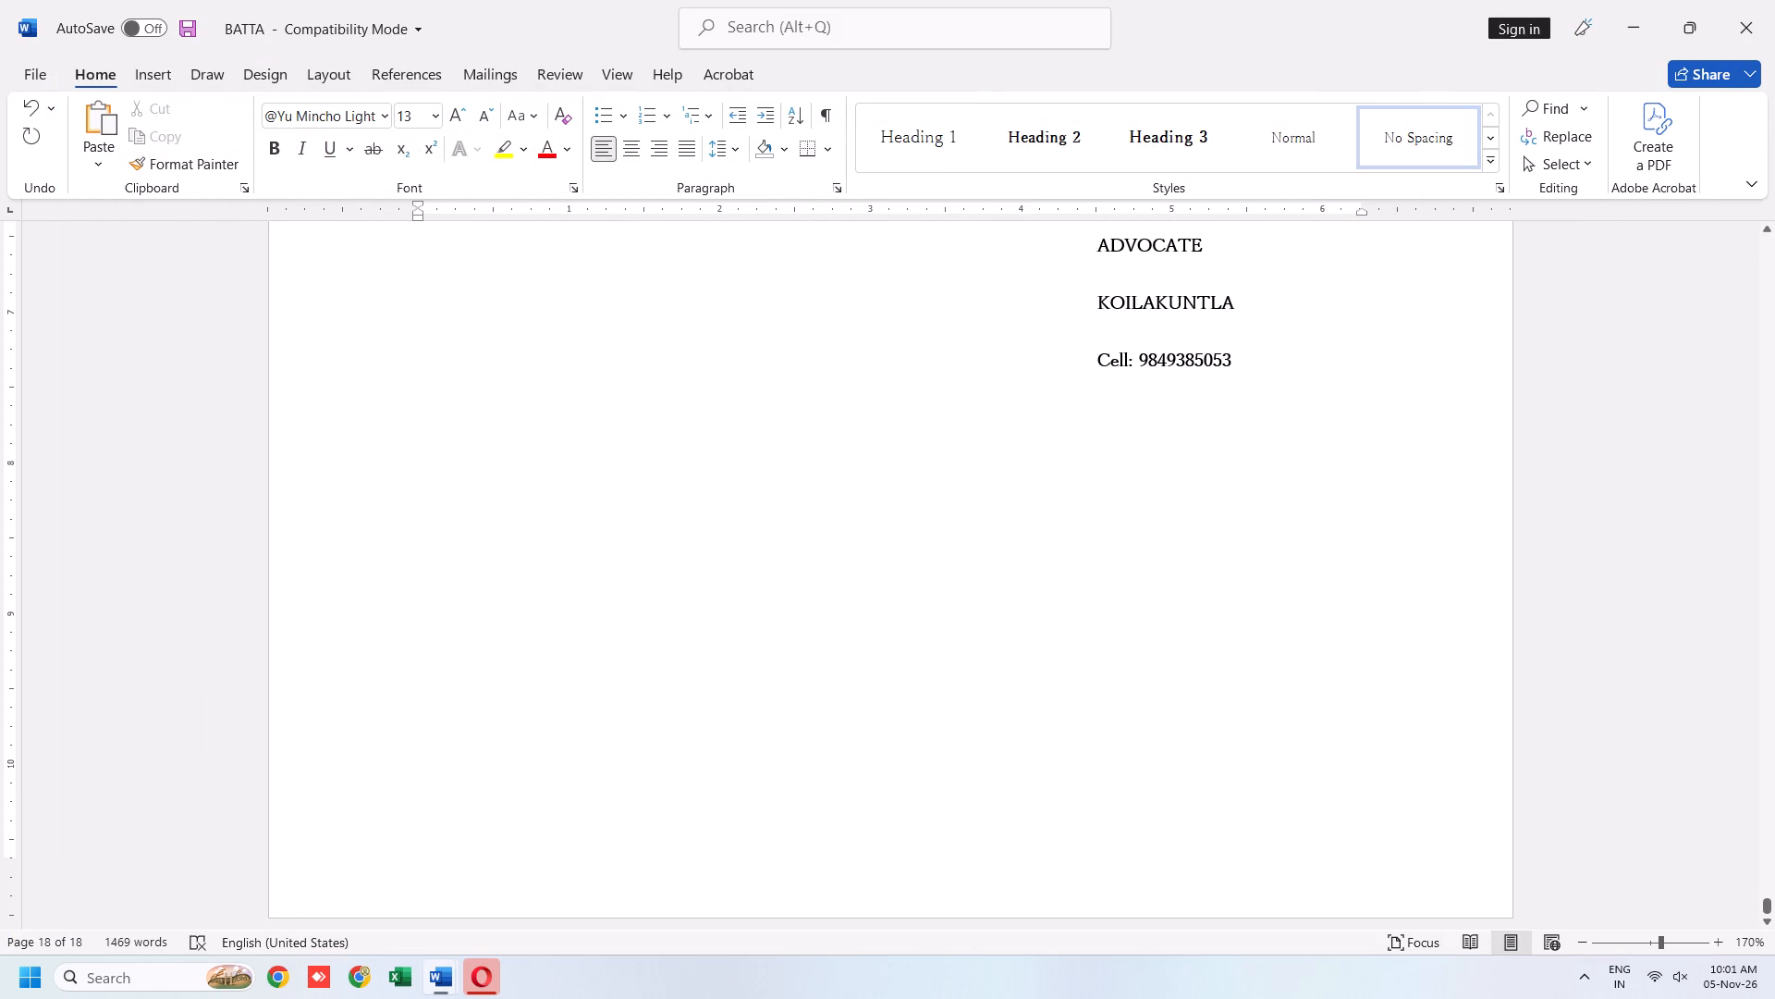
scroll(1085, 438, "up", 6)
left_click_drag(995, 530, 1304, 883)
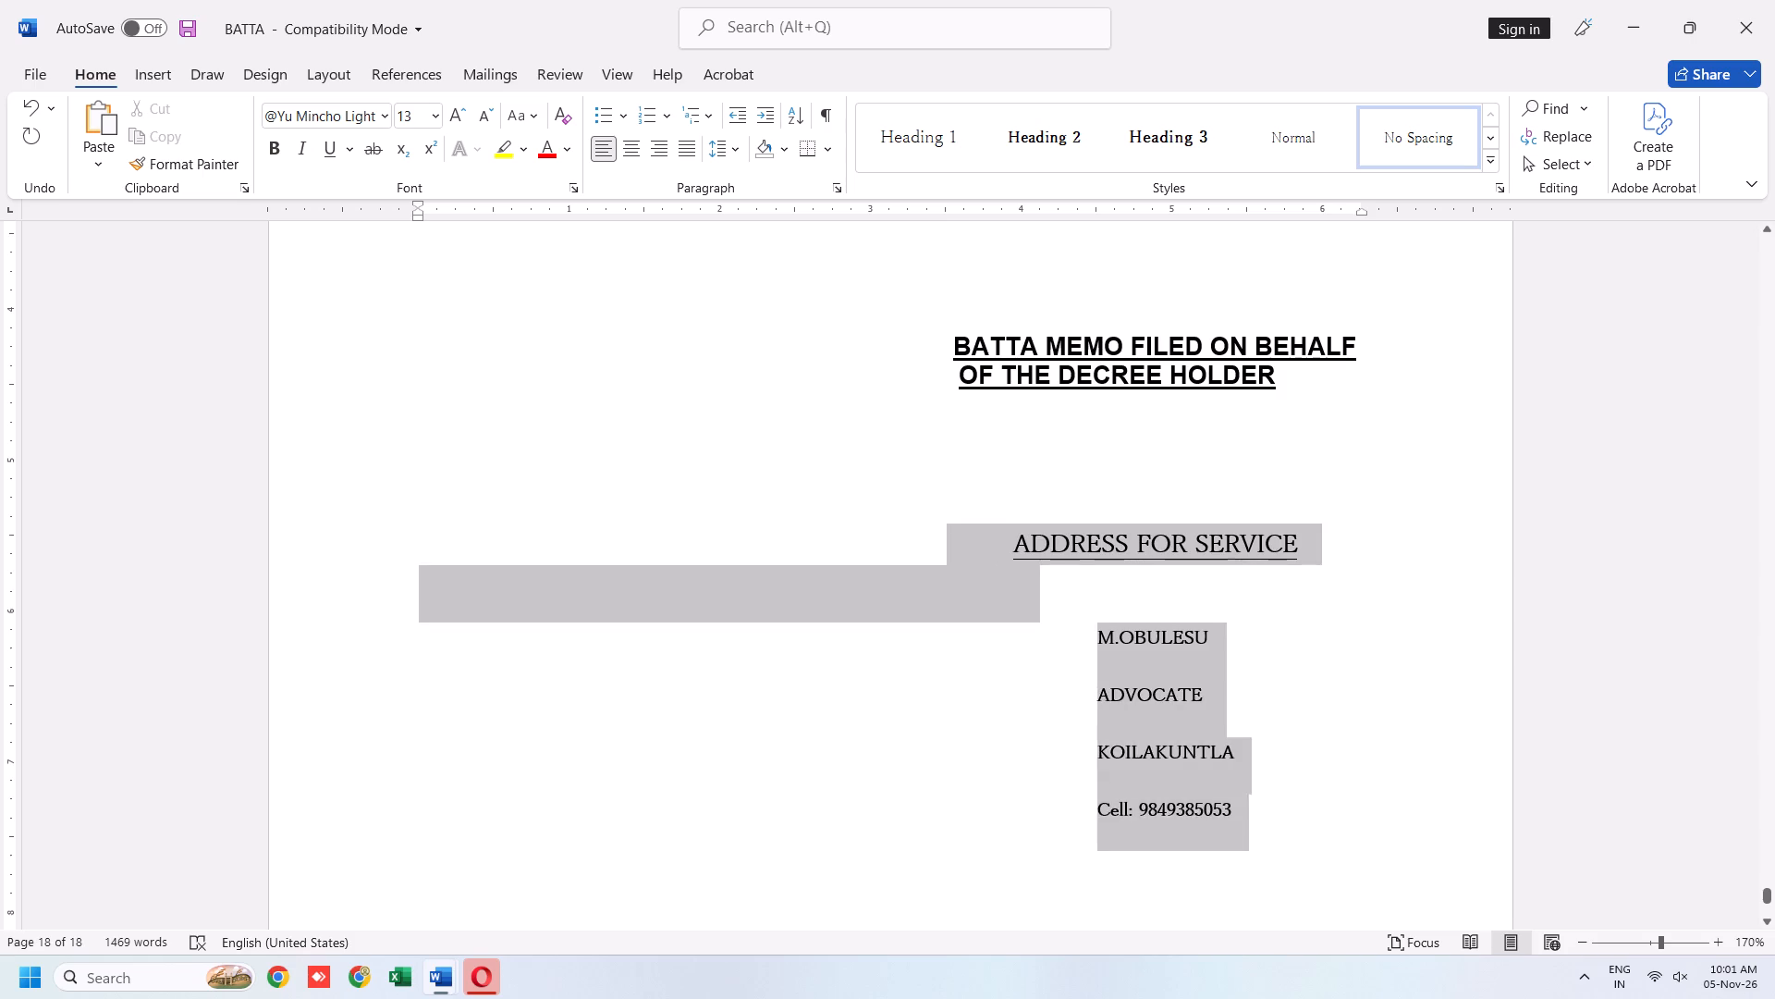
left_click_drag(1304, 883, 1265, 950)
key("ctrl+v")
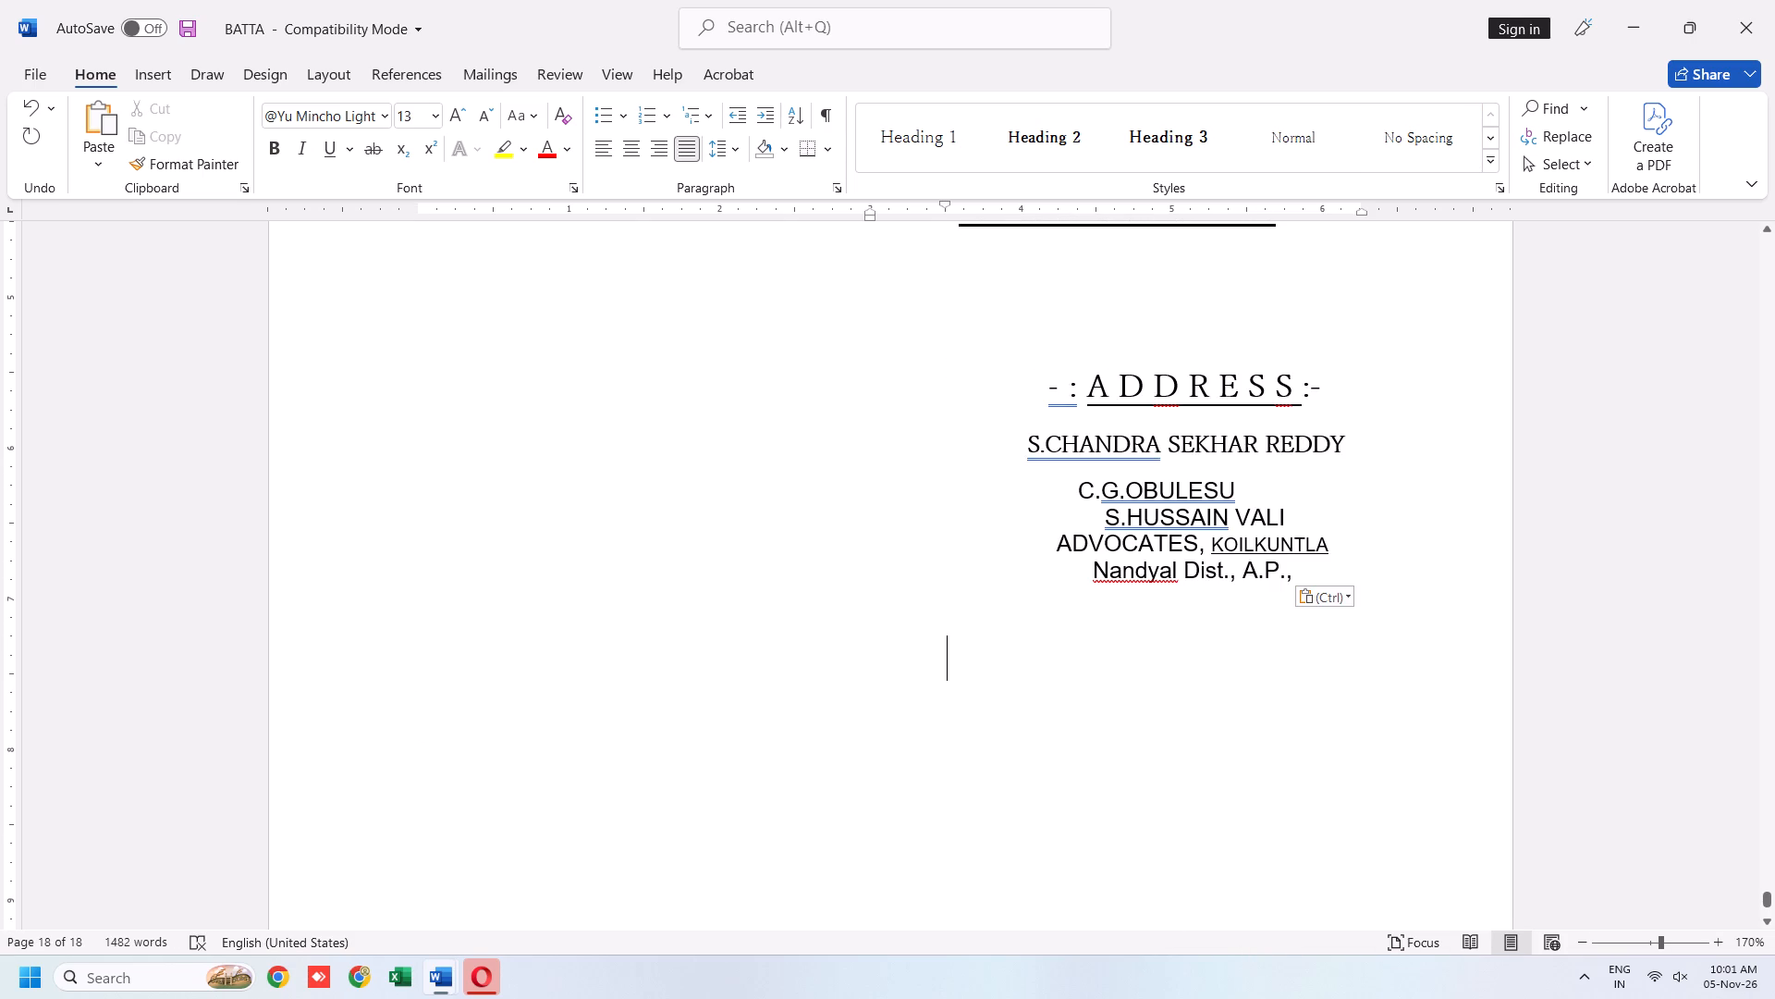
Insert eight line breaks before the ADDRESS heading to move the block down to the bottom of the docket page.
left_click(1036, 377)
key("Return")
key("Return")
key("Return")
key("Return")
key("Return")
key("Return")
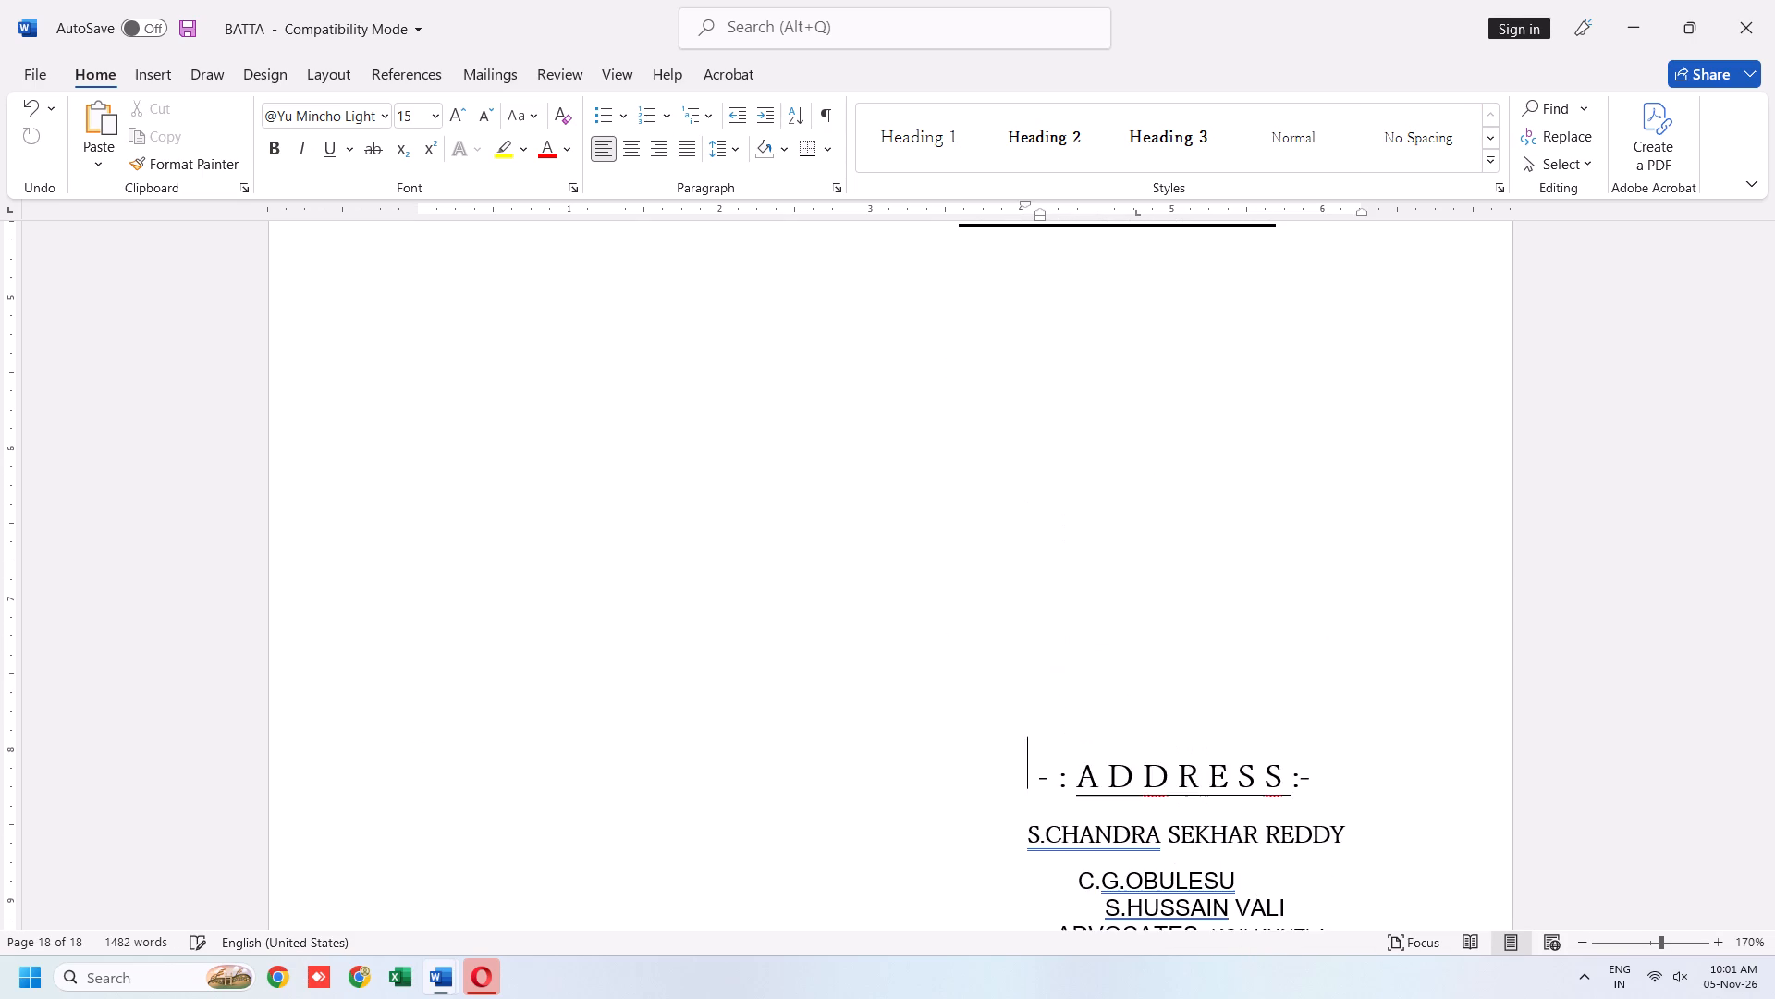
scroll(1036, 413, "down", 6)
scroll(1060, 425, "up", 1)
scroll(1056, 451, "down", 4)
key("Return")
key("Return")
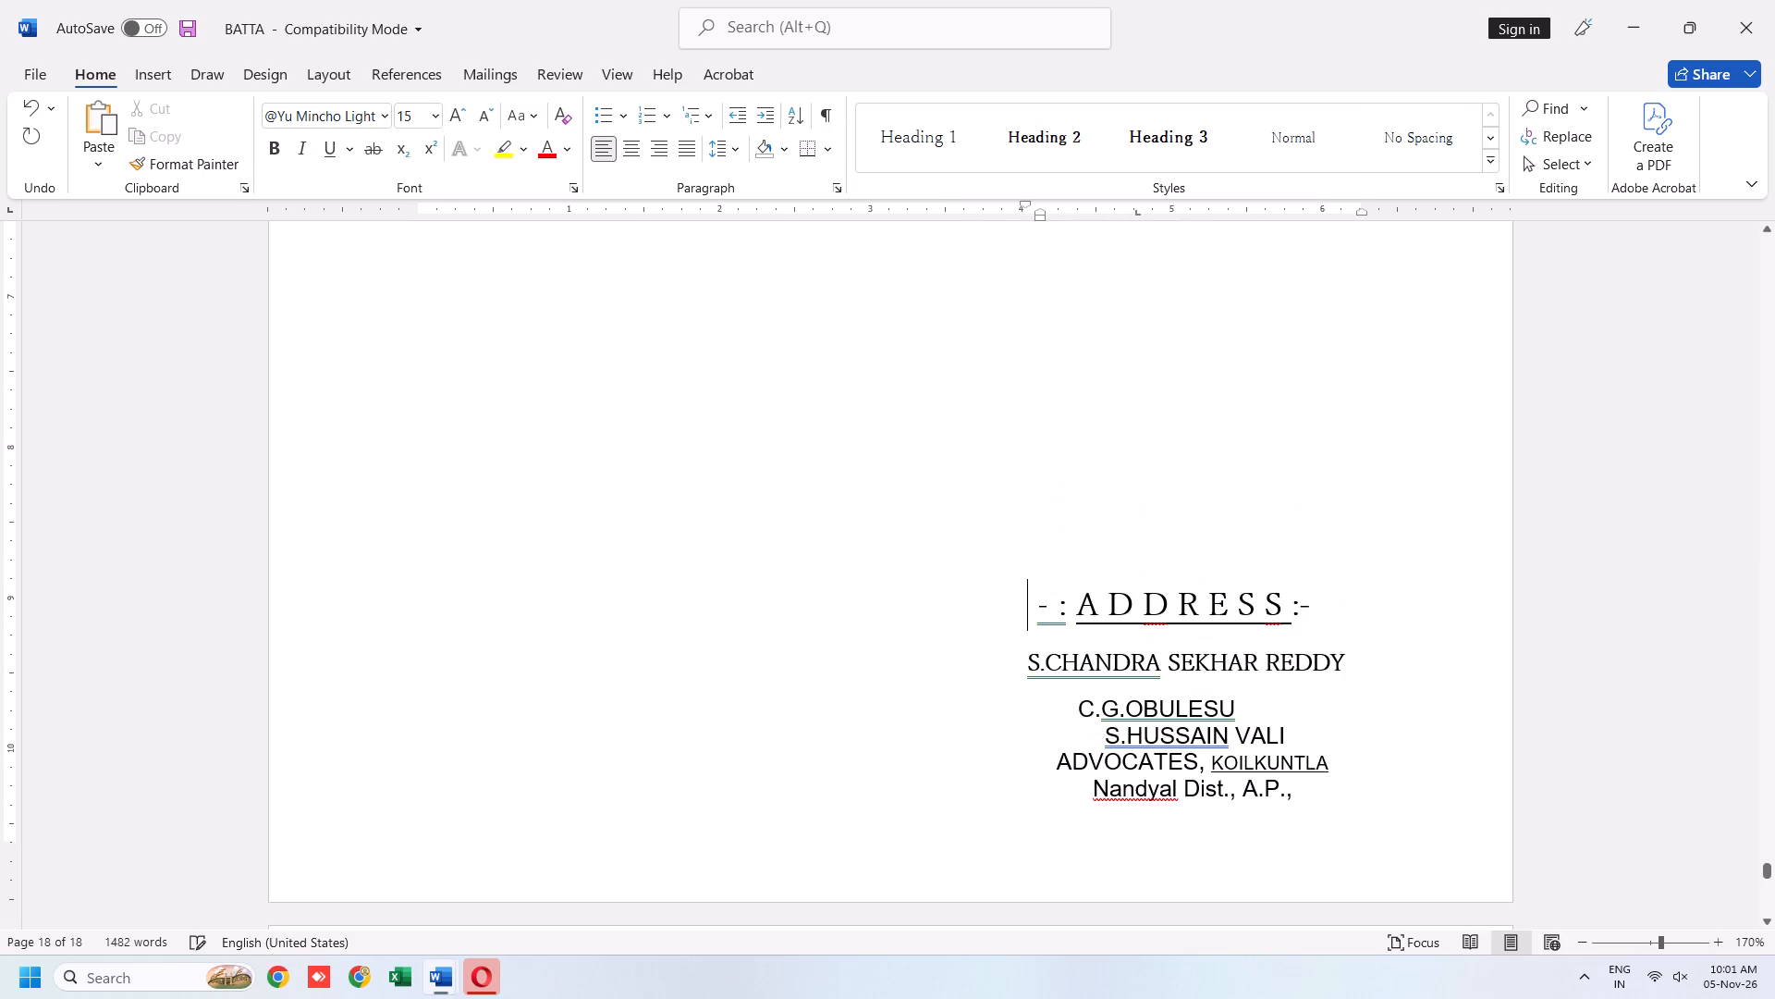
Replace the initials C.G with M in the second advocate's line of the ADDRESS block.
left_click_drag(1075, 709, 1120, 717)
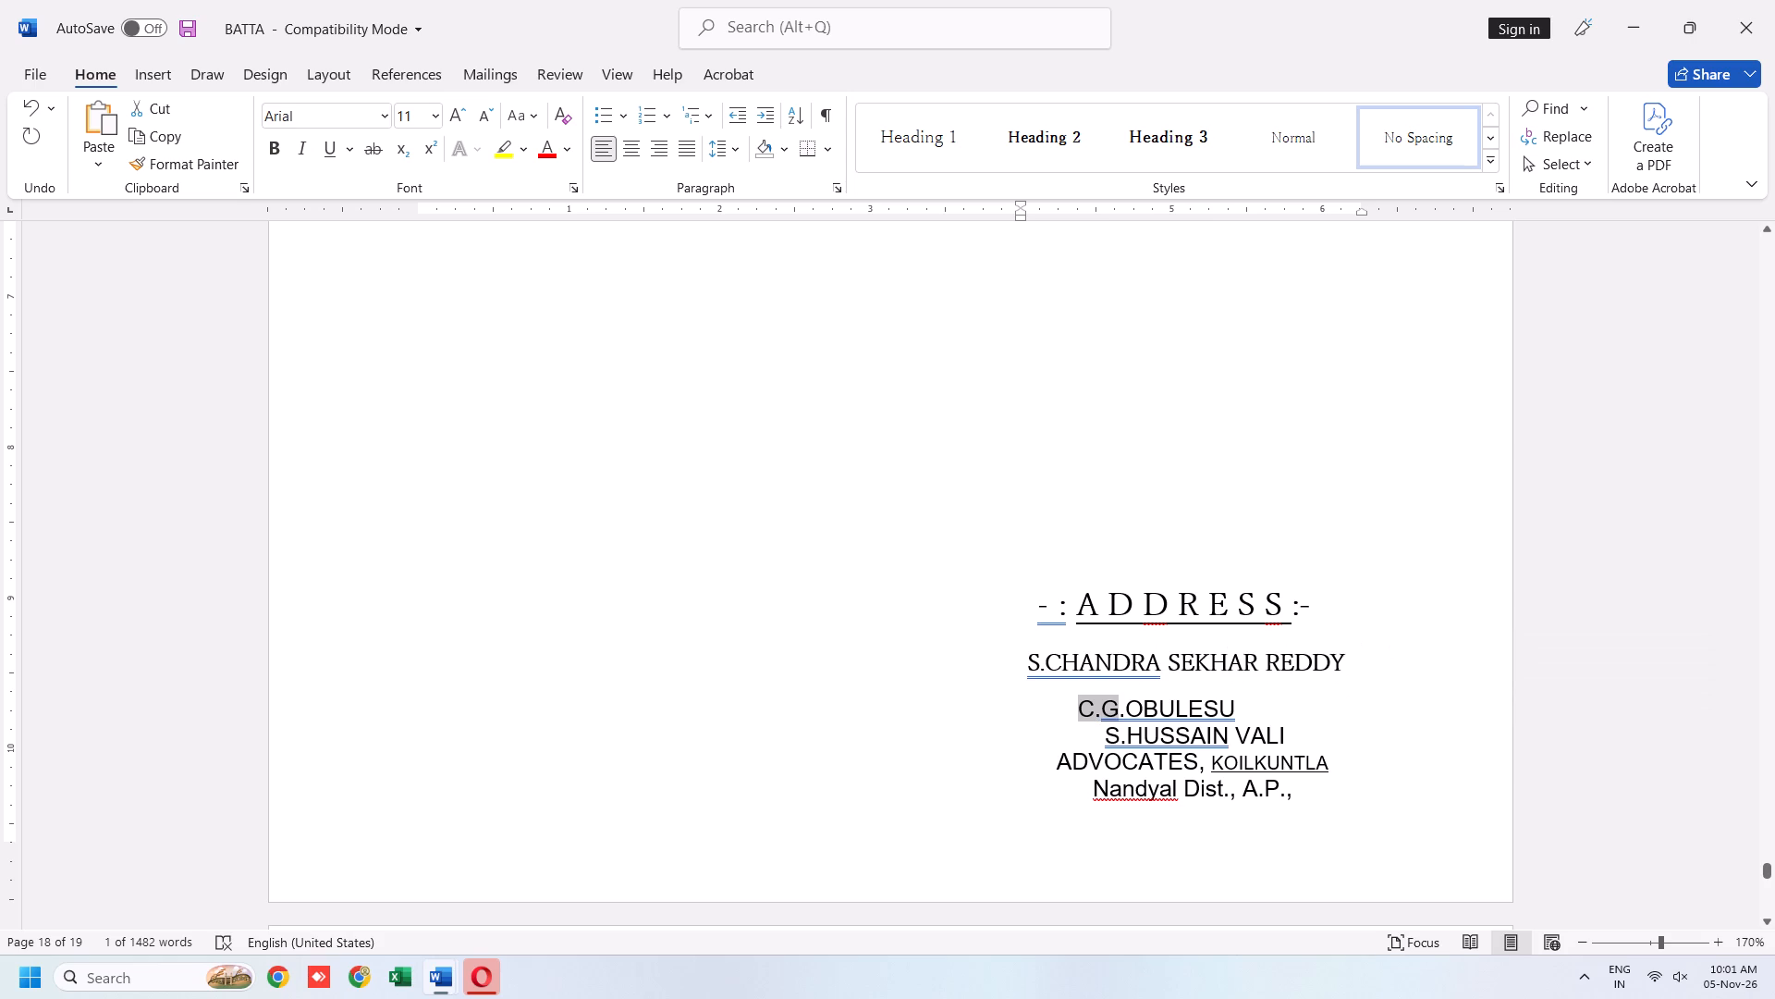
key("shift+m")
Check the docket page's layout from the court heading through the batta memo title to the ADDRESS block.
scroll(1168, 752, "down", 1)
scroll(1161, 757, "up", 7)
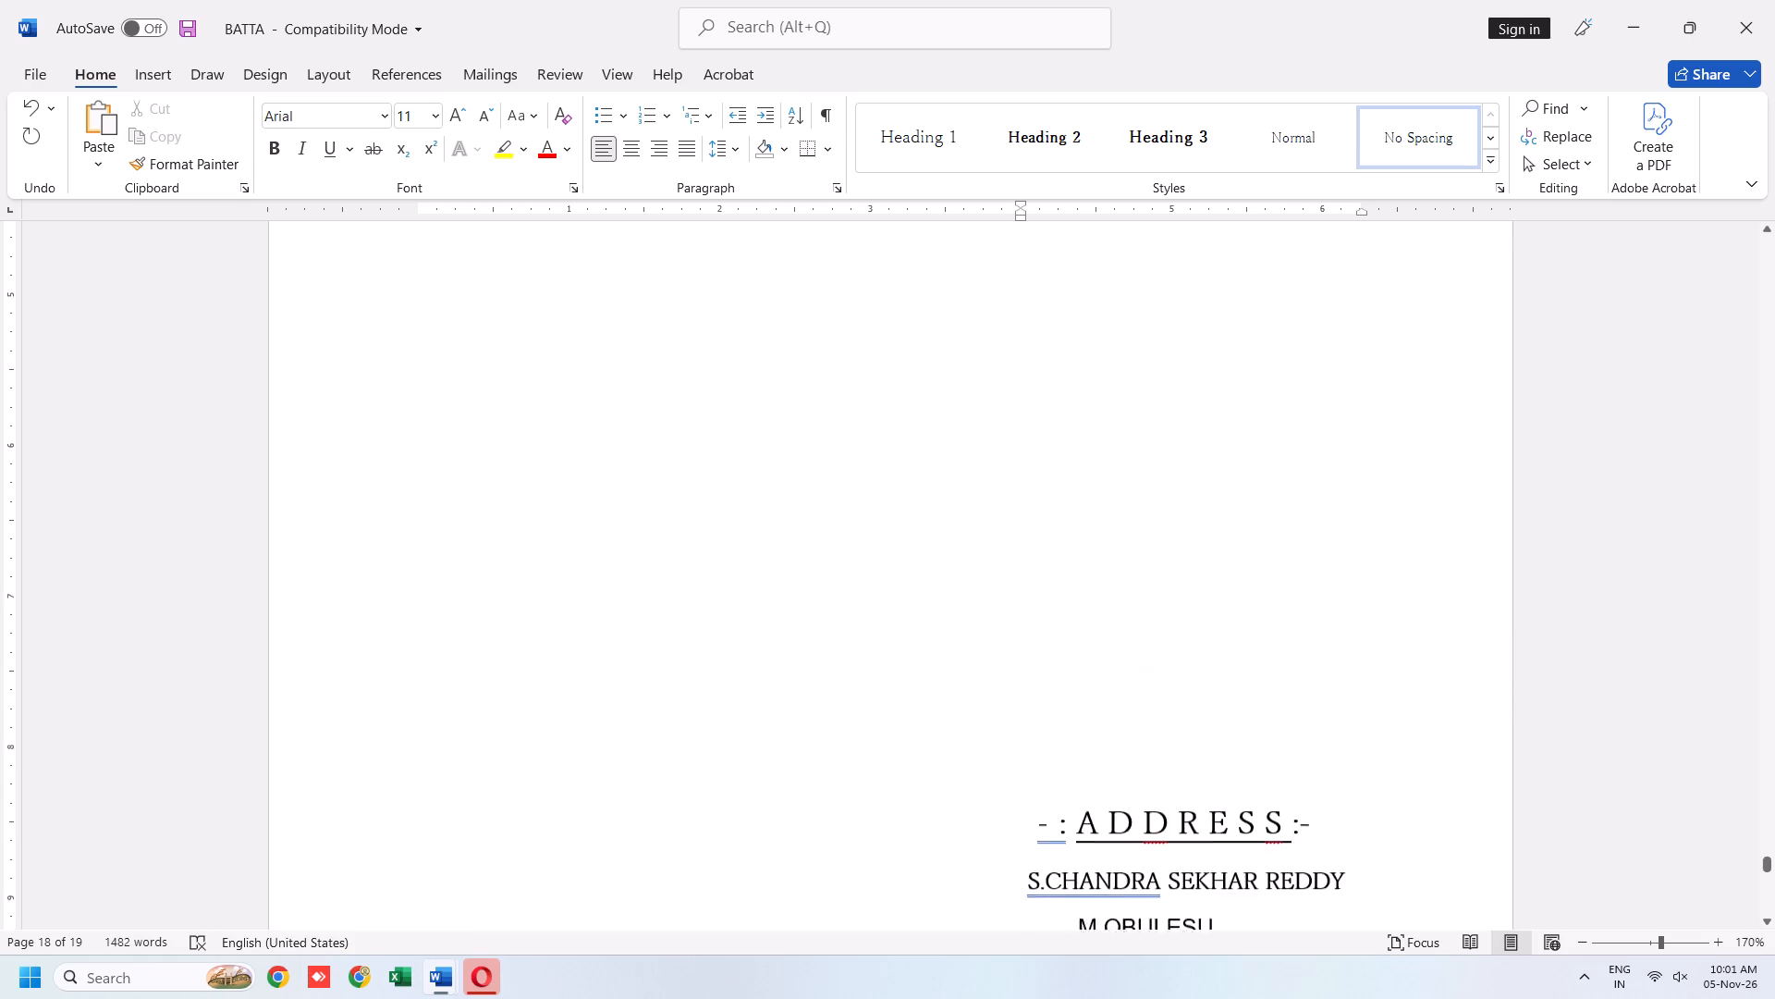
scroll(1023, 776, "up", 10)
scroll(1023, 776, "down", 7)
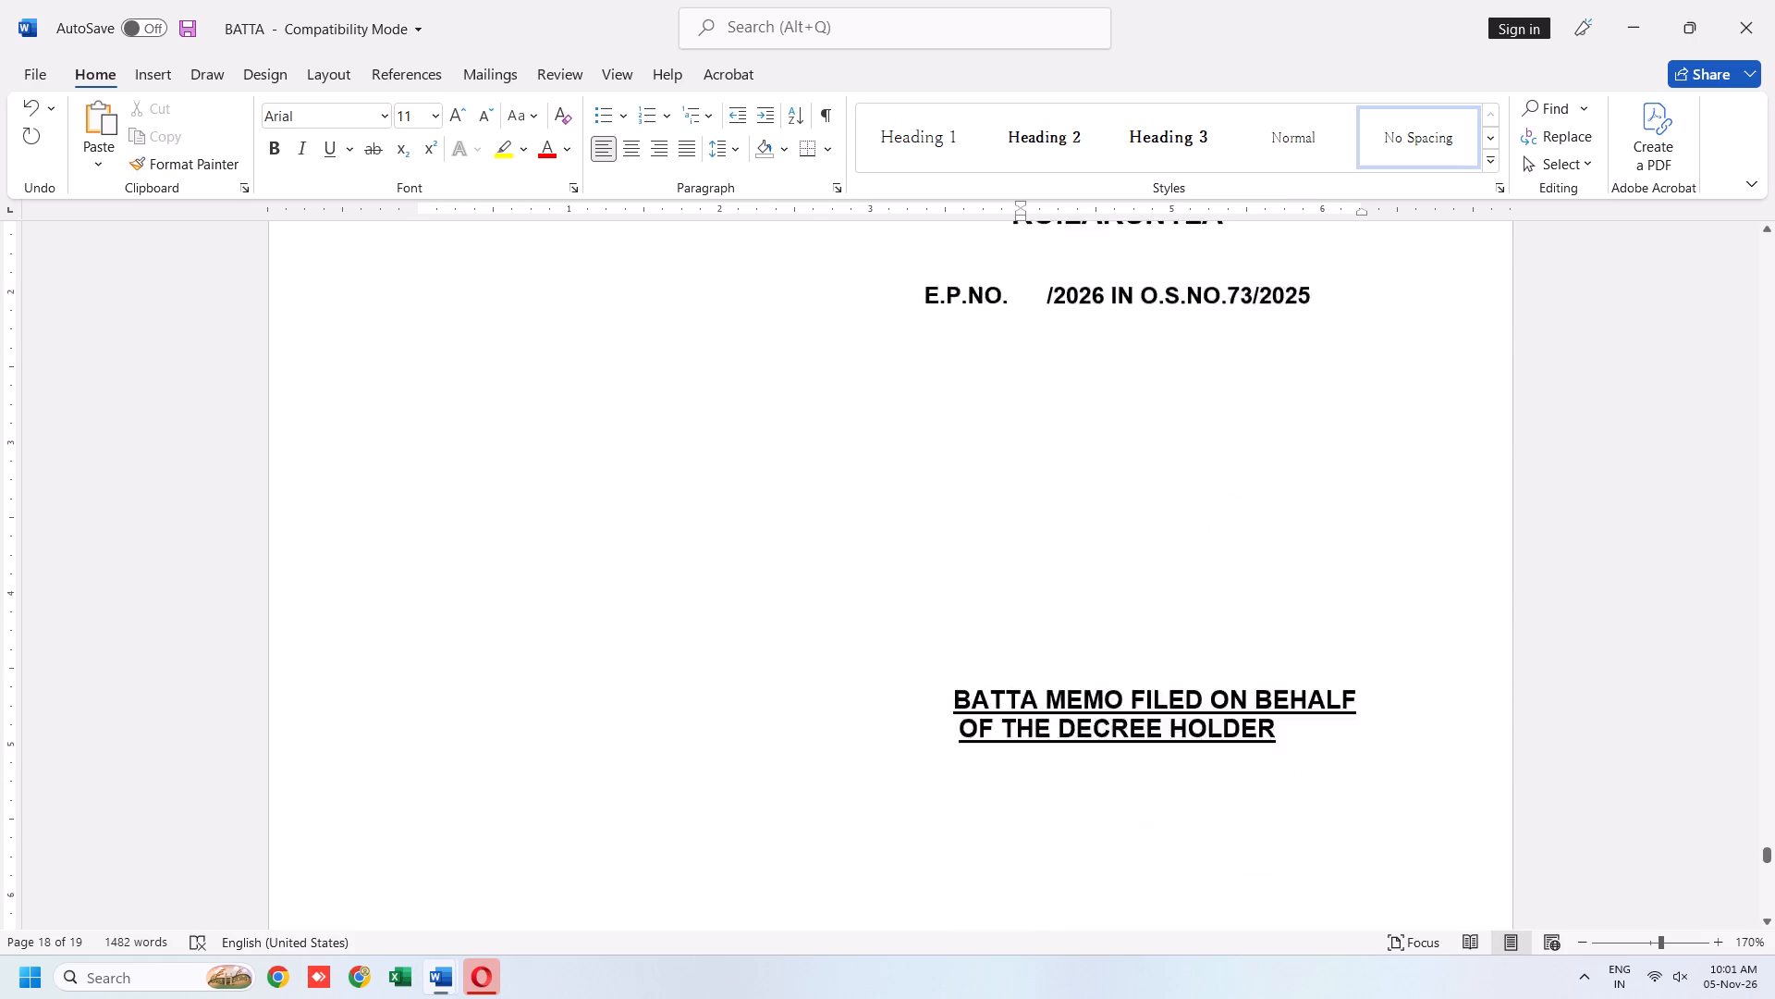
scroll(1023, 776, "down", 5)
scroll(1065, 830, "up", 9)
scroll(1120, 557, "up", 7)
left_click(985, 370)
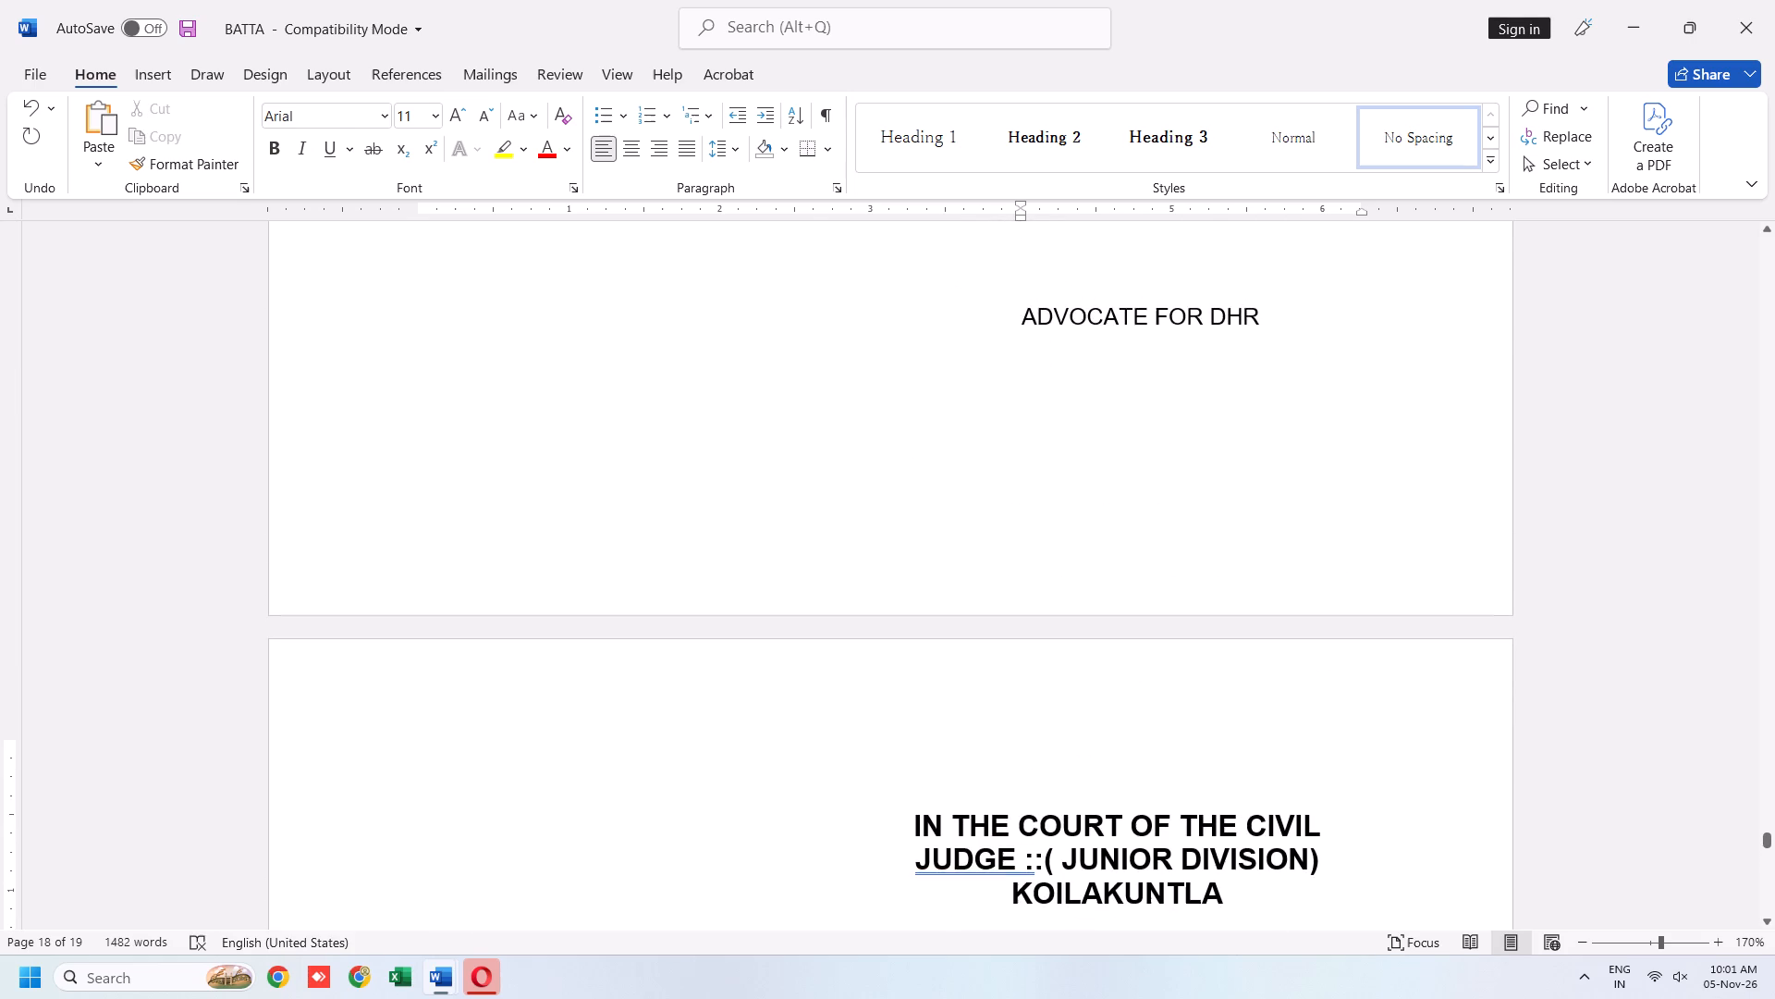
scroll(985, 370, "down", 14)
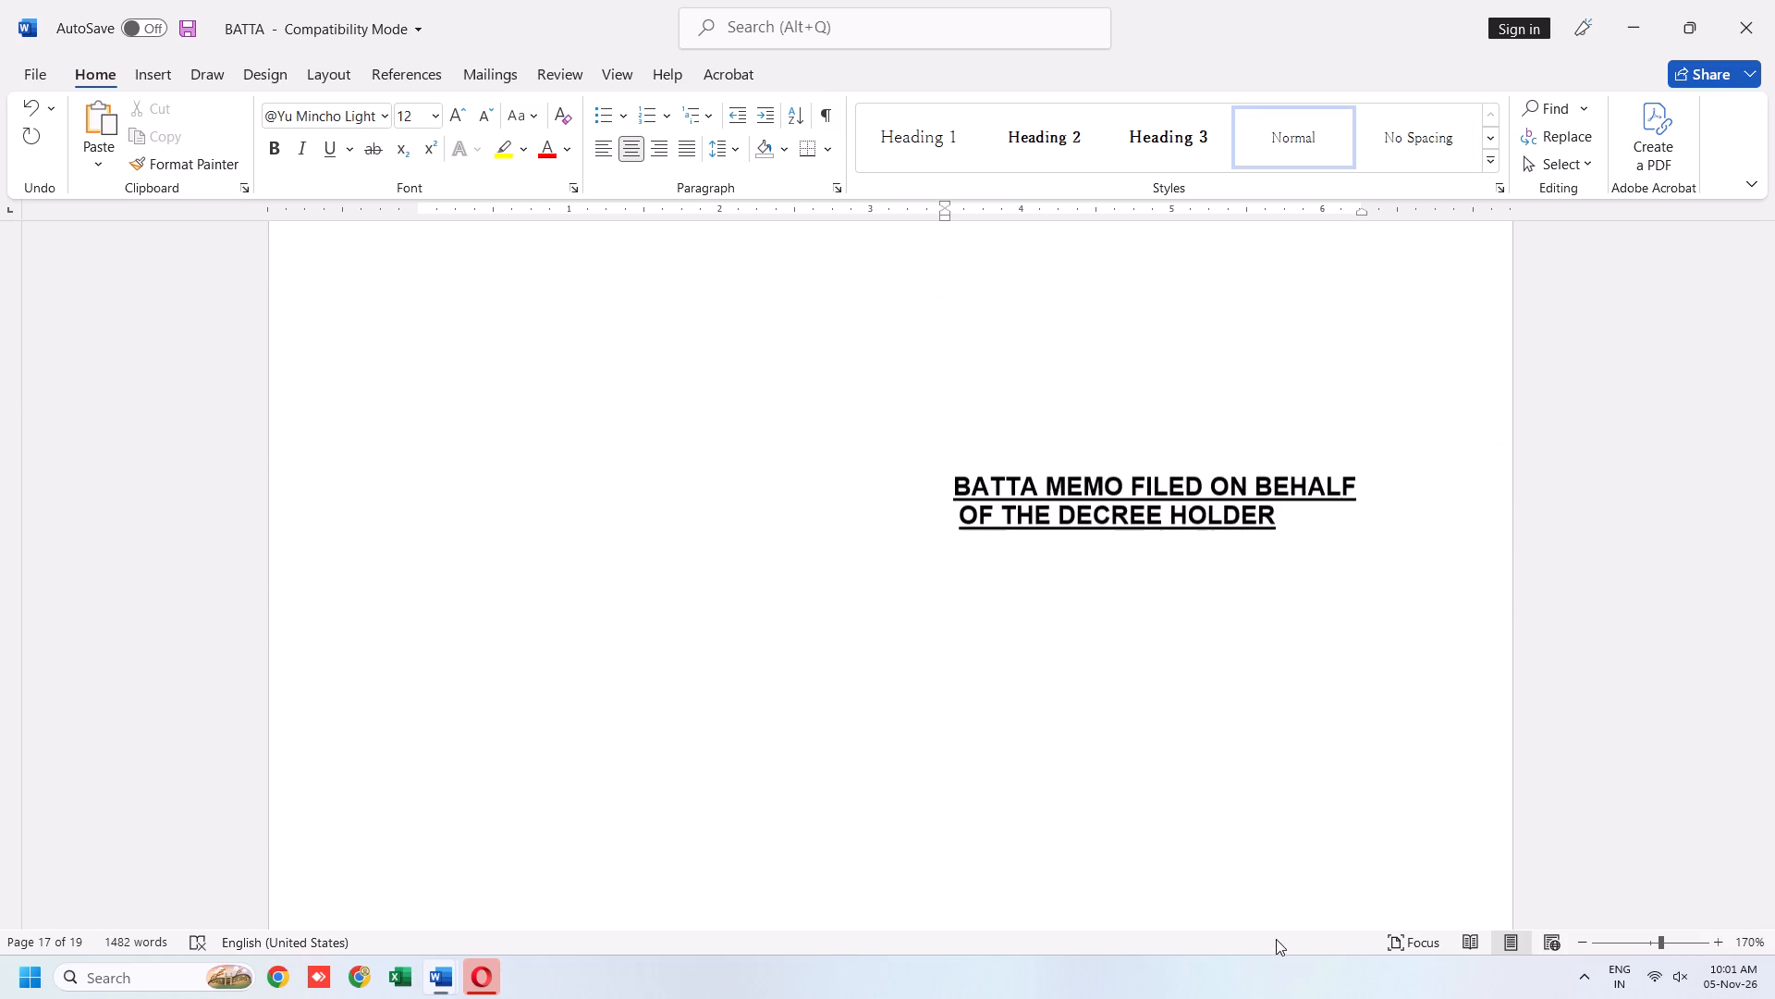
scroll(1276, 939, "down", 3)
scroll(1108, 570, "down", 2)
scroll(1108, 472, "down", 9)
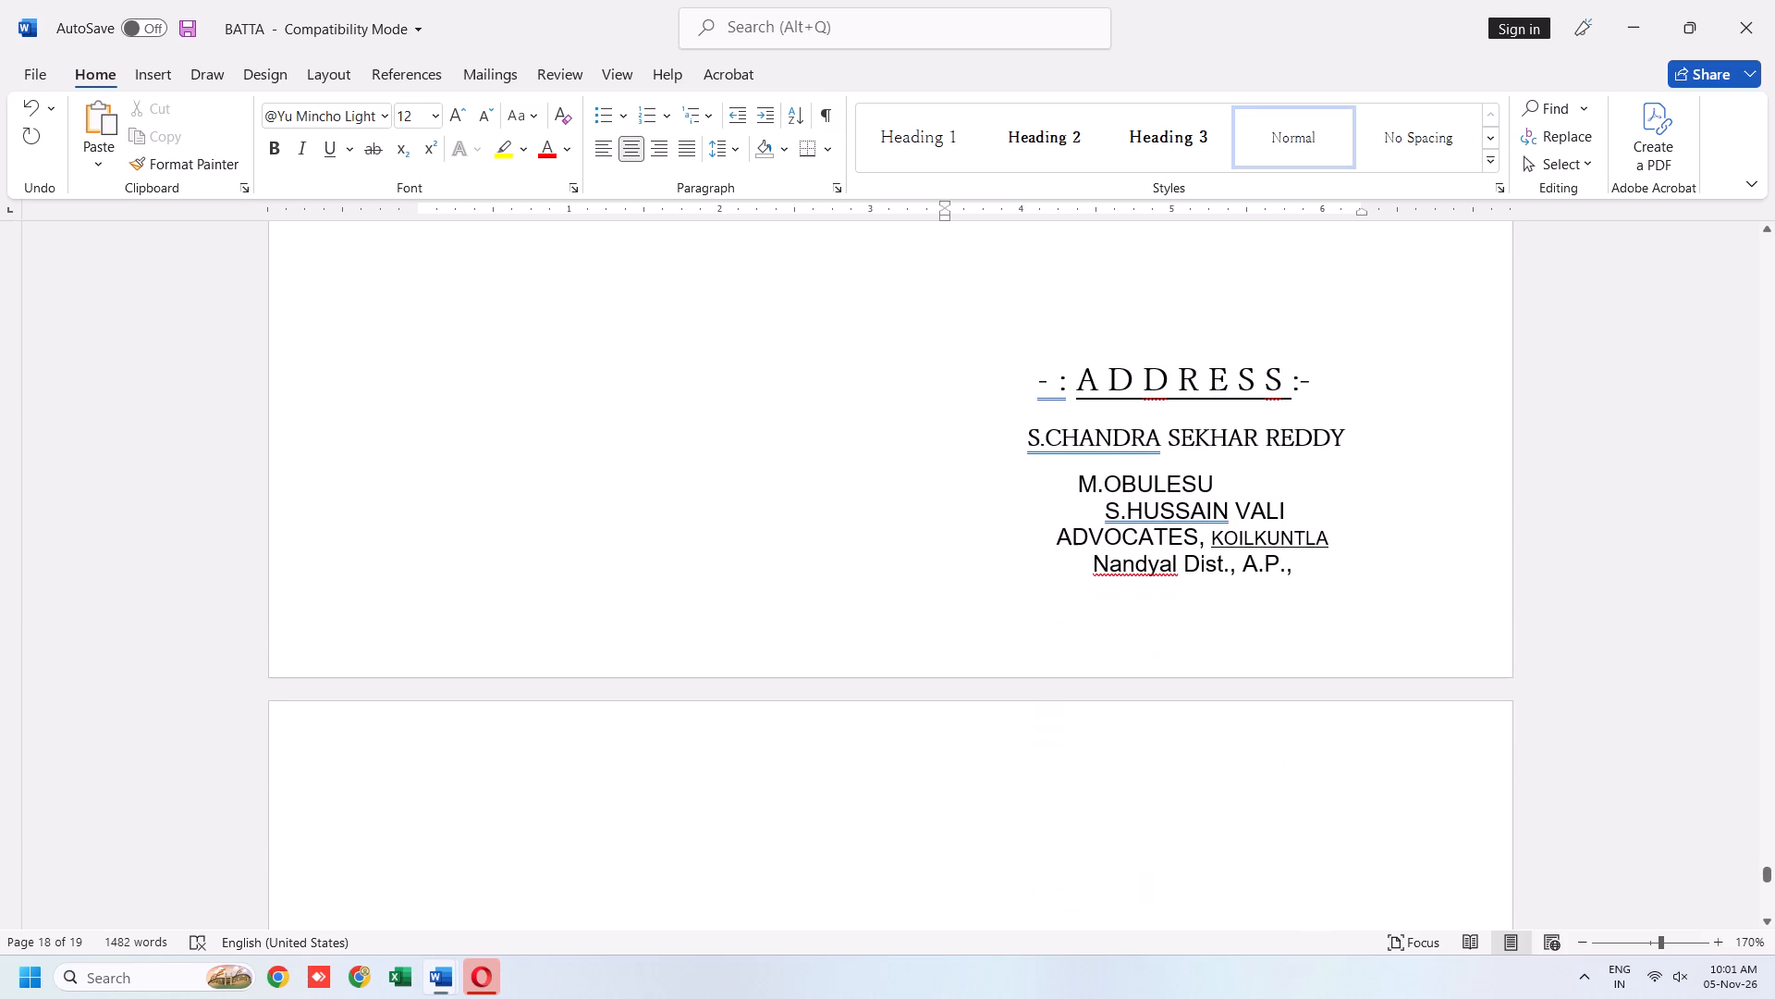
Print pages 17-18 of BATTA on both sides, flipping on the long edge.
left_click(1154, 568)
key("ctrl+p")
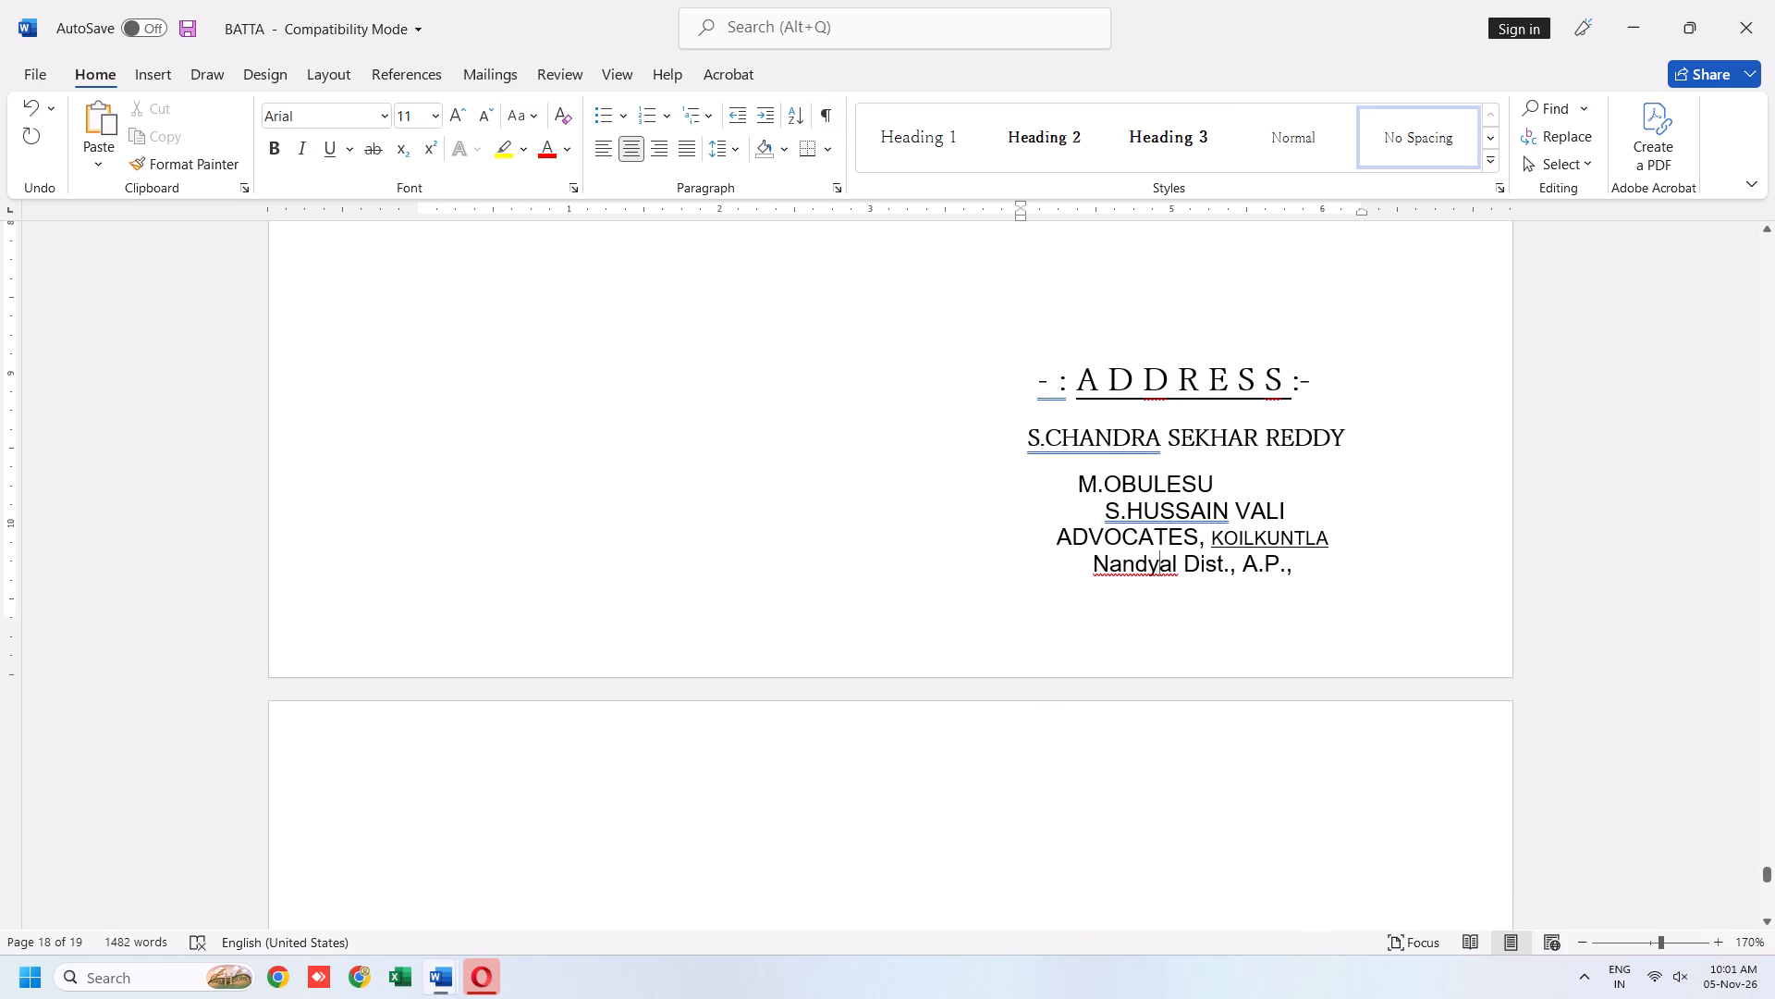
left_click(333, 473)
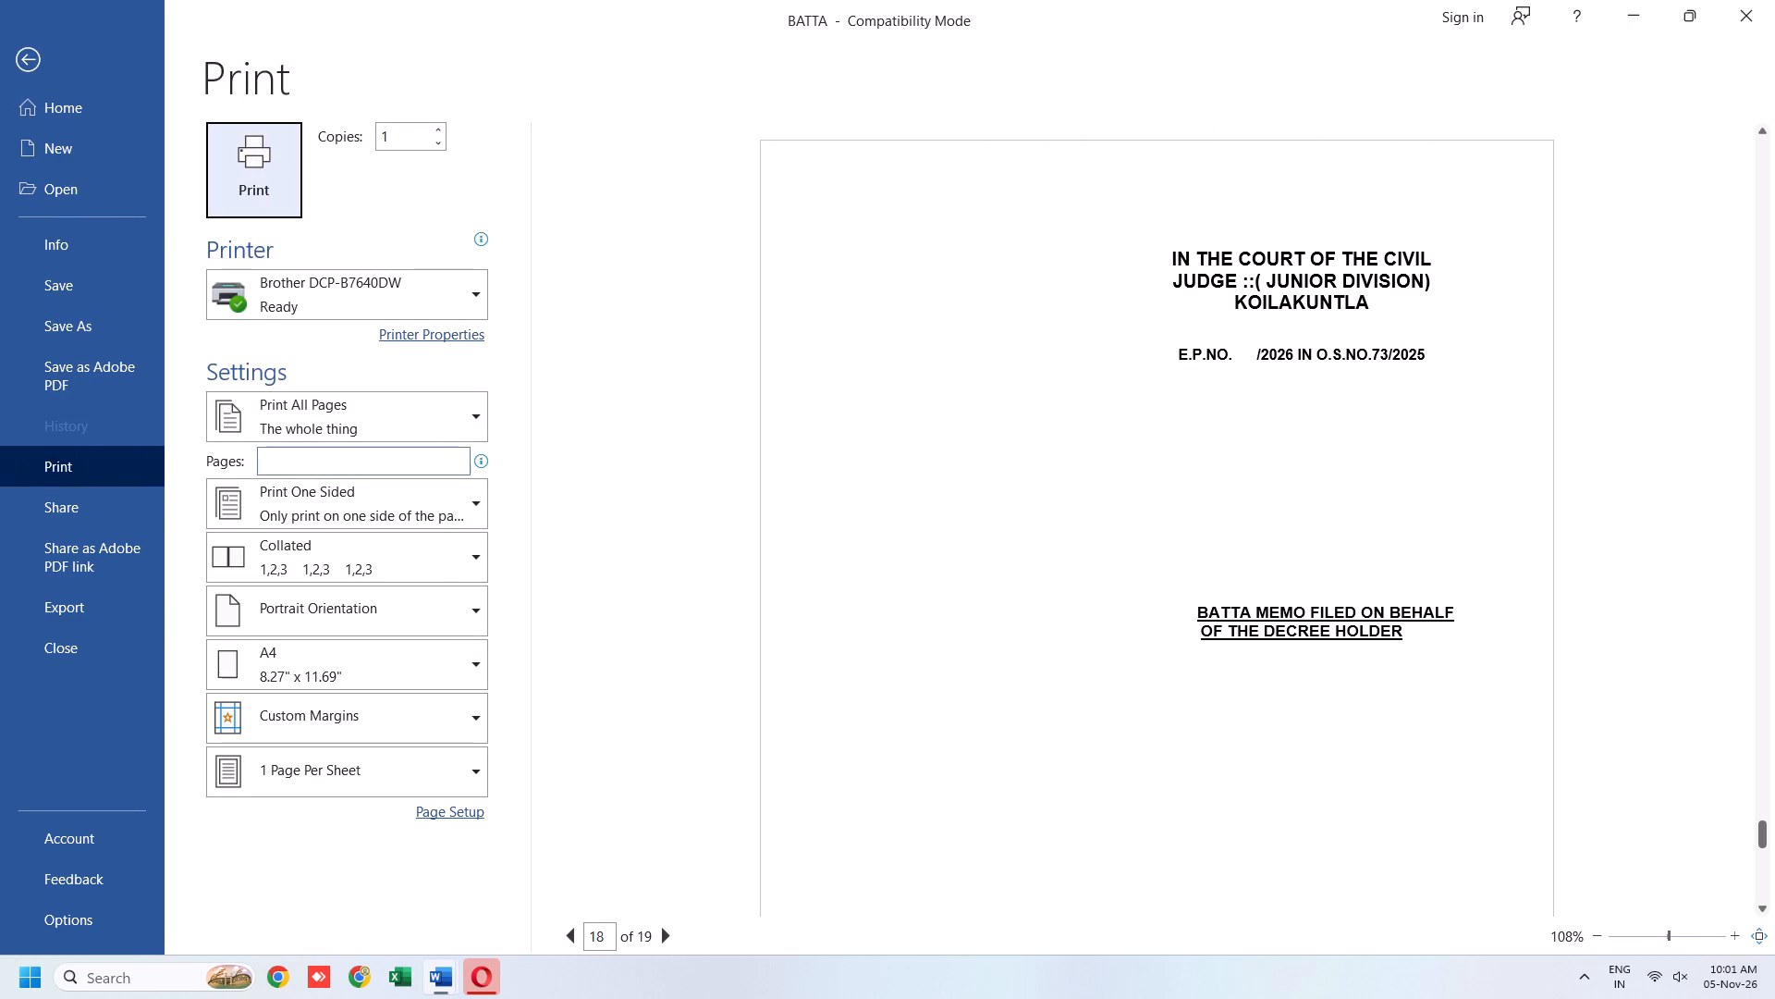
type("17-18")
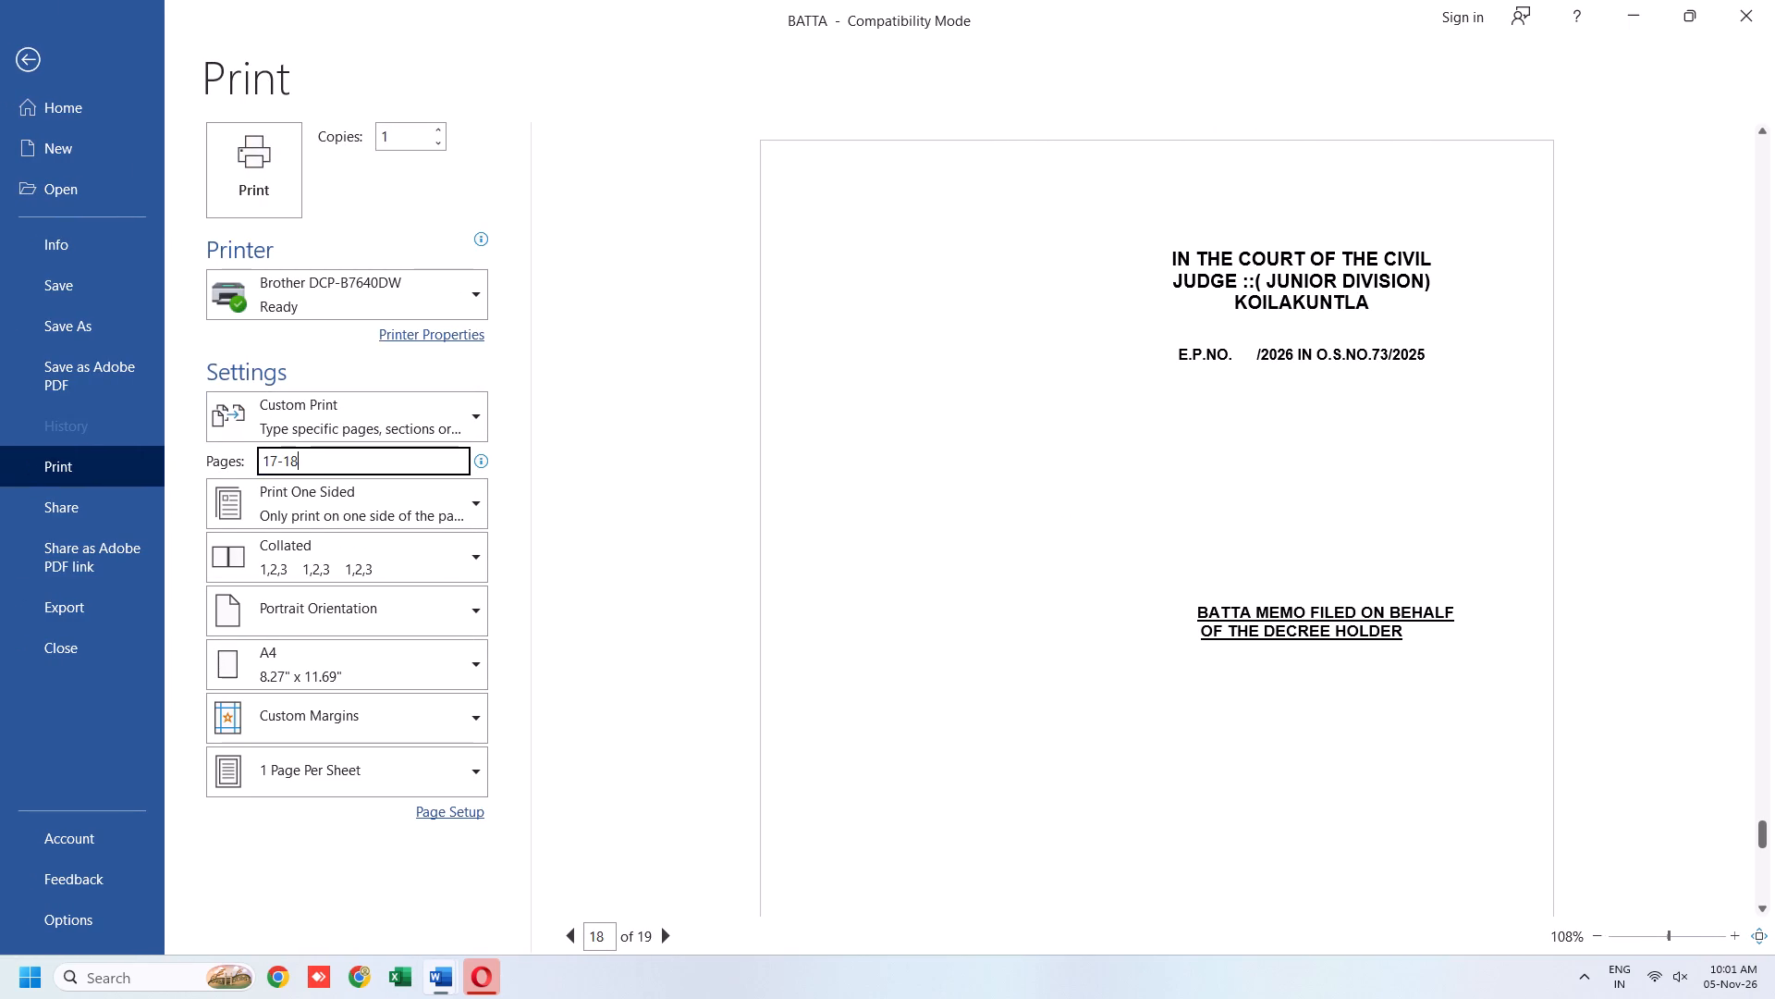
left_click(346, 499)
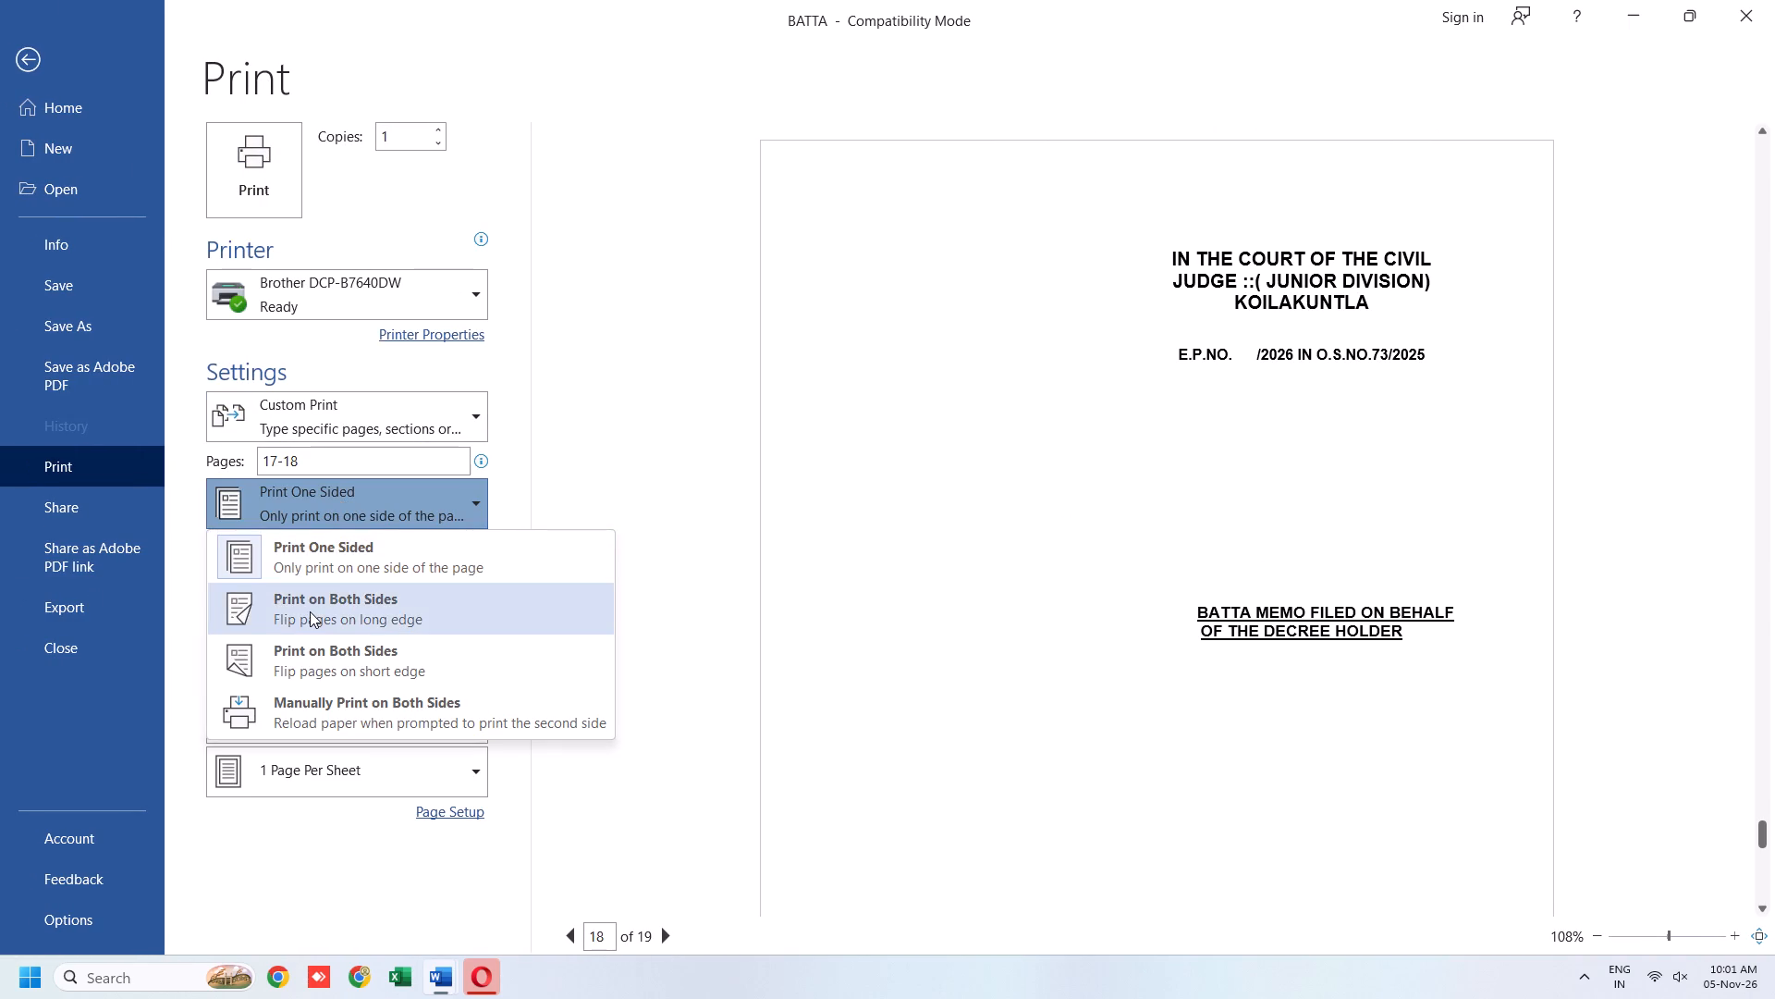
left_click(310, 611)
left_click(239, 193)
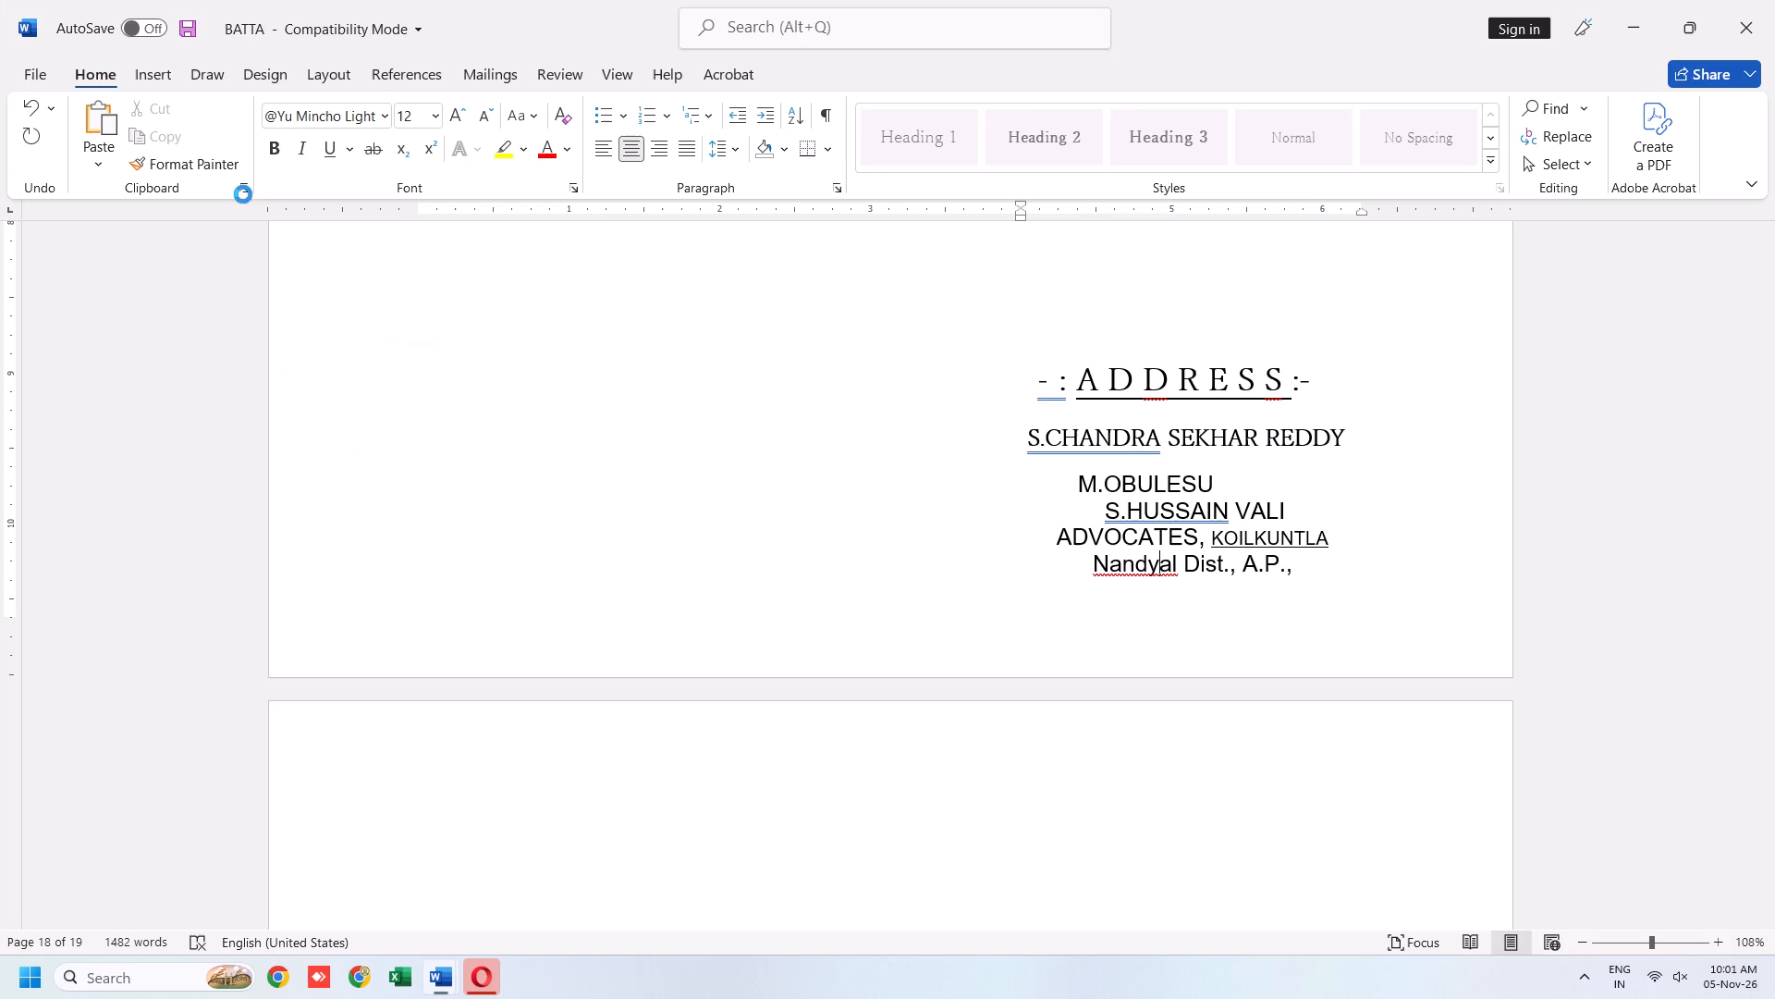
Change the suit number to O.S.NO.63/2025 on both the last docket page and its batta memo page.
scroll(986, 456, "up", 17)
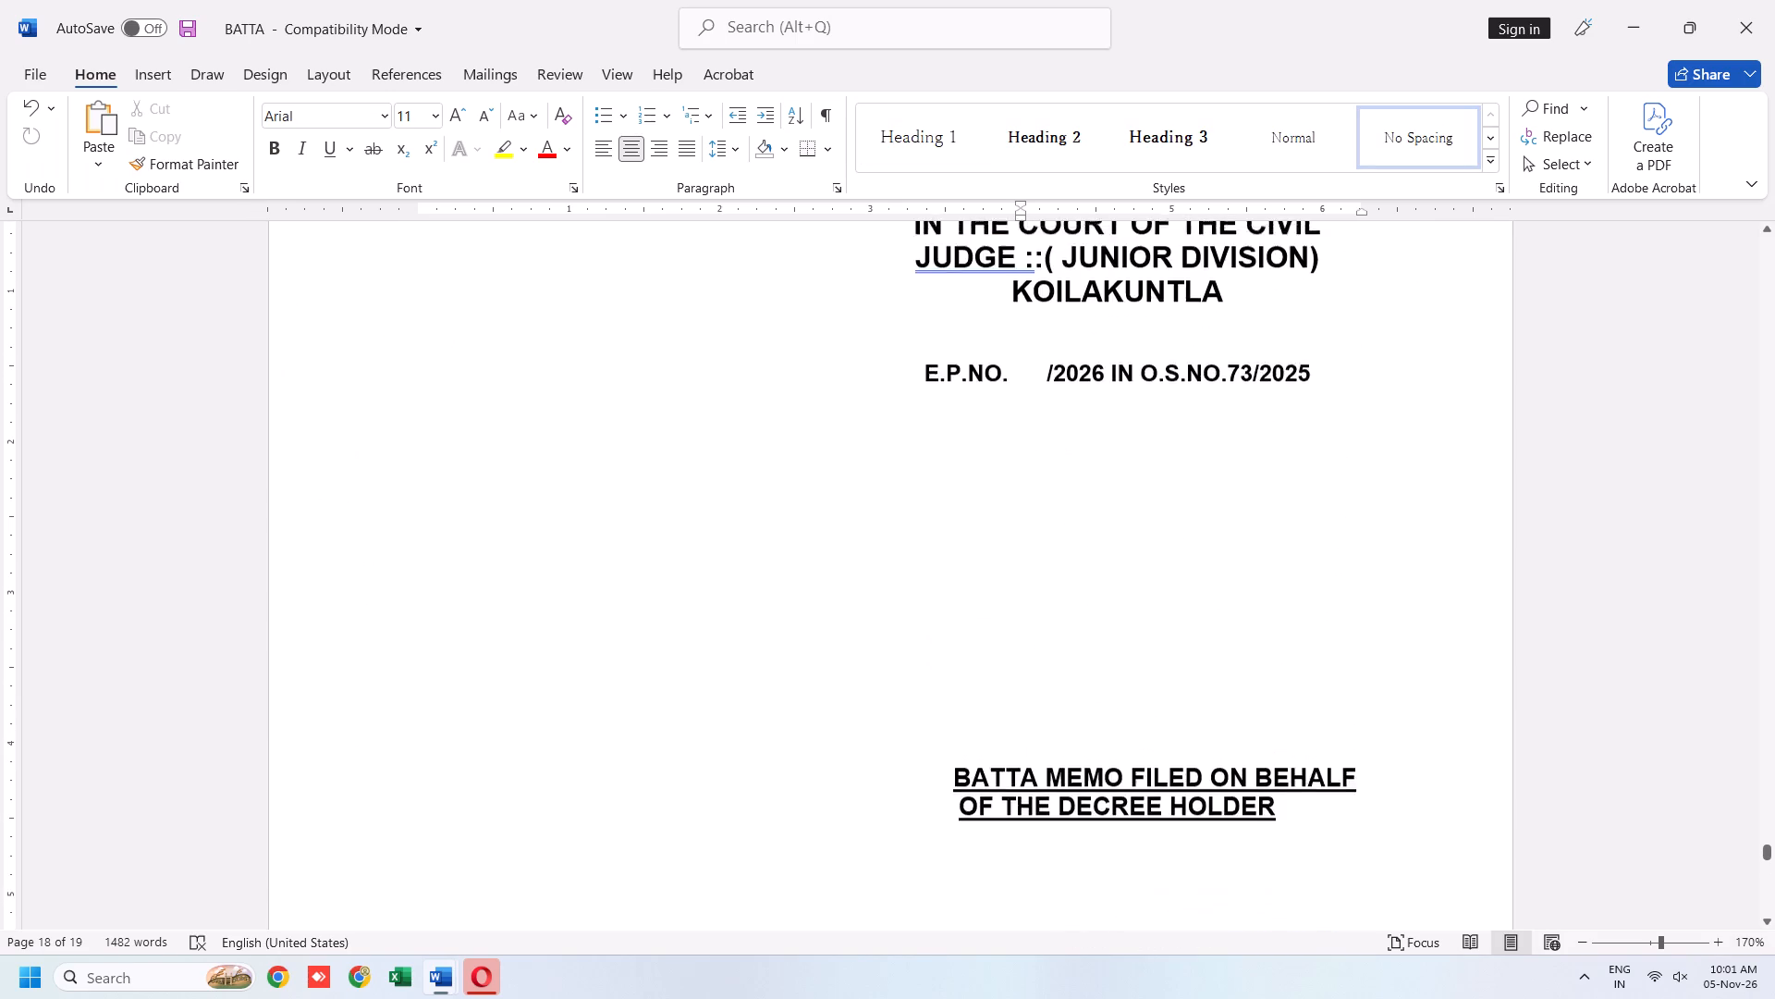
scroll(982, 452, "up", 2)
left_click_drag(1240, 669, 1225, 680)
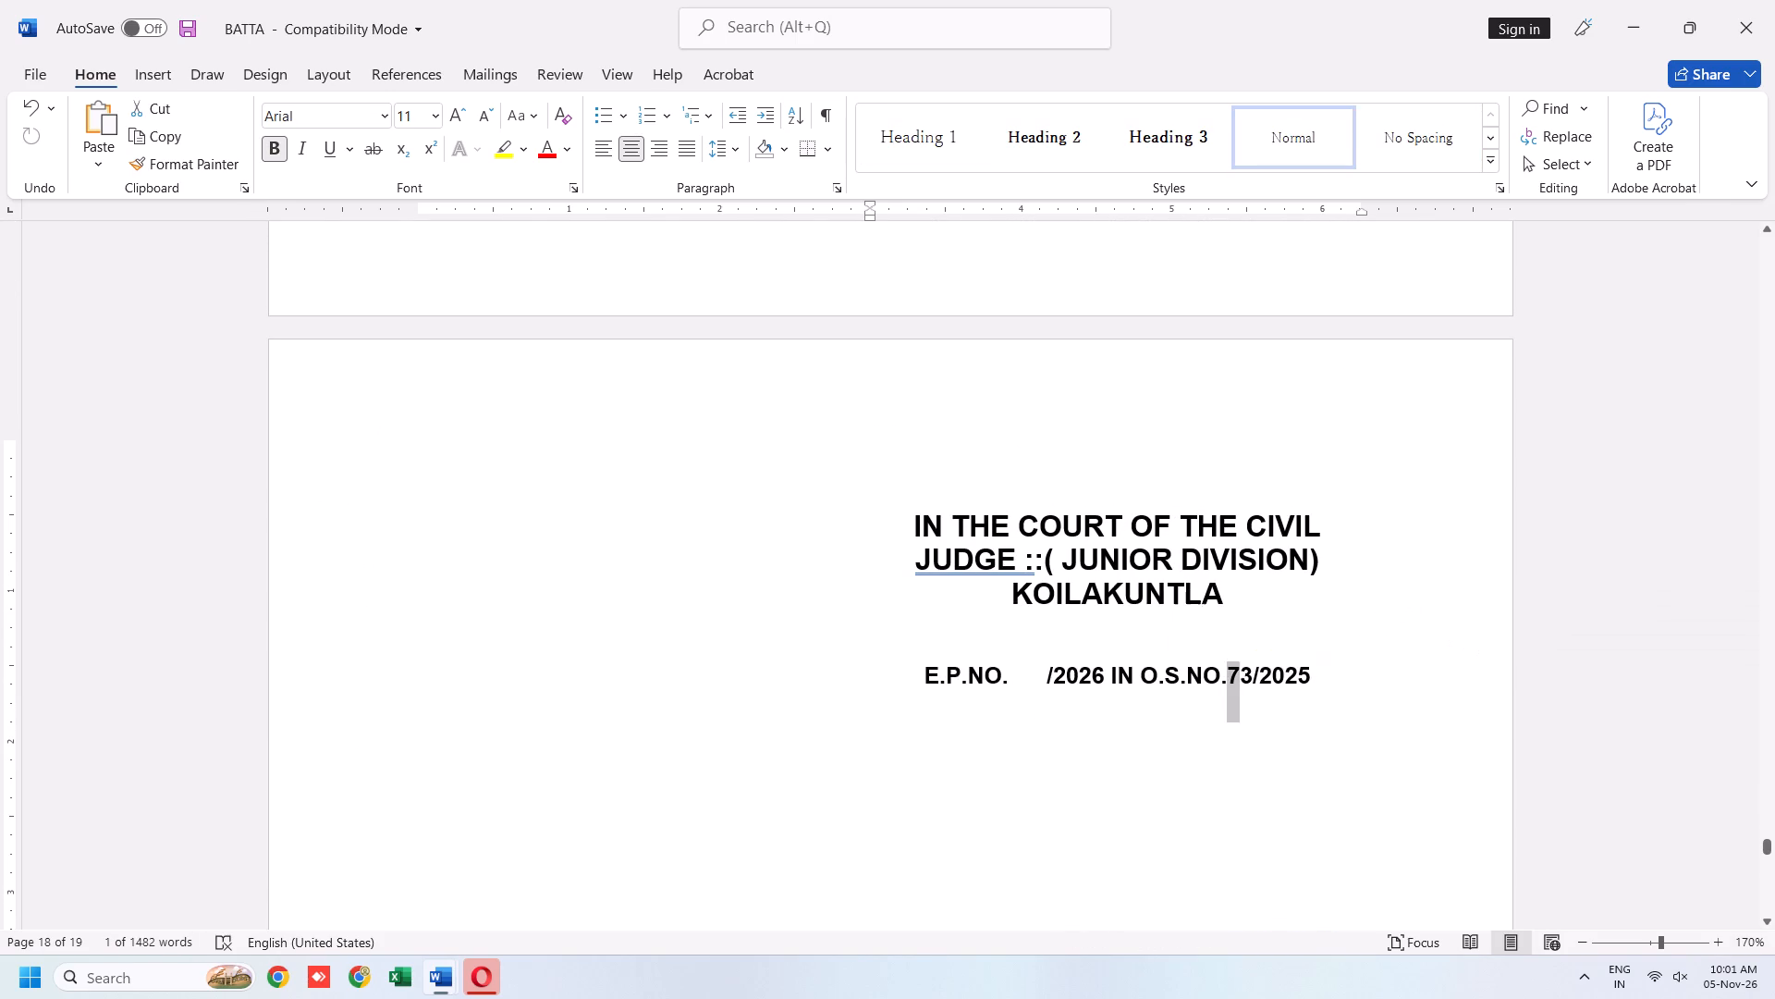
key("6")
scroll(1217, 682, "up", 19)
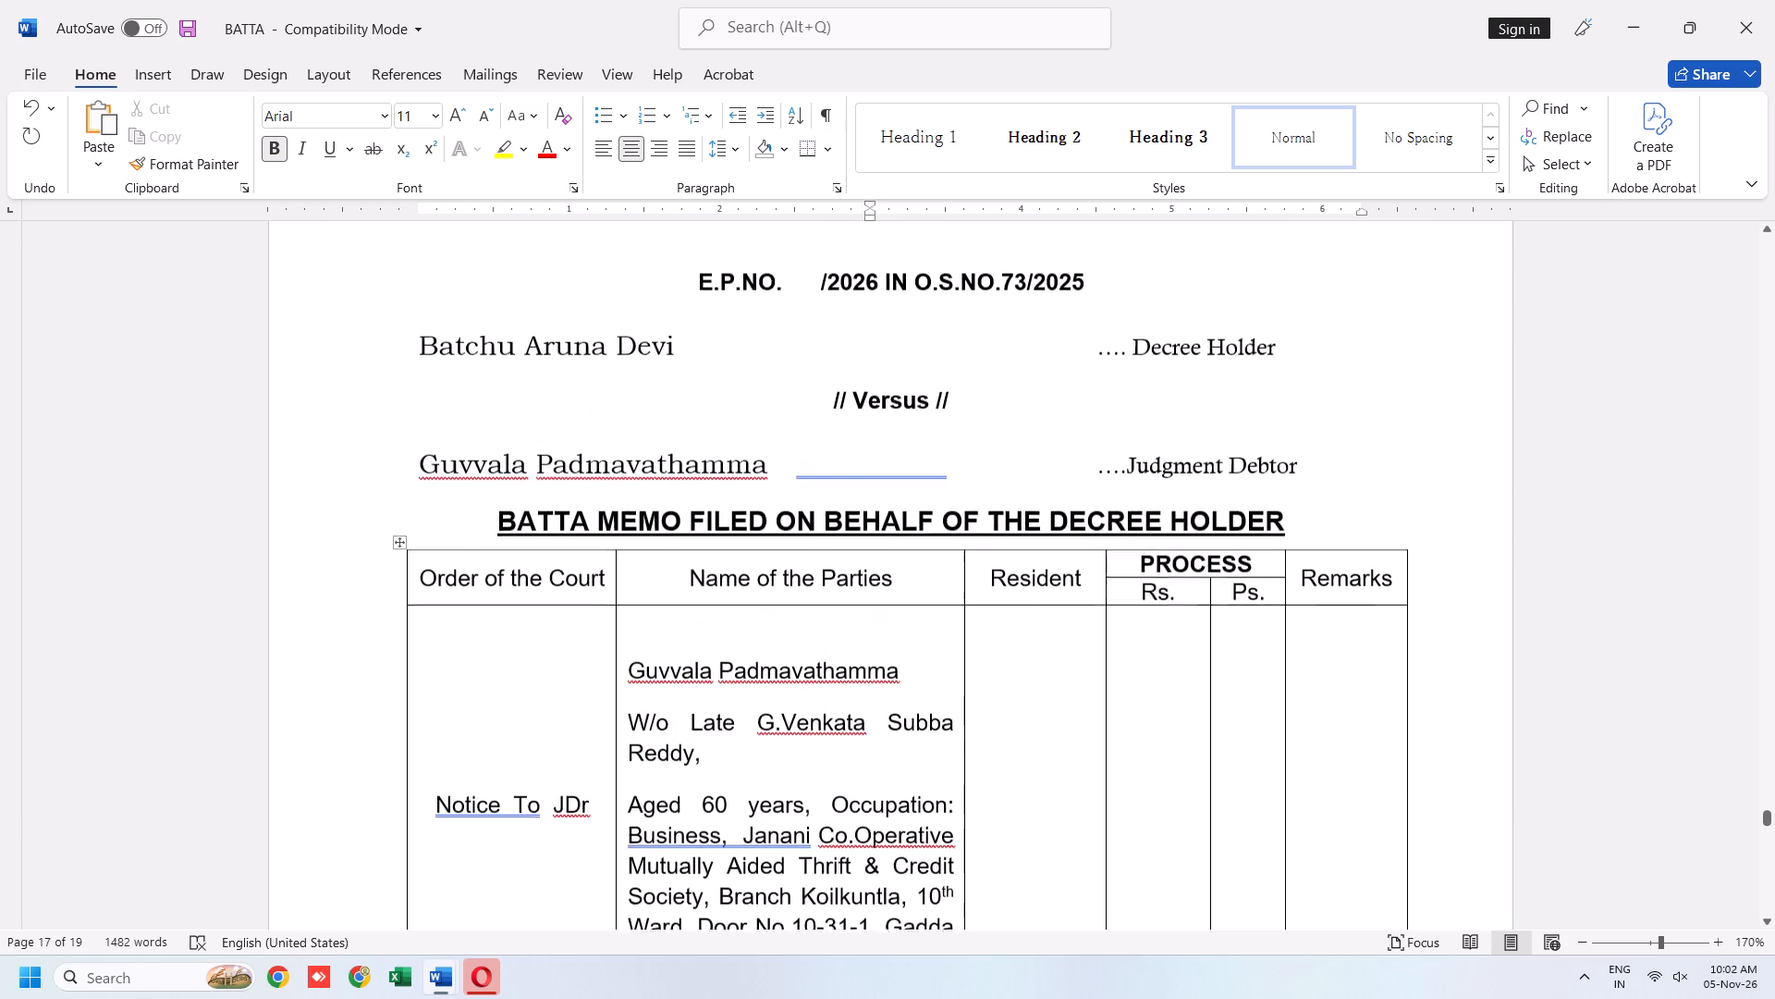
scroll(1016, 708, "up", 5)
left_click_drag(1012, 651, 998, 653)
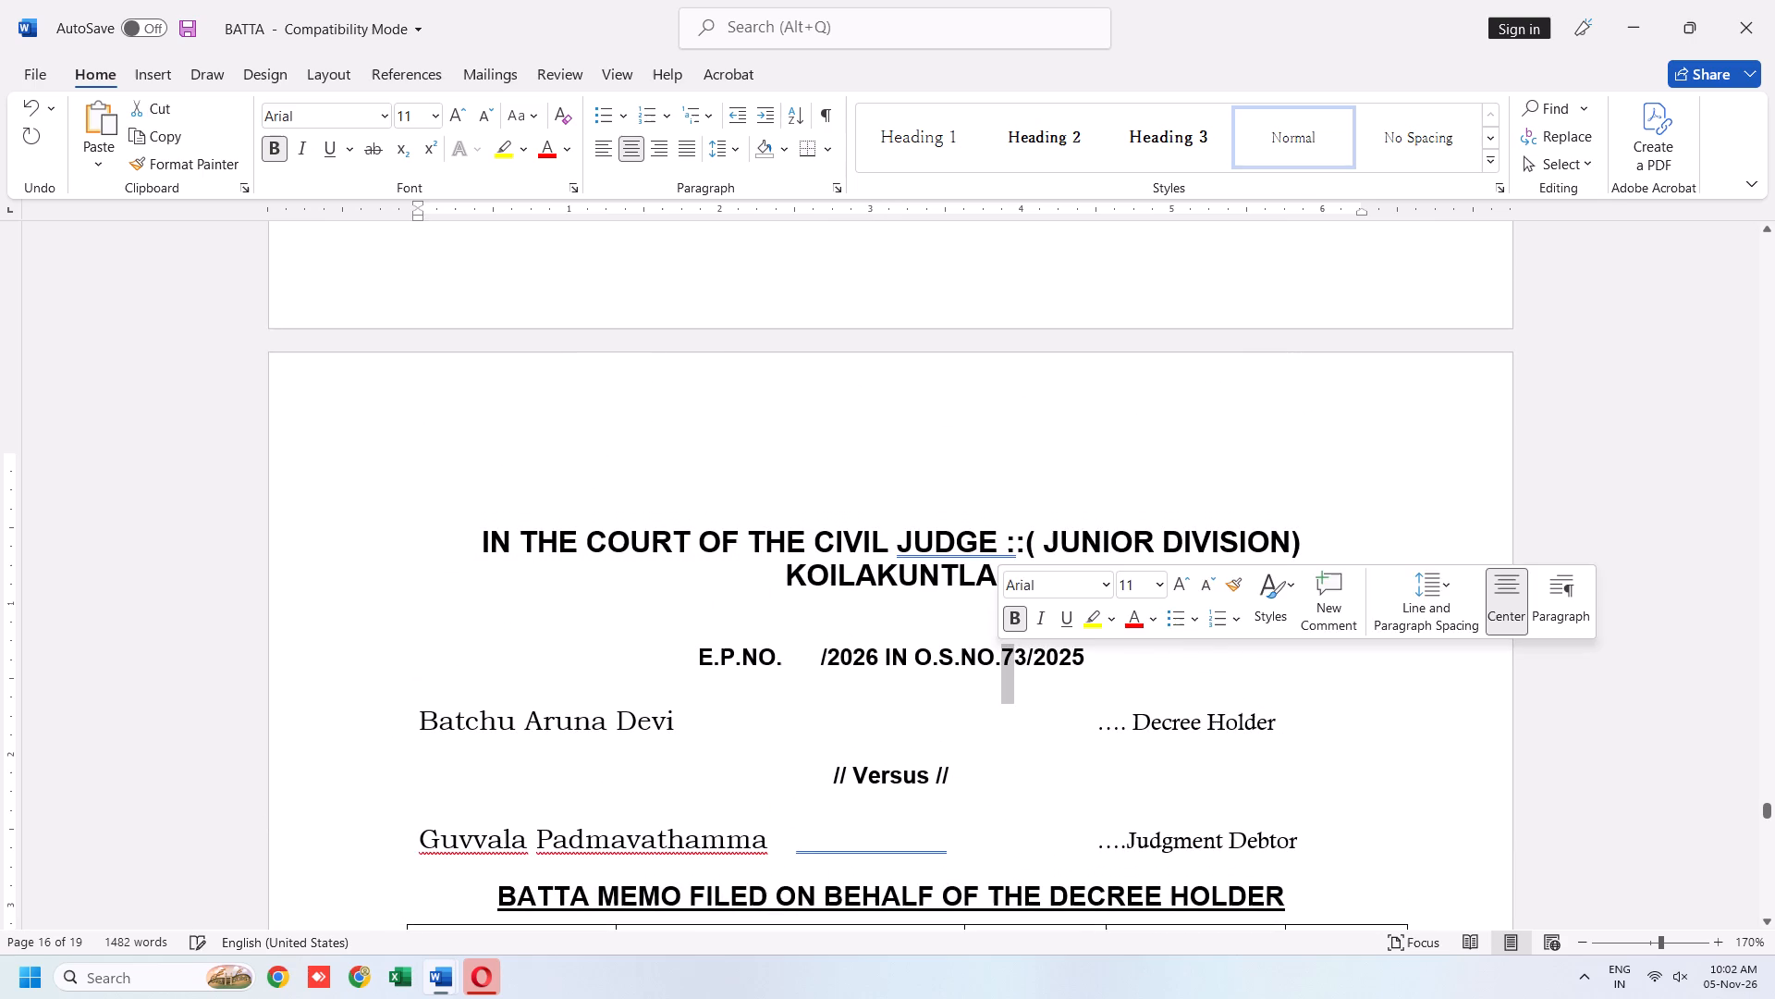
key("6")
Print pages 17-18 again with the corrected suit number, on both sides with long-edge flipping.
scroll(1009, 653, "down", 11)
scroll(1035, 719, "up", 1)
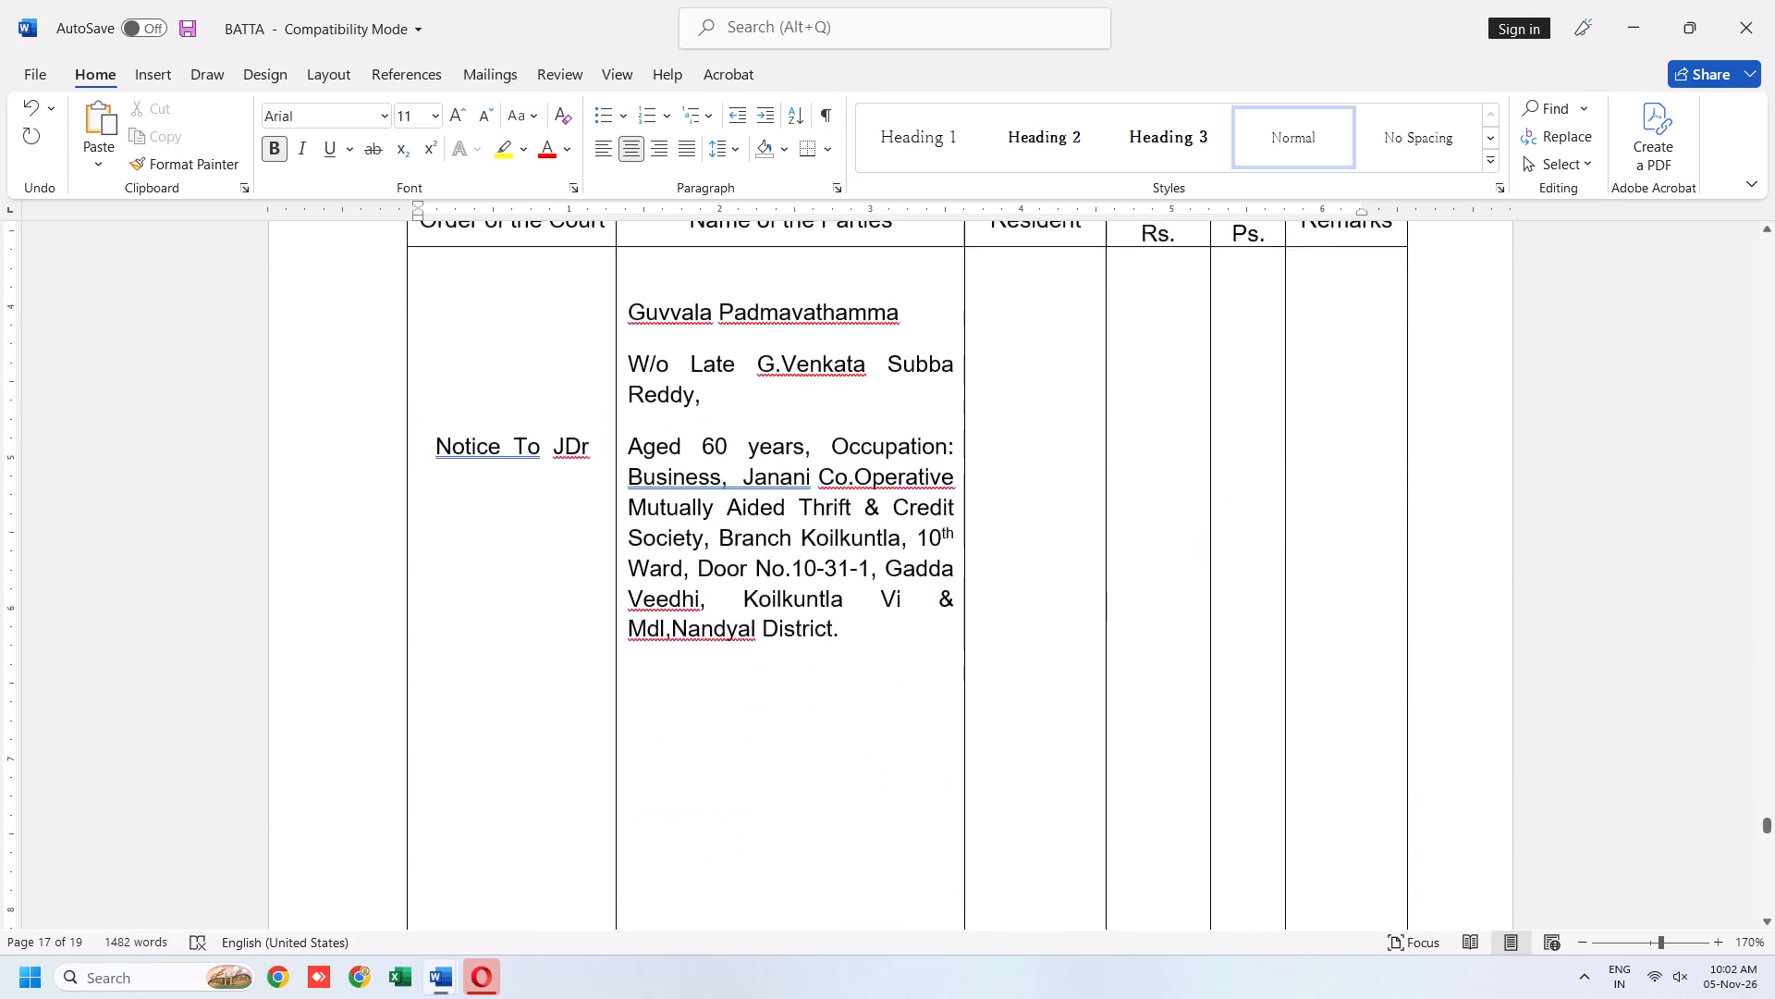
scroll(1035, 719, "down", 7)
left_click(1152, 634)
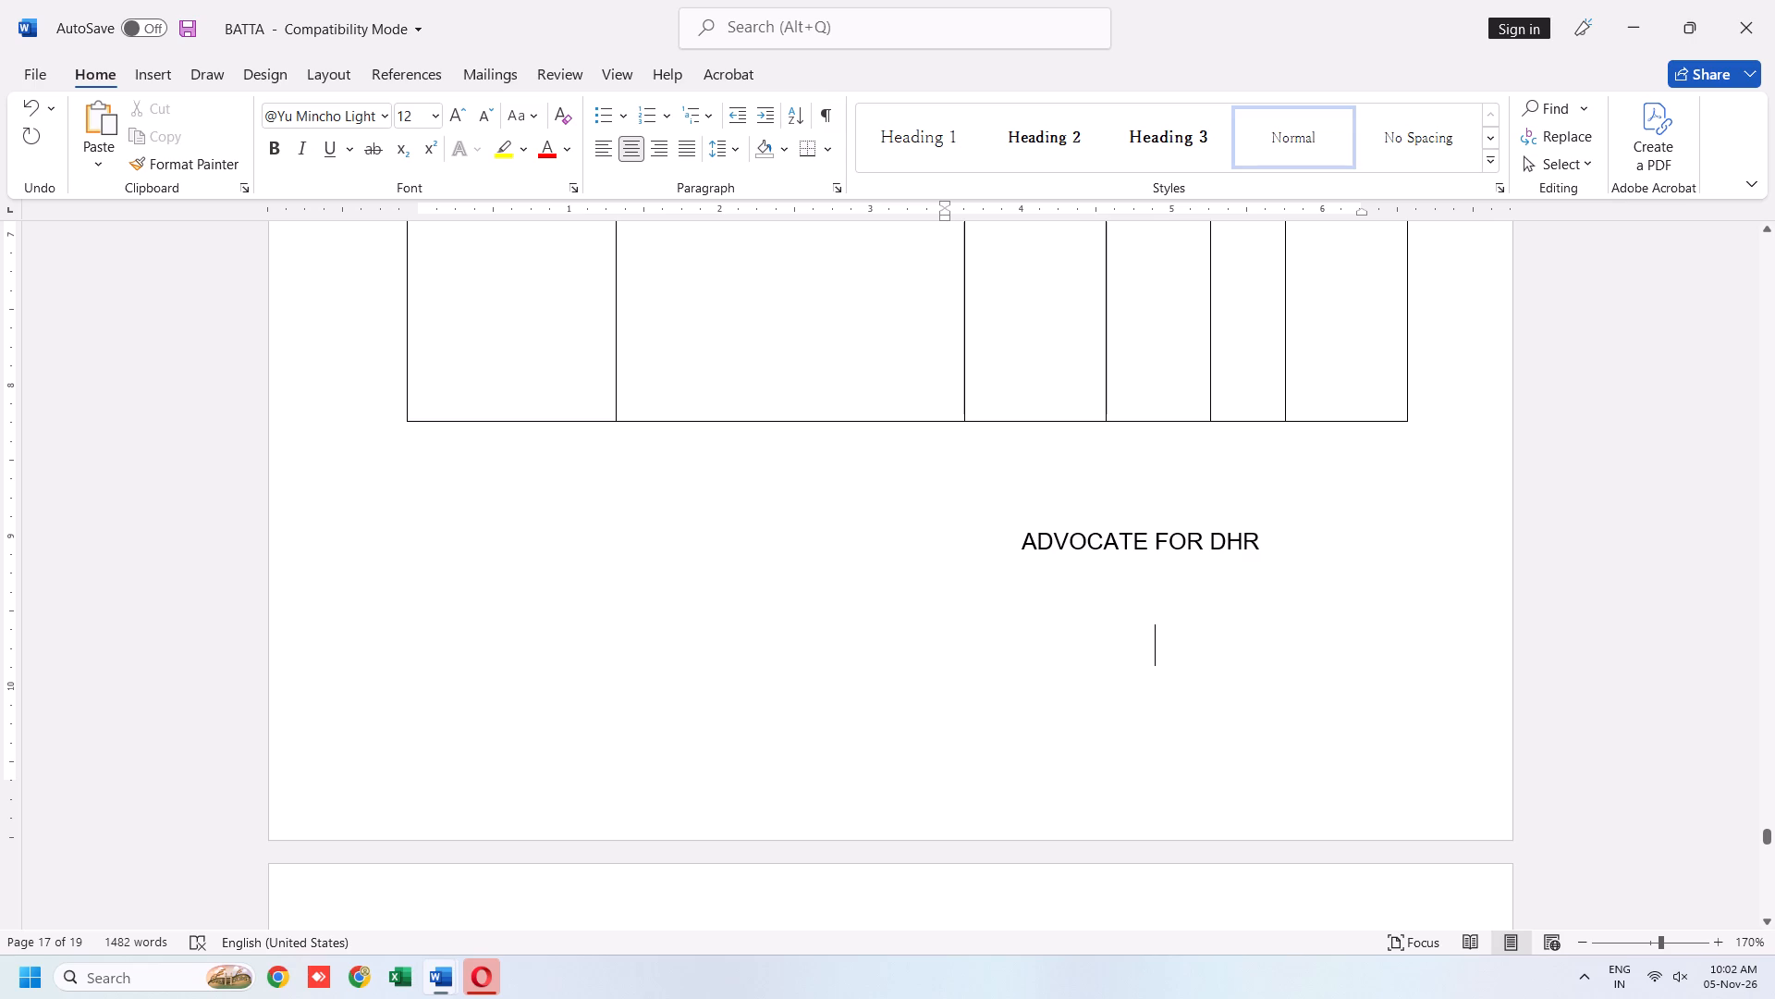
left_click(1144, 633)
key("ctrl+p")
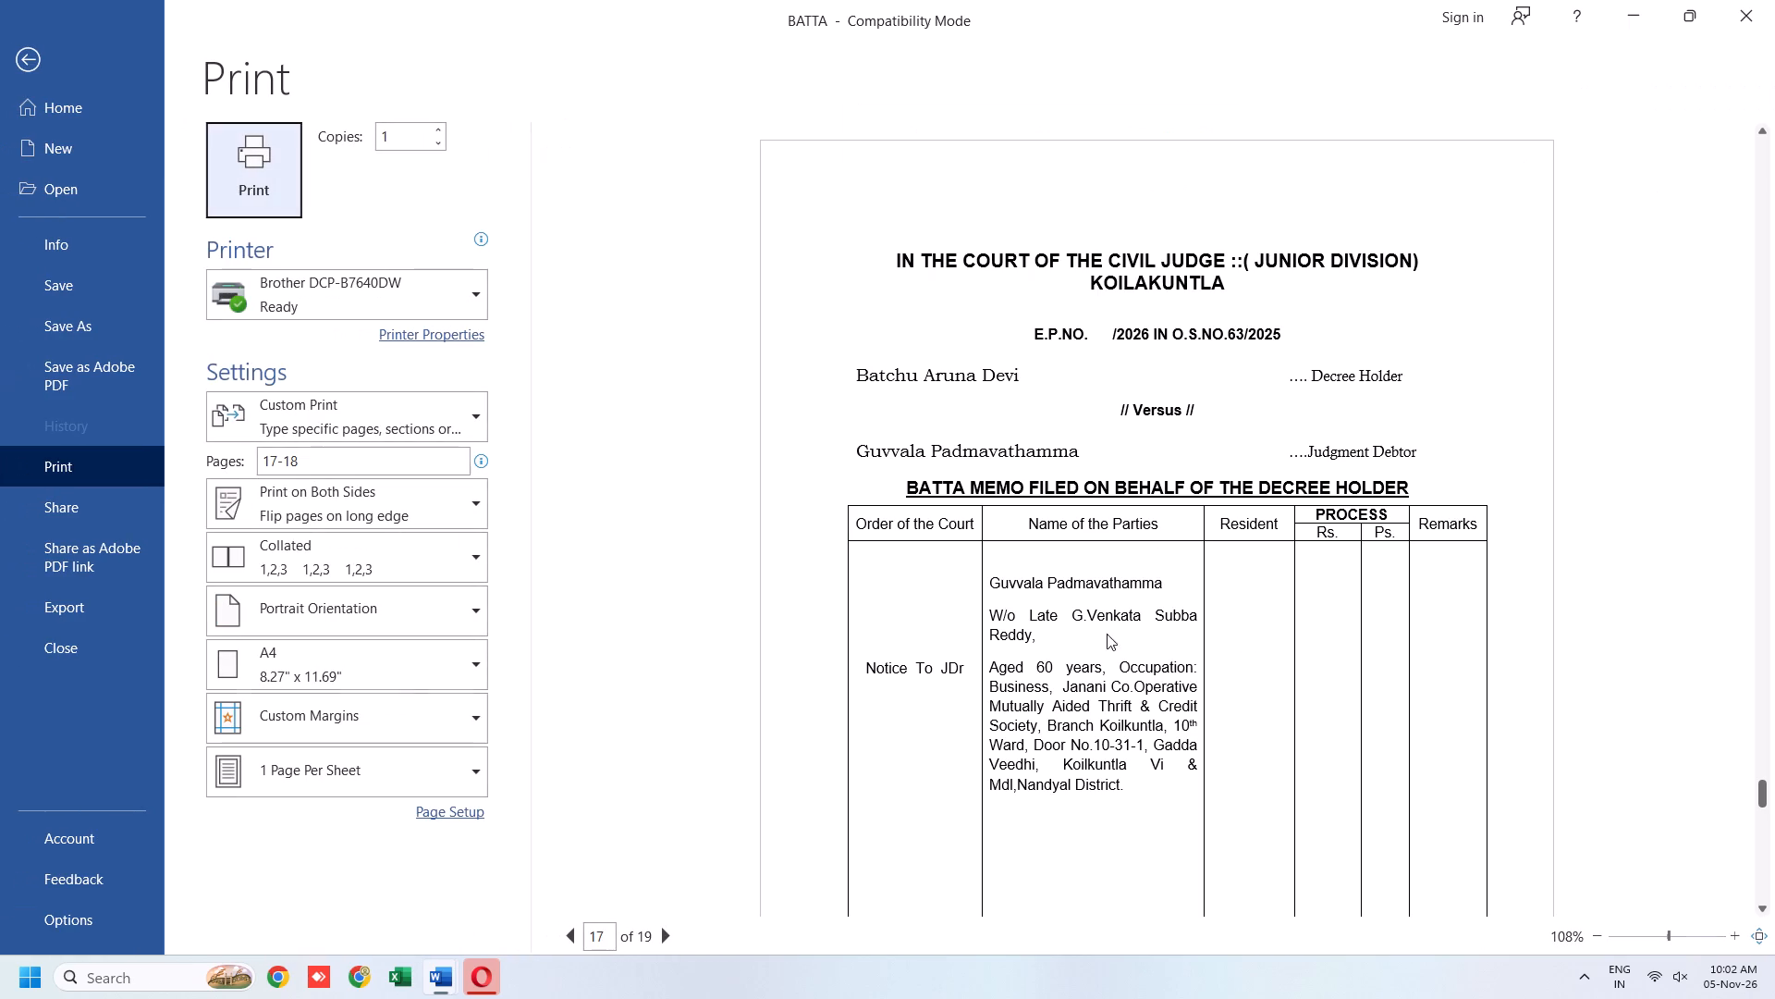
left_click(278, 179)
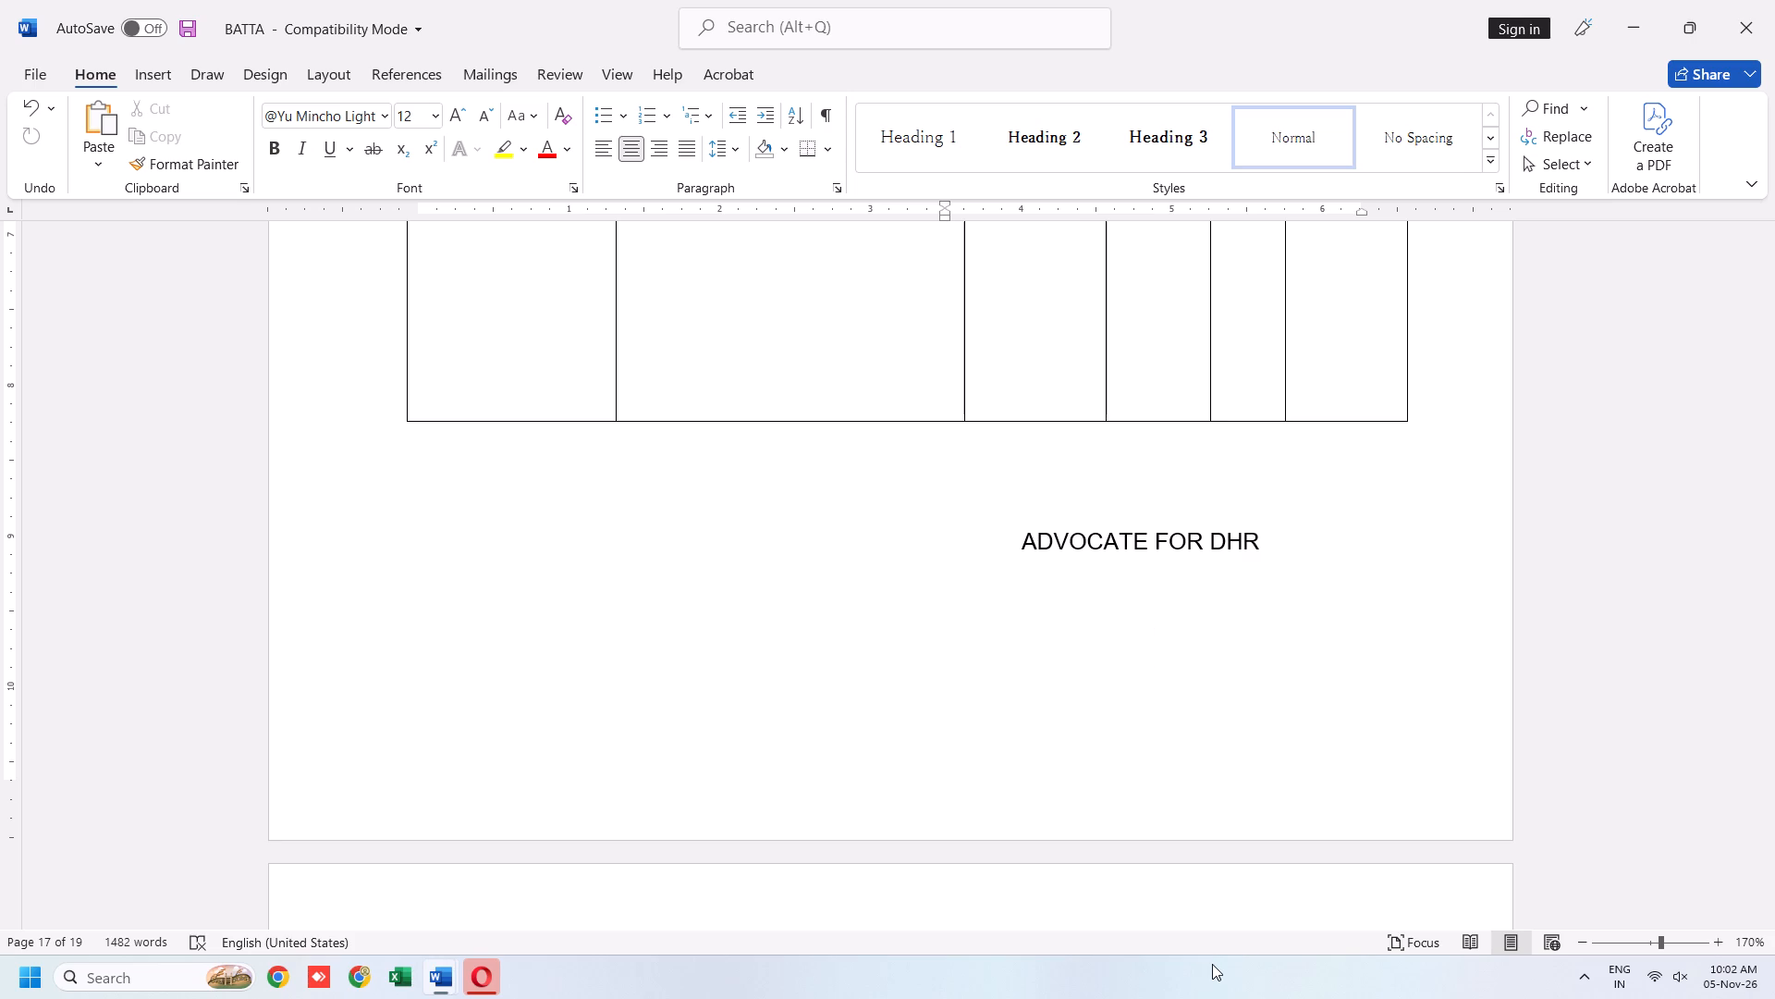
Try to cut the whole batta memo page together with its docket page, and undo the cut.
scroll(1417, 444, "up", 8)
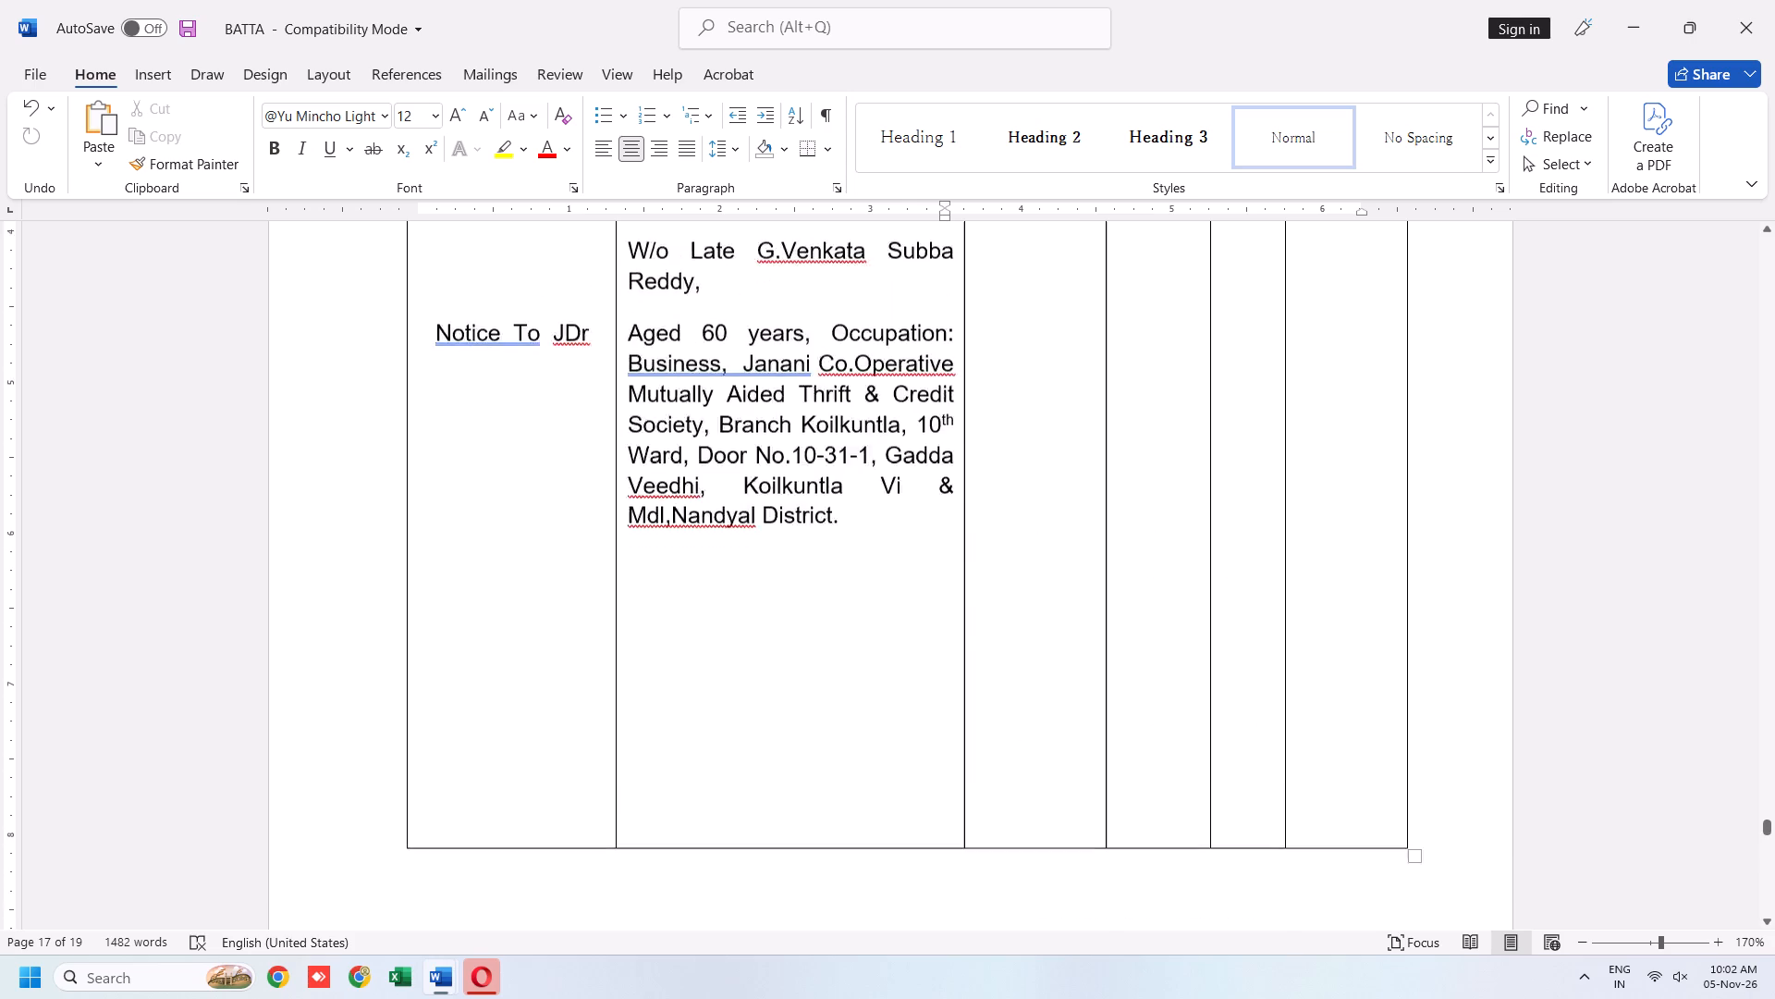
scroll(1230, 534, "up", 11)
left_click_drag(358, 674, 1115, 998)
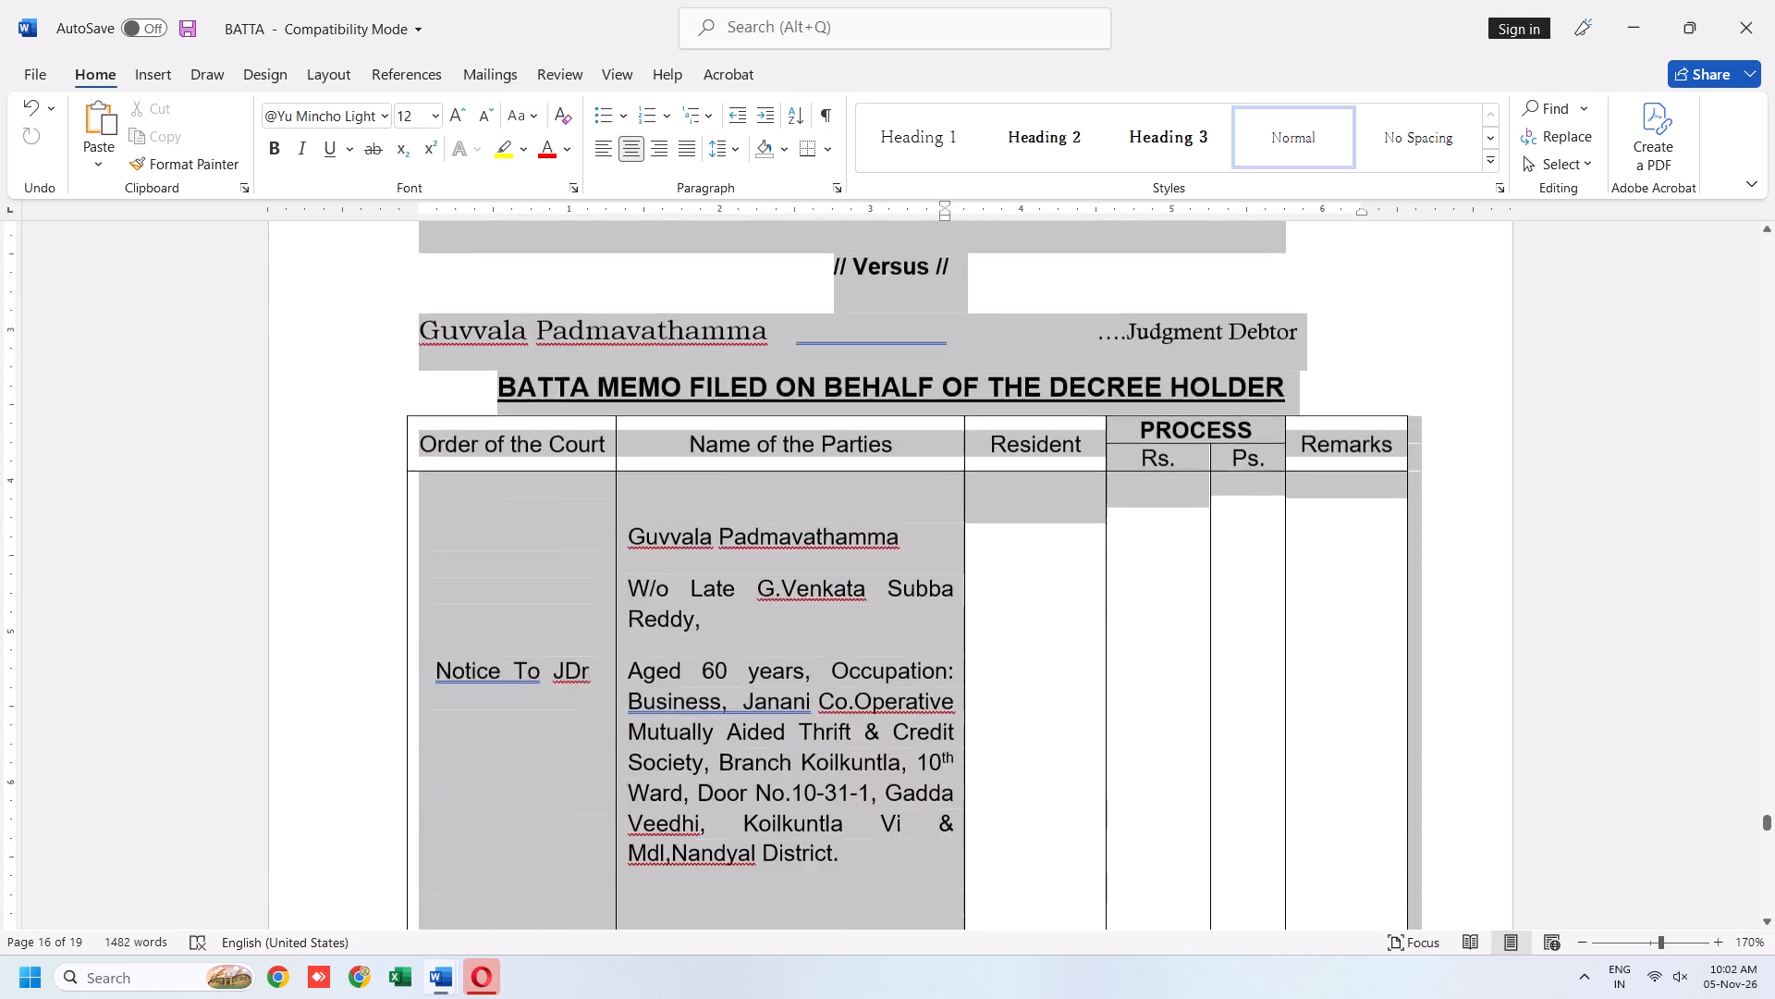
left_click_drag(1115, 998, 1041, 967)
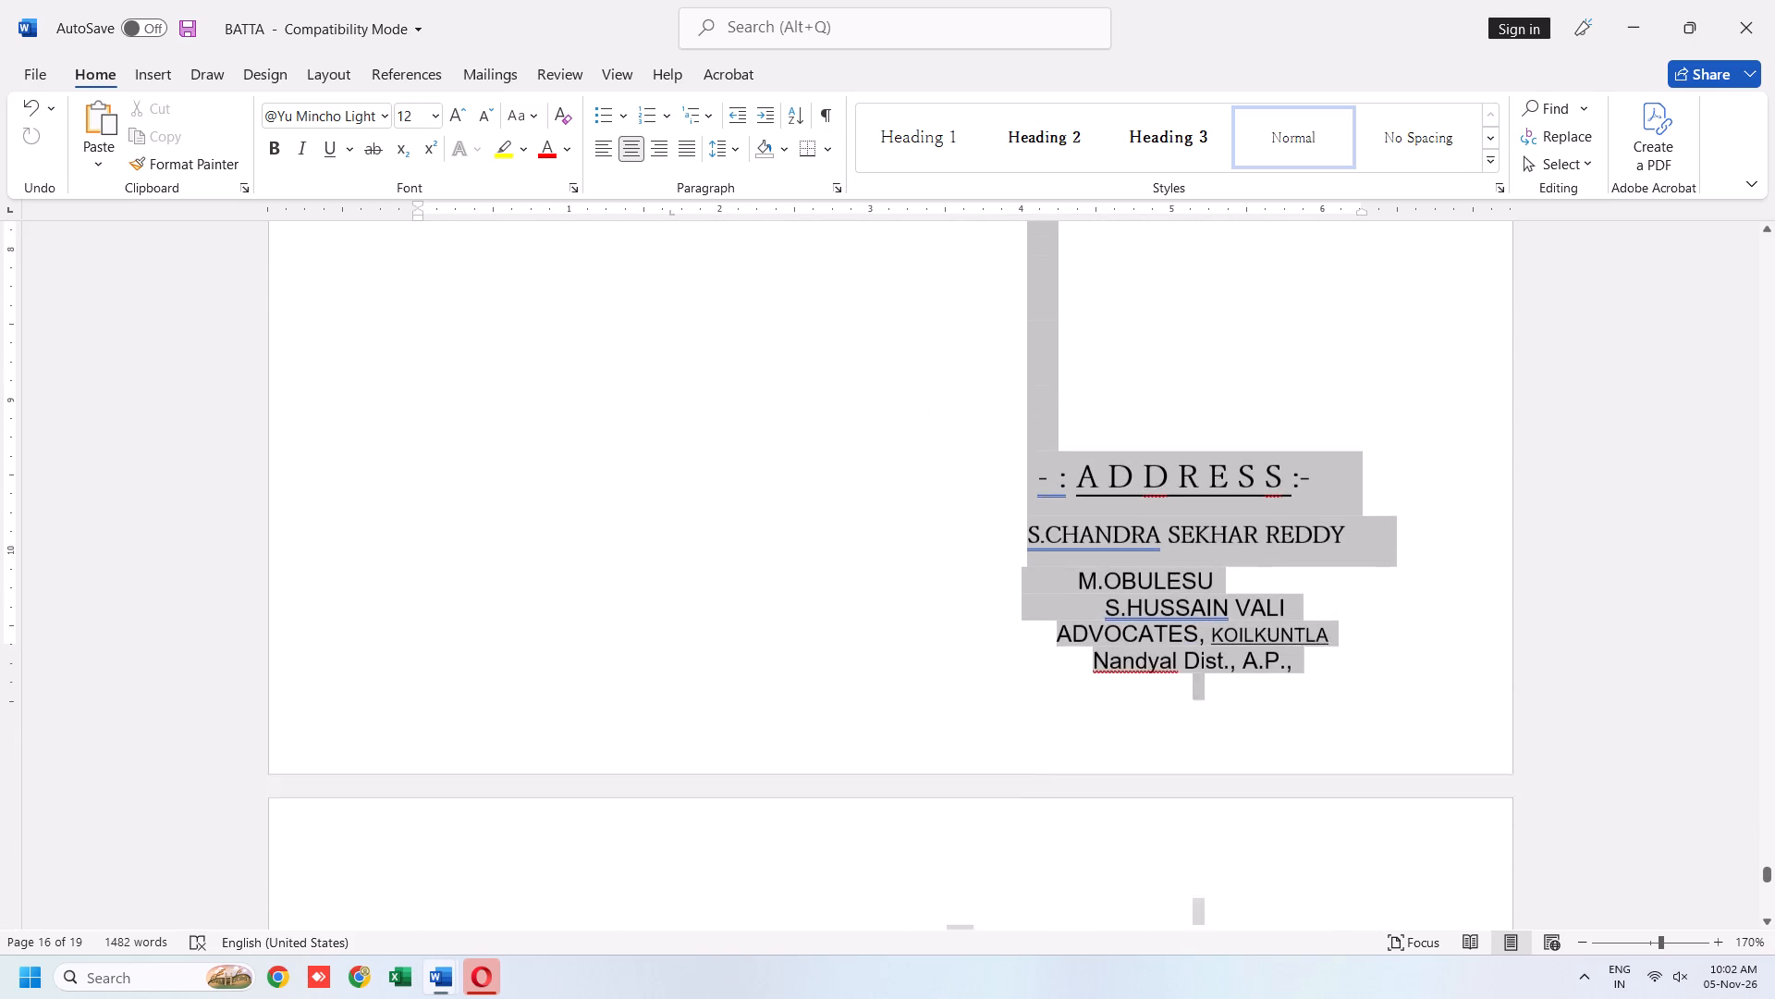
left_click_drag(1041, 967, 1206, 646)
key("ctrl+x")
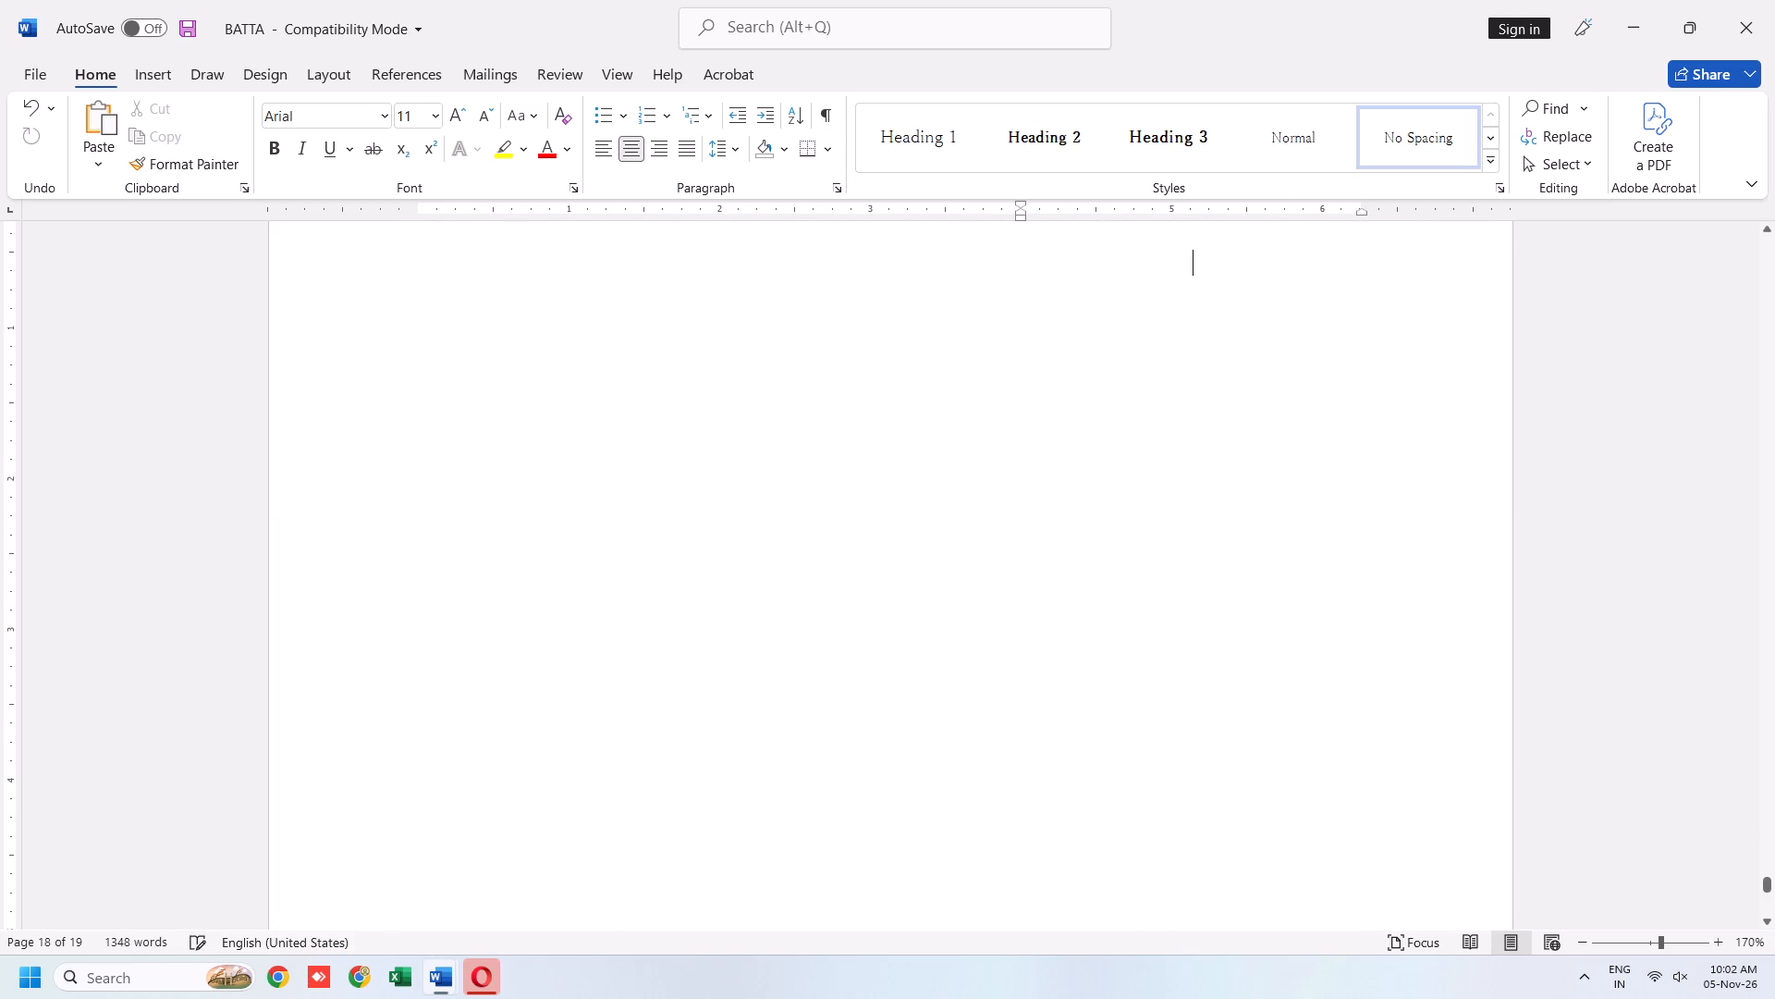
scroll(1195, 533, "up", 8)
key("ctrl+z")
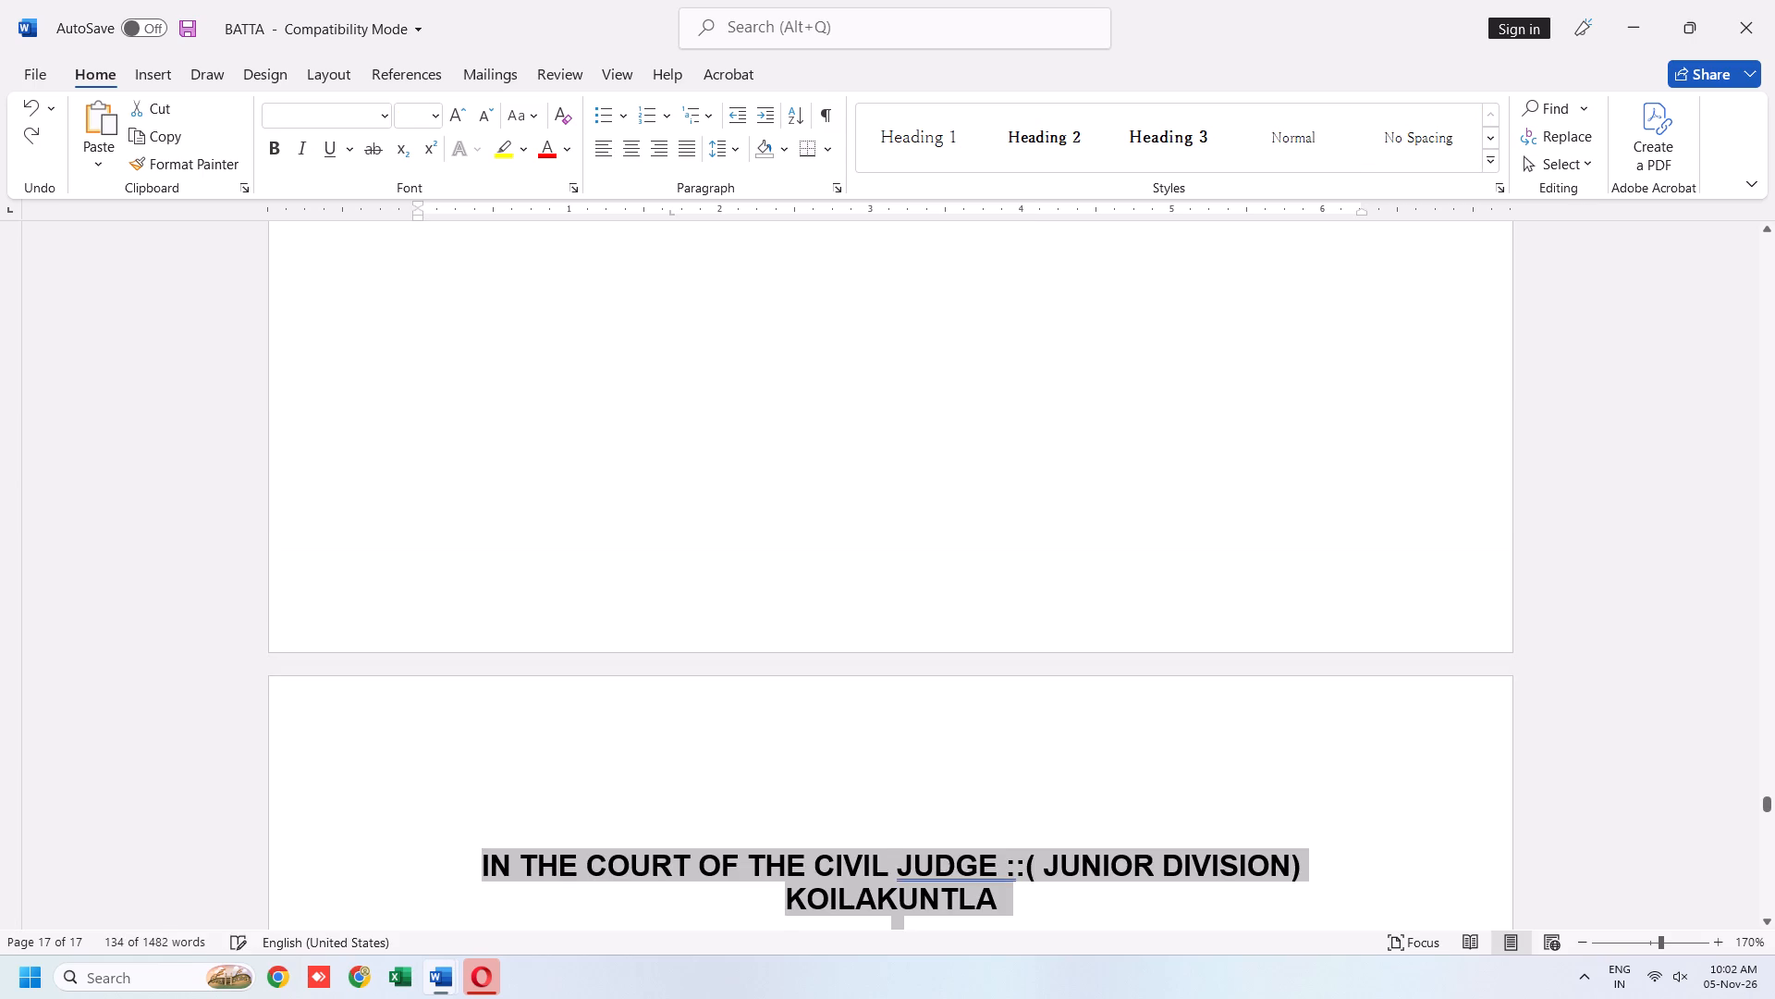
Copy the selected batta memo and docket page and paste them on the blank page at the document's end.
scroll(1194, 531, "down", 20)
scroll(1194, 531, "down", 4)
scroll(992, 970, "up", 1)
scroll(1045, 829, "down", 15)
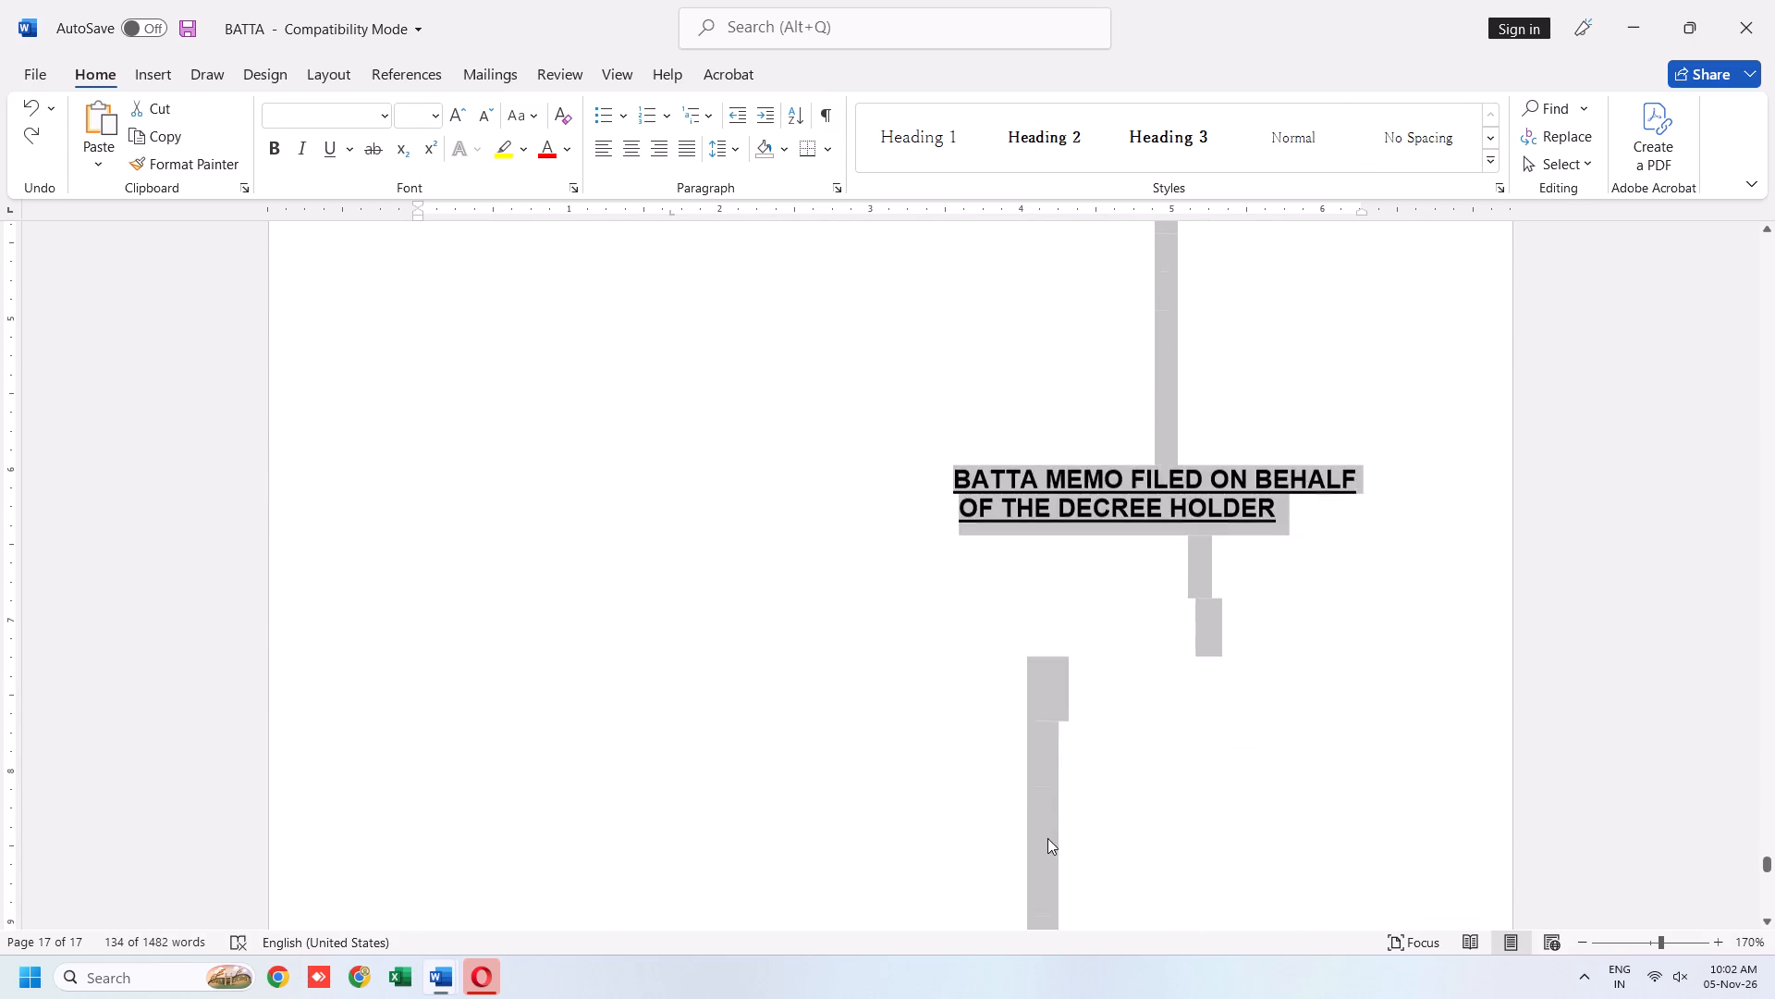
scroll(1047, 838, "down", 7)
key("ctrl+c")
scroll(1034, 809, "down", 6)
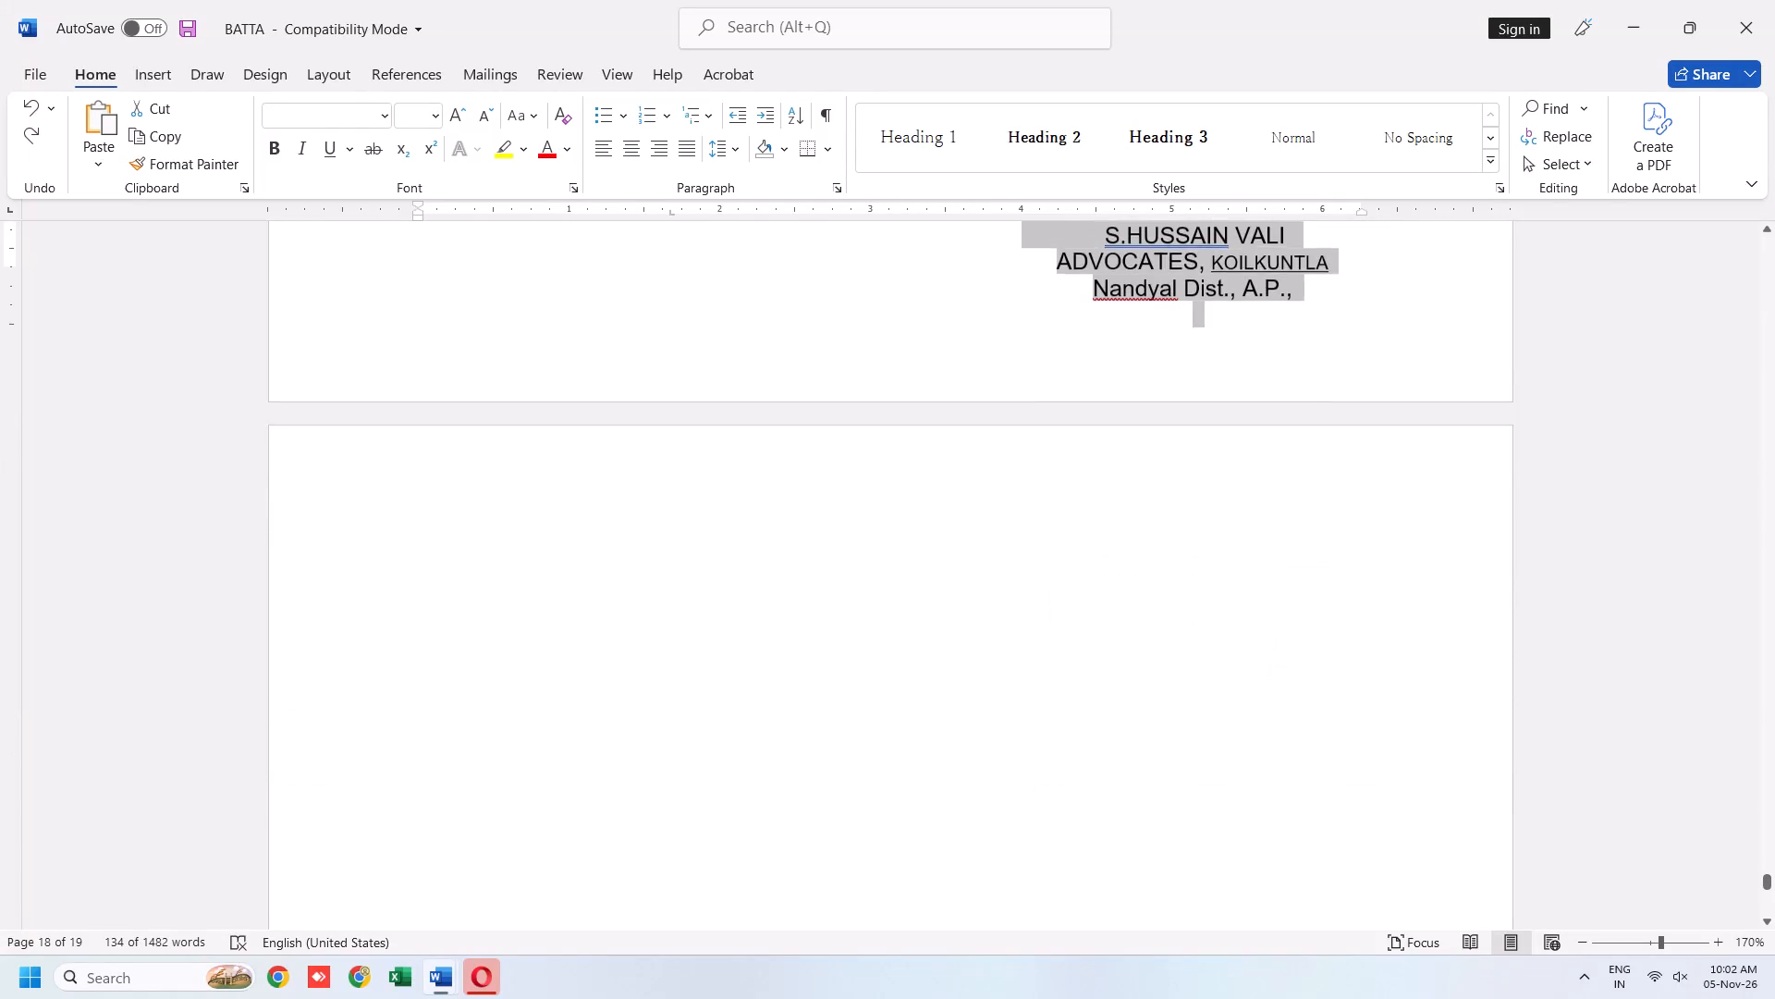
left_click_drag(1216, 672, 1227, 670)
key("ctrl+v")
scroll(905, 568, "up", 2)
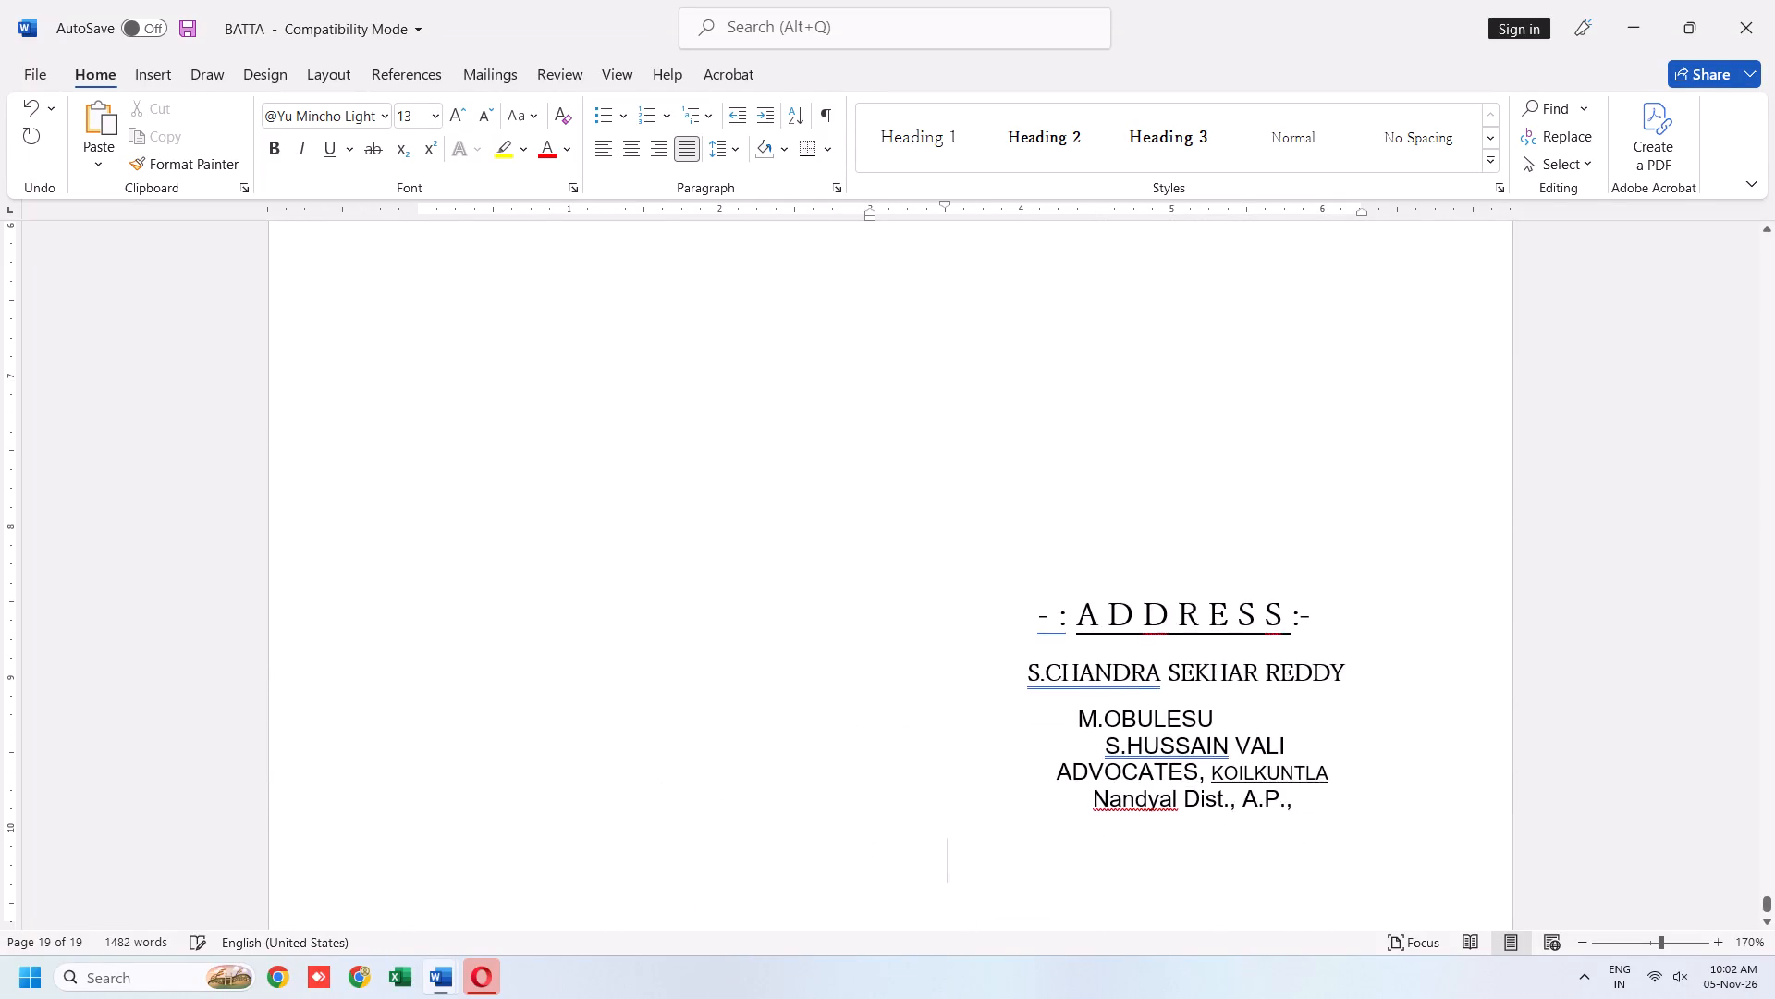
scroll(905, 568, "up", 20)
scroll(905, 568, "up", 15)
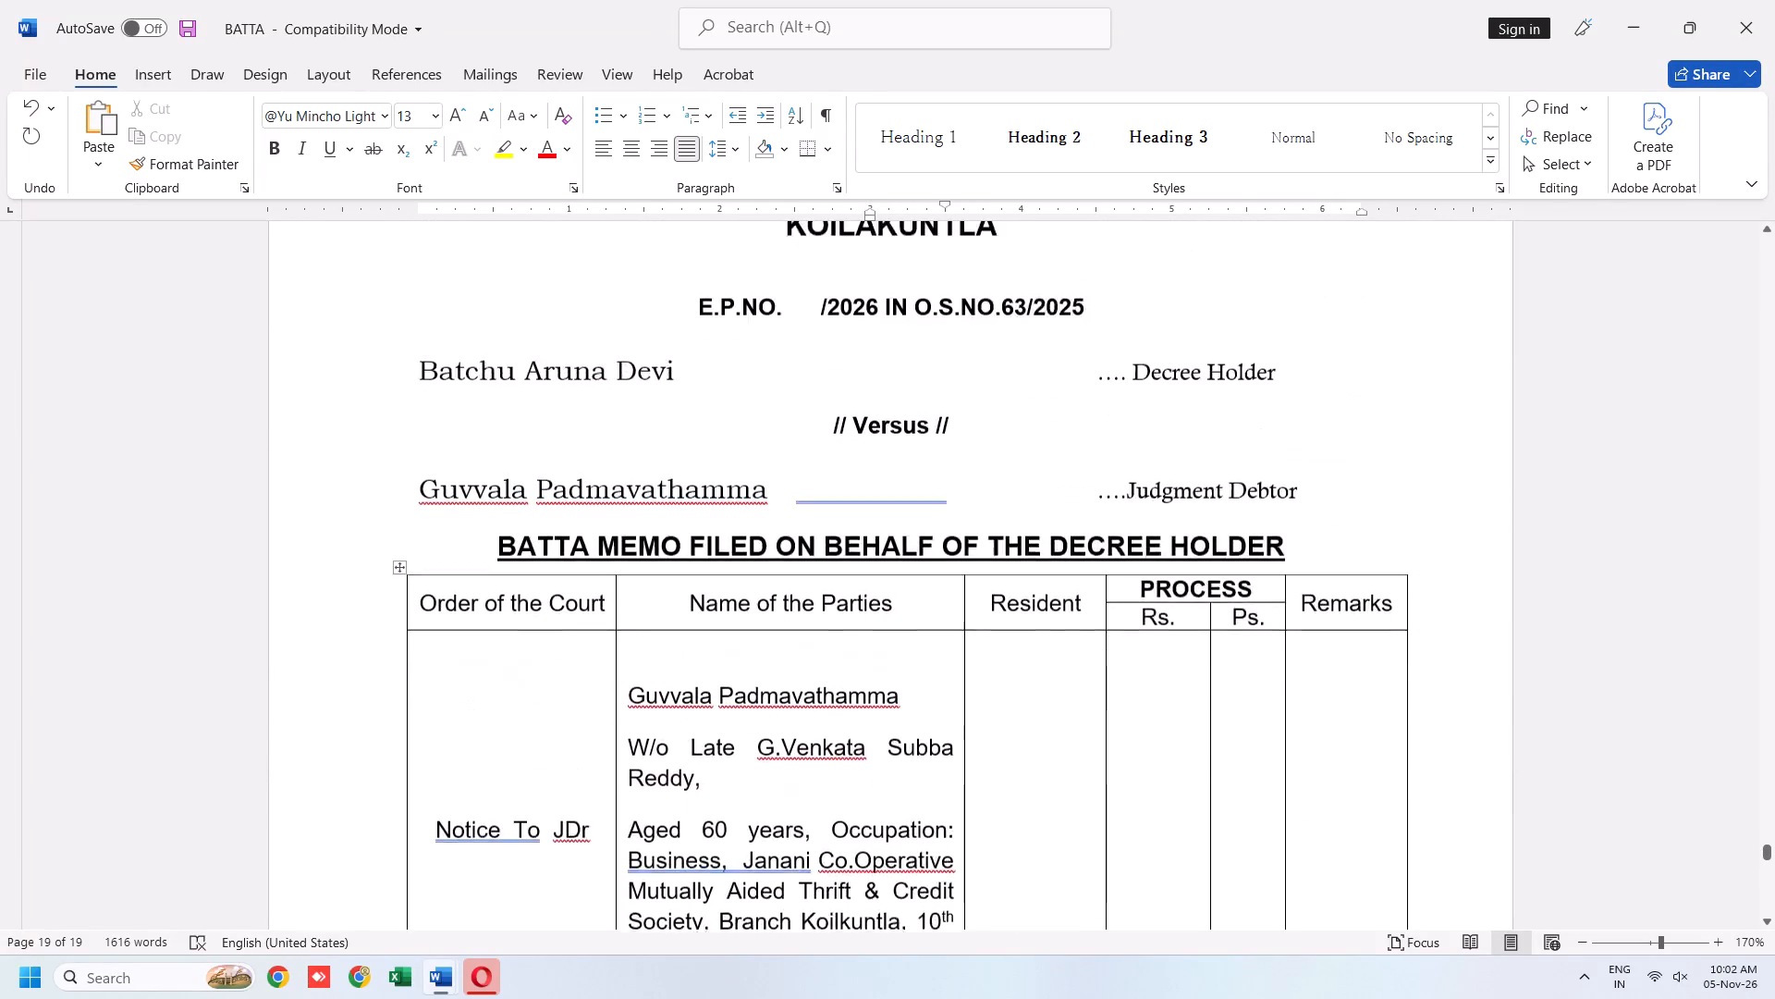
left_click_drag(684, 465, 901, 465)
key("Delete")
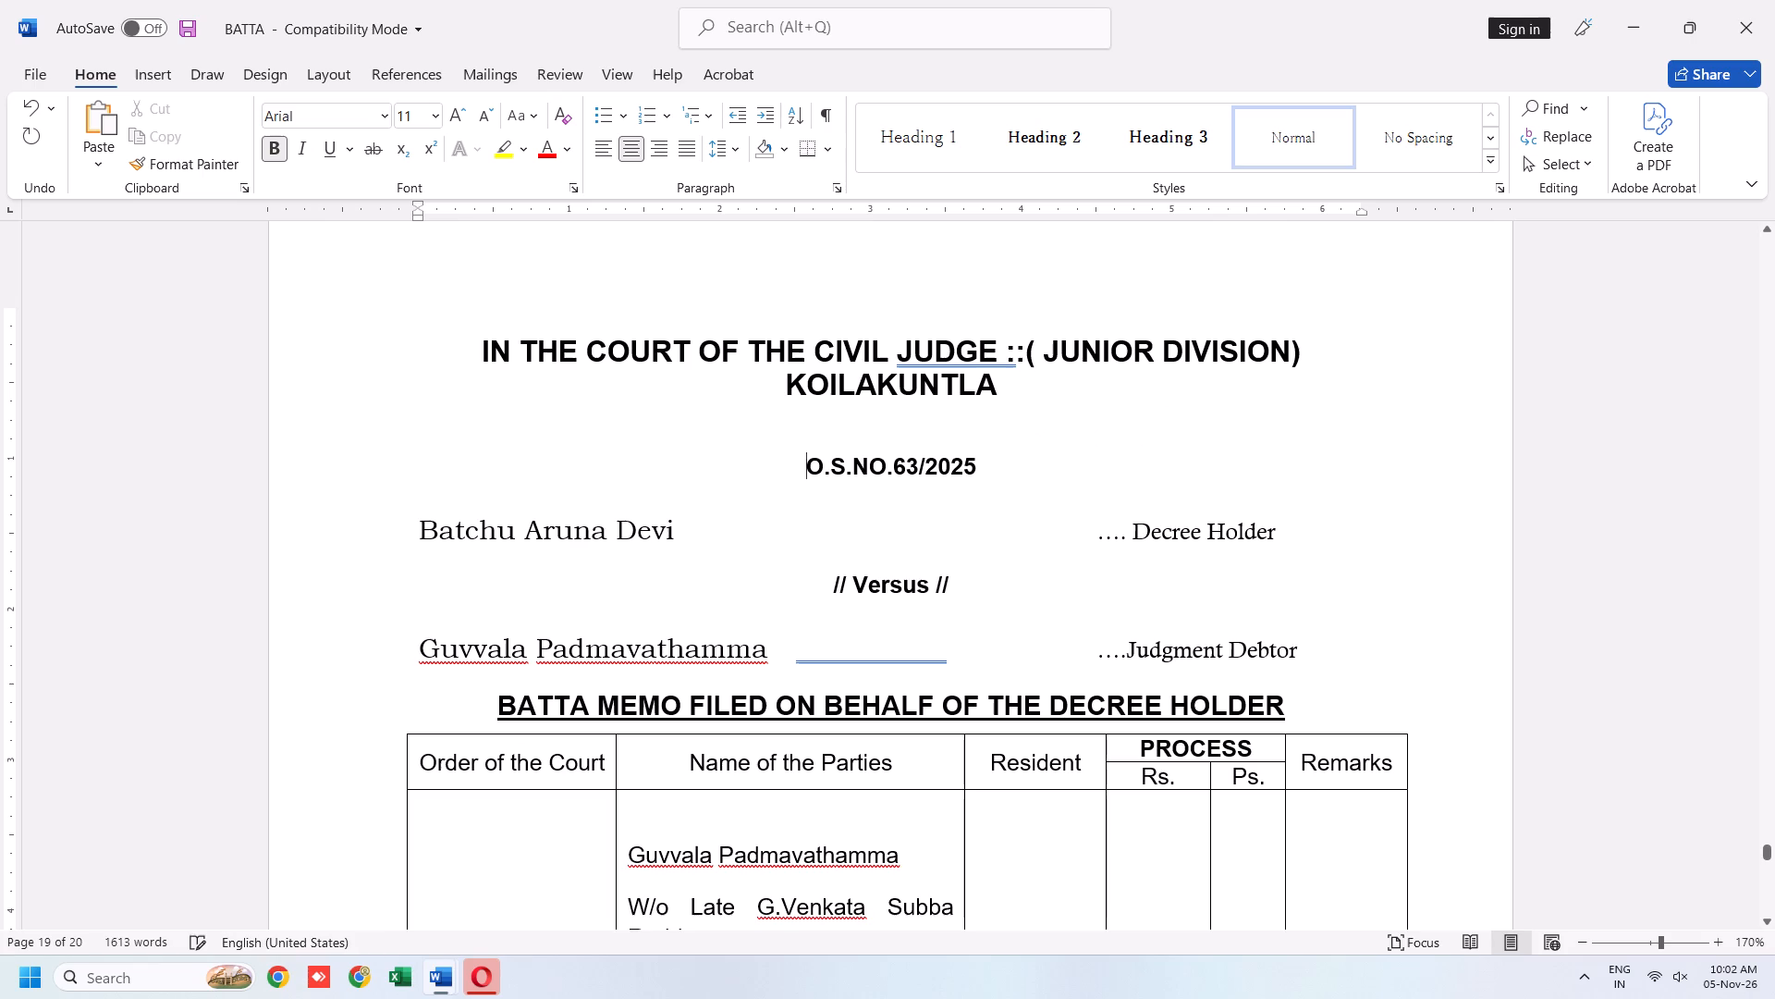
left_click_drag(896, 450, 917, 467)
left_click(898, 474)
left_click_drag(897, 465, 979, 465)
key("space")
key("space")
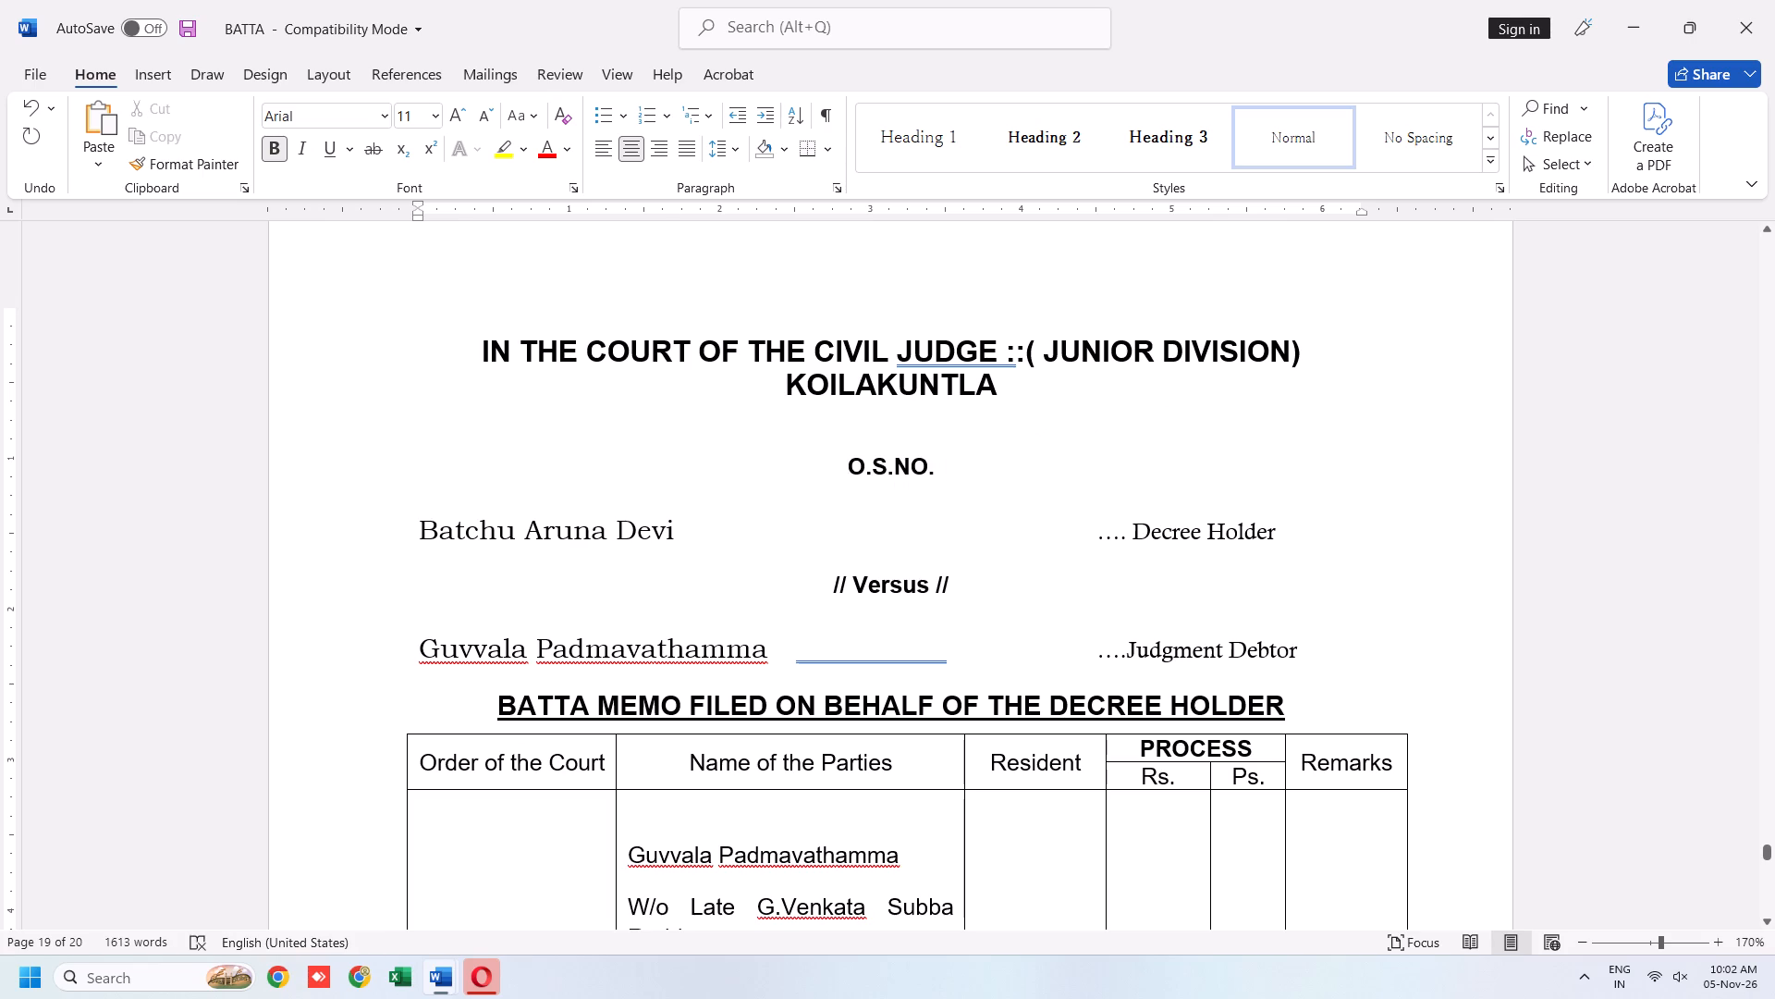
Delete the decree holder's name from the pasted memo and realign the Decree Holder label with two tabs.
left_click_drag(410, 504, 580, 527)
left_click(558, 530)
left_click_drag(710, 527, 455, 524)
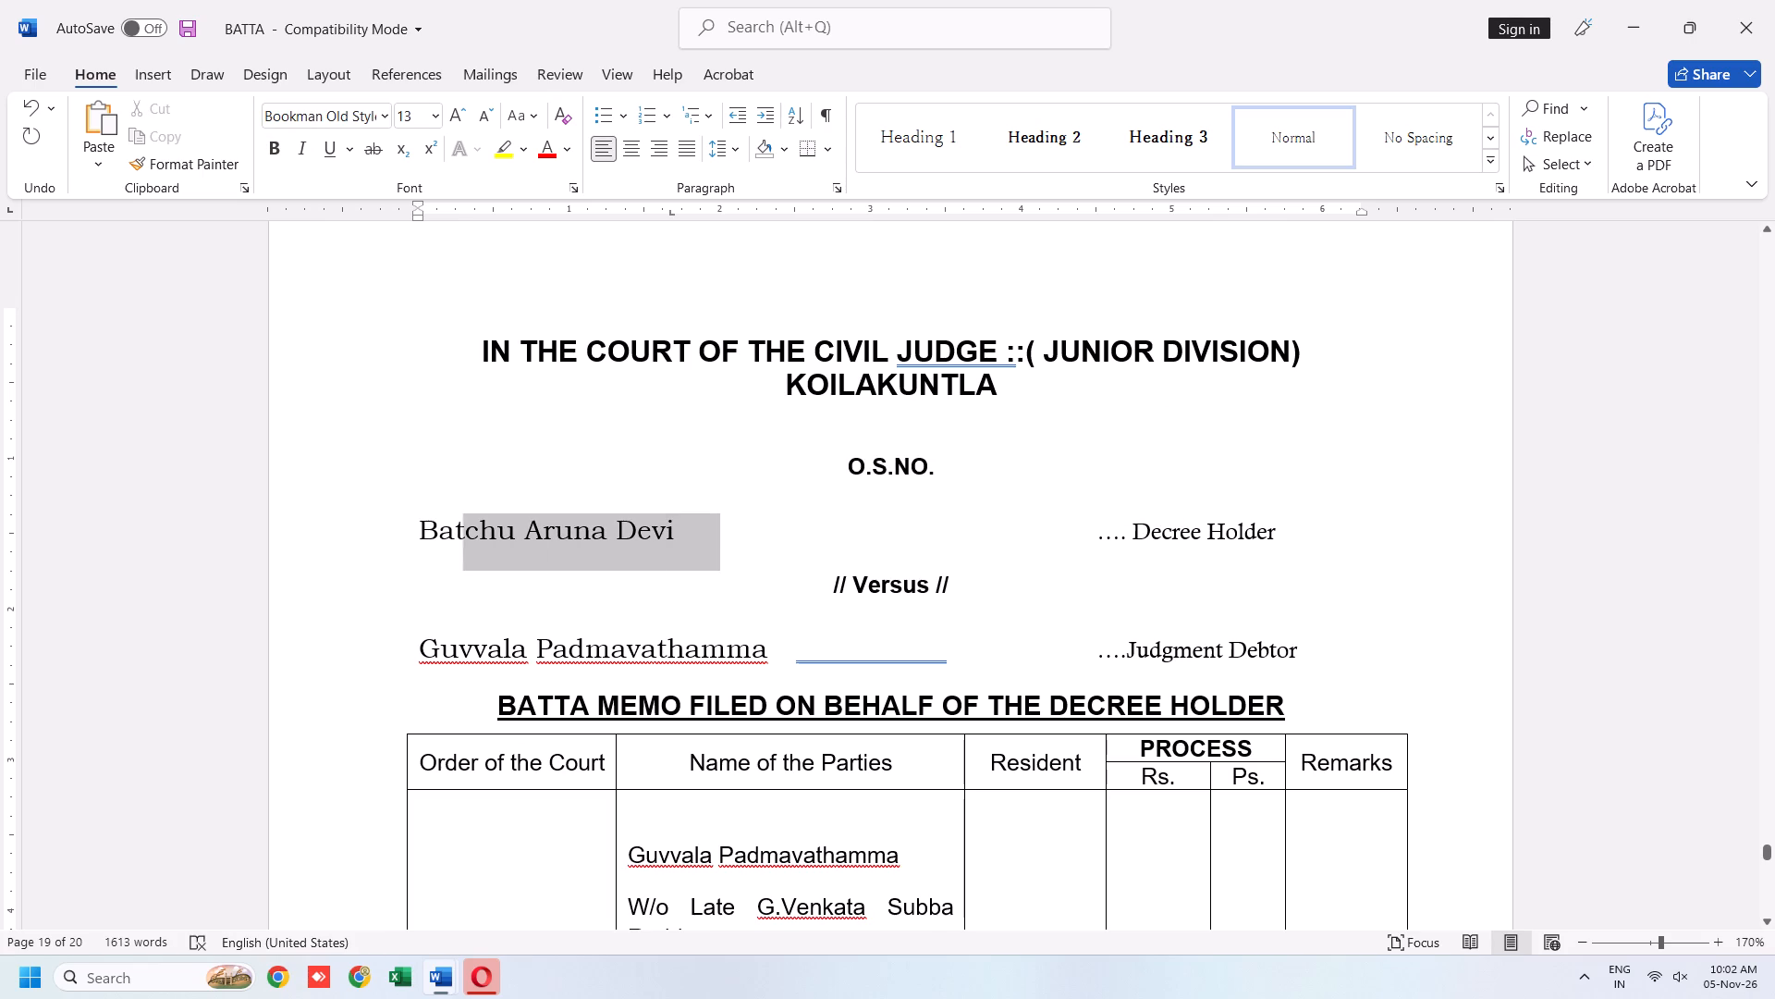
left_click_drag(455, 524, 299, 513)
key("Delete")
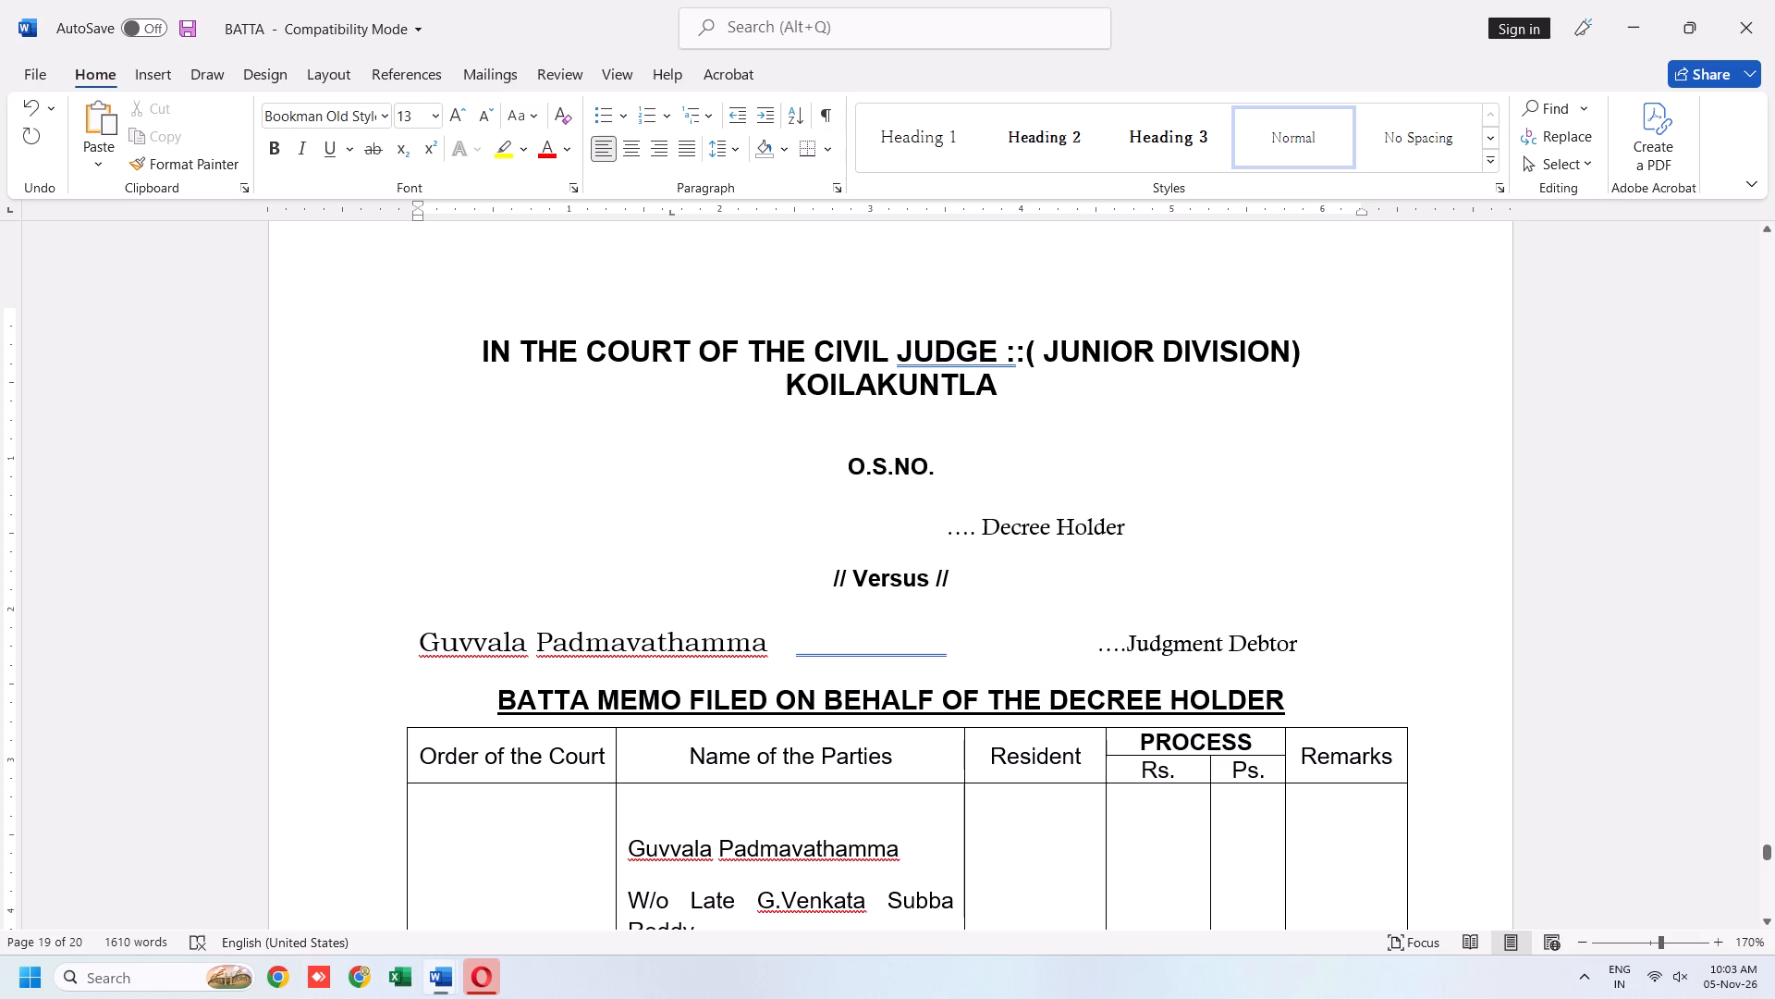
key("Tab")
key("Tab")
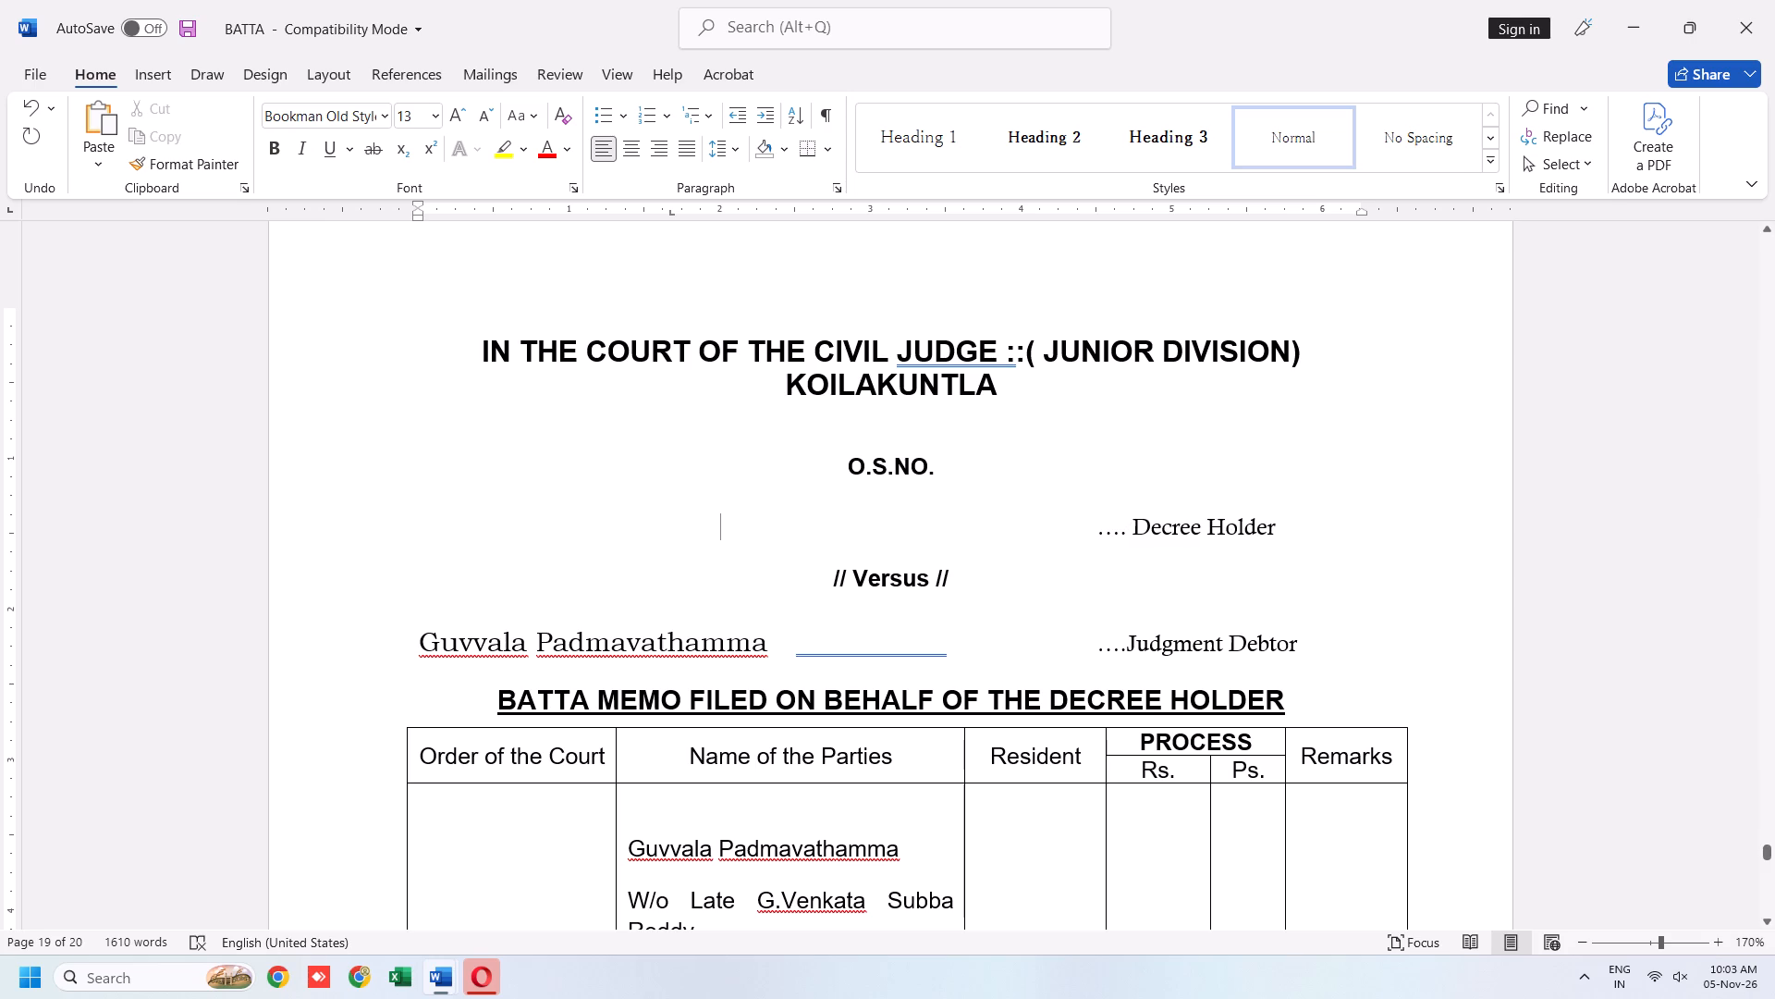
Delete the judgment debtor's name from the pasted memo and realign the Judgment Debtor label with tabs.
left_click_drag(422, 630, 769, 637)
key("Delete")
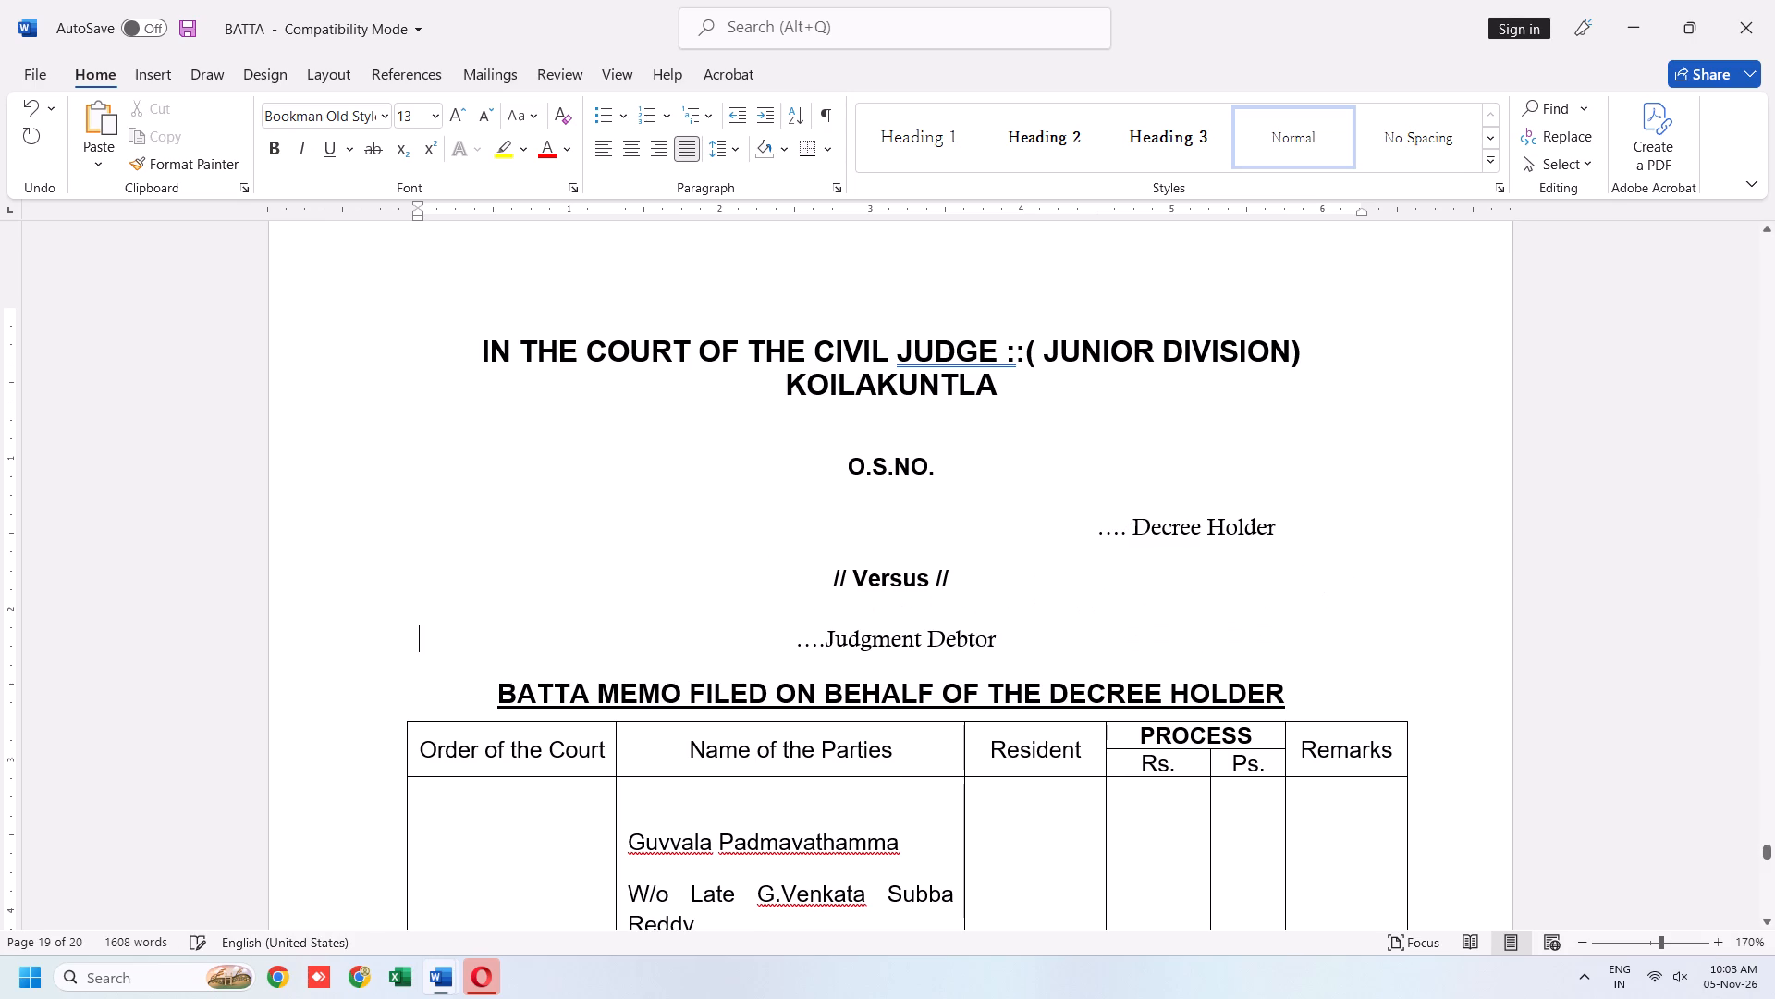
key("Tab")
key("Tab")
key("Tab")
key("Tab")
Clear the Order of the Court and Name of the Parties entries in the pasted memo's table.
scroll(978, 630, "down", 7)
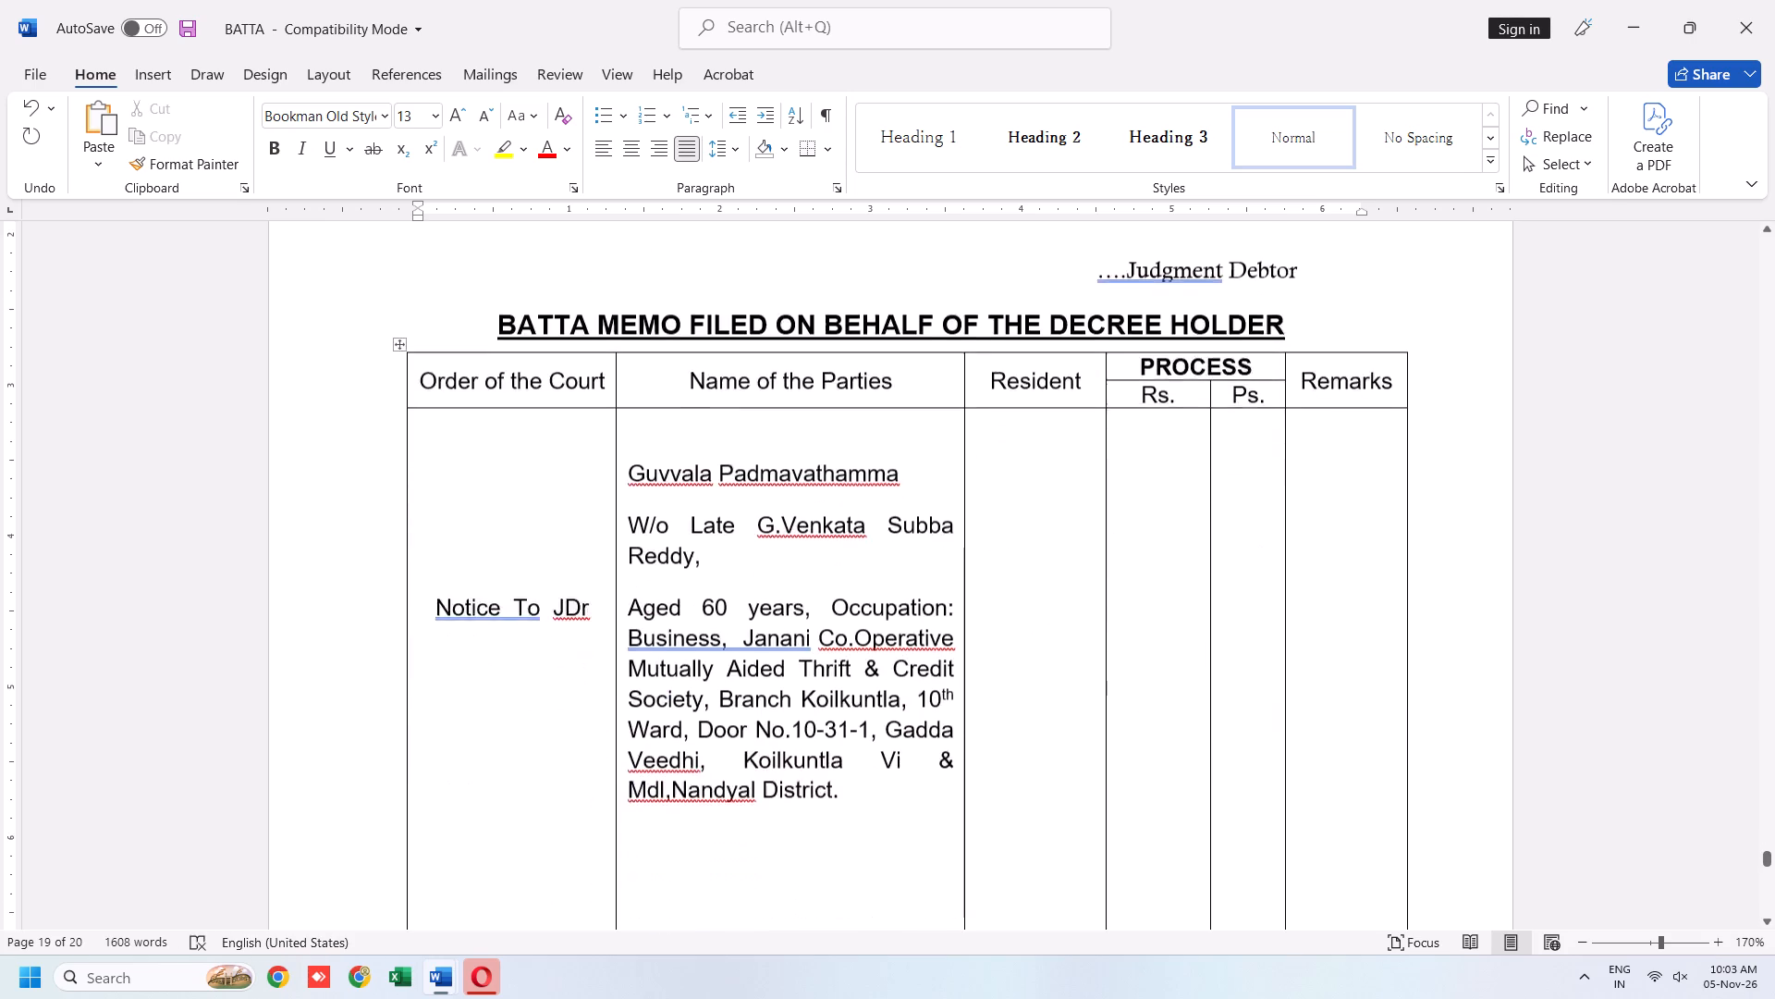
scroll(978, 630, "down", 3)
scroll(597, 401, "up", 3)
left_click_drag(445, 454, 744, 558)
scroll(840, 723, "up", 5)
key("Delete")
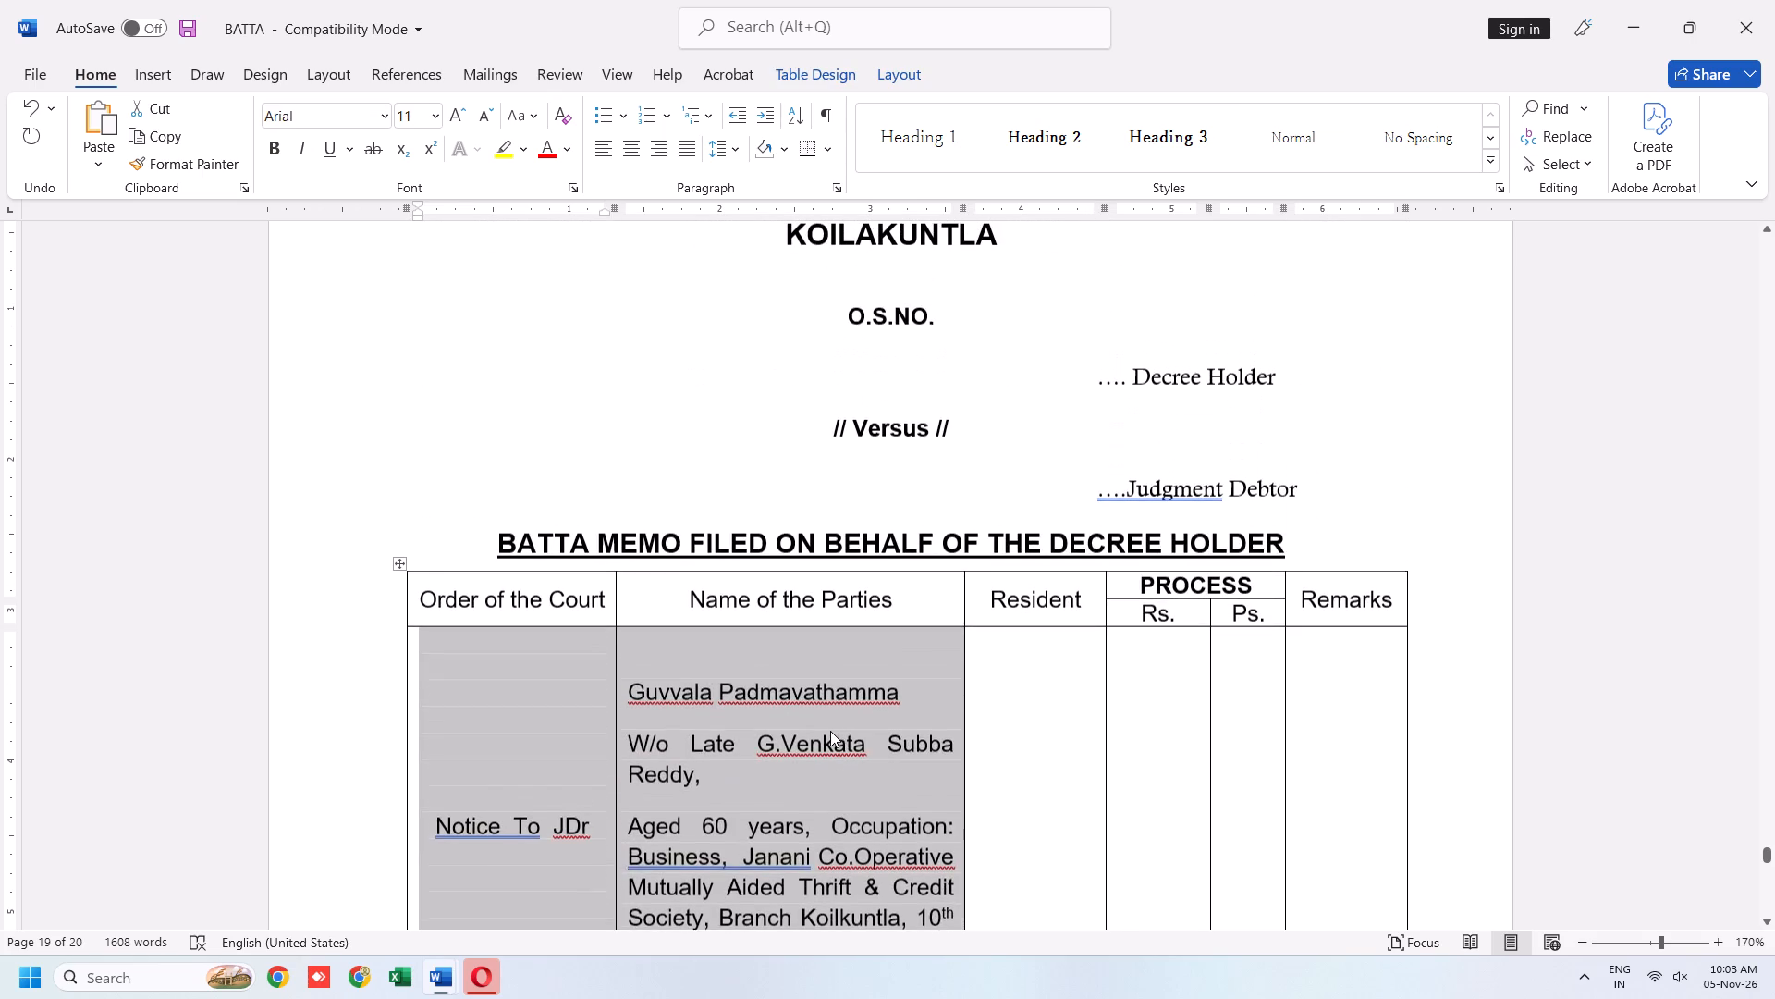
Remove DHR from the ADVOCATE FOR signature line below the table.
scroll(829, 731, "down", 13)
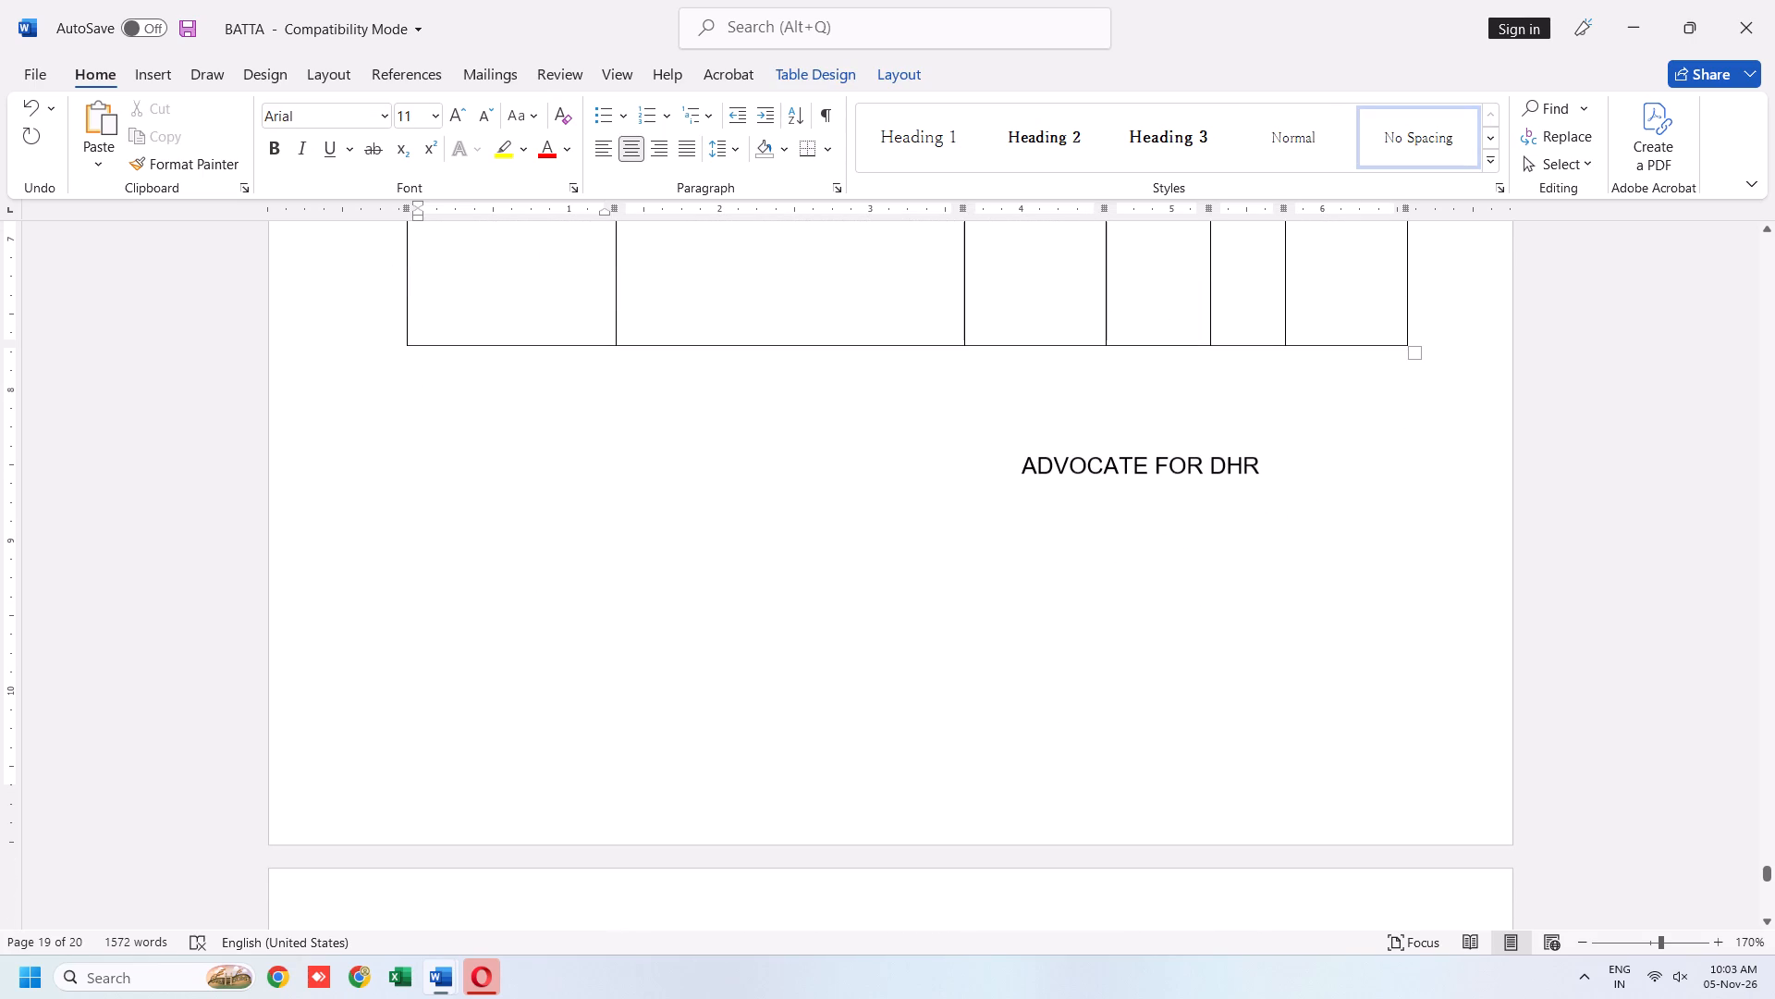
left_click_drag(1218, 469, 1327, 482)
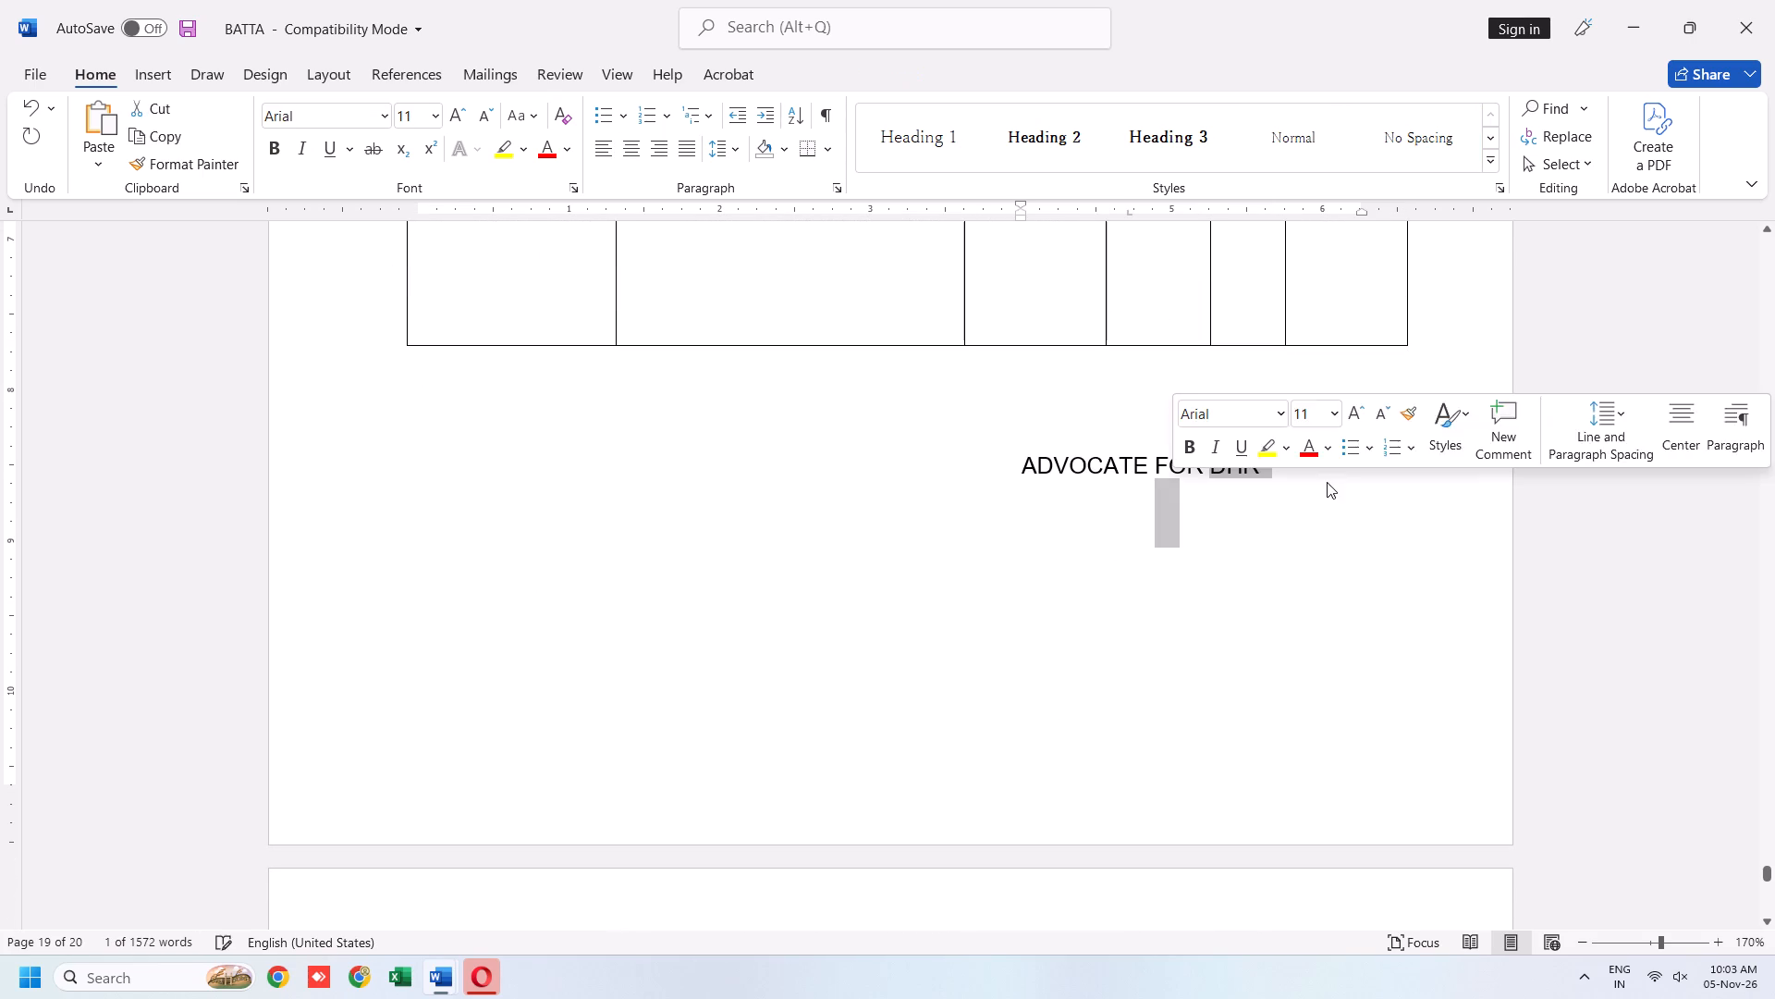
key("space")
Remove DECREE HOLDER from the pasted memo's title so it ends at BATTA MEMO FILED ON BEHALF OF THE.
scroll(1260, 659, "up", 11)
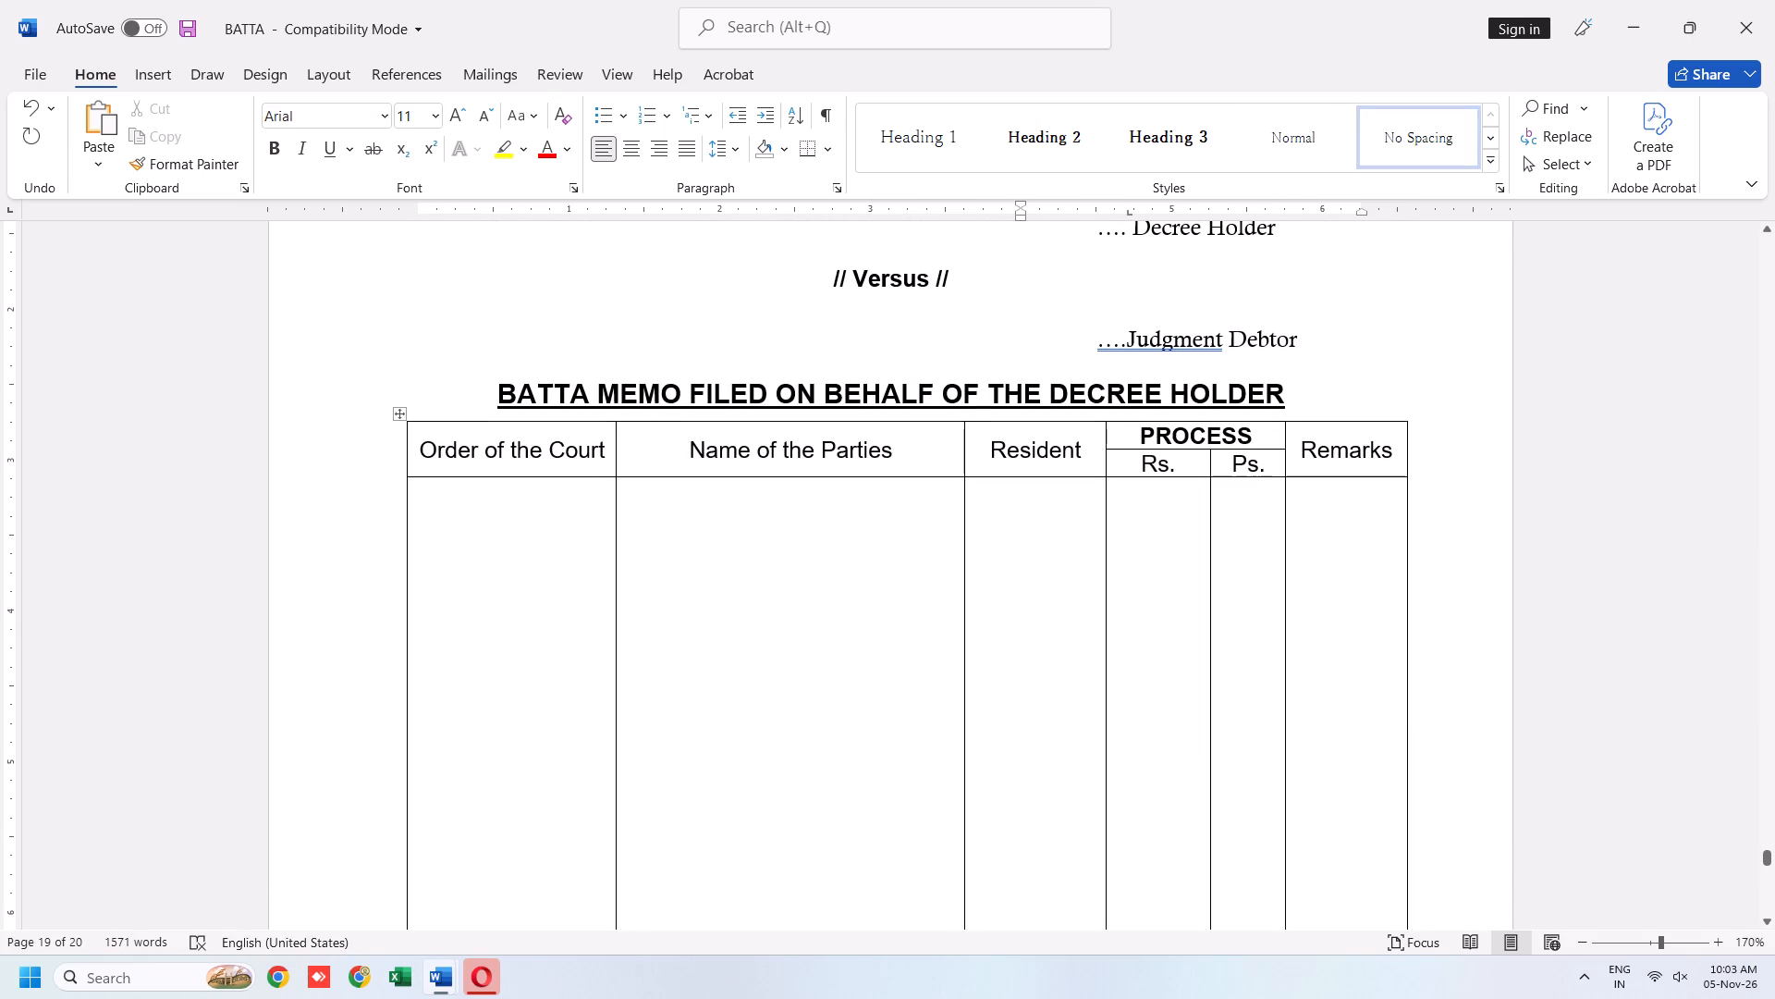
left_click(1036, 391)
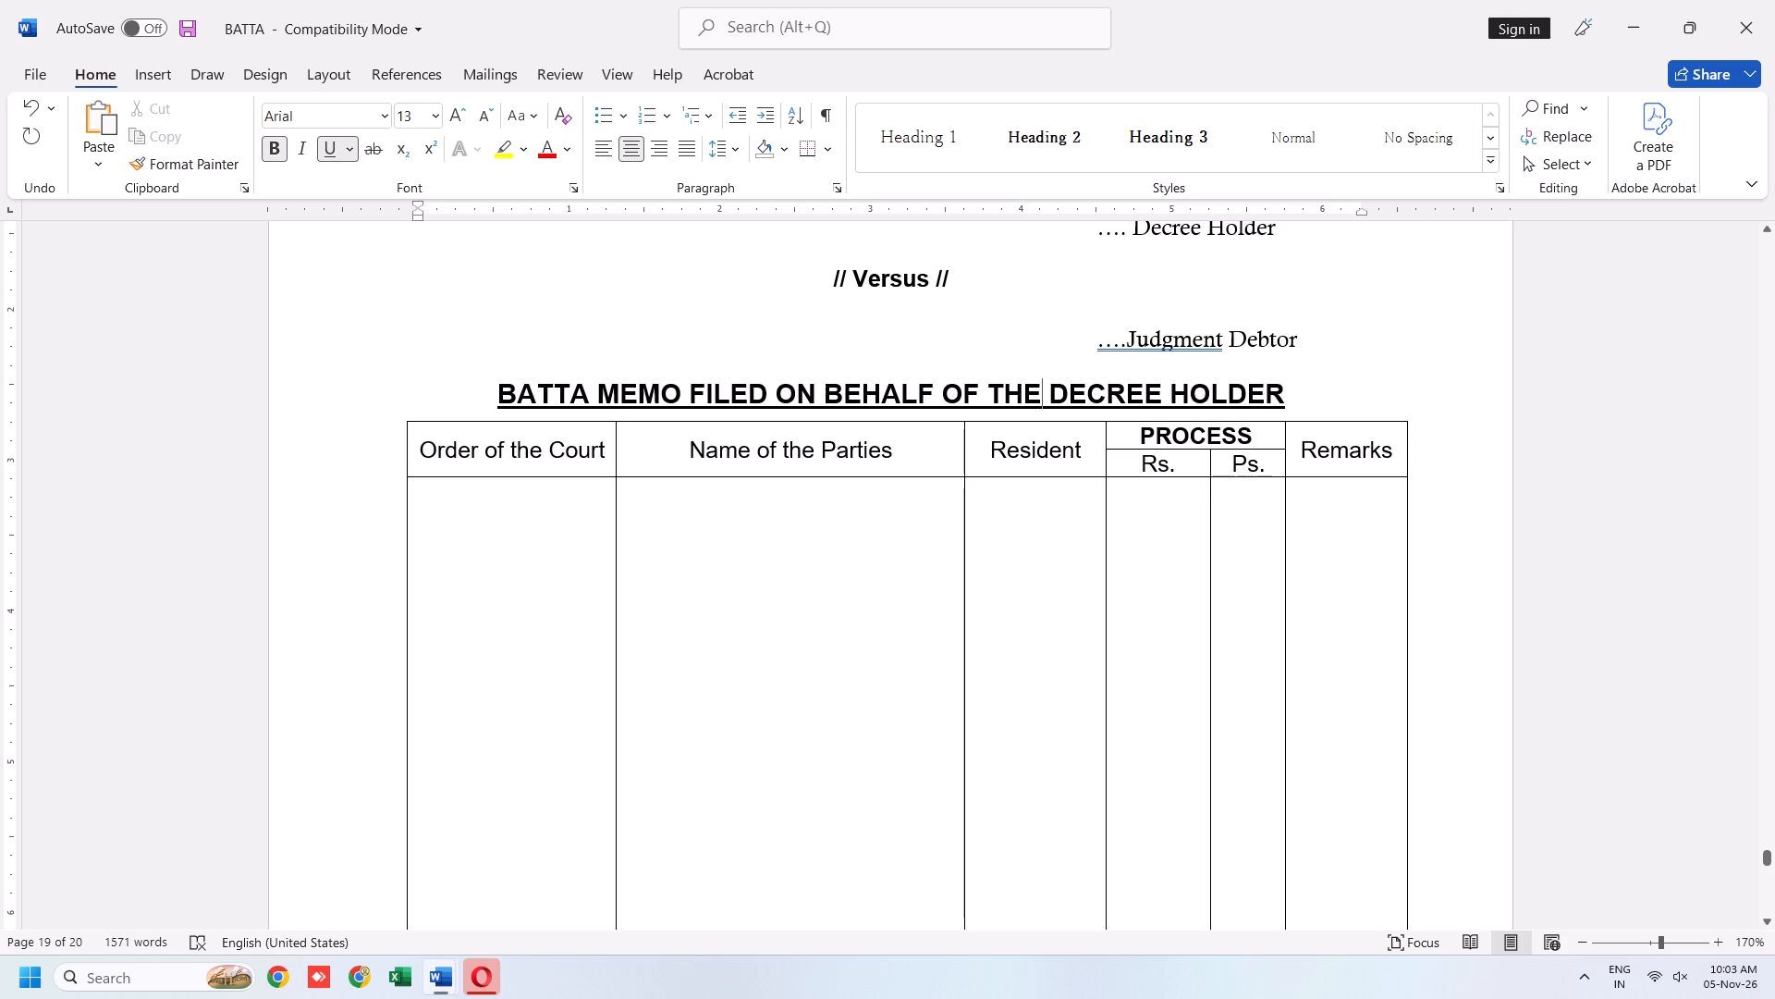
left_click_drag(1052, 390, 1330, 401)
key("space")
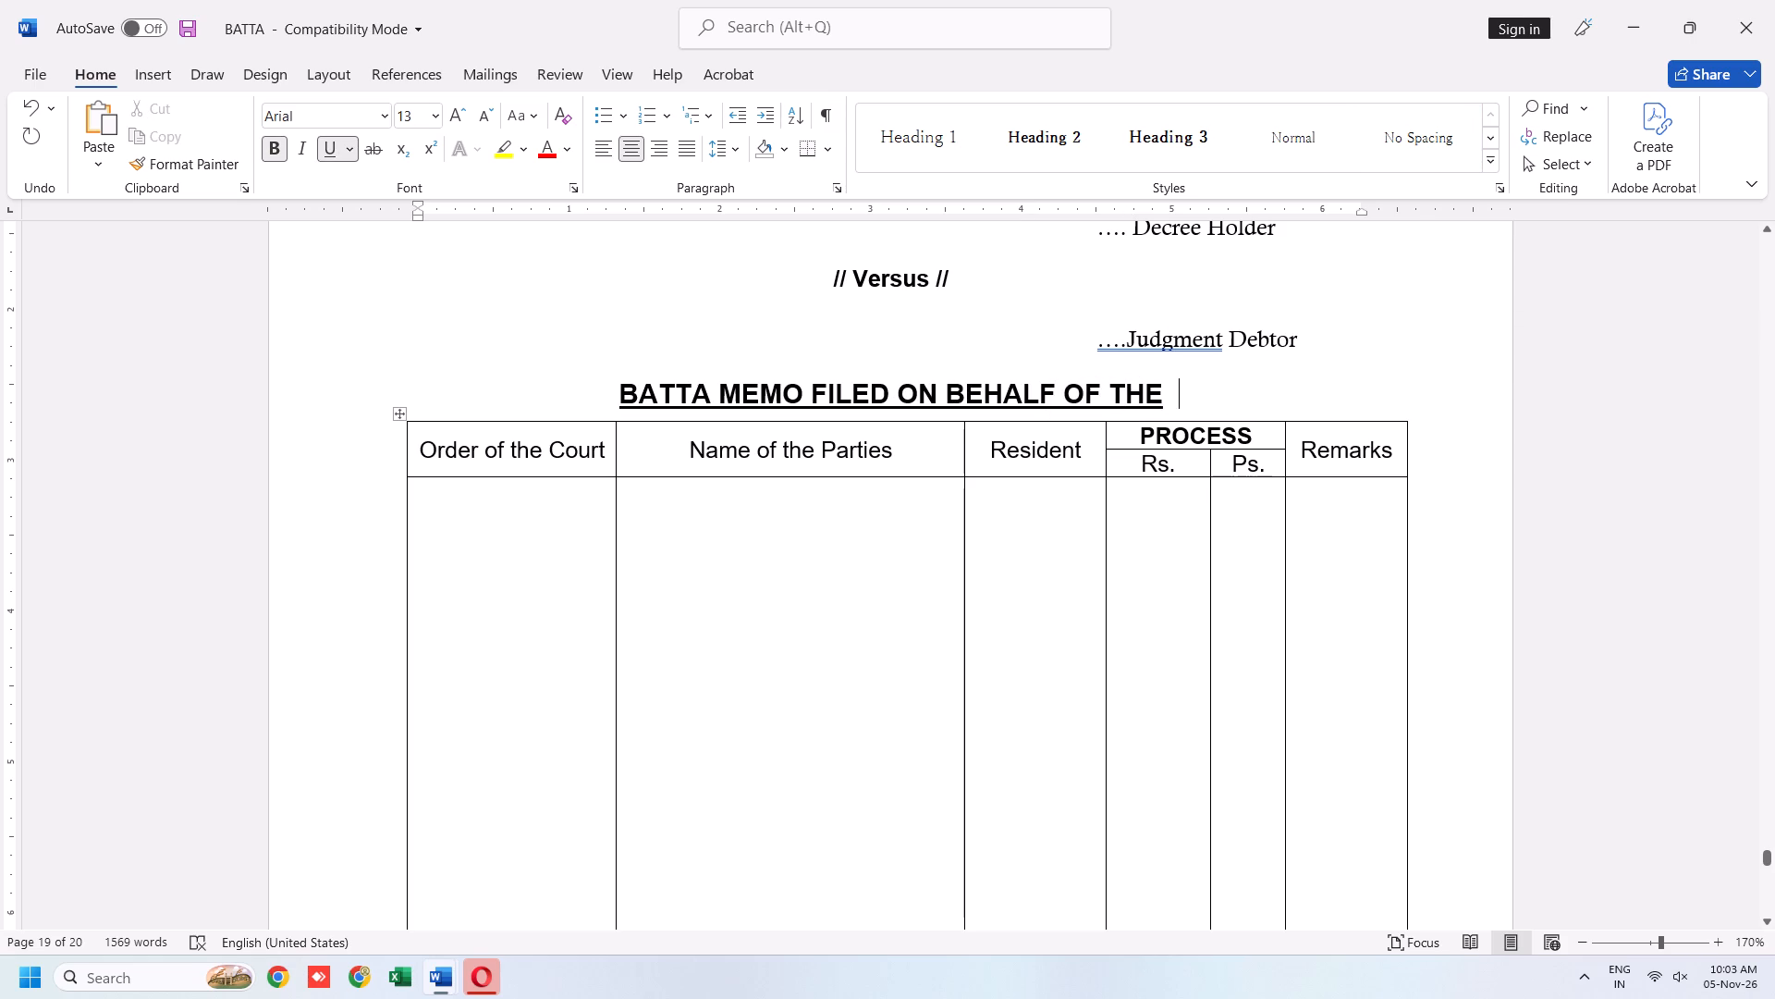
Blank out the Decree Holder and Judgment Debtor labels, including their leading dots, around the Versus line of the pasted memo.
left_click(1123, 339)
scroll(982, 353, "up", 3)
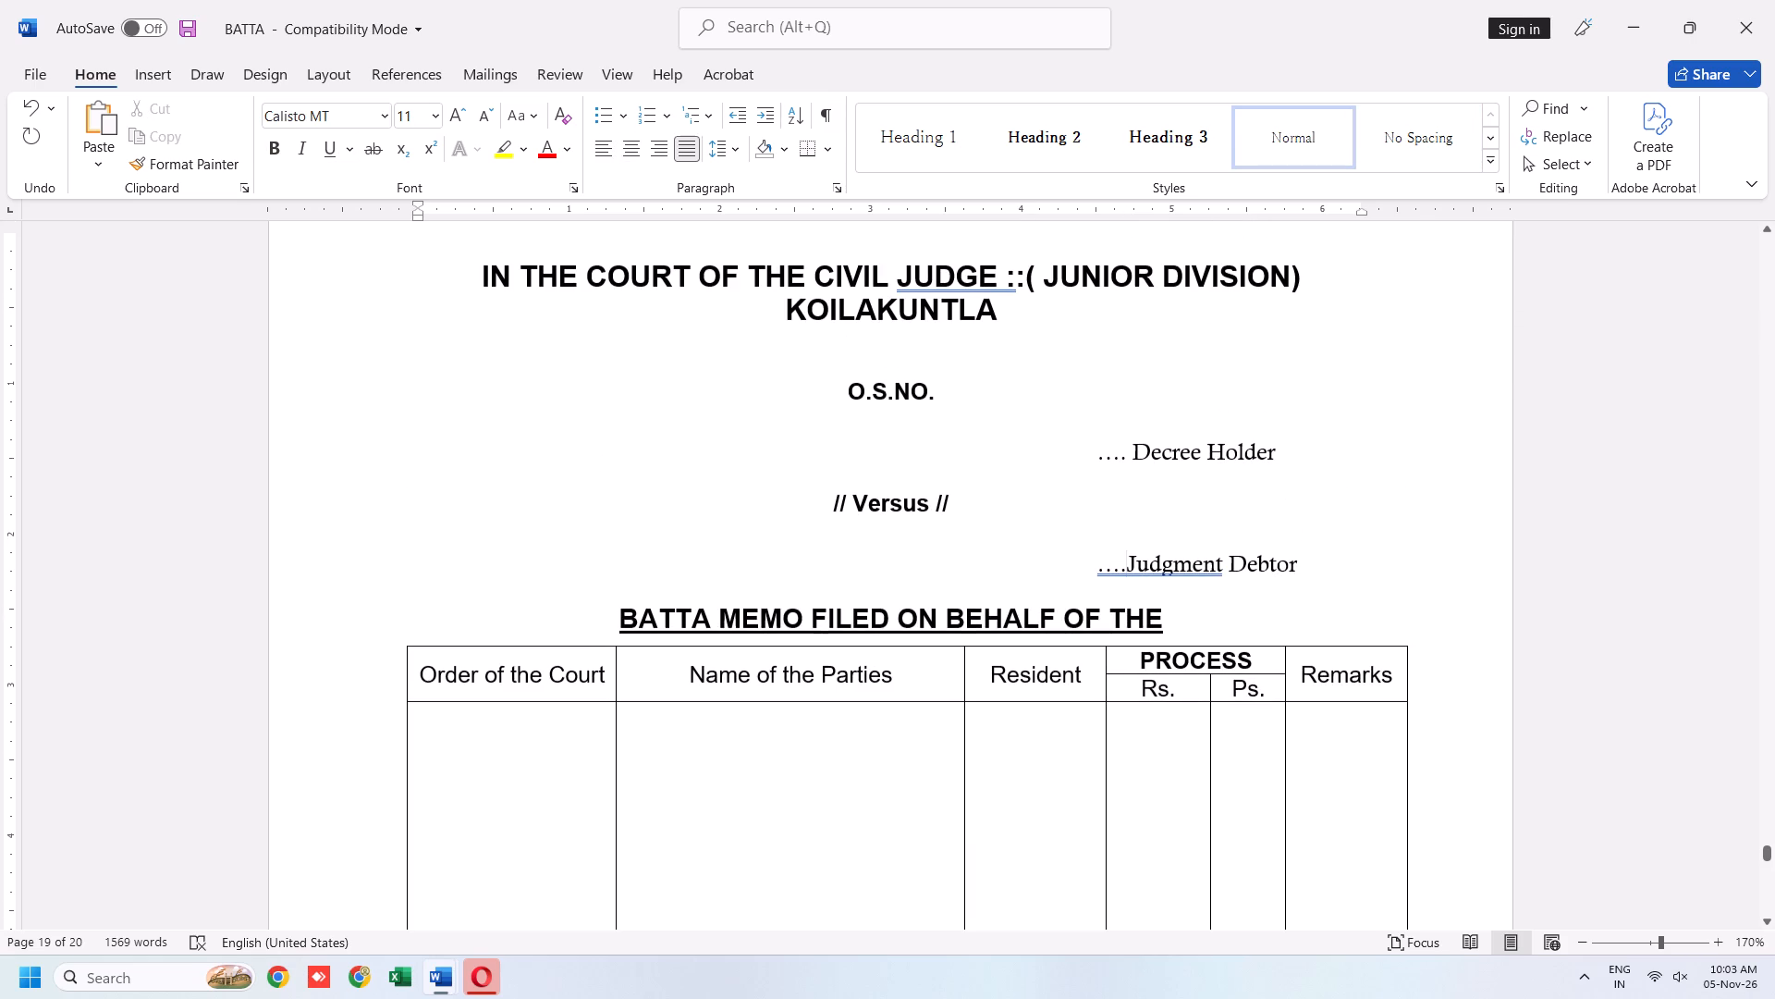
left_click_drag(1103, 446, 1334, 443)
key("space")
left_click_drag(1083, 574, 1128, 567)
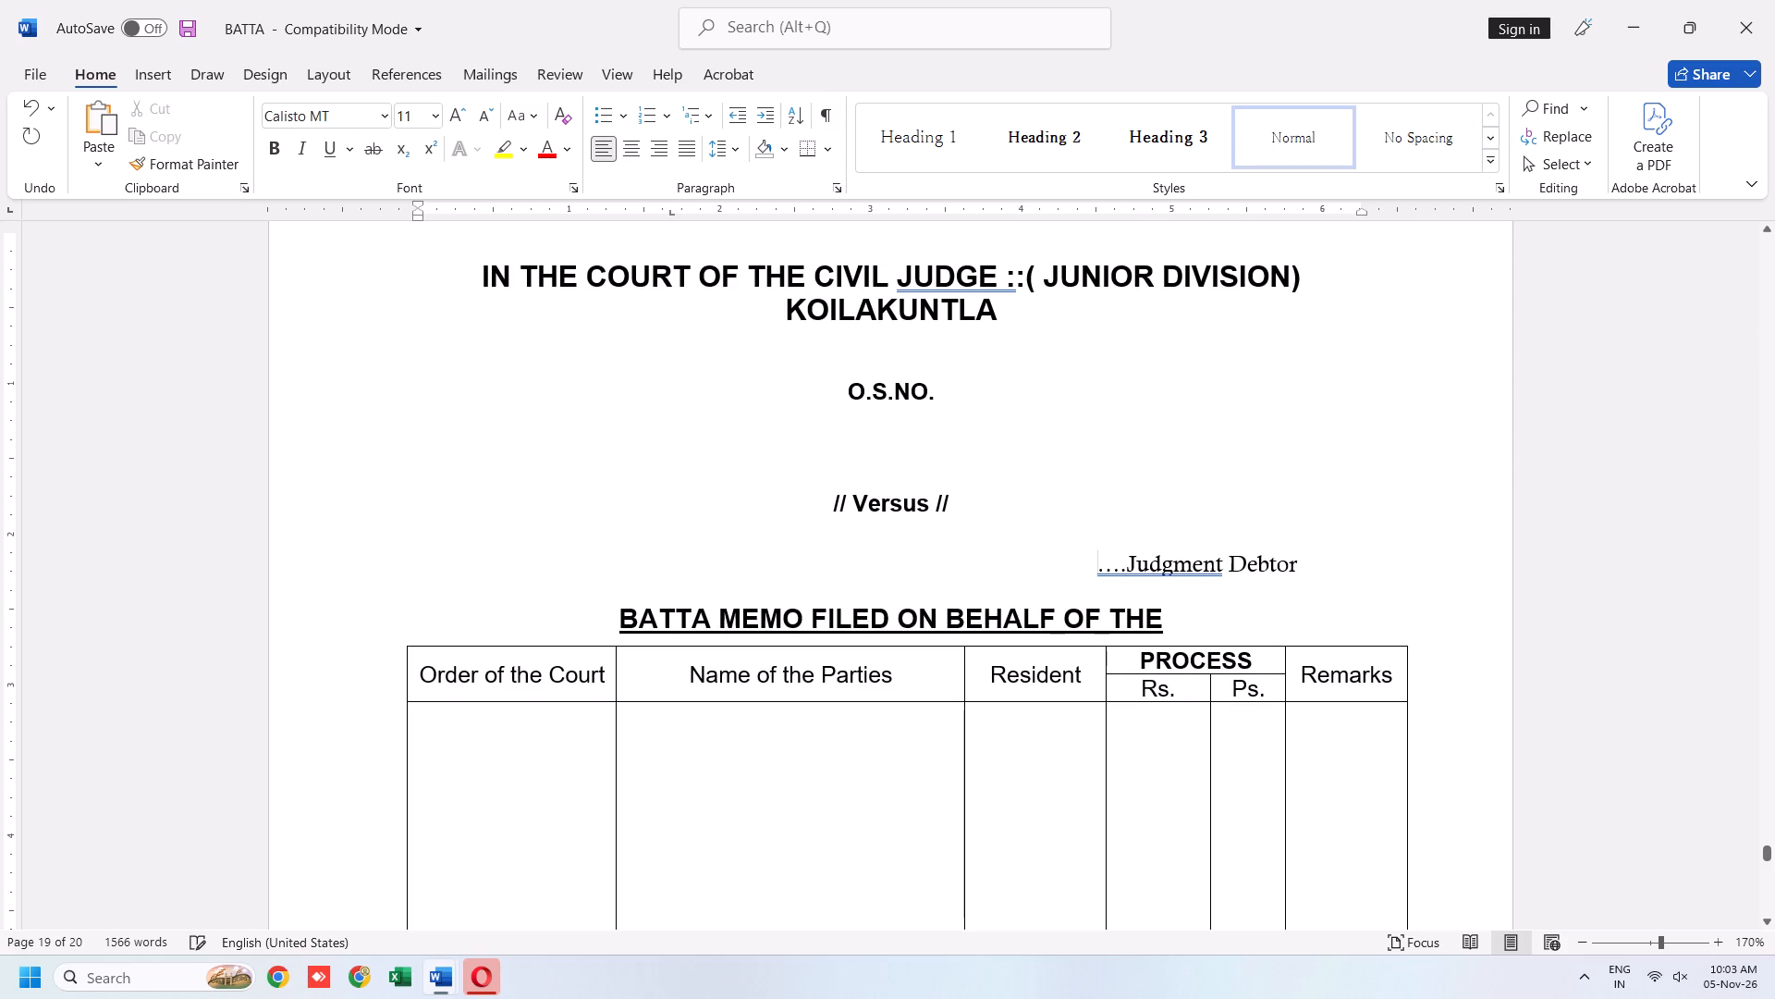
left_click_drag(1128, 567, 1364, 565)
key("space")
Reduce the case number line on the pasted docket page to O.S.NO. by deleting the E.P. reference and 63/2025.
scroll(1297, 629, "down", 18)
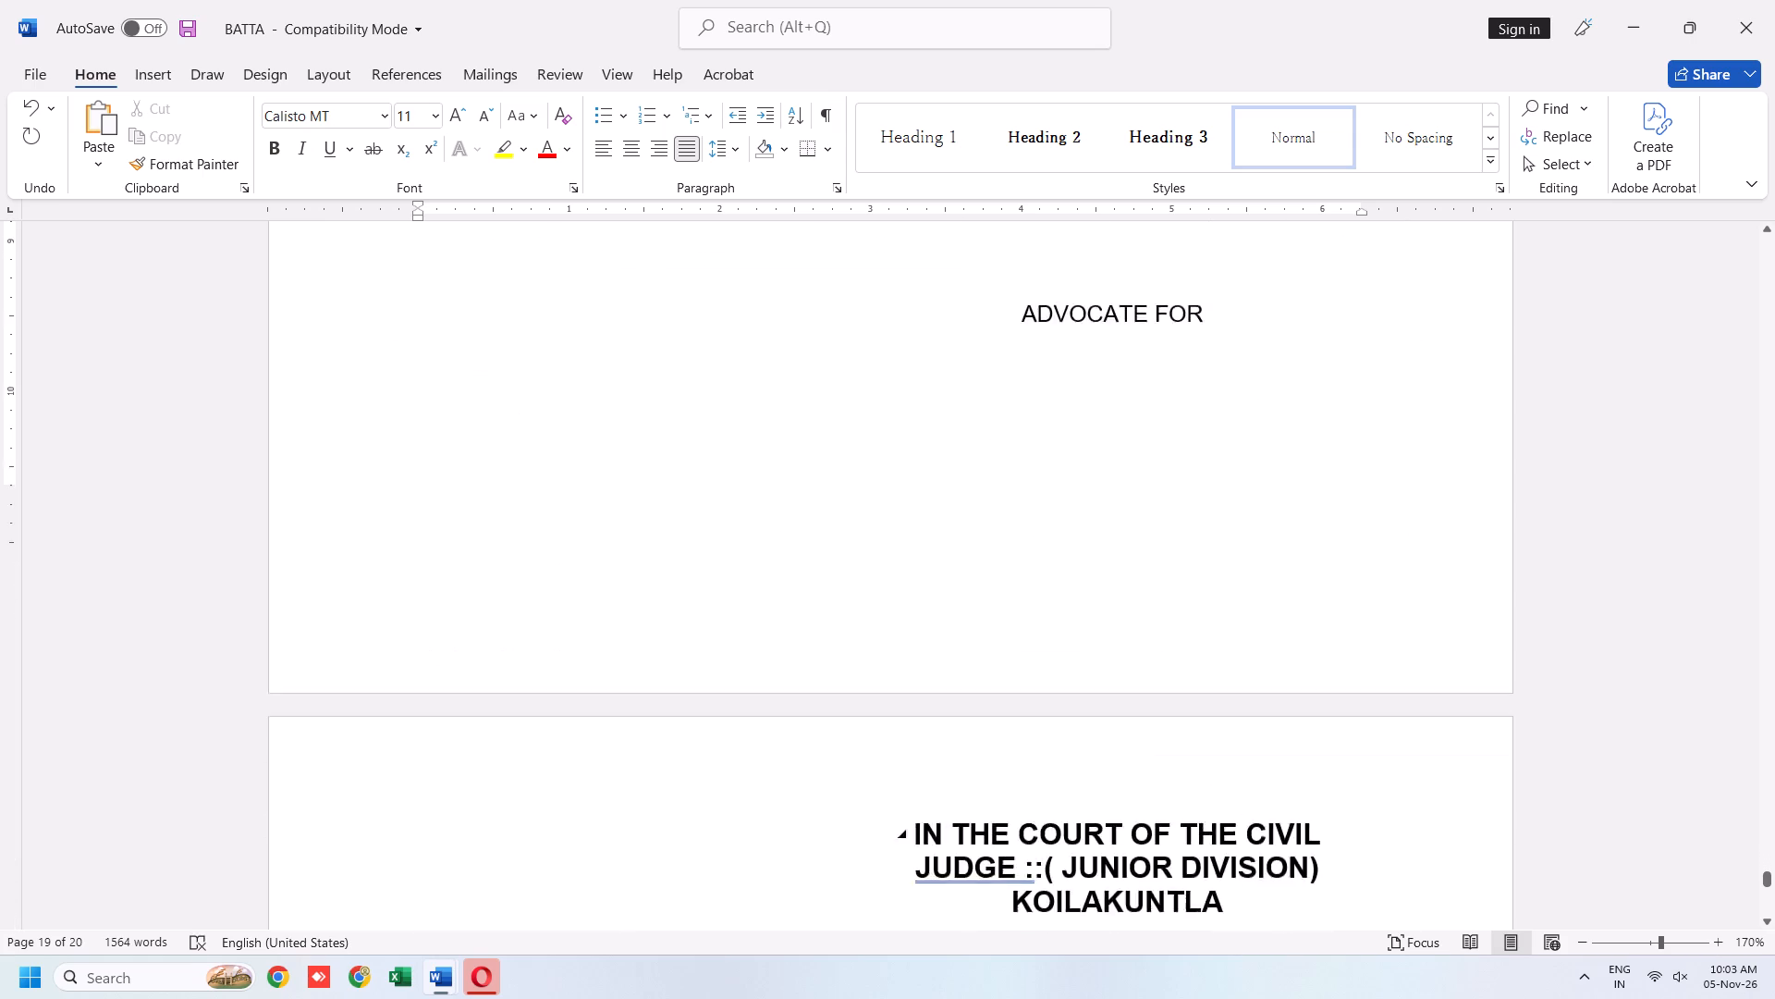
scroll(1232, 734, "down", 5)
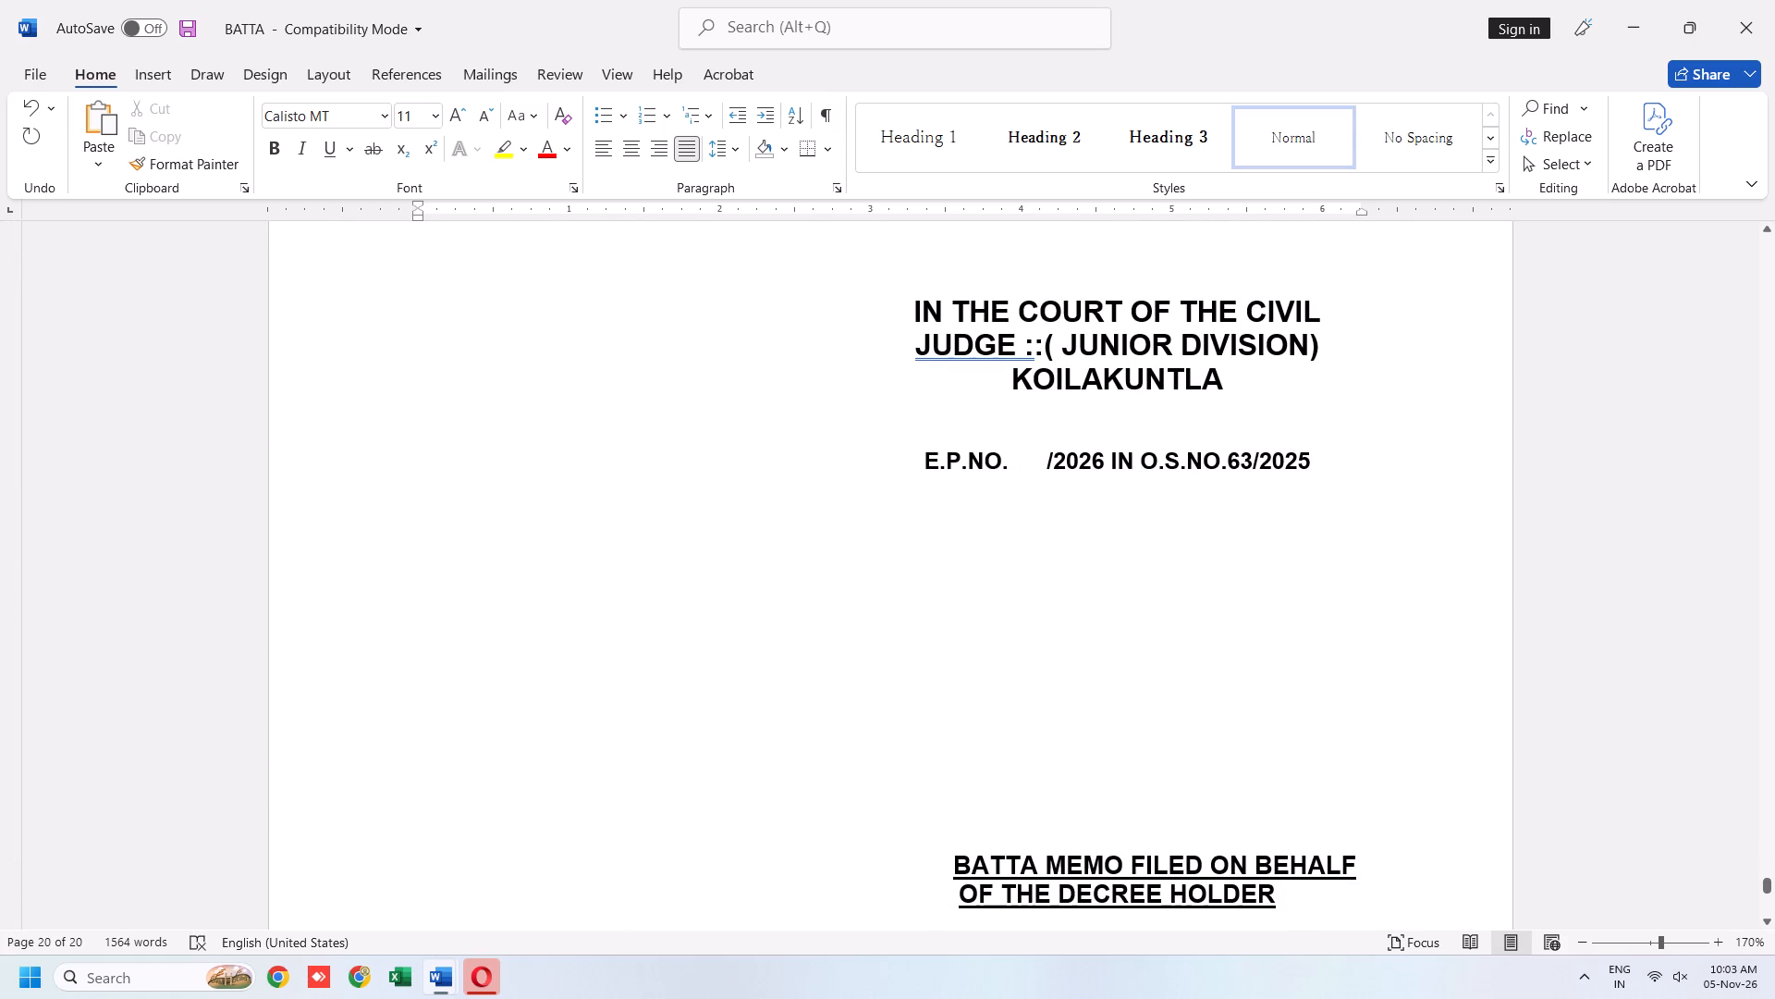
left_click_drag(890, 464, 1148, 474)
key("Delete")
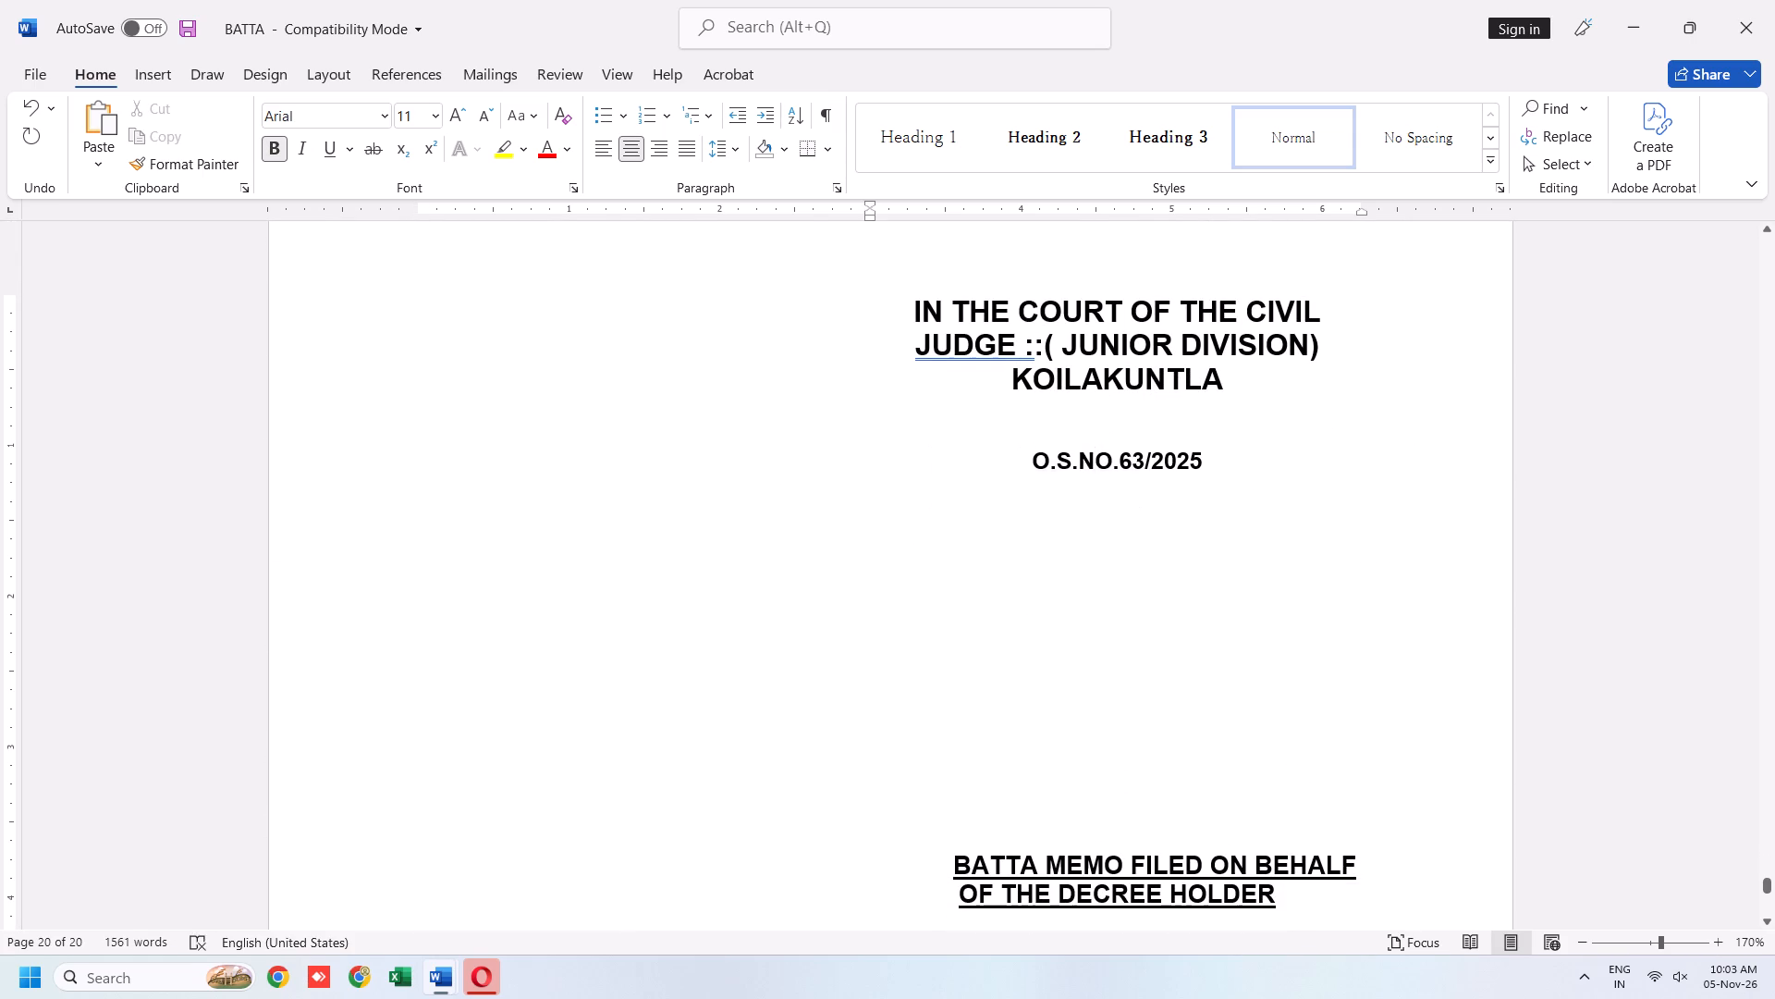
left_click_drag(1127, 456, 1232, 461)
key("Delete")
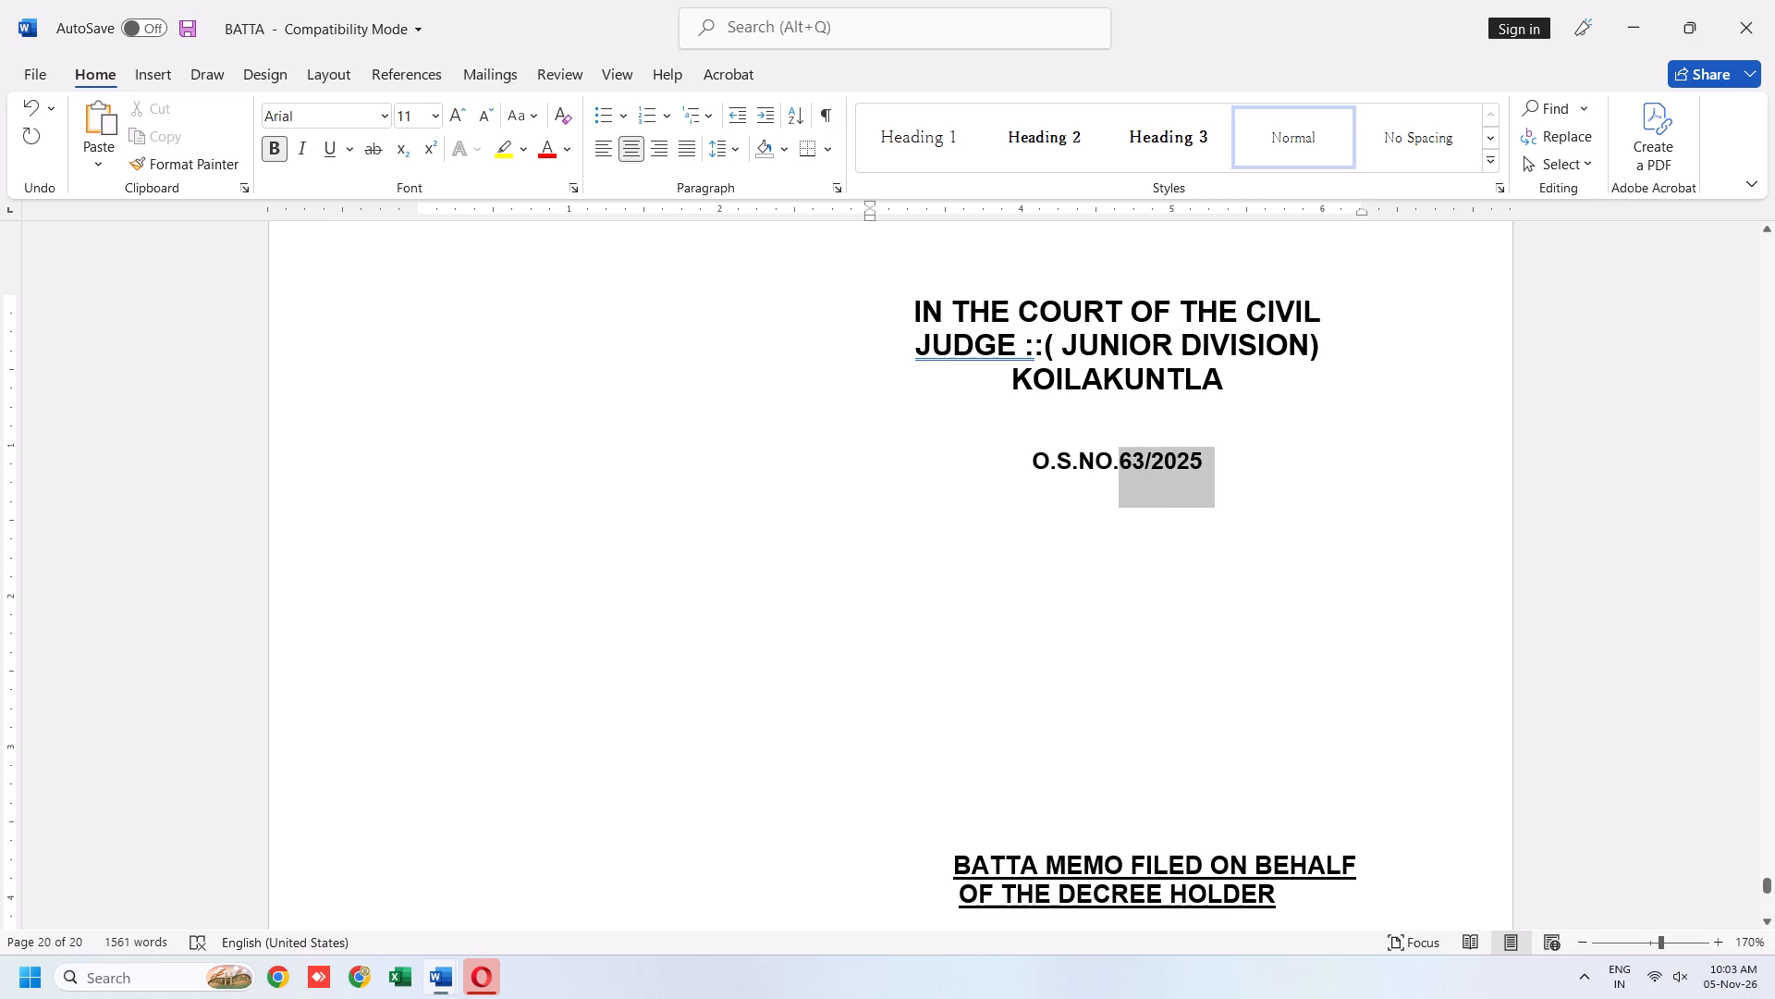
Remove DECREE HOLDER from the docket page's title so it ends at BATTA MEMO FILED ON BEHALF OF THE.
left_click_drag(1063, 891, 1227, 908)
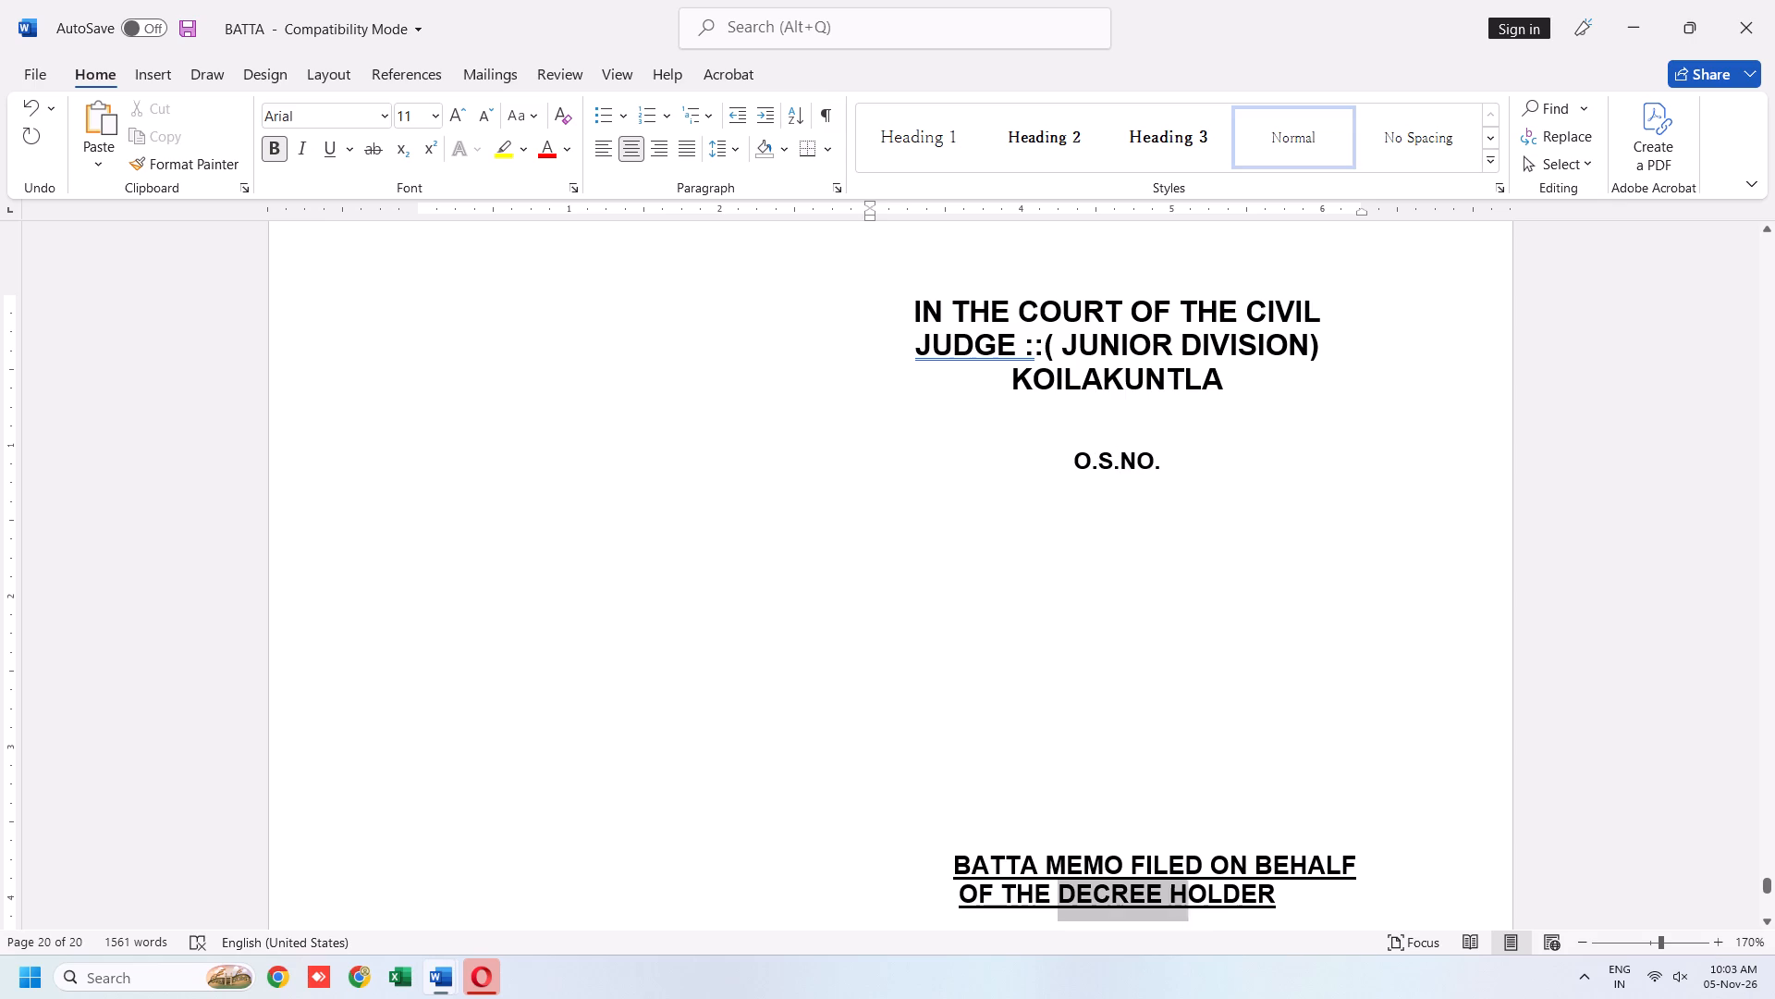
left_click_drag(1227, 908, 1304, 909)
key("Delete")
Lengthen the blank memo table by adding empty lines in the Name of the Parties column, extending it toward the bottom of page 19.
scroll(1231, 913, "down", 5)
scroll(1217, 916, "up", 1)
scroll(1186, 848, "down", 5)
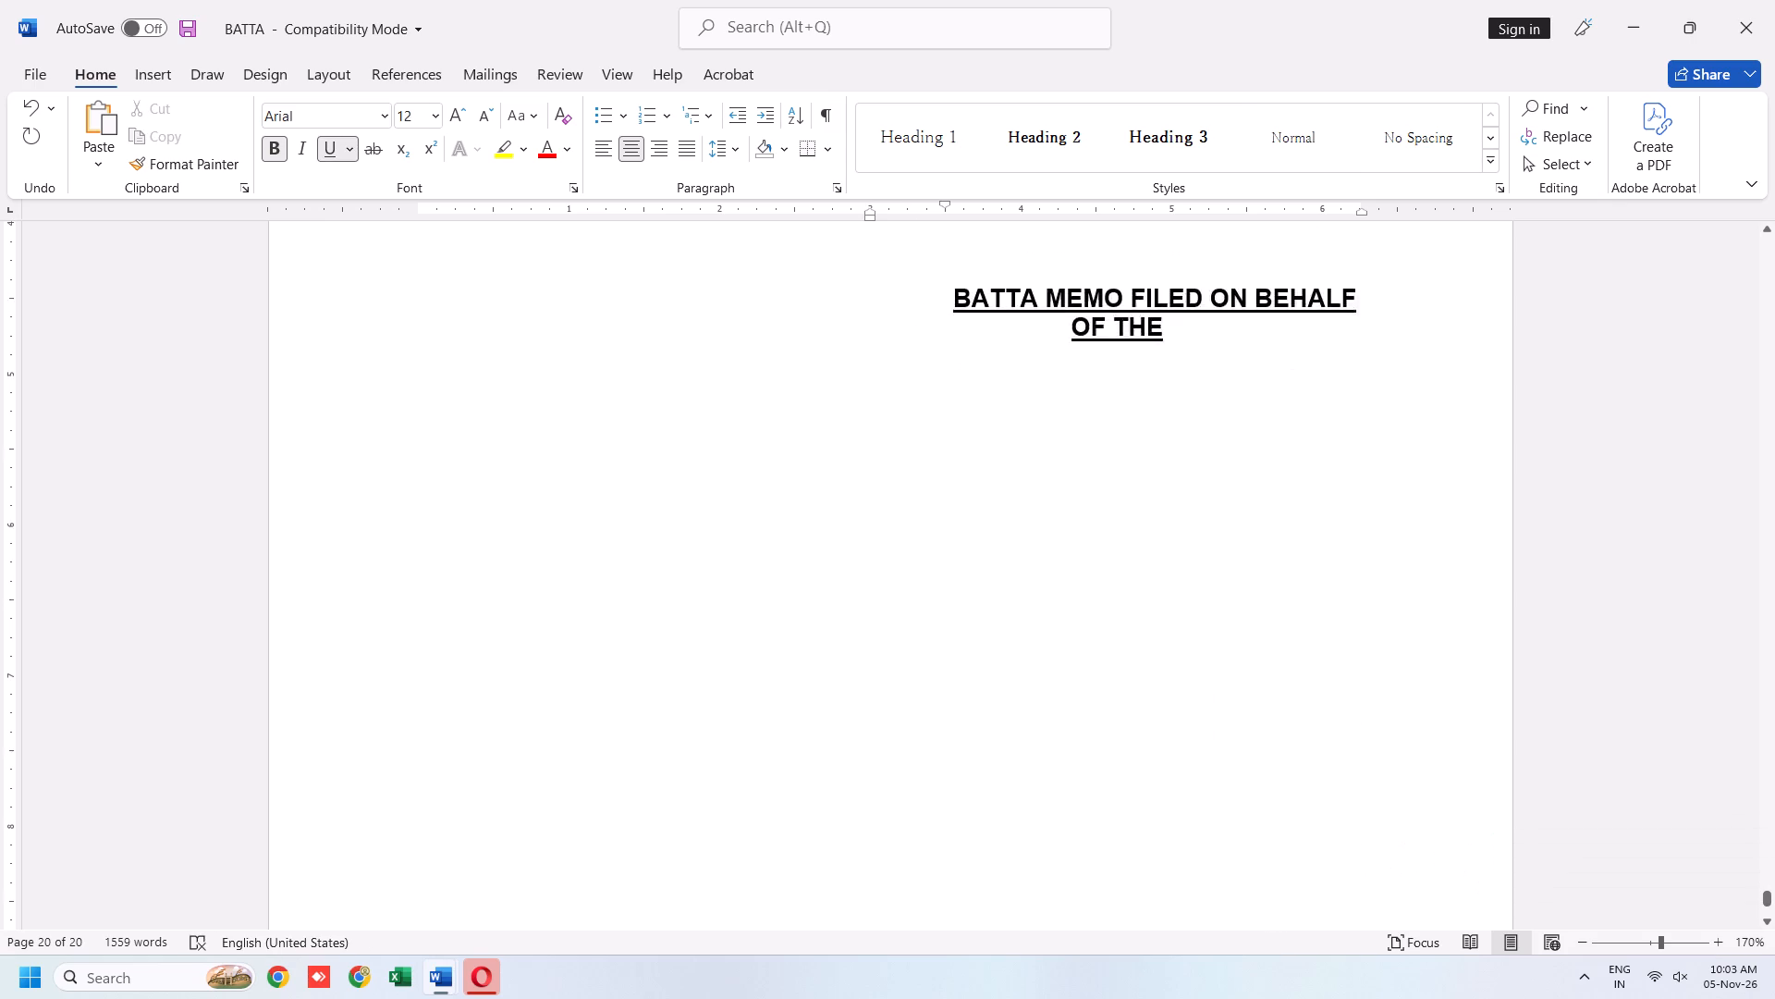
scroll(1186, 848, "down", 6)
scroll(1163, 706, "up", 15)
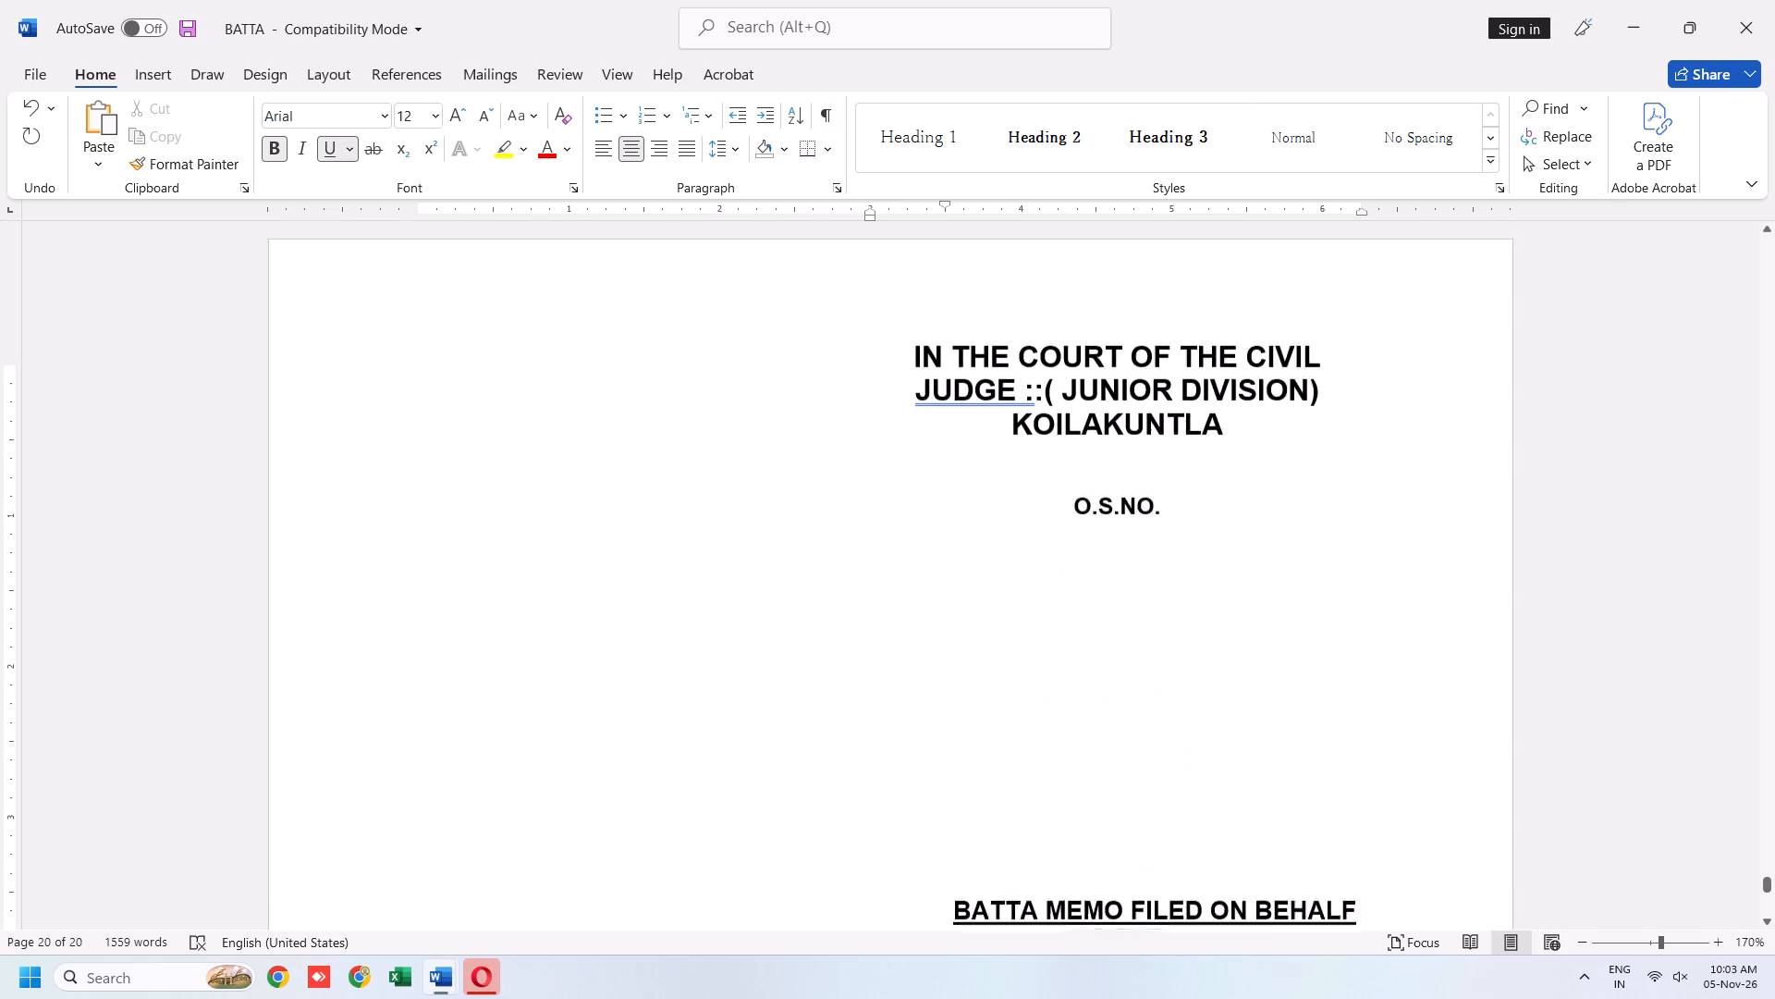
scroll(1071, 671, "up", 13)
scroll(1027, 861, "down", 5)
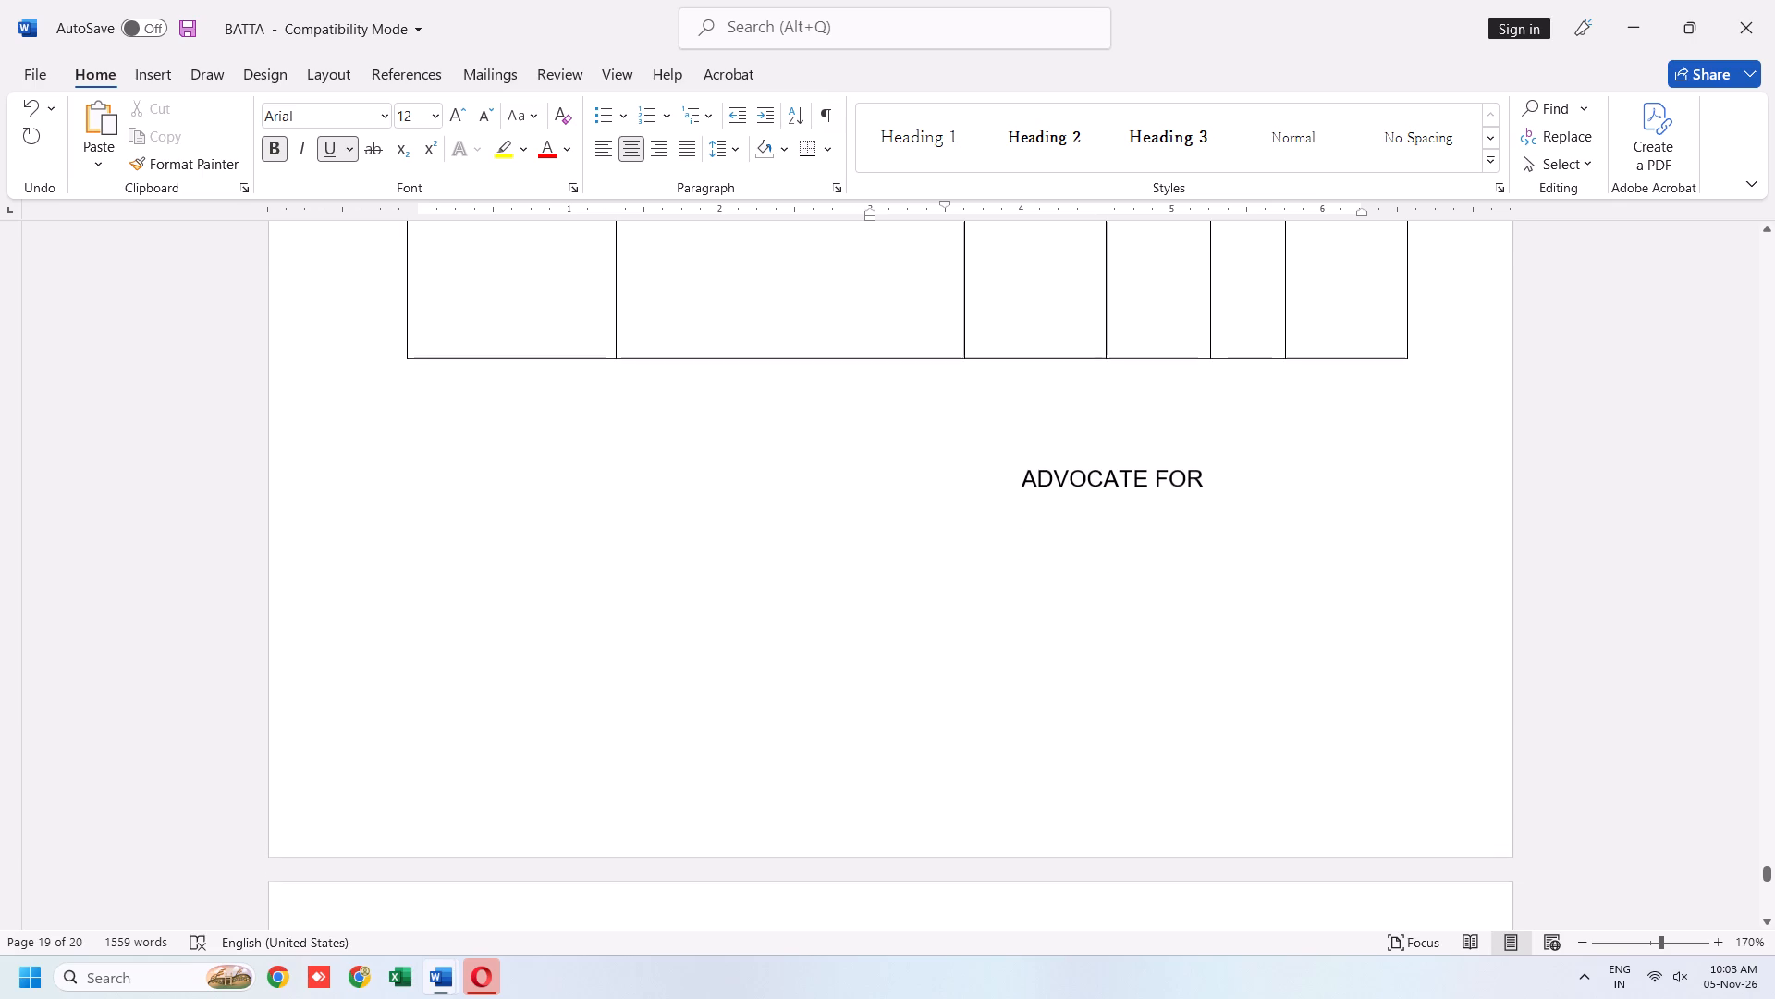
left_click(766, 258)
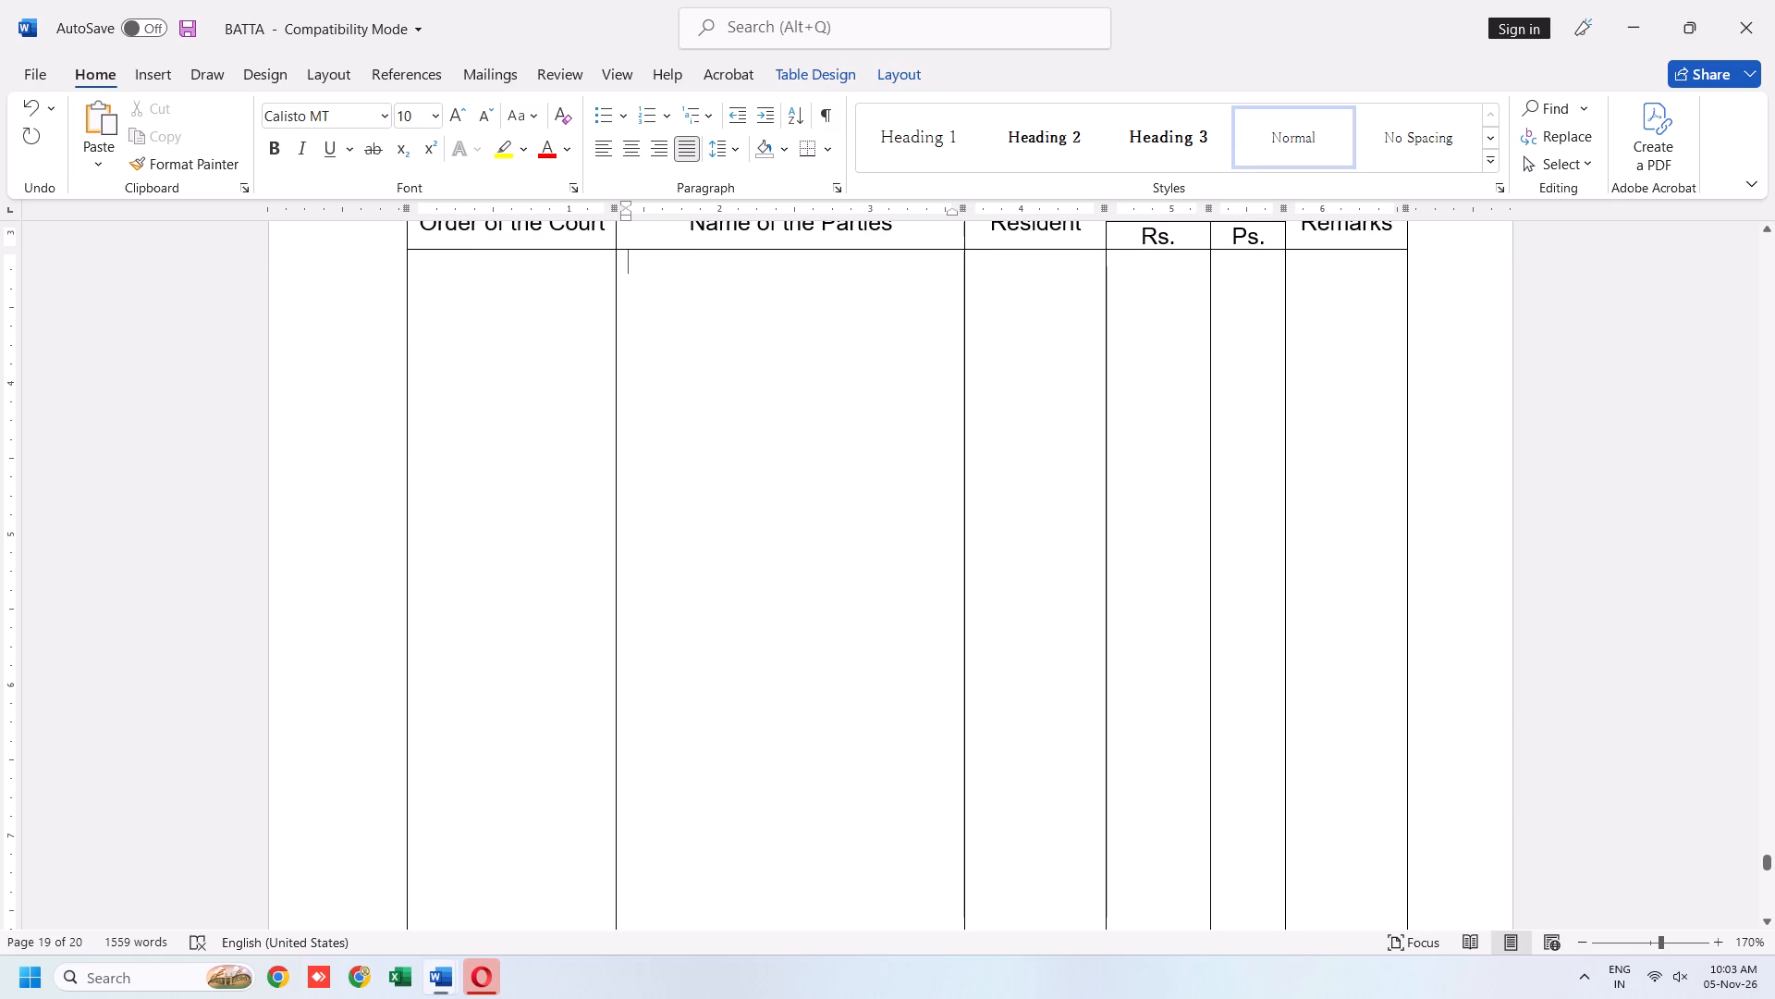
key("Return")
key("Return")
key("Return")
scroll(775, 475, "down", 2)
key("Return")
key("Return")
key("Return")
key("Return")
key("Return")
key("Return")
key("Return")
key("Return")
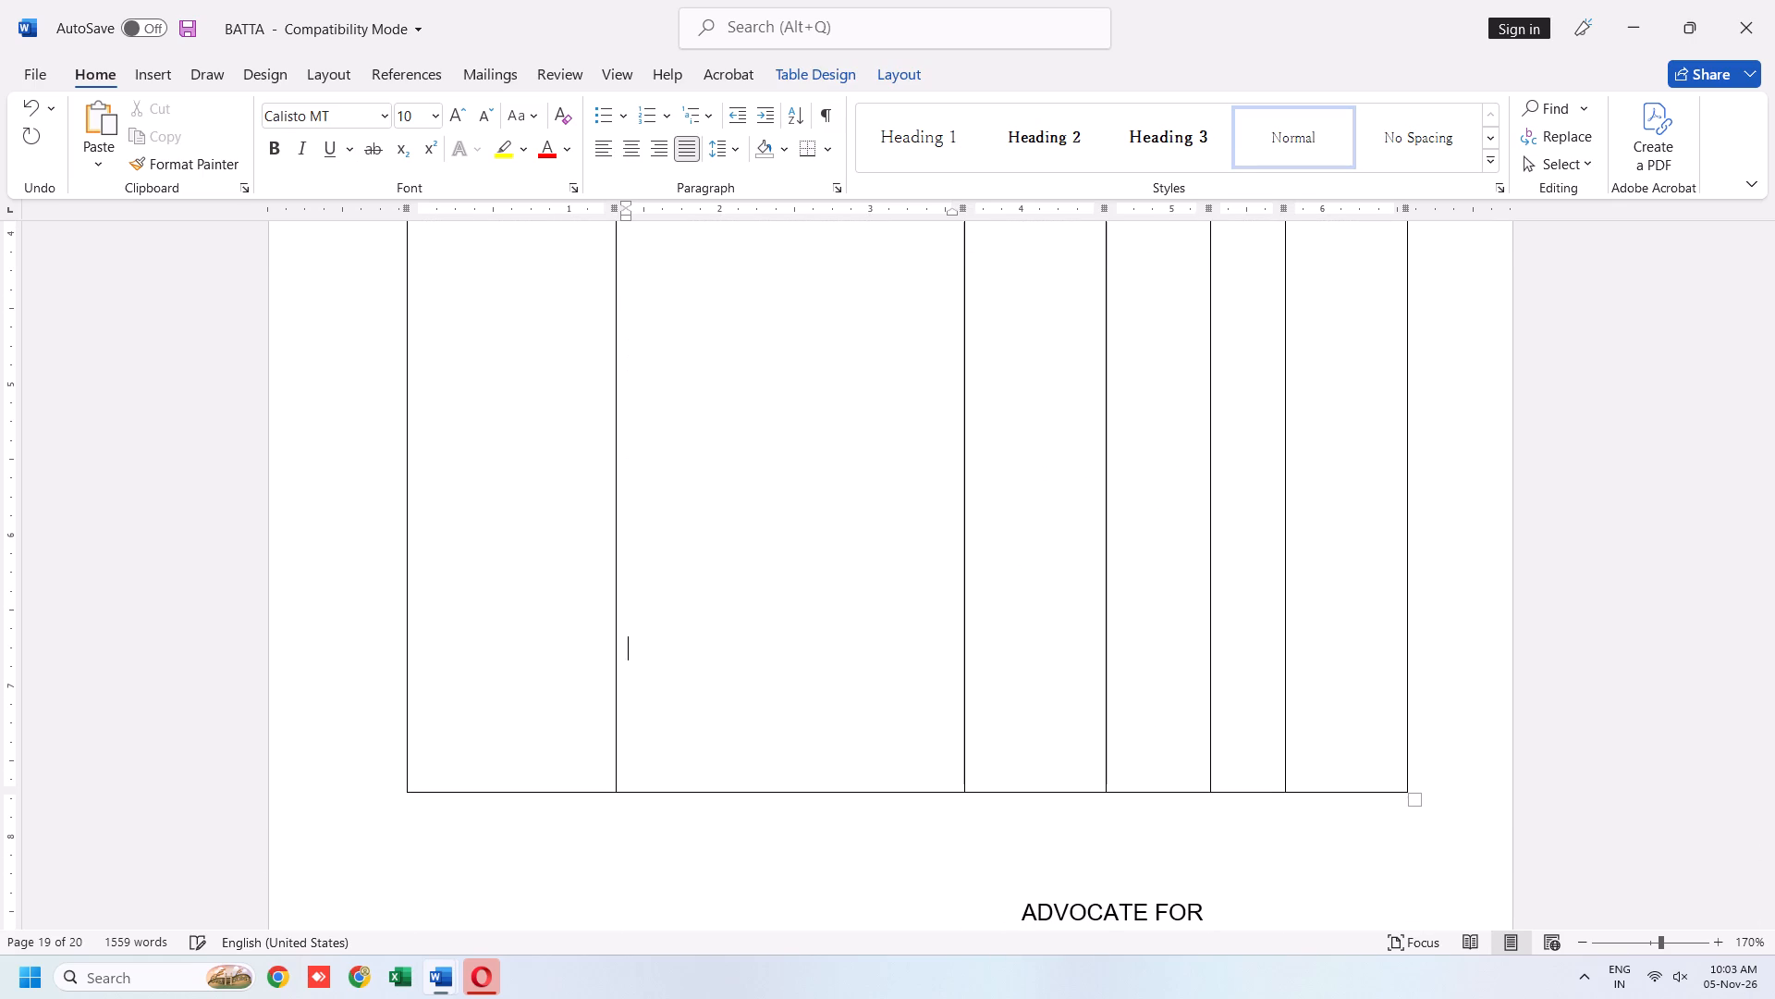
key("Return")
key("Return")
key("Return")
key("Return")
scroll(789, 486, "down", 6)
scroll(881, 559, "up", 1)
key("Return")
key("Return")
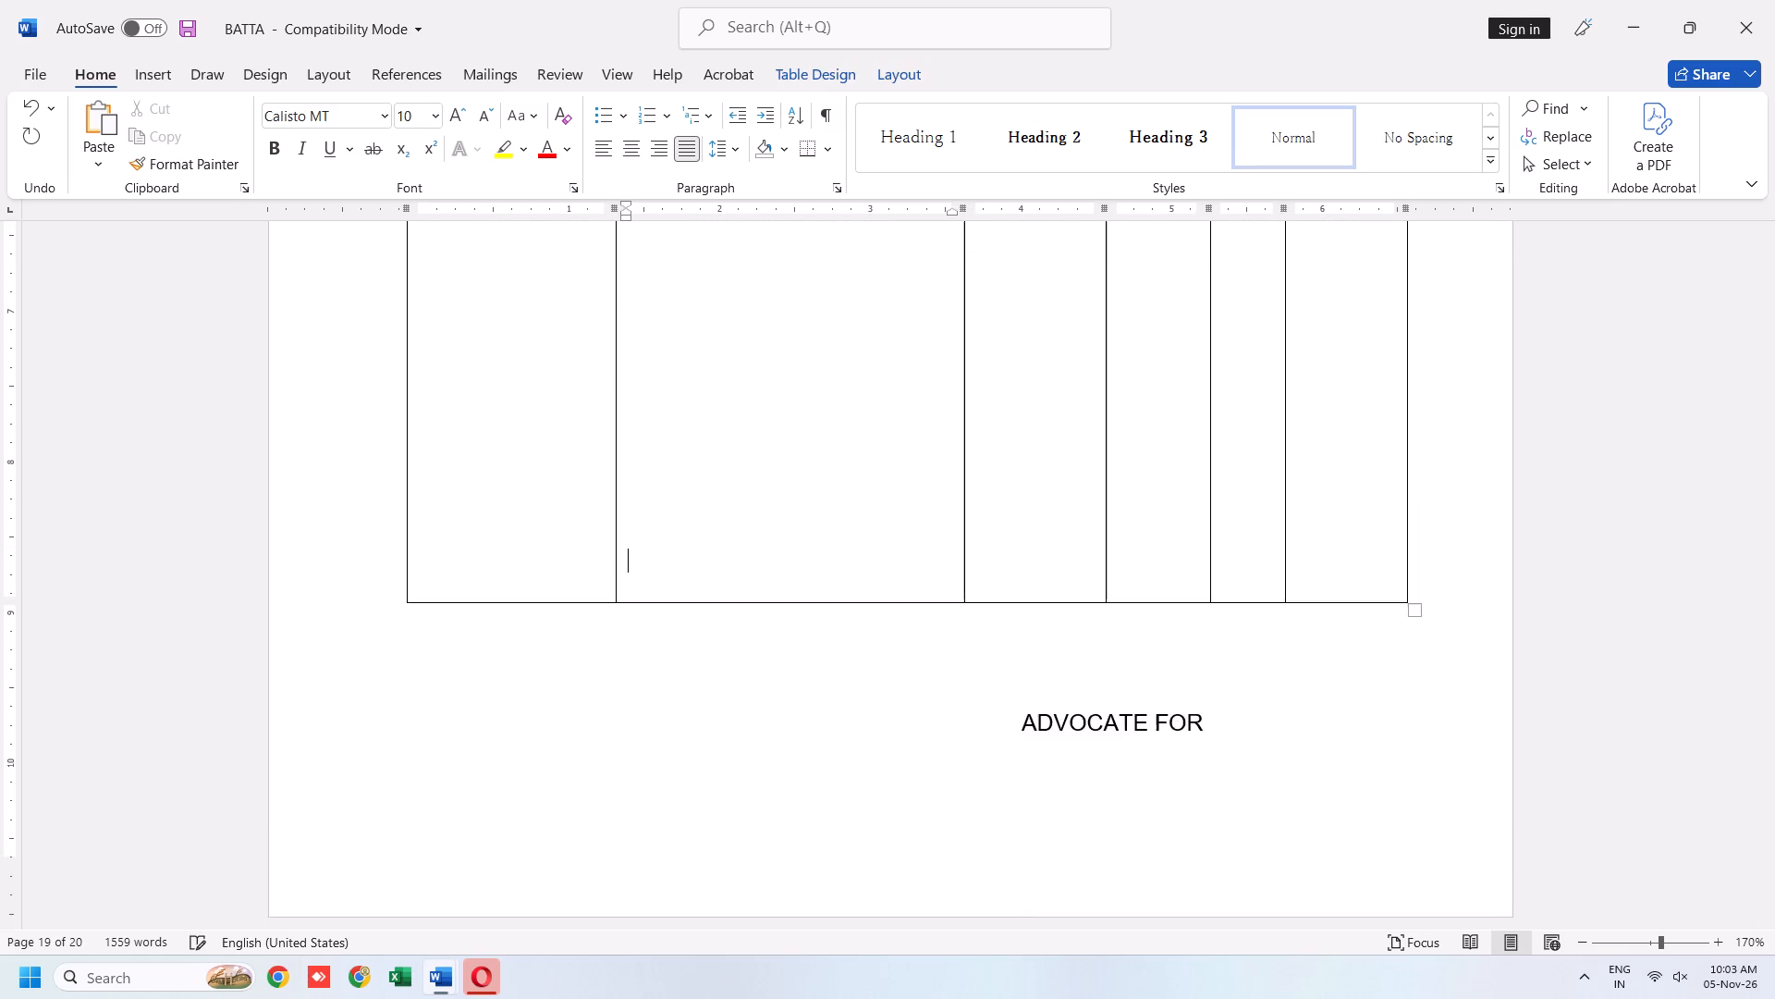
key("Return")
key("Return")
left_click(1041, 734)
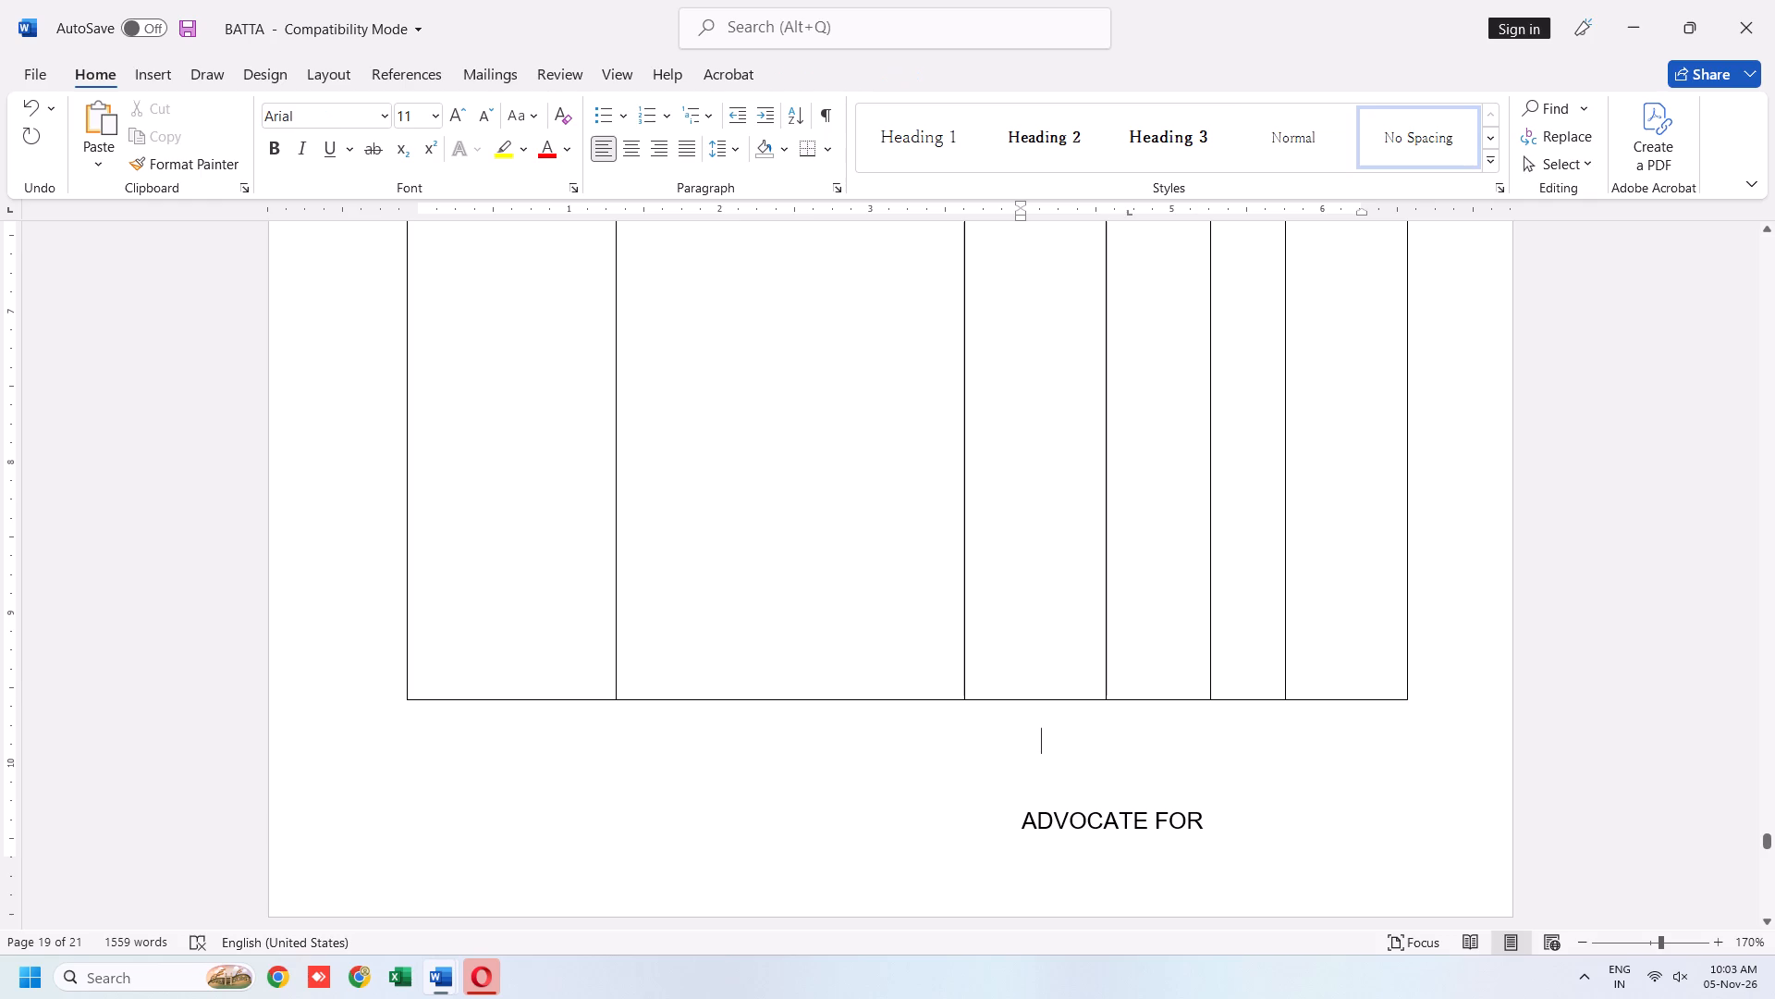
Set the print range to pages 19-20 and return to the document without printing.
key("ctrl+p")
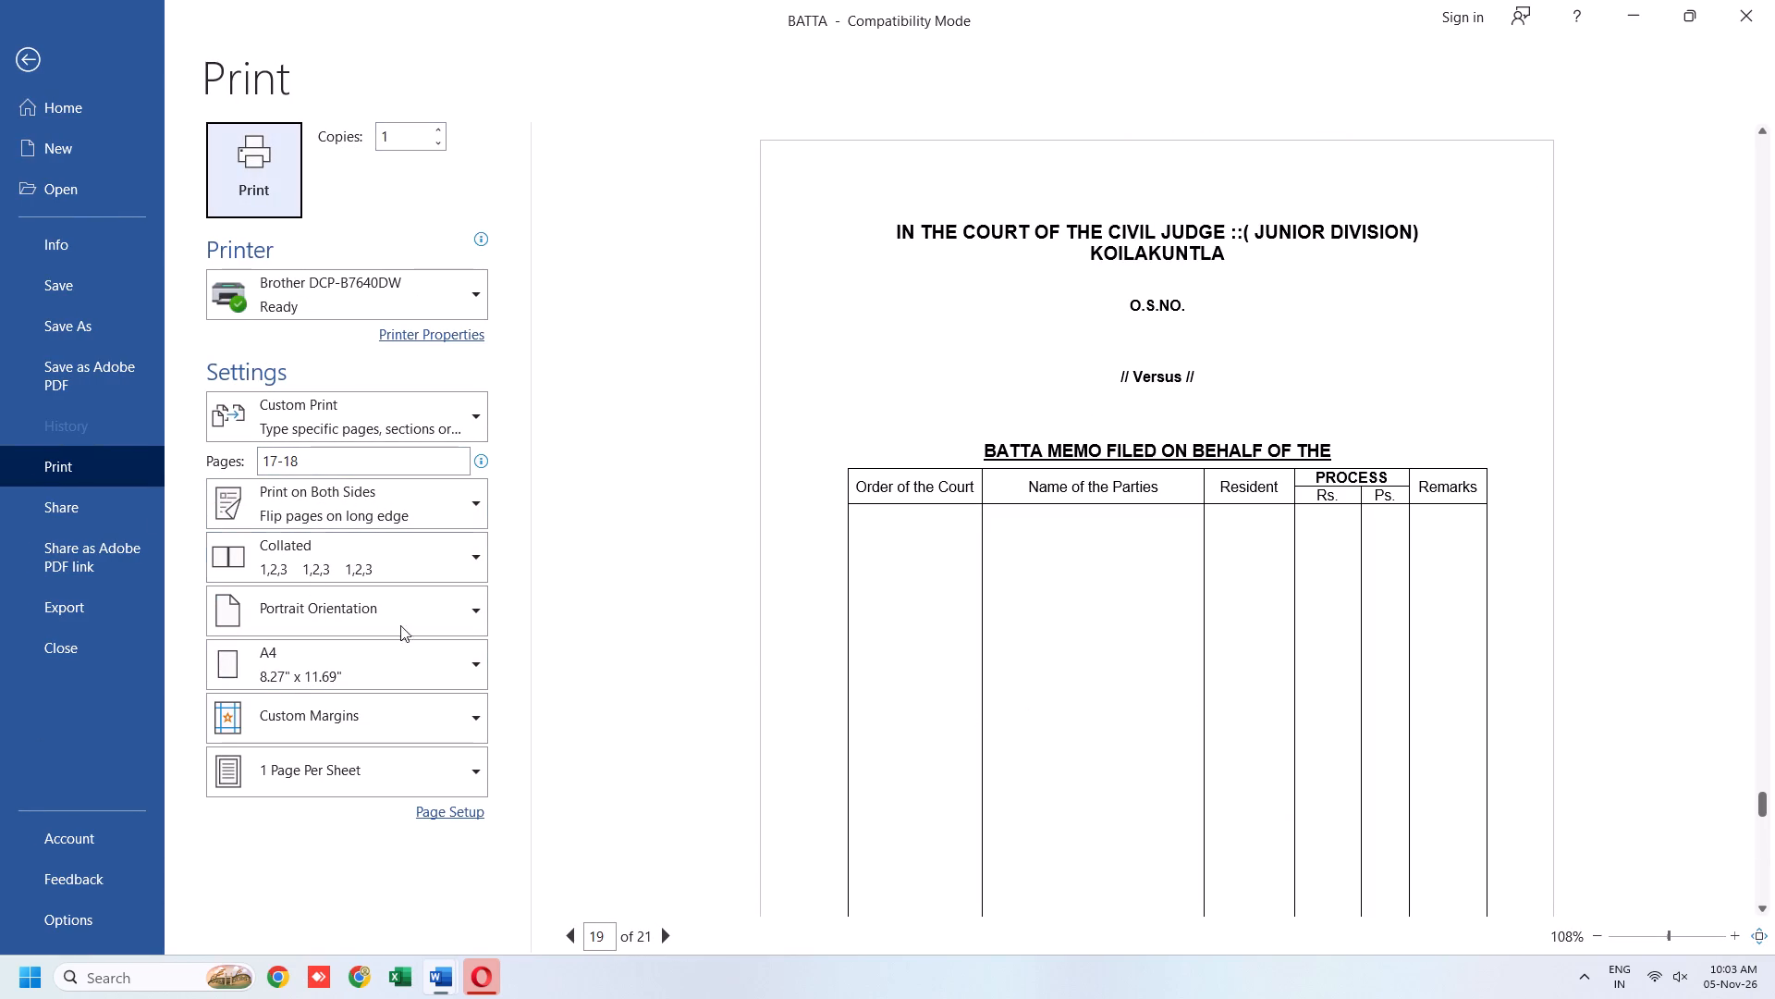
left_click_drag(308, 463, 165, 463)
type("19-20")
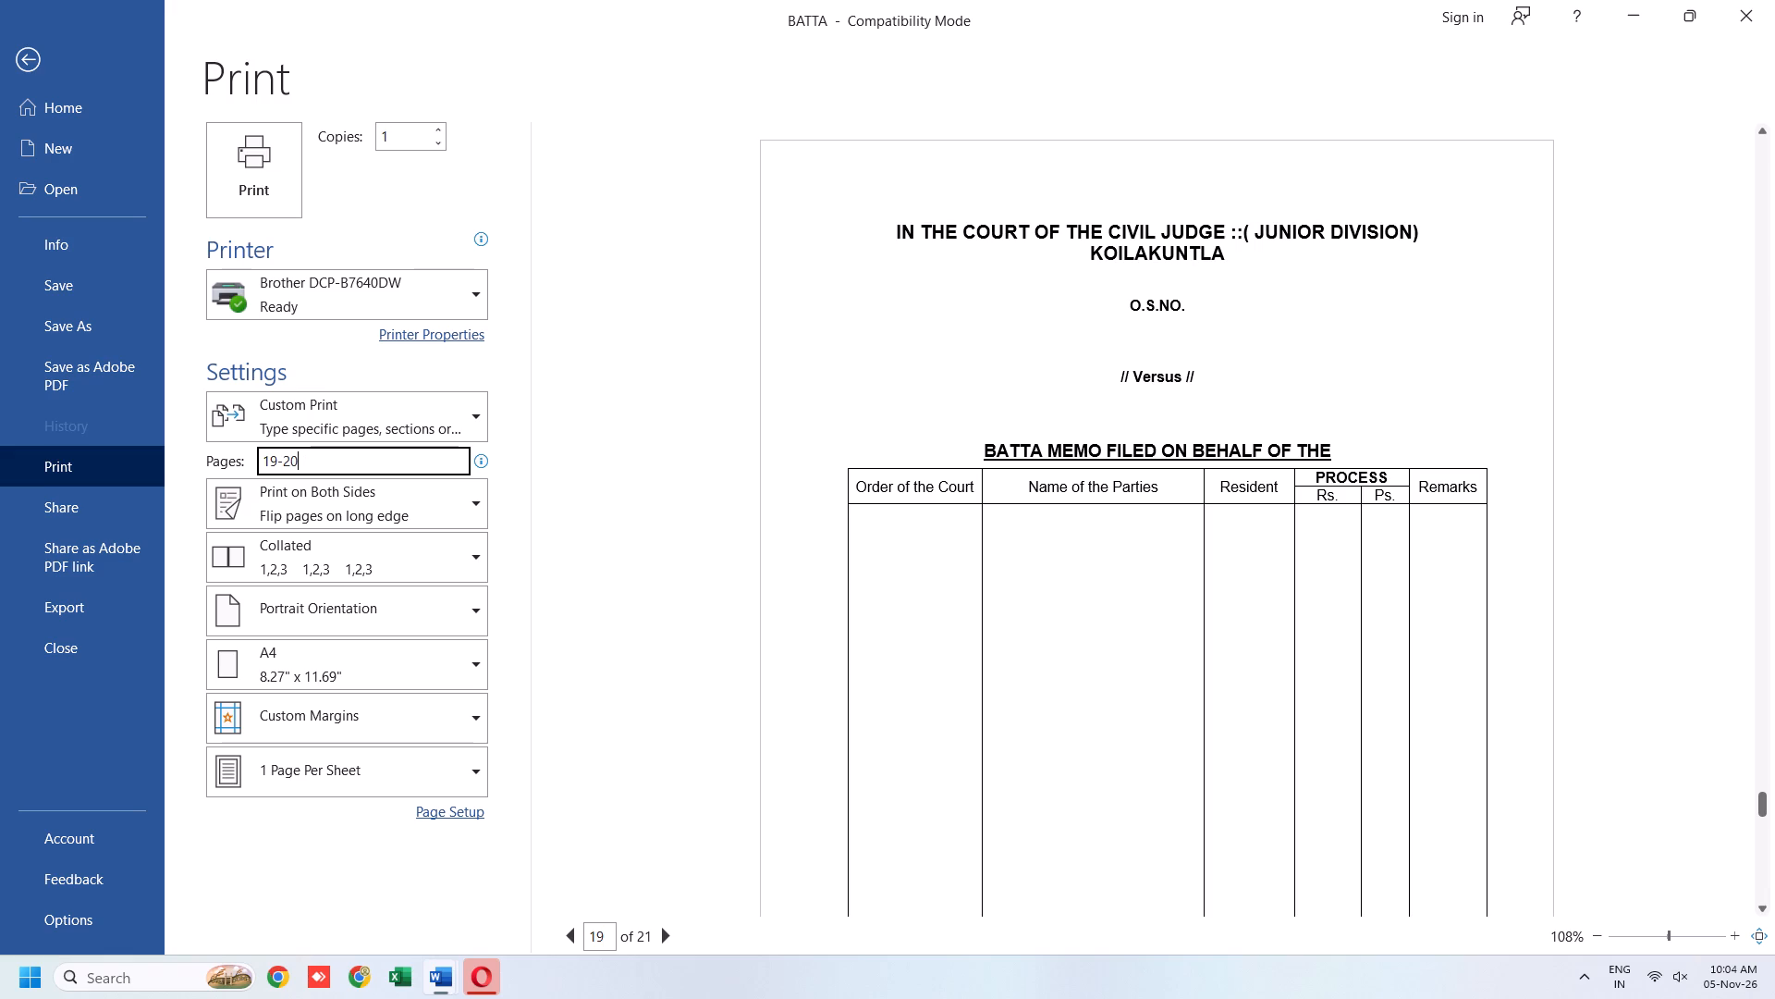
left_click_drag(23, 59, 53, 70)
Delete empty lines above the ADDRESS heading so the advocates' address block fits on the docket page.
scroll(1015, 844, "down", 5)
scroll(1230, 681, "down", 6)
scroll(1216, 699, "down", 16)
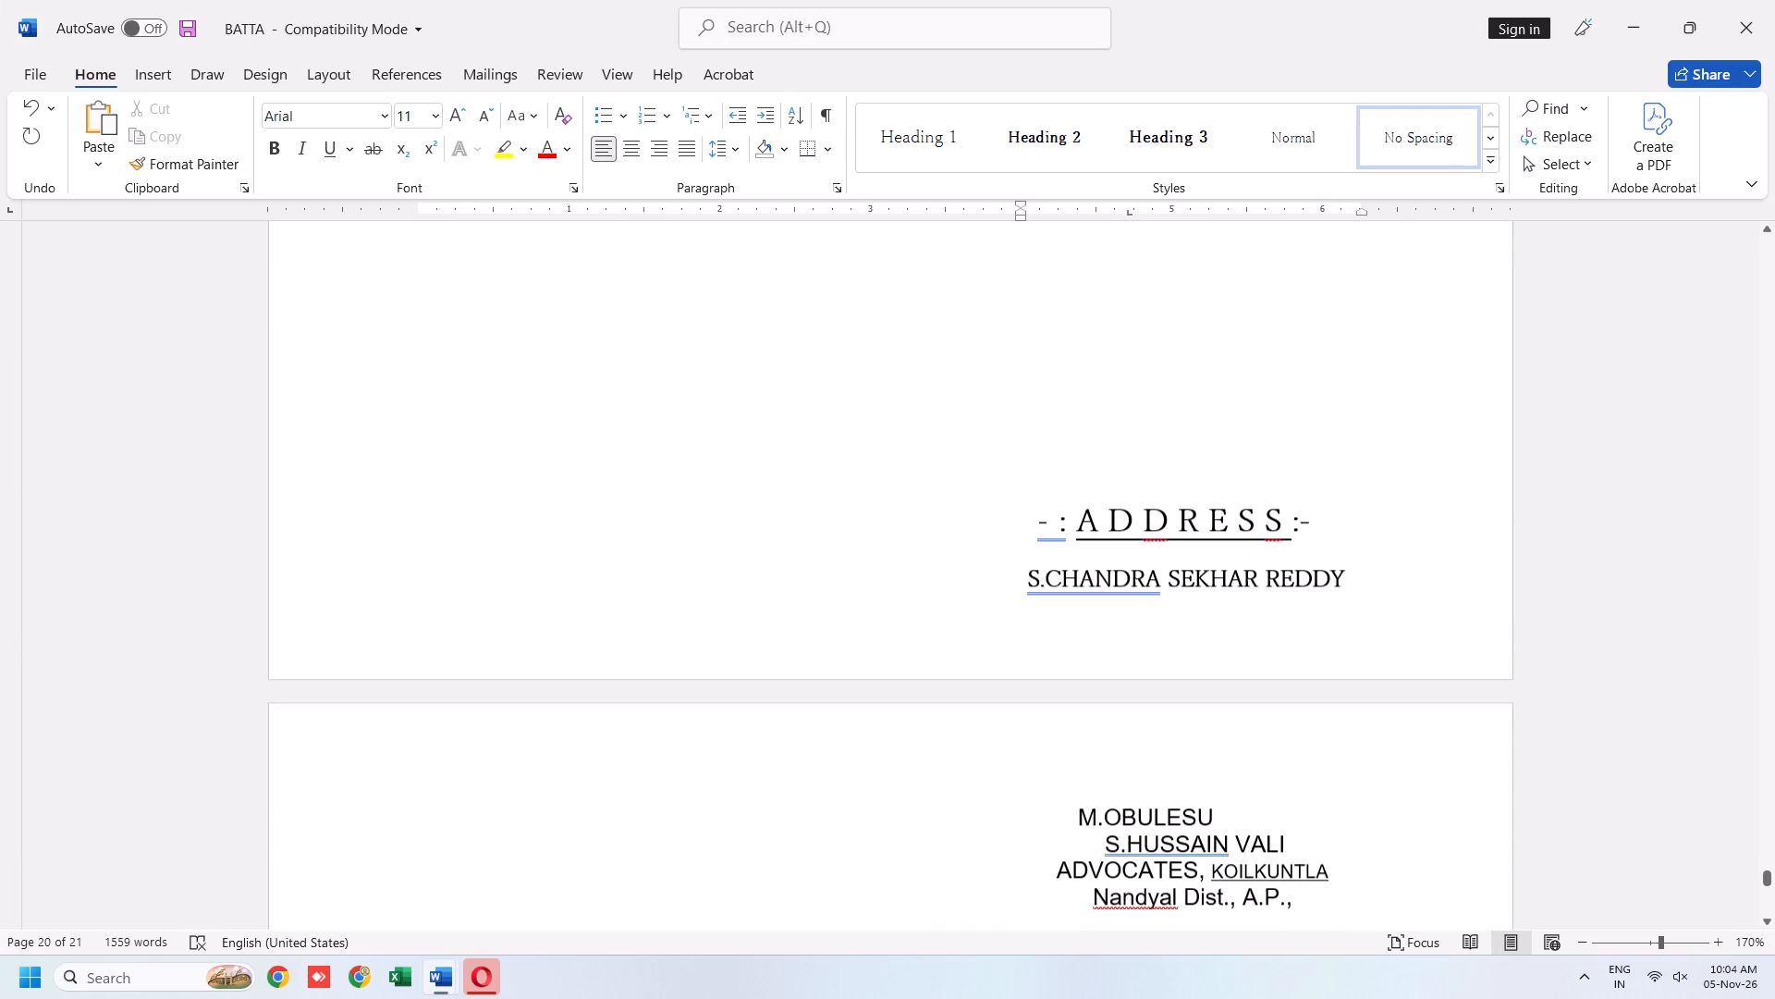
left_click(1200, 347)
key("Delete")
key("Delete")
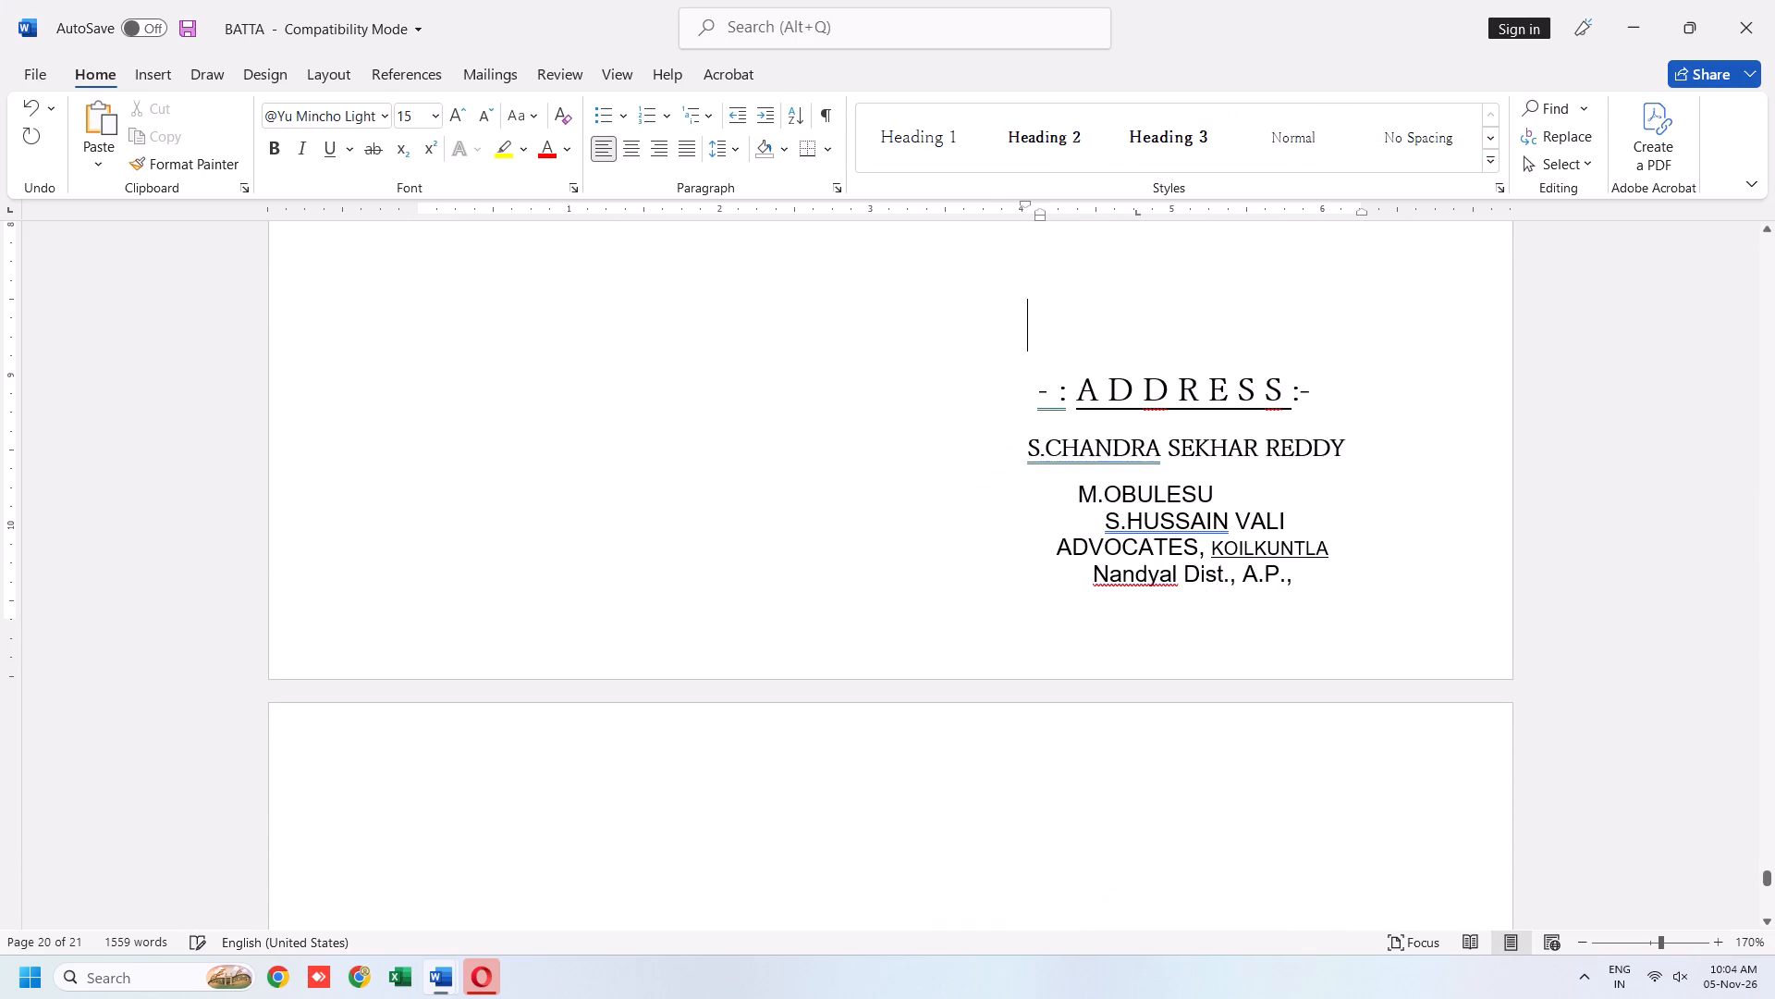
key("Delete")
scroll(1099, 729, "up", 1)
left_click(1108, 662)
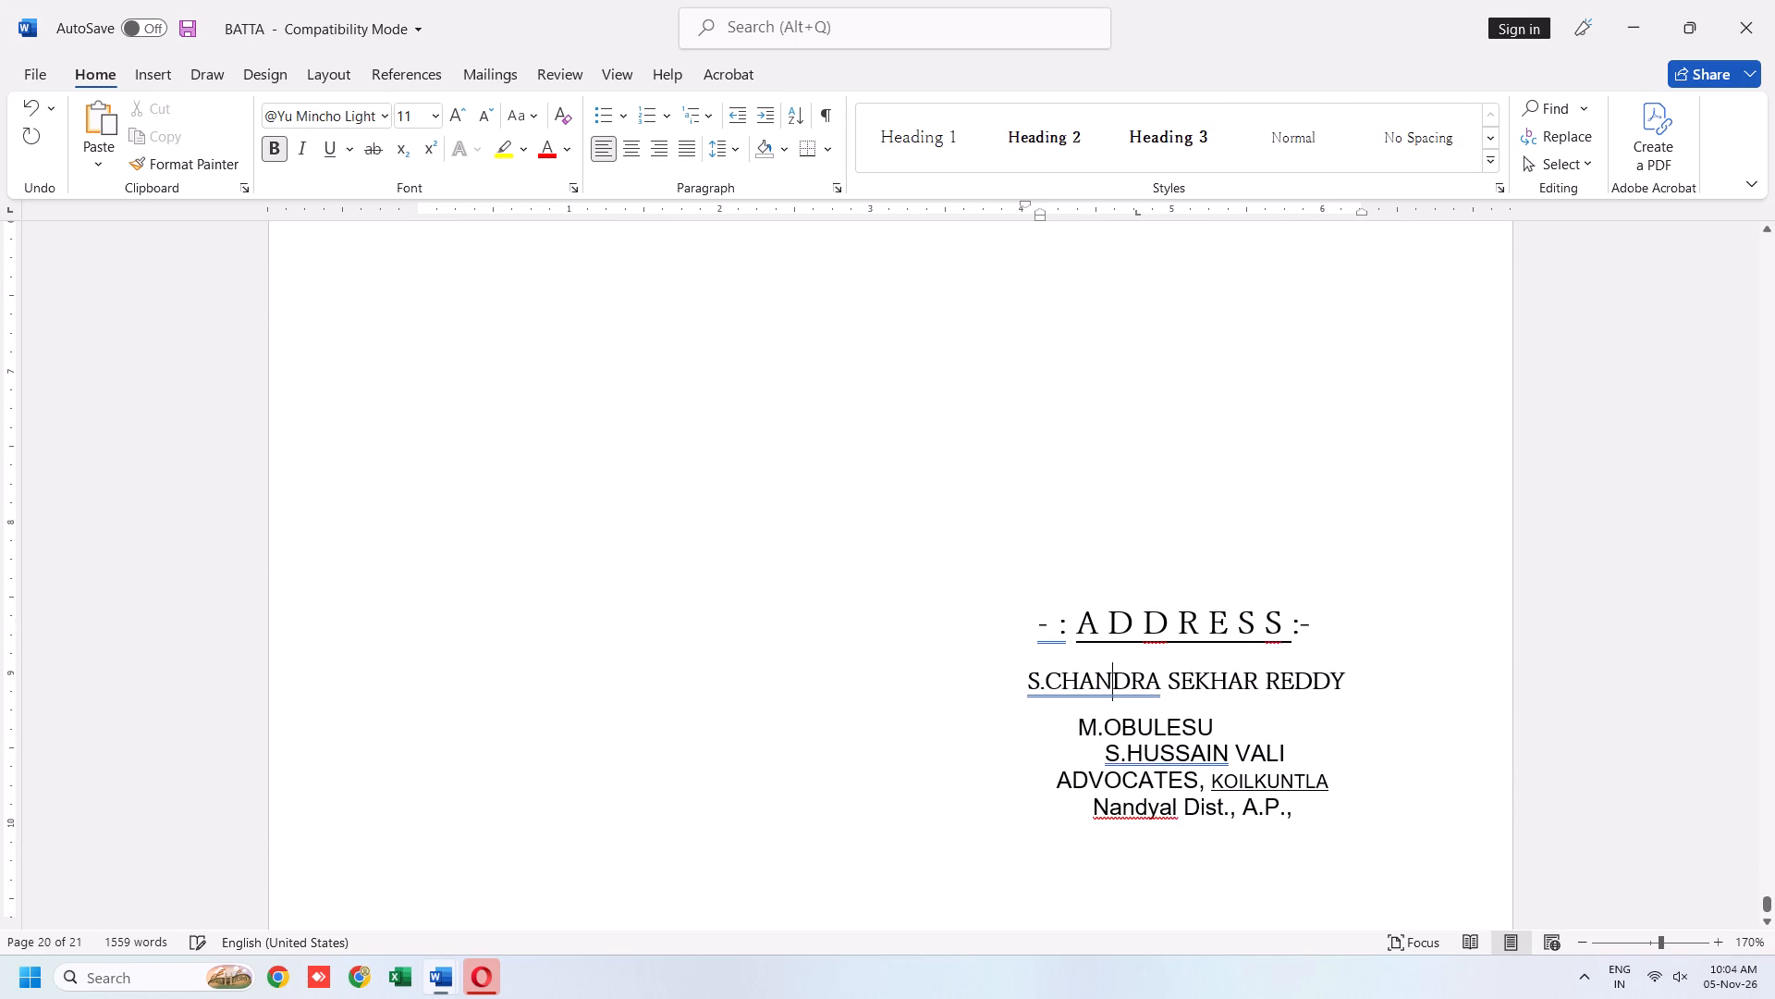
Print 5 copies of pages 19-20 with the blank batta memo and docket form.
key("ctrl+p")
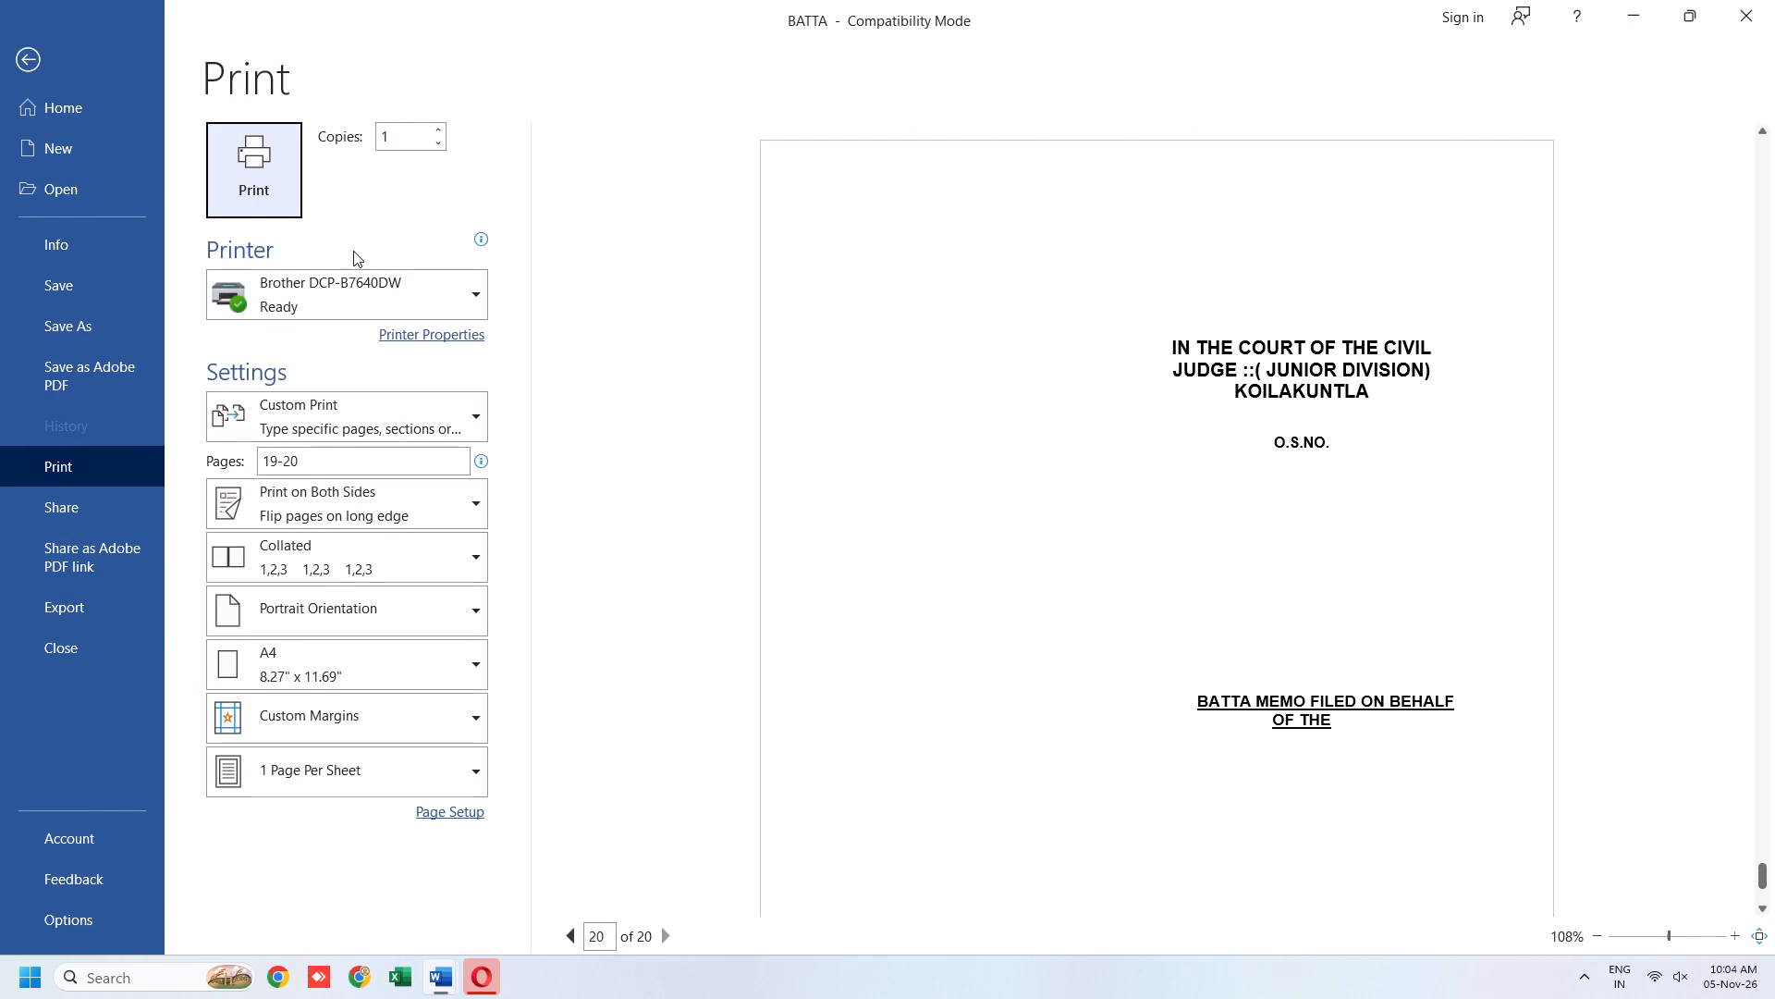
left_click_drag(408, 137, 374, 133)
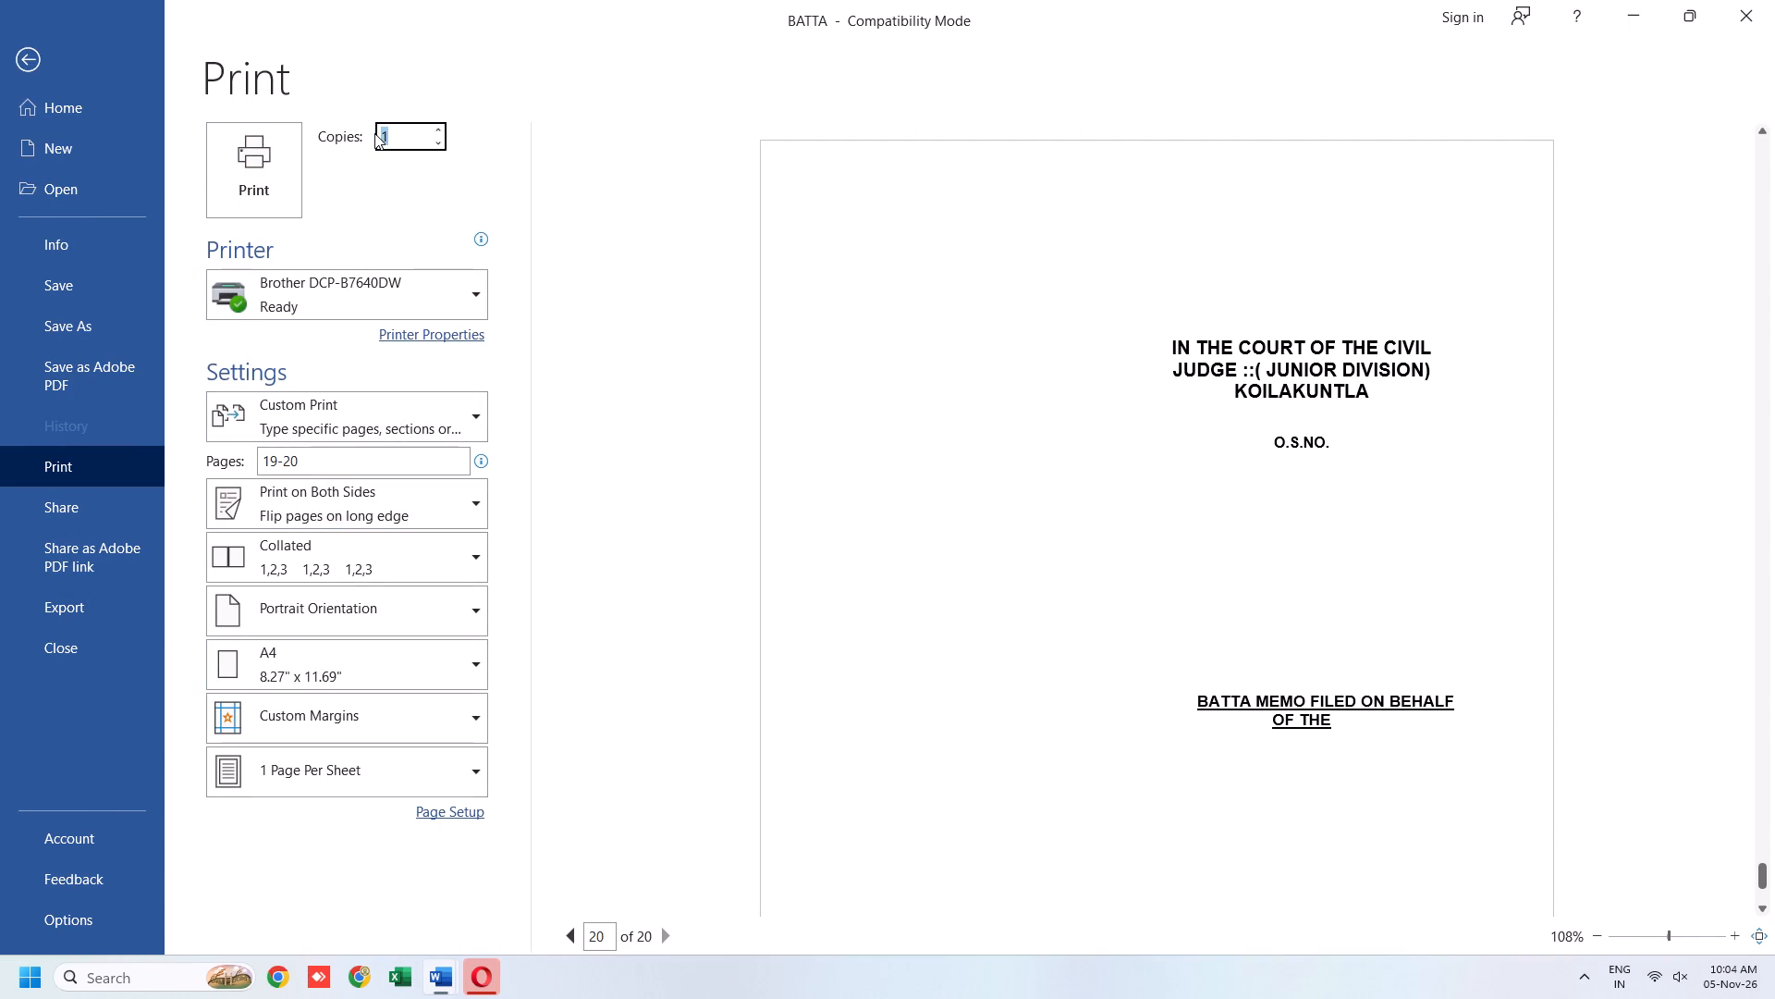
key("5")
left_click(270, 157)
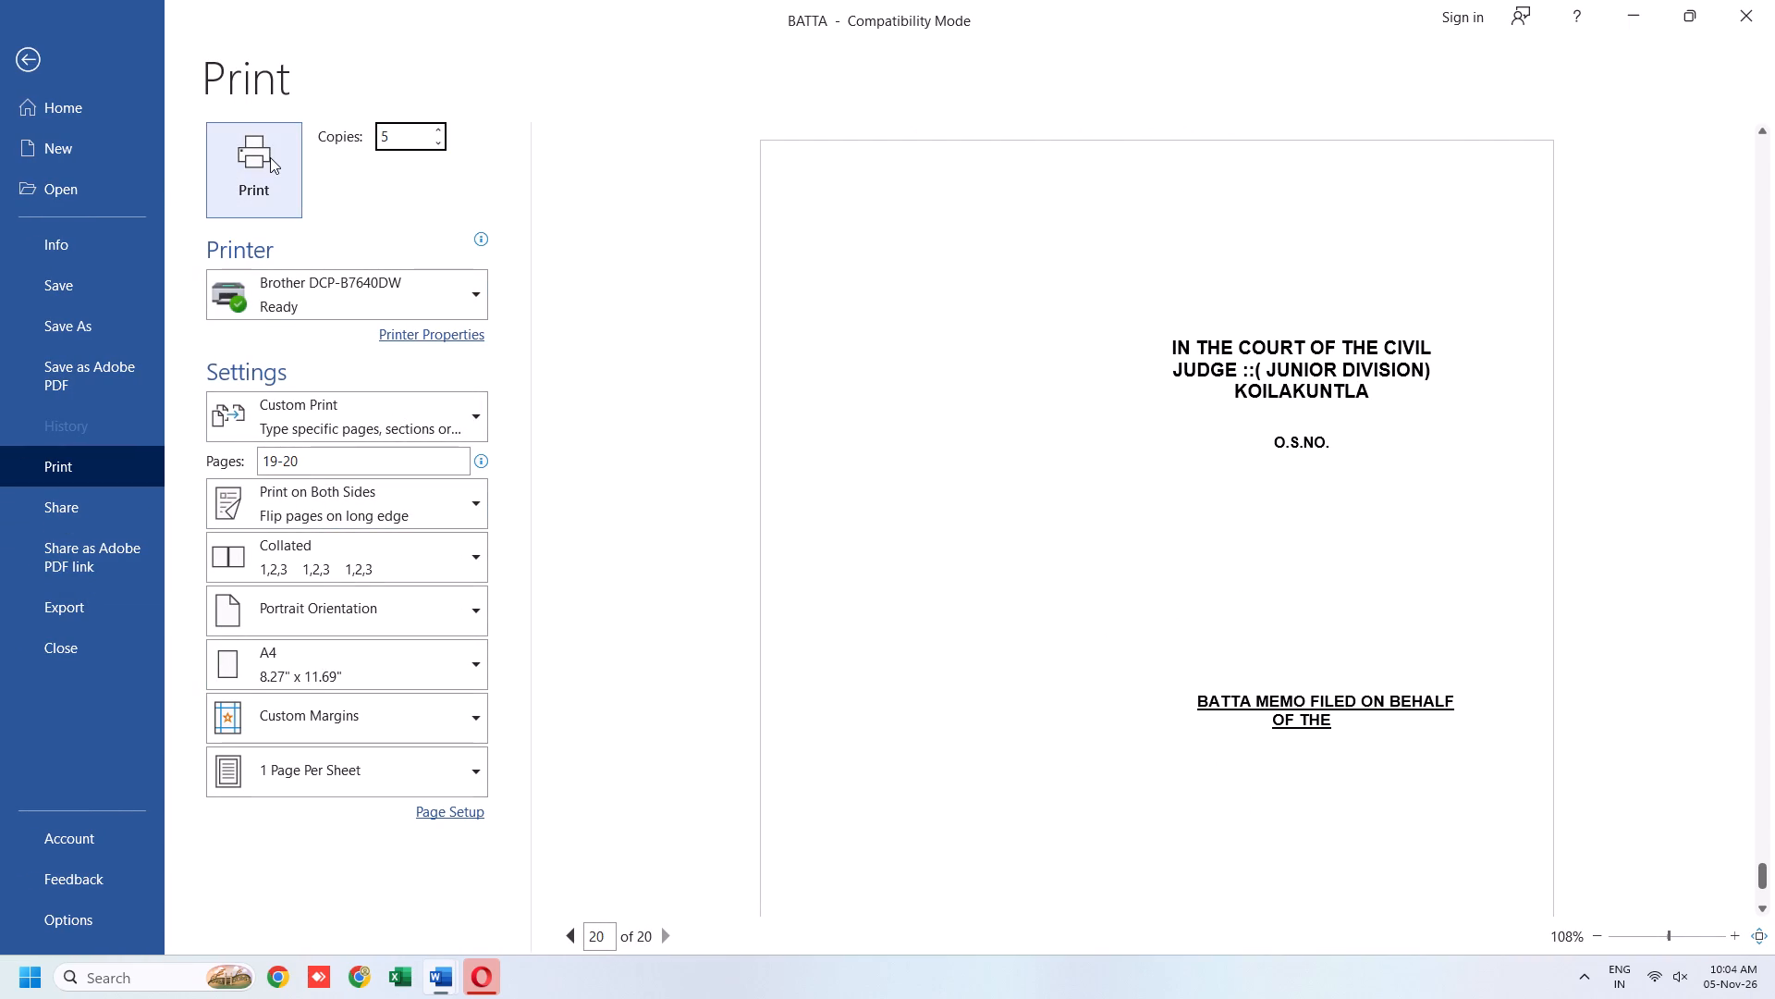
Remove extra leading spaces before the third advocate's name in the docket address block to align it with the name above.
scroll(1426, 727, "up", 5)
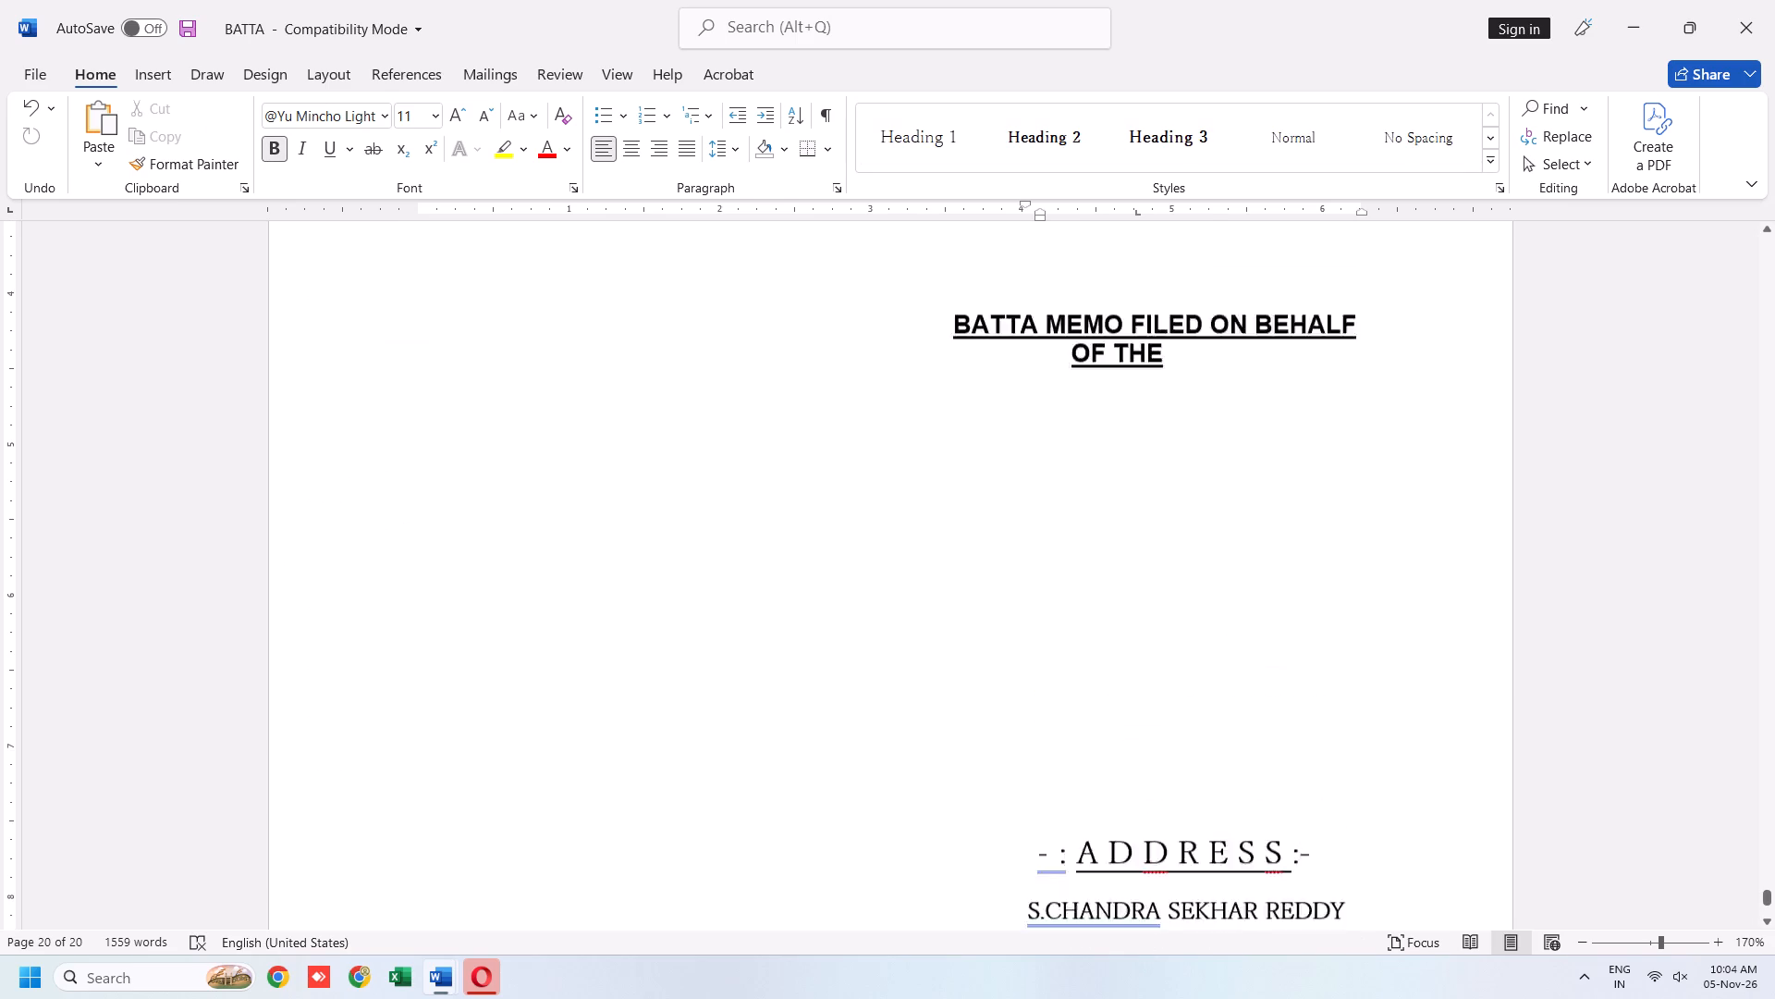
scroll(1031, 774, "up", 10)
scroll(1031, 774, "down", 16)
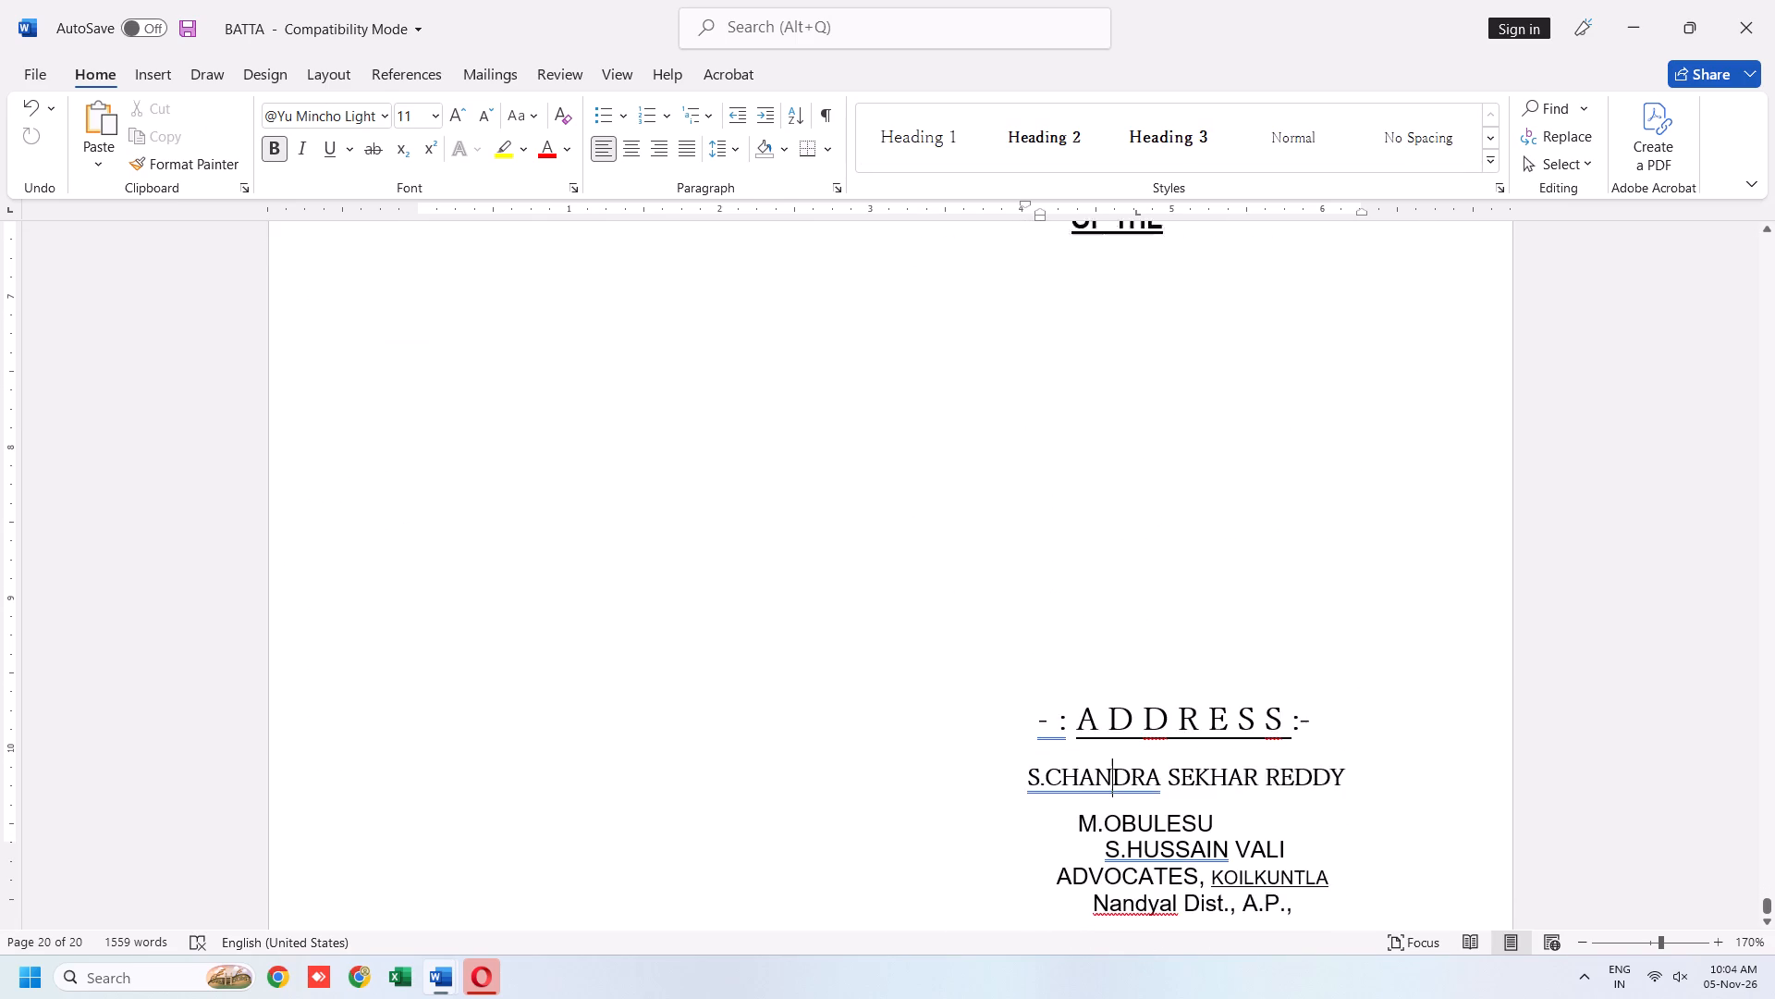
left_click(1104, 684)
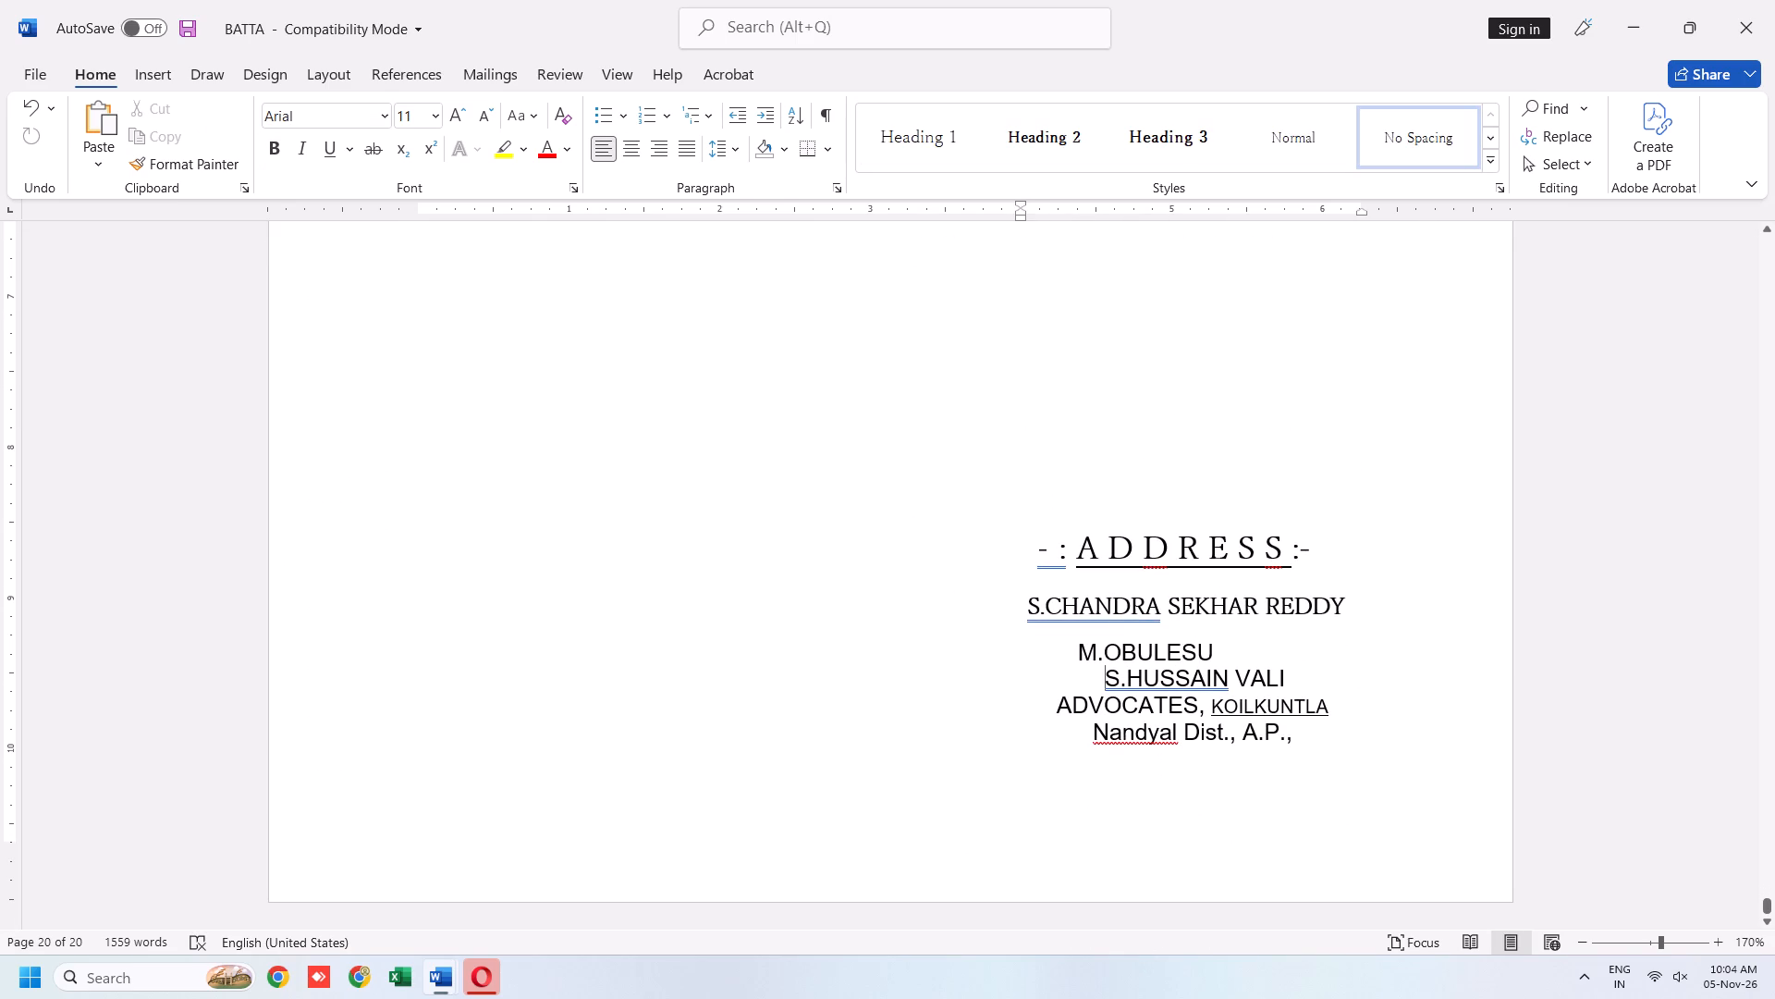
key("BackSpace")
key("BackSpace")
key("BackSpace")
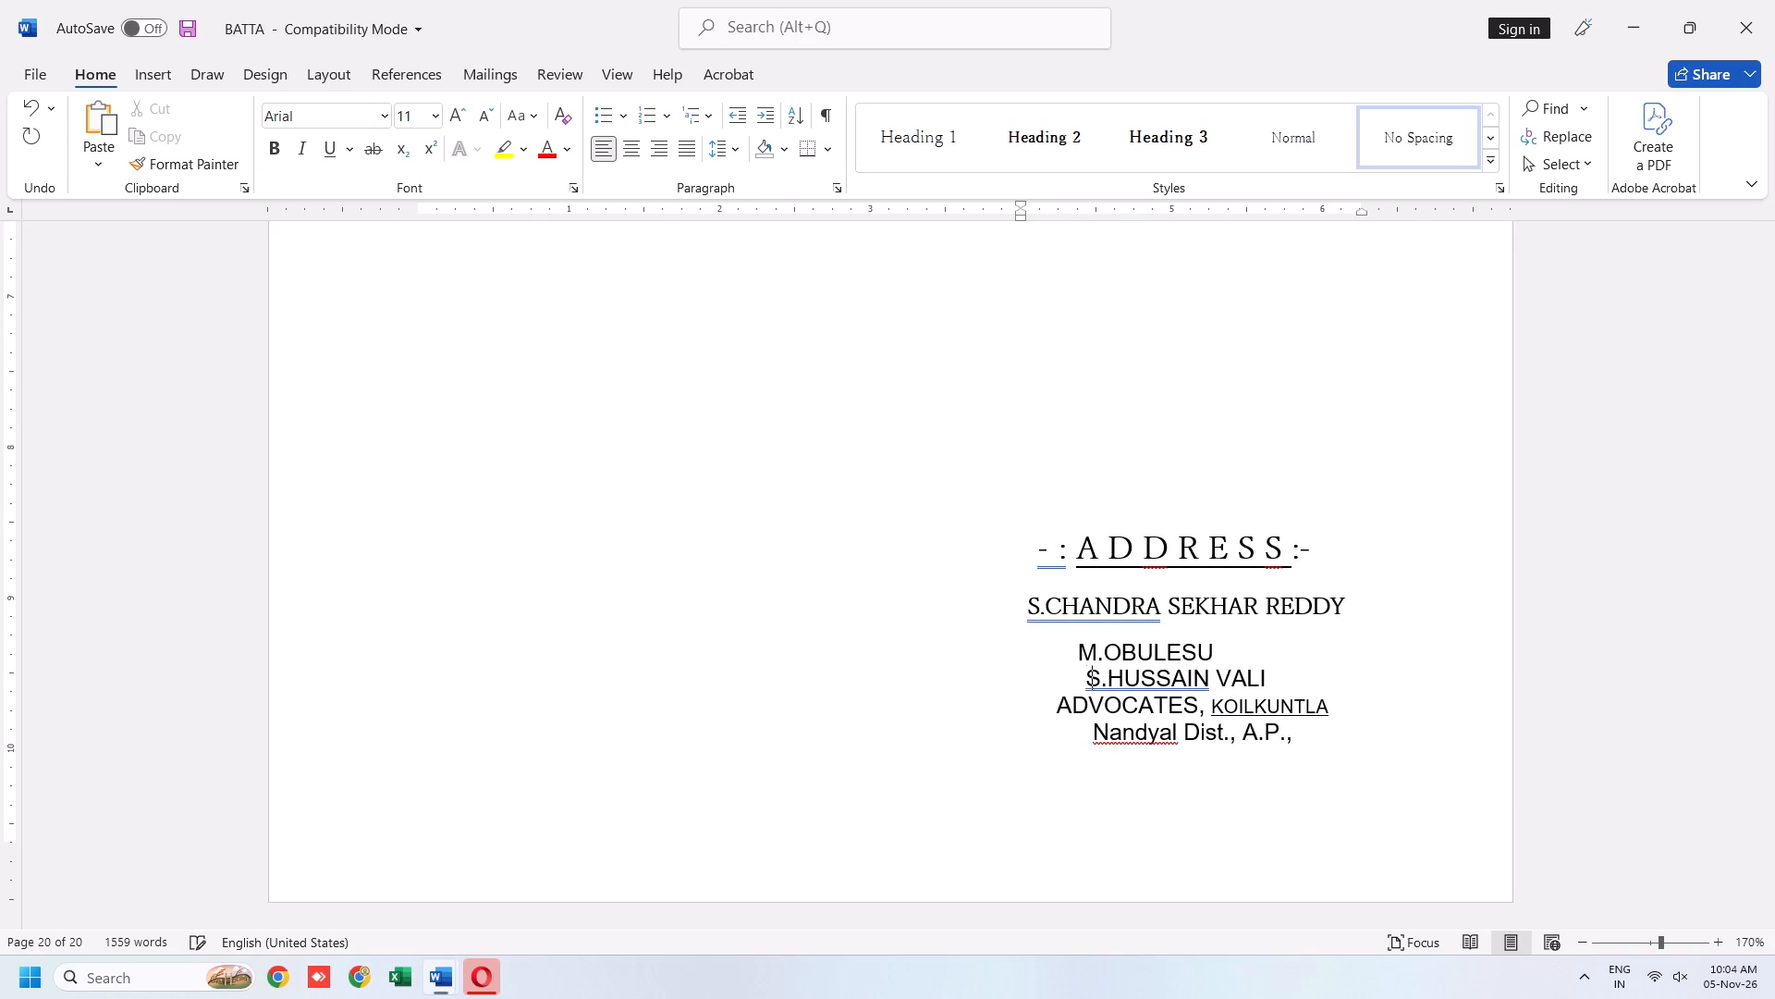
key("BackSpace")
key("BackSpace")
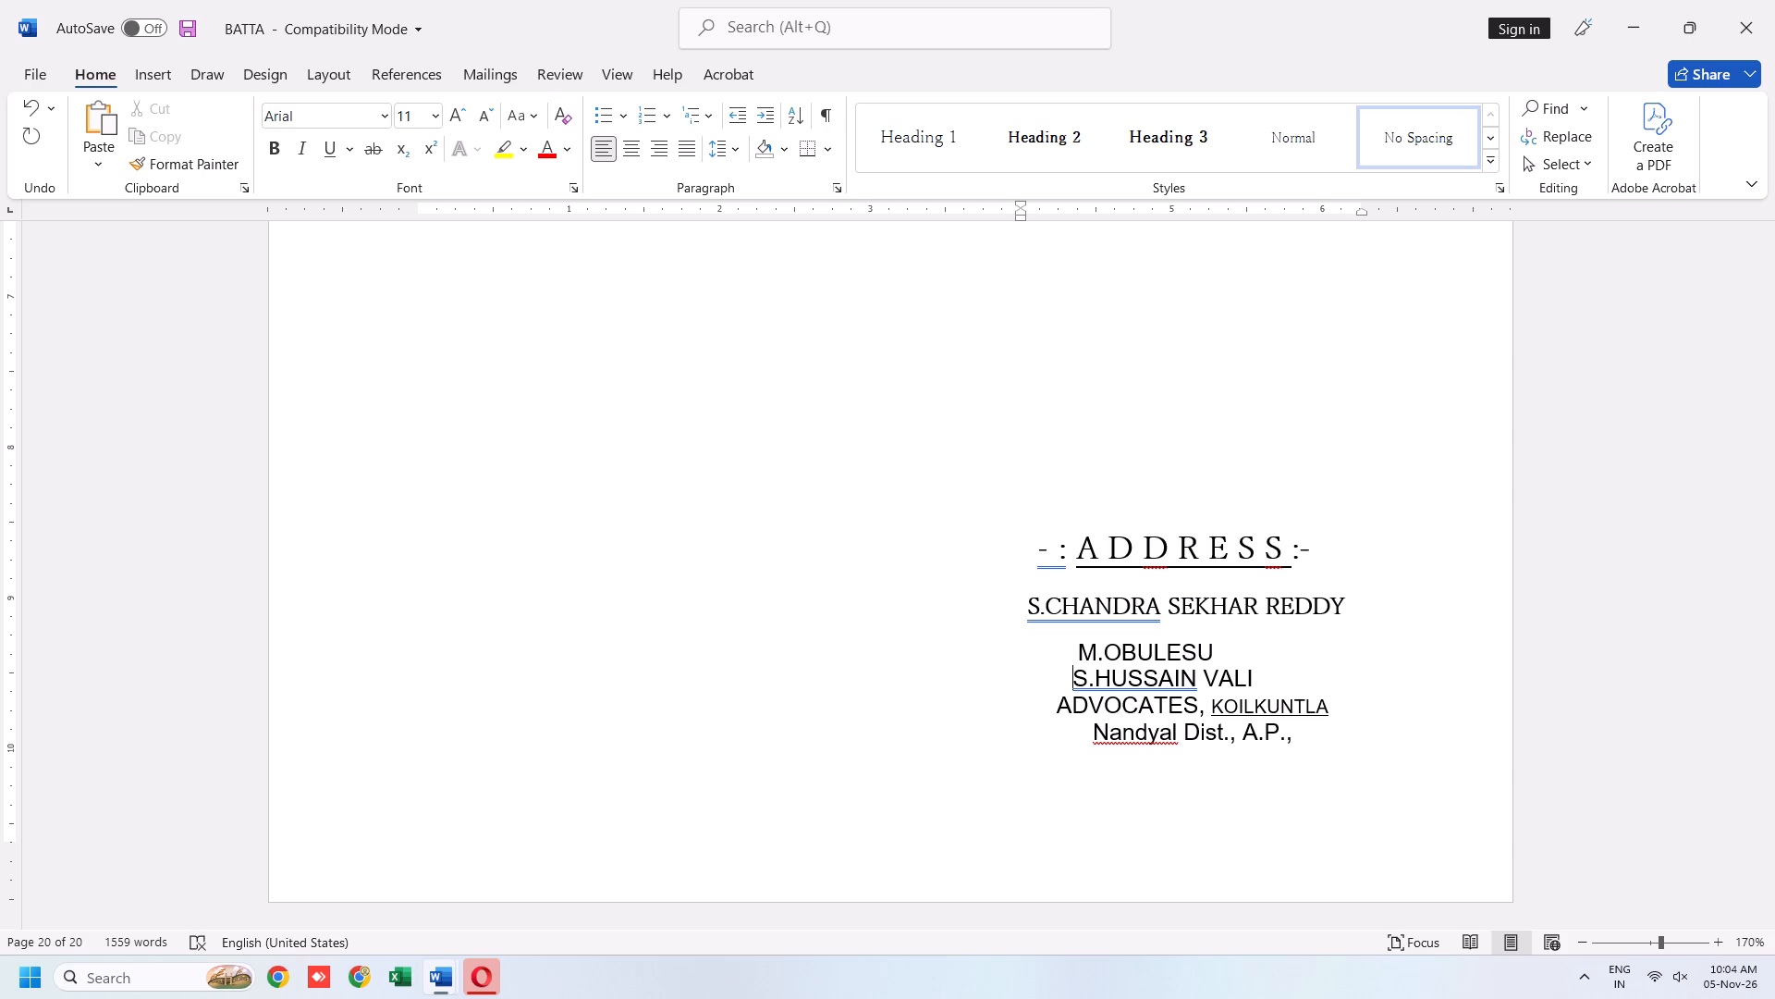
Save the BATTA document and close it.
key("ctrl+s")
scroll(748, 436, "up", 6)
left_click(1728, 10)
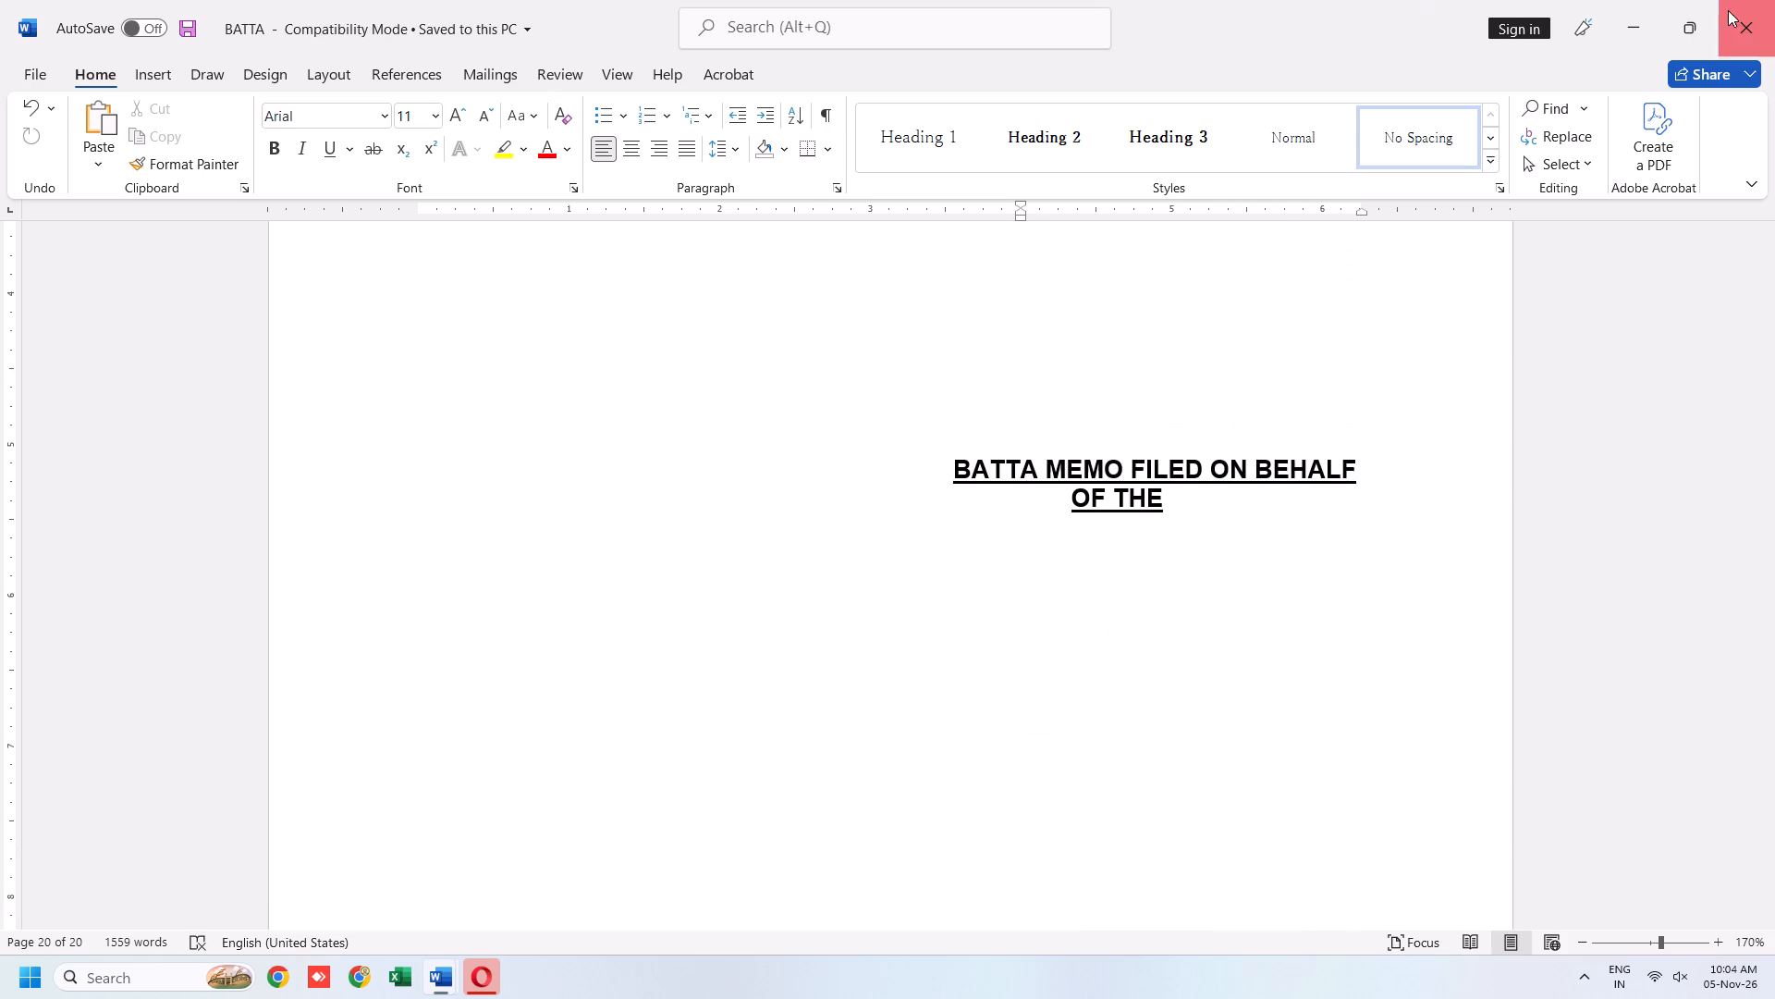
left_click_drag(1774, 0, 1403, 717)
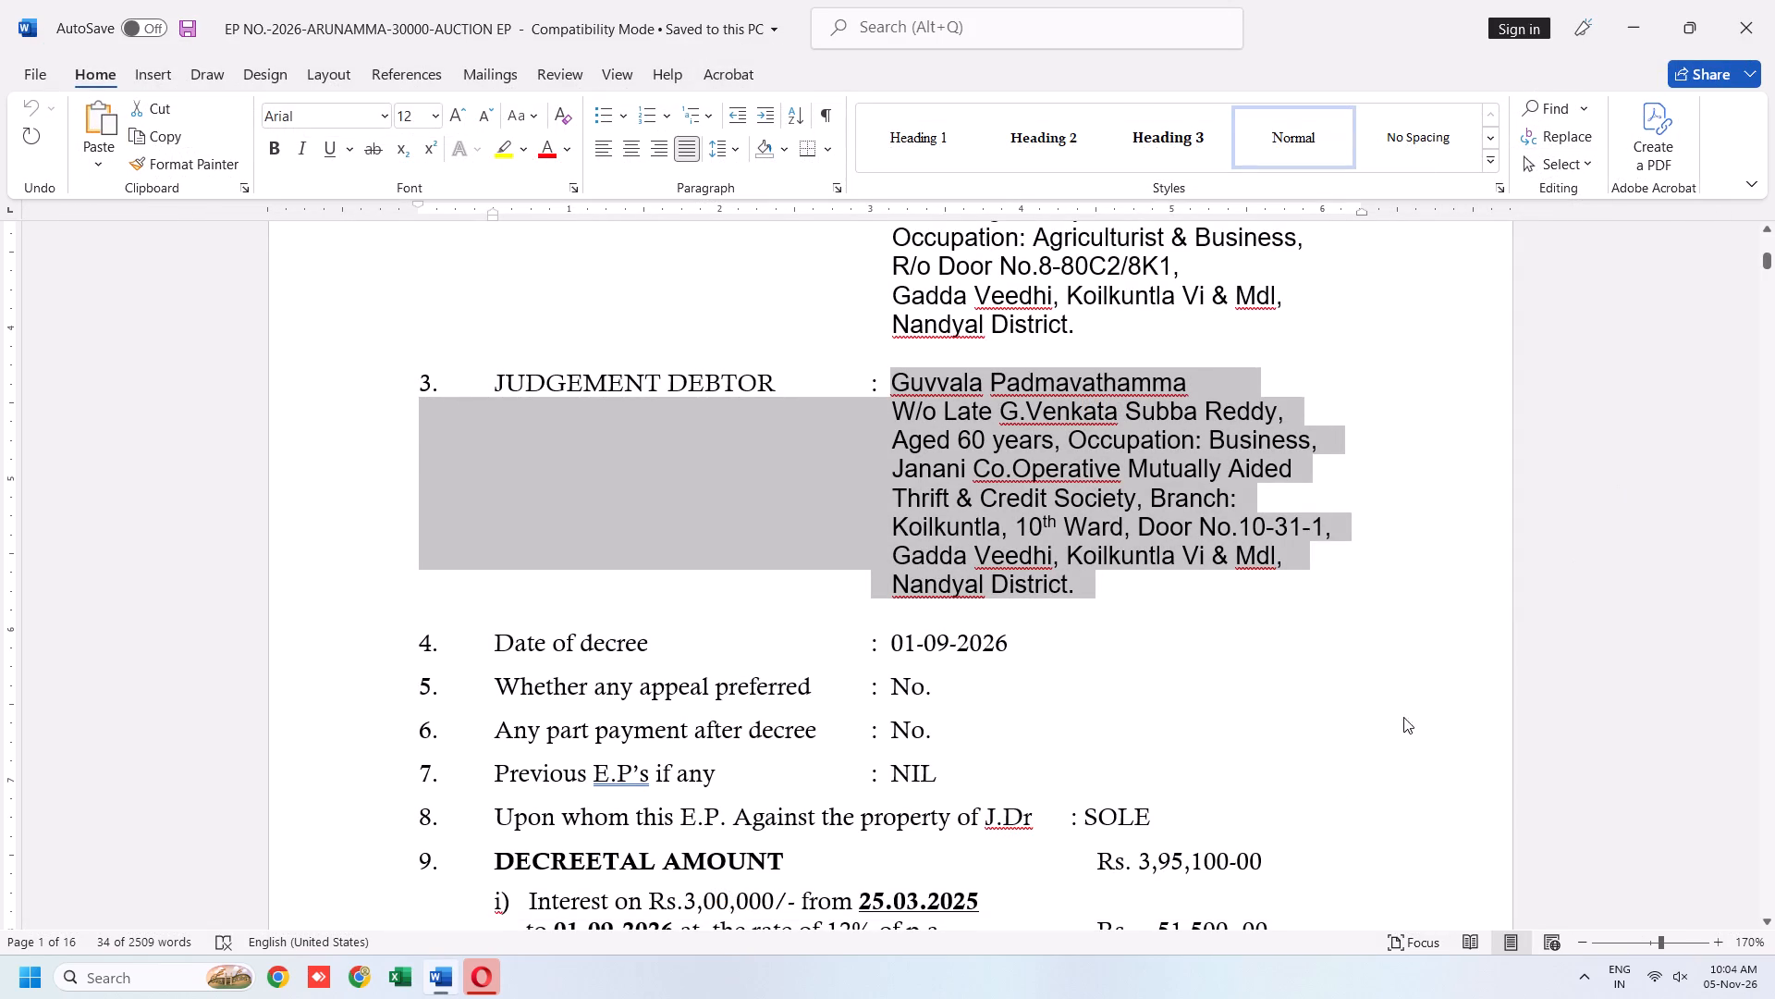
Copy the judgement debtor's full name and address details from item 3 of the auction E.P. document.
left_click_drag(1403, 717, 1430, 330)
left_click(719, 427)
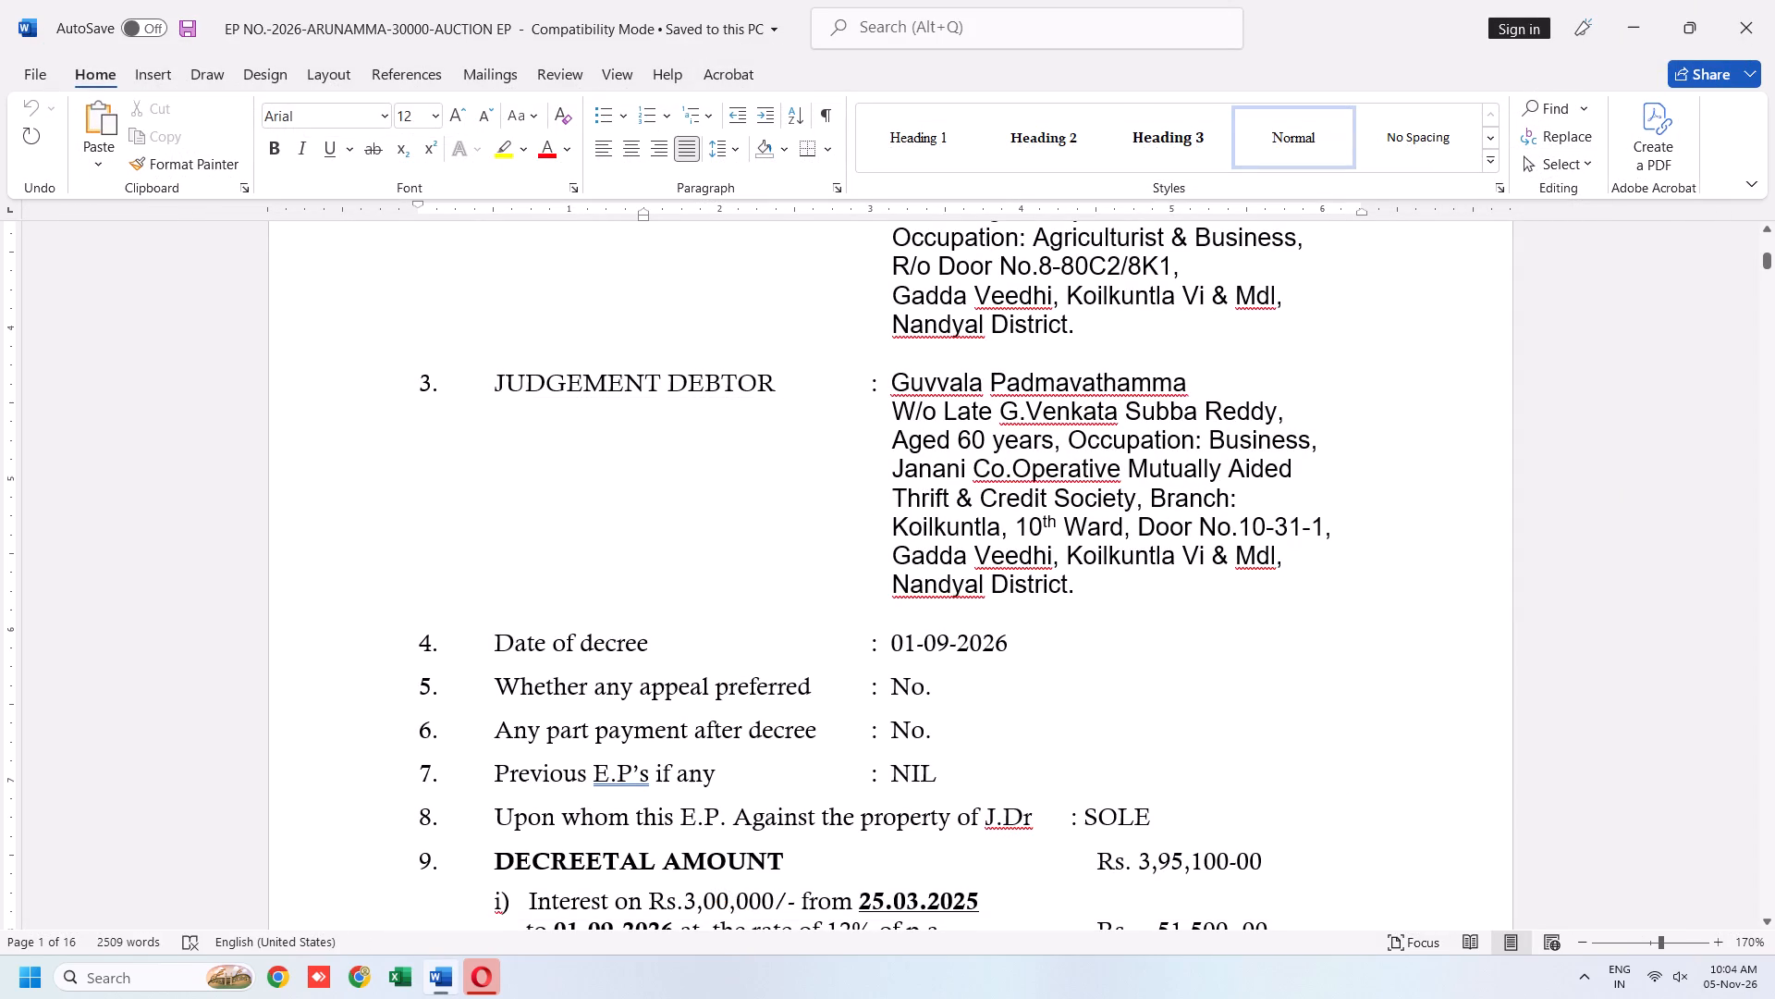
left_click_drag(900, 386, 1202, 611)
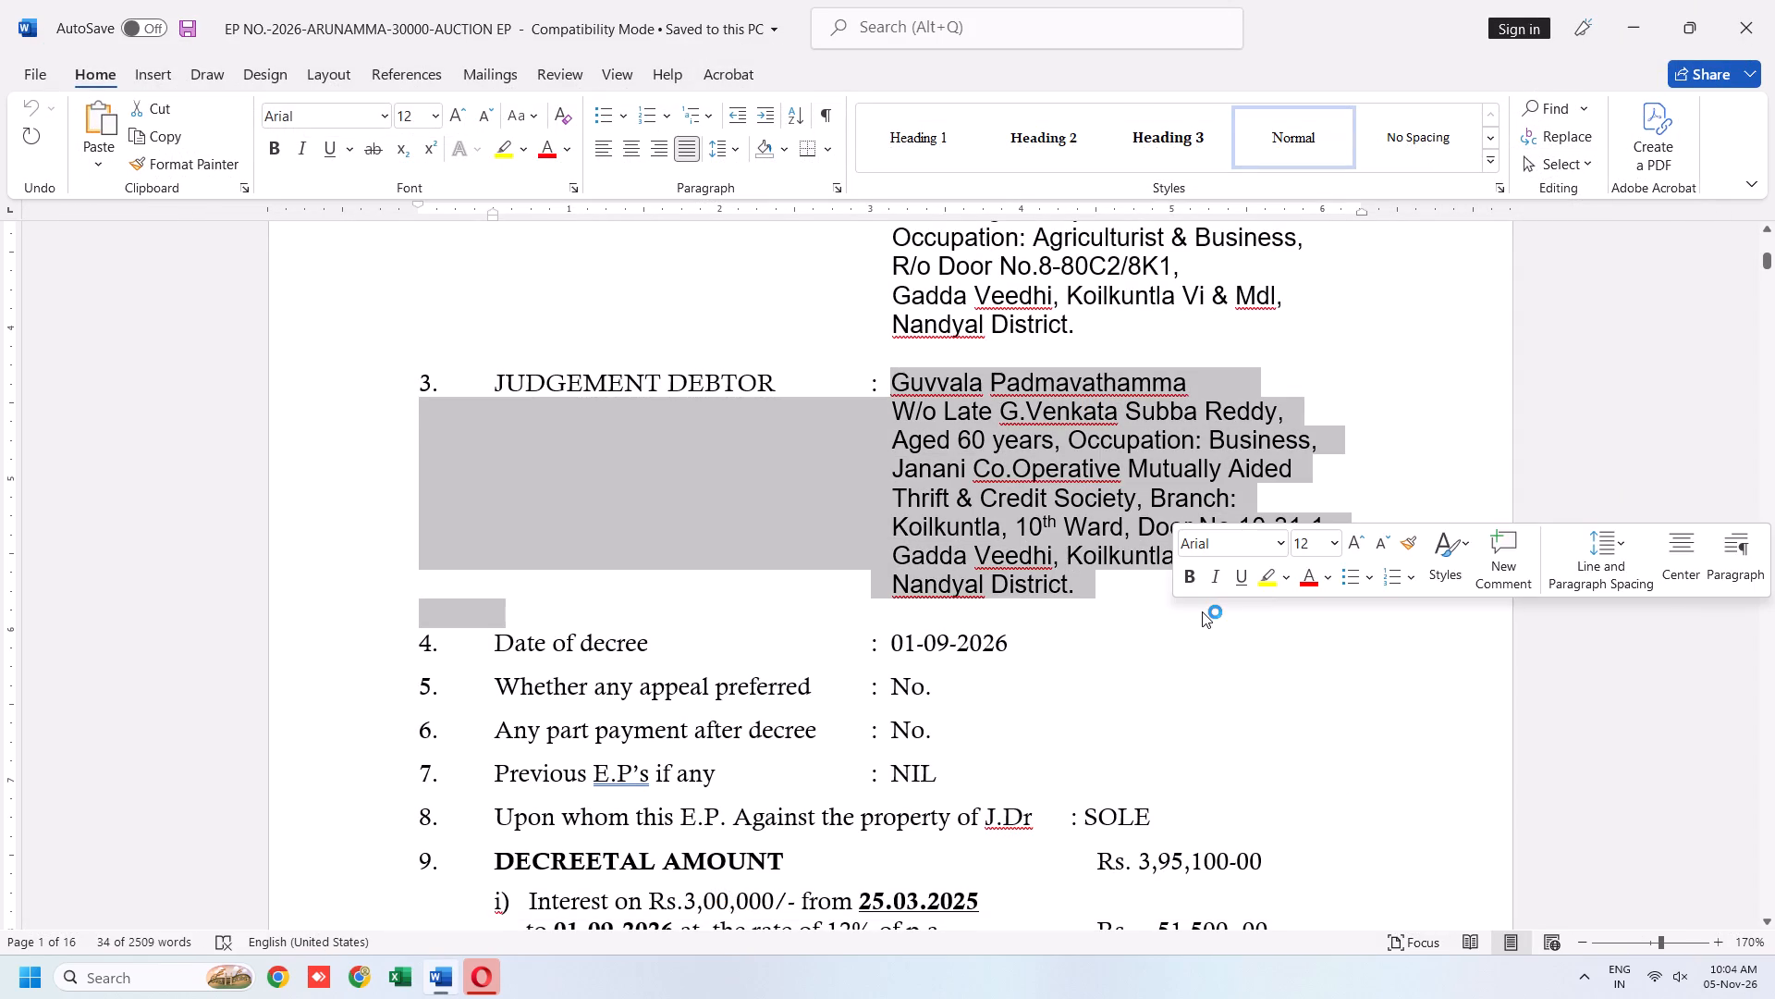
key("ctrl+c")
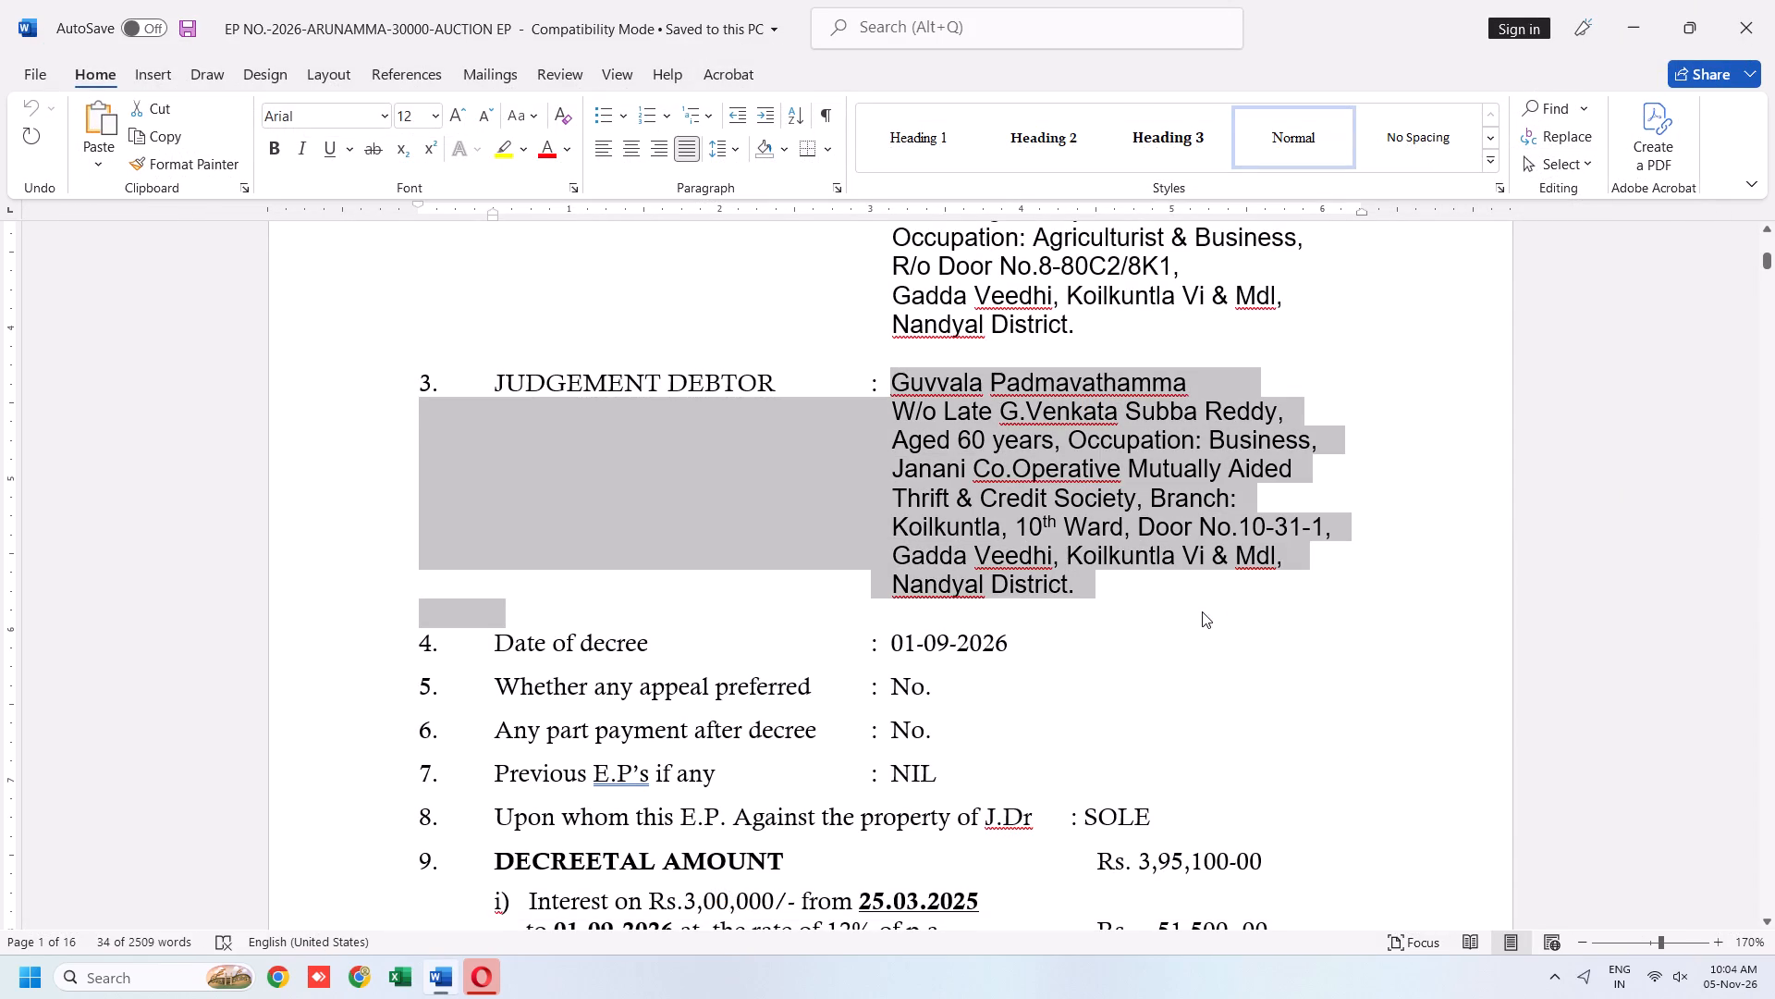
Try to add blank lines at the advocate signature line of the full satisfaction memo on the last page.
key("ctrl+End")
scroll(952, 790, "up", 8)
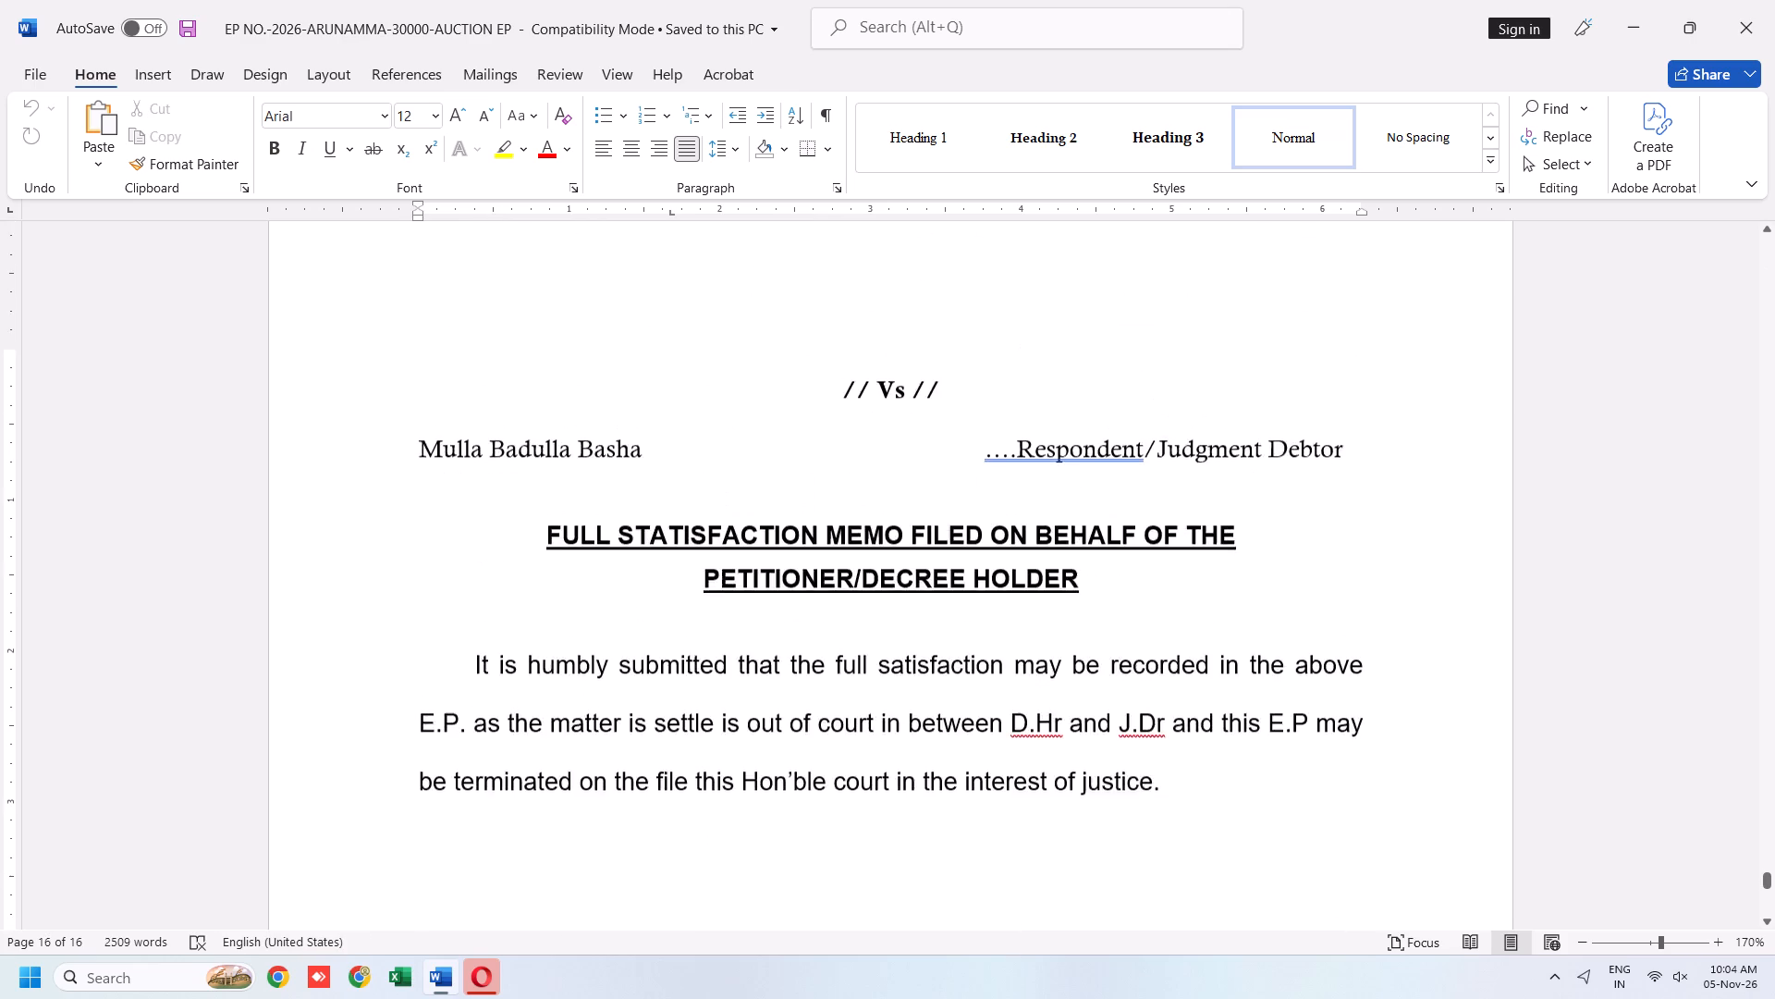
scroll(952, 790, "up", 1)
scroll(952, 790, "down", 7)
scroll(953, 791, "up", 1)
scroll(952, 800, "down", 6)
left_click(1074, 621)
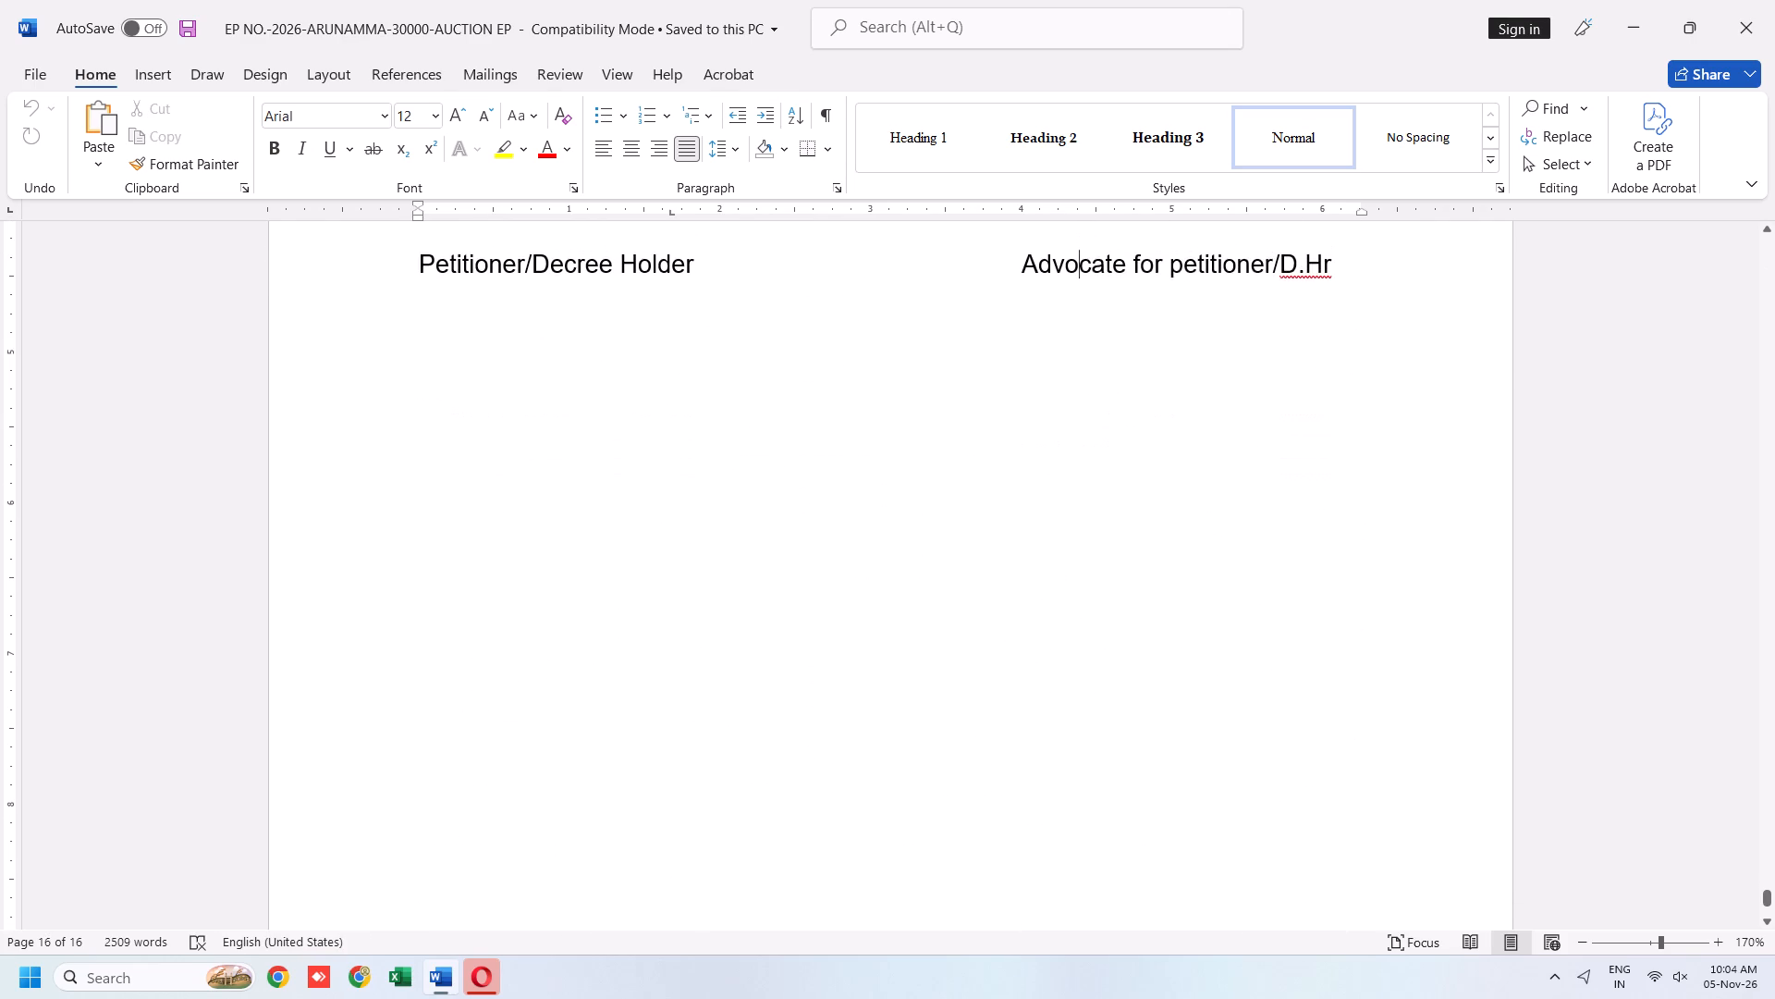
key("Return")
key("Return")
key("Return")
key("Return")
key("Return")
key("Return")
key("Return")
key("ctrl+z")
Add 20 blank lines below the petitioner and advocate signature line of the full satisfaction memo to start a new last page.
left_click(1334, 705)
key("Return")
key("Return")
key("Return")
key("Return")
key("Return")
key("Return")
key("Return")
key("Return")
key("Return")
key("Return")
key("Return")
key("Return")
key("Return")
key("Return")
key("Return")
key("Return")
key("Return")
key("Return")
key("Return")
key("Return")
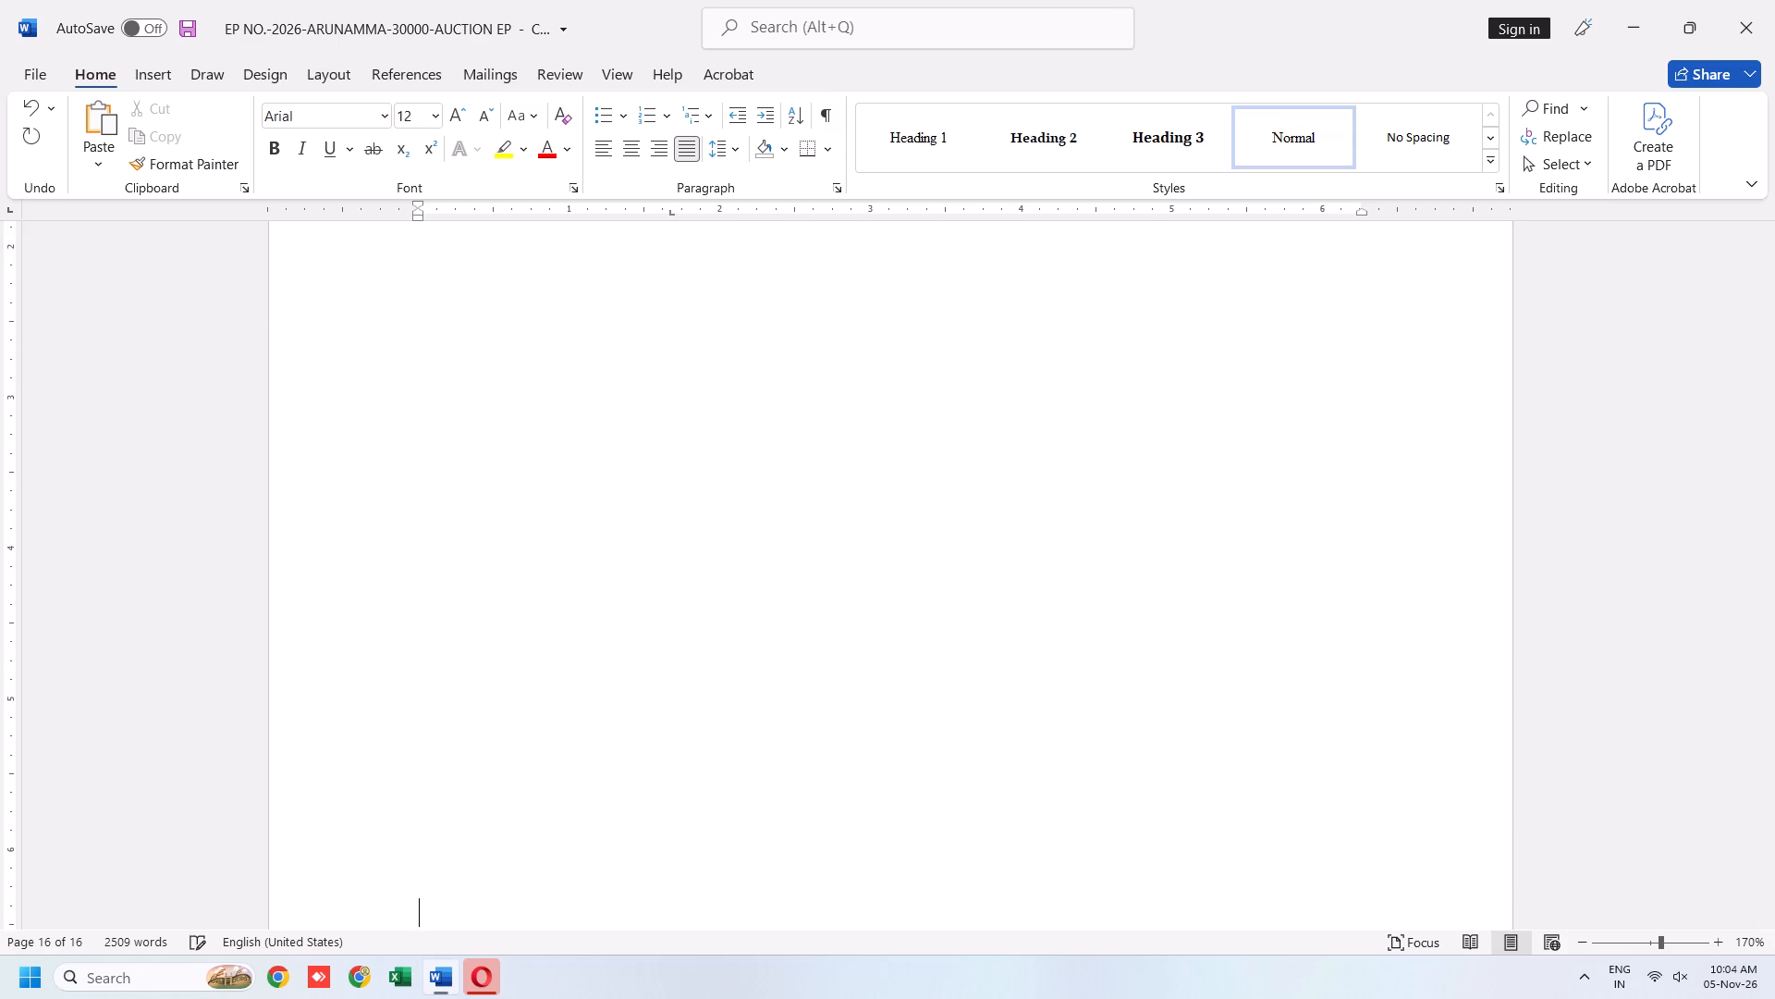
Paste the copied judgement debtor's name and address details near the top of the new last page.
scroll(1338, 707, "up", 8)
left_click_drag(226, 839, 235, 836)
left_click(521, 520)
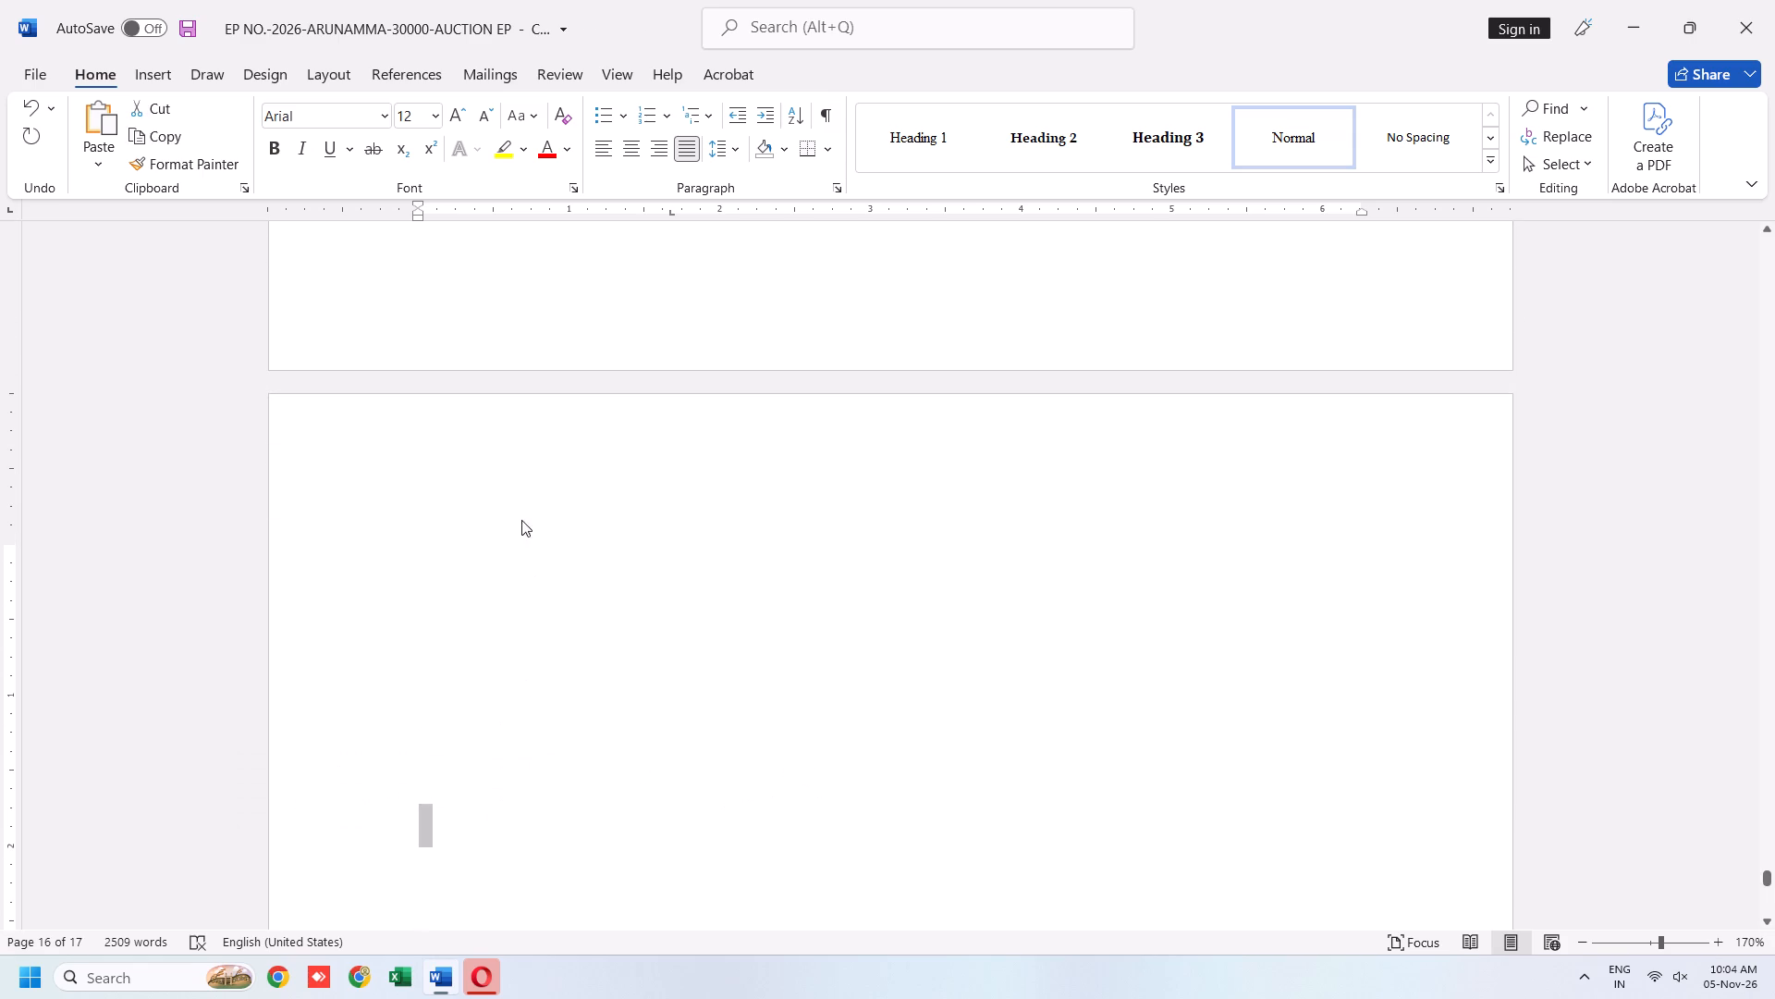
left_click(471, 670)
key("ctrl+v")
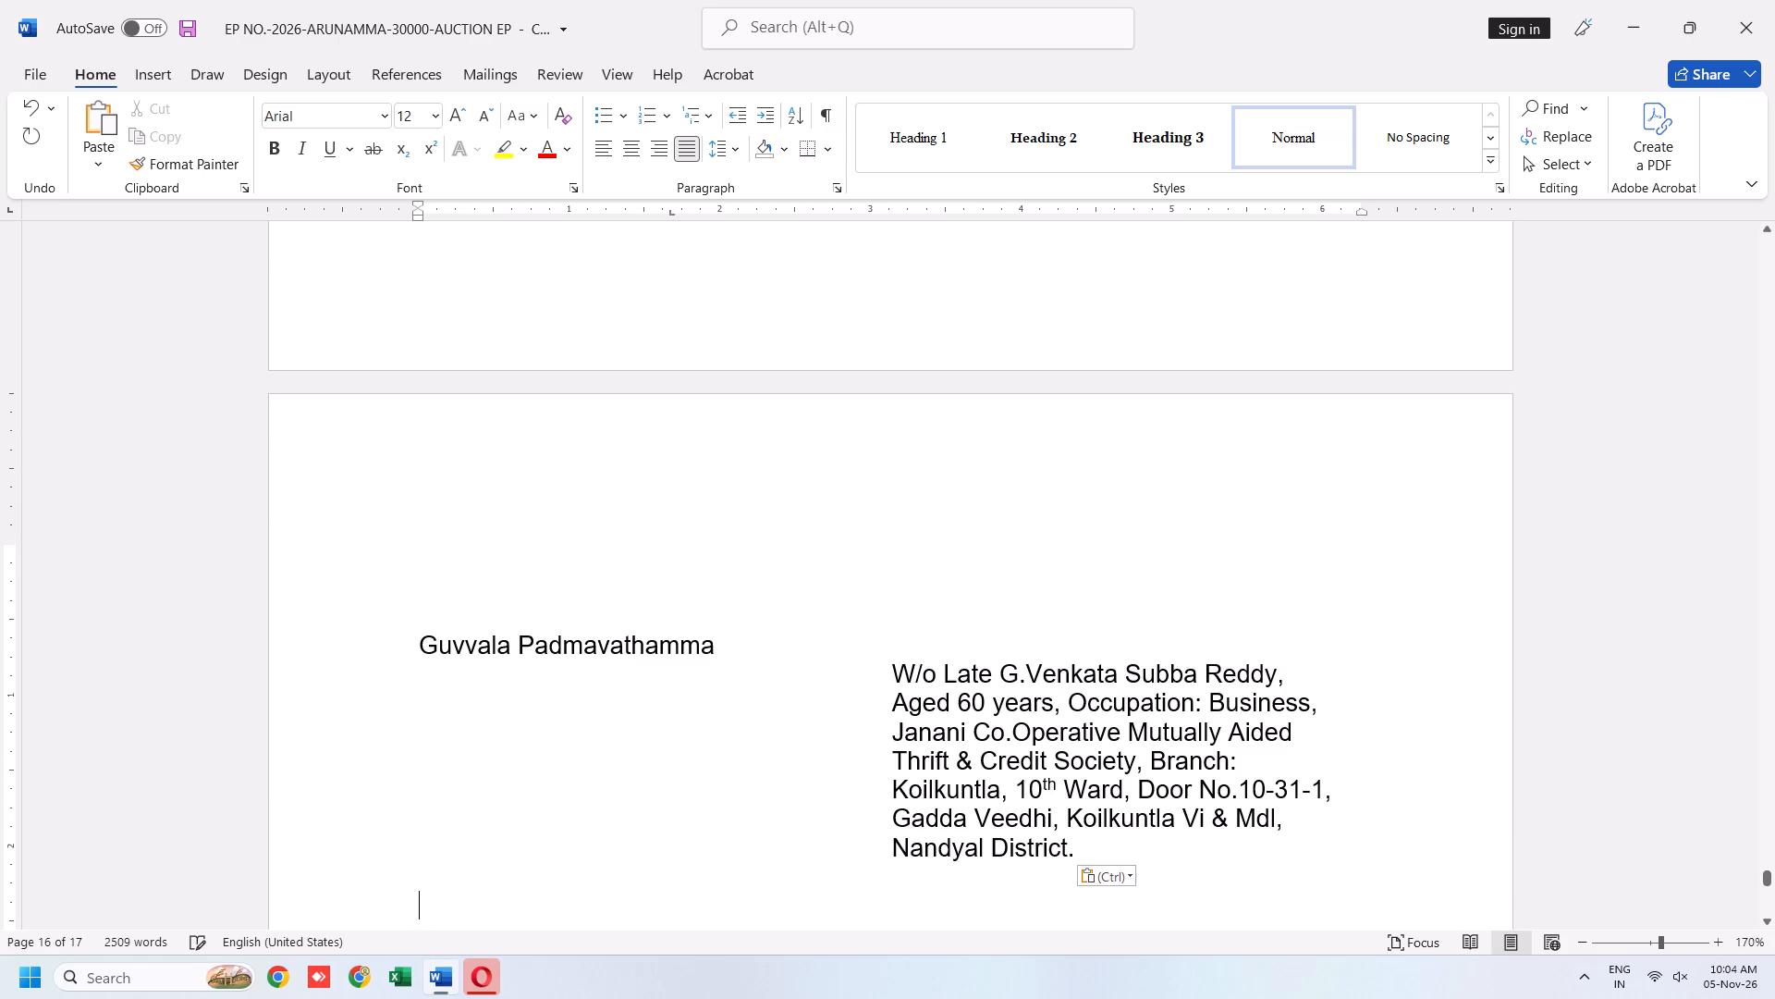
Remove the gap before the W/o line so it sits on its own line directly below the judgement debtor's name near the left margin.
left_click(882, 671)
key("BackSpace")
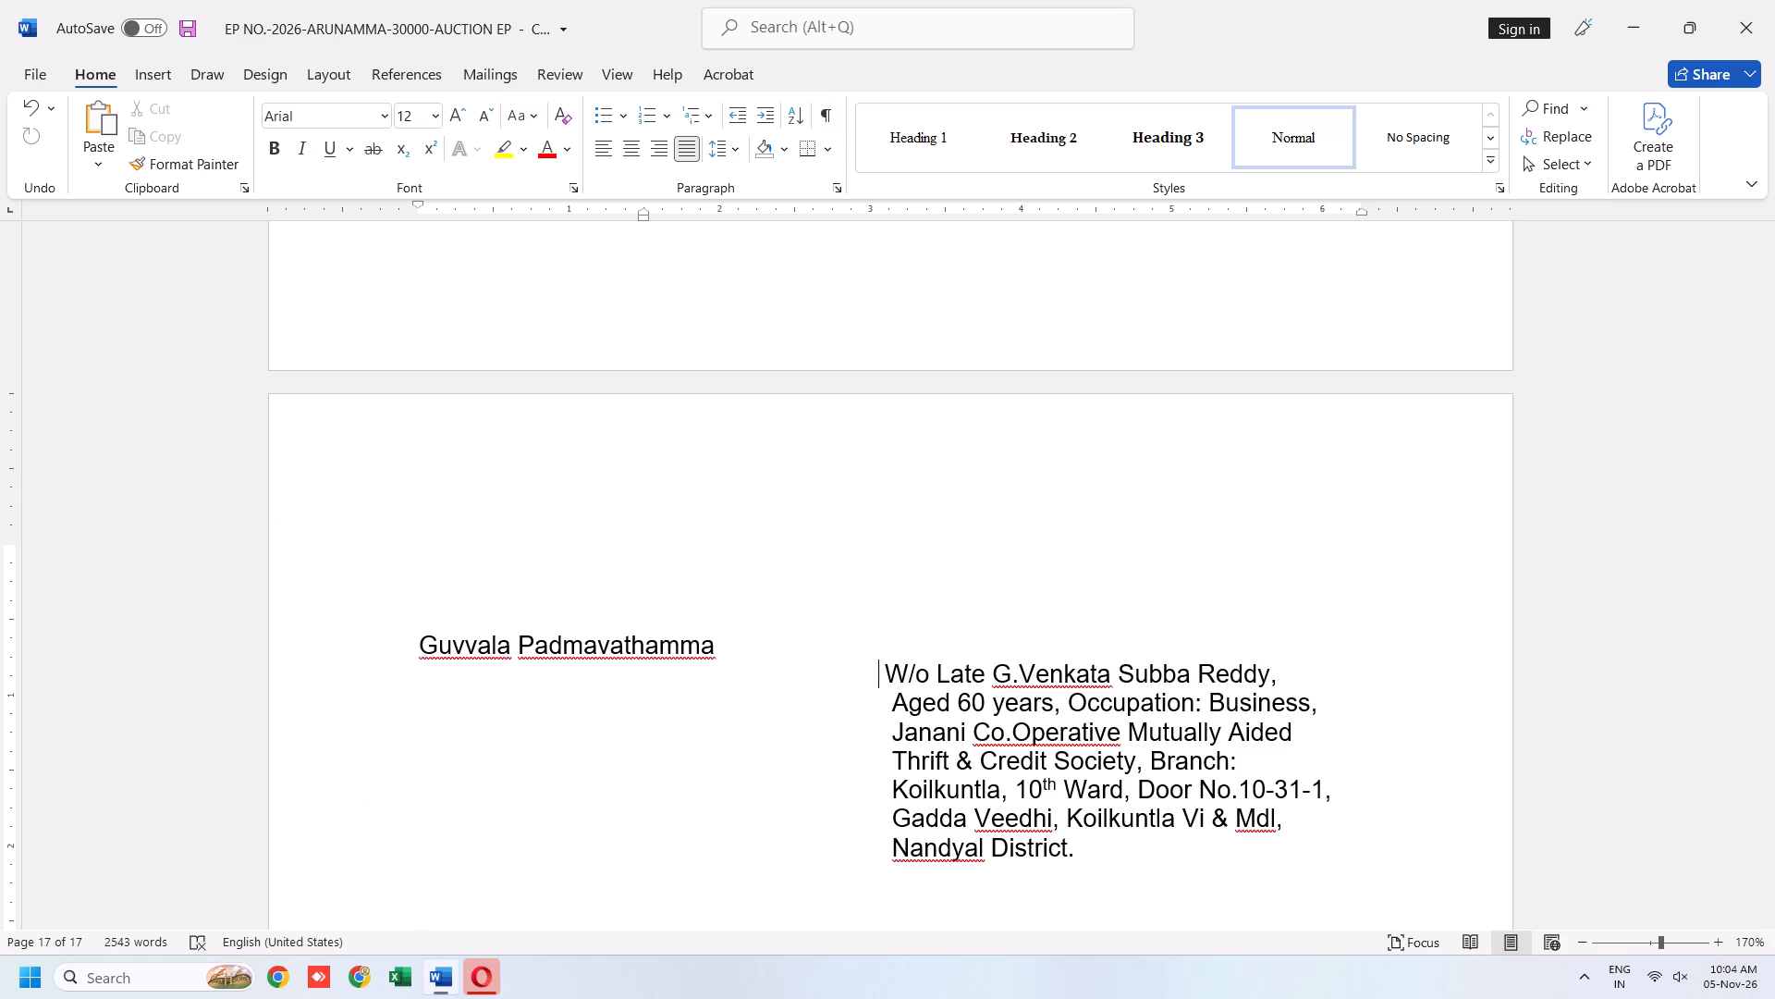
key("BackSpace")
key("BackSpace")
key("BackSpace")
key("BackSpace")
key("BackSpace")
key("BackSpace")
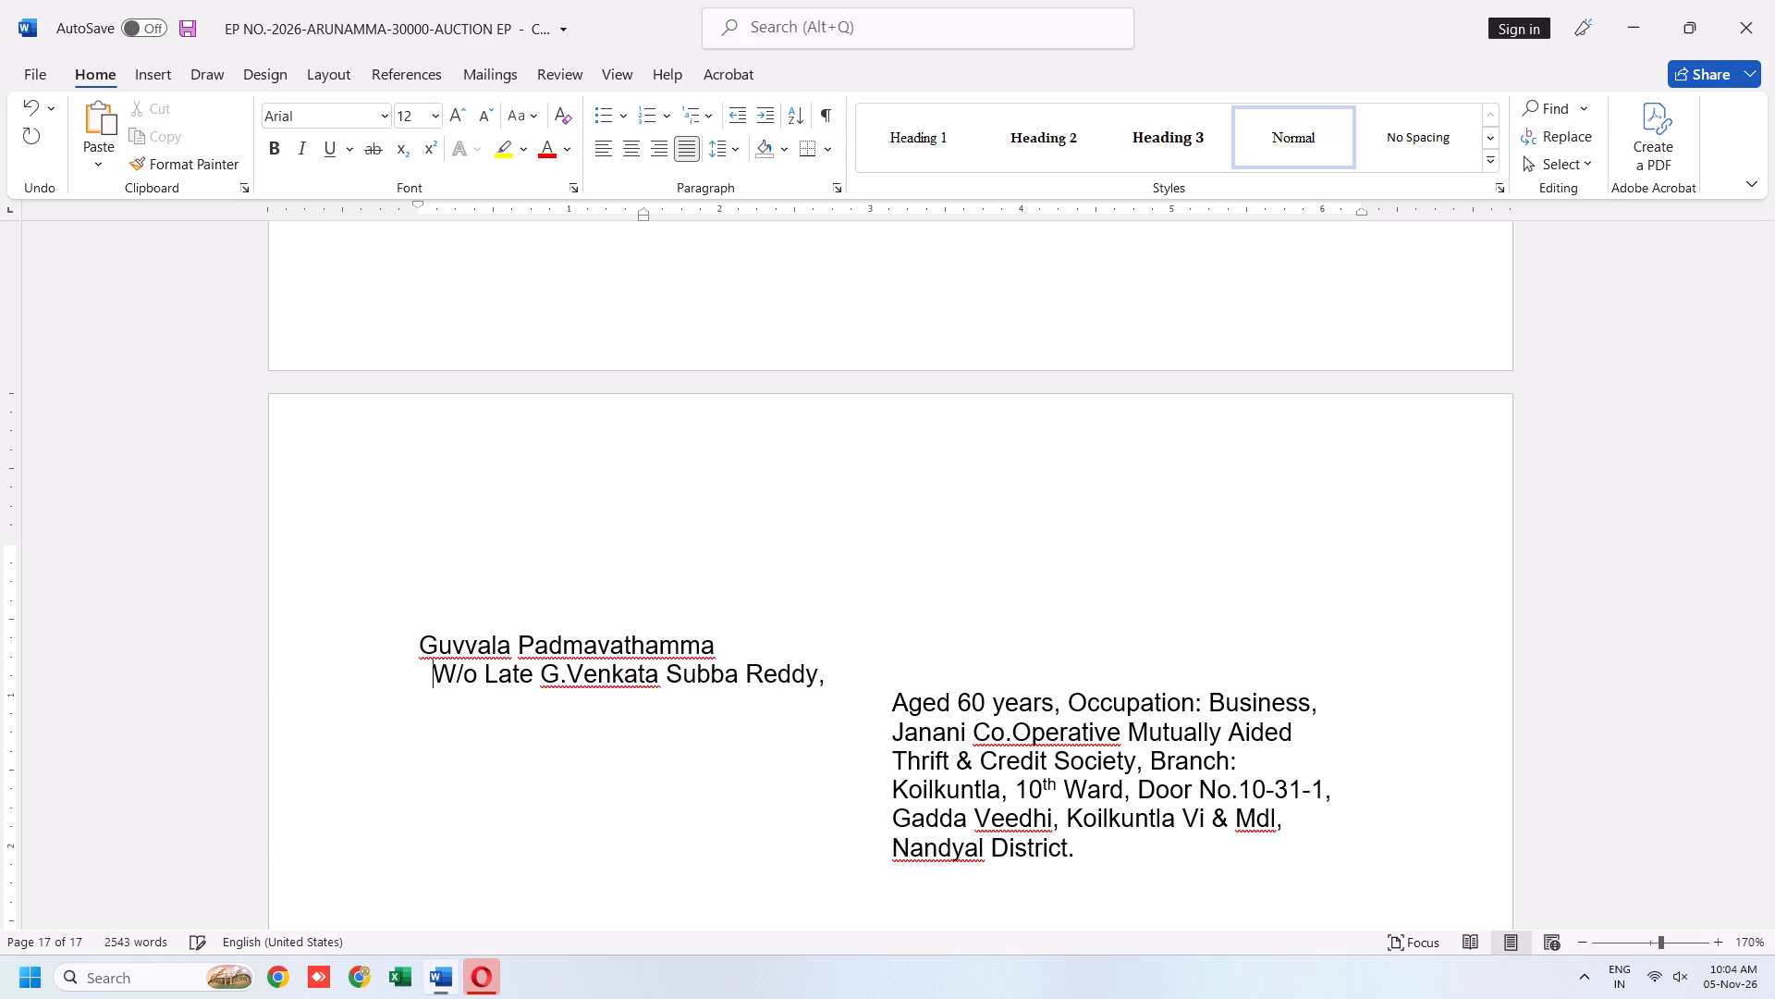
key("BackSpace")
key("BackSpace")
key("BackSpace")
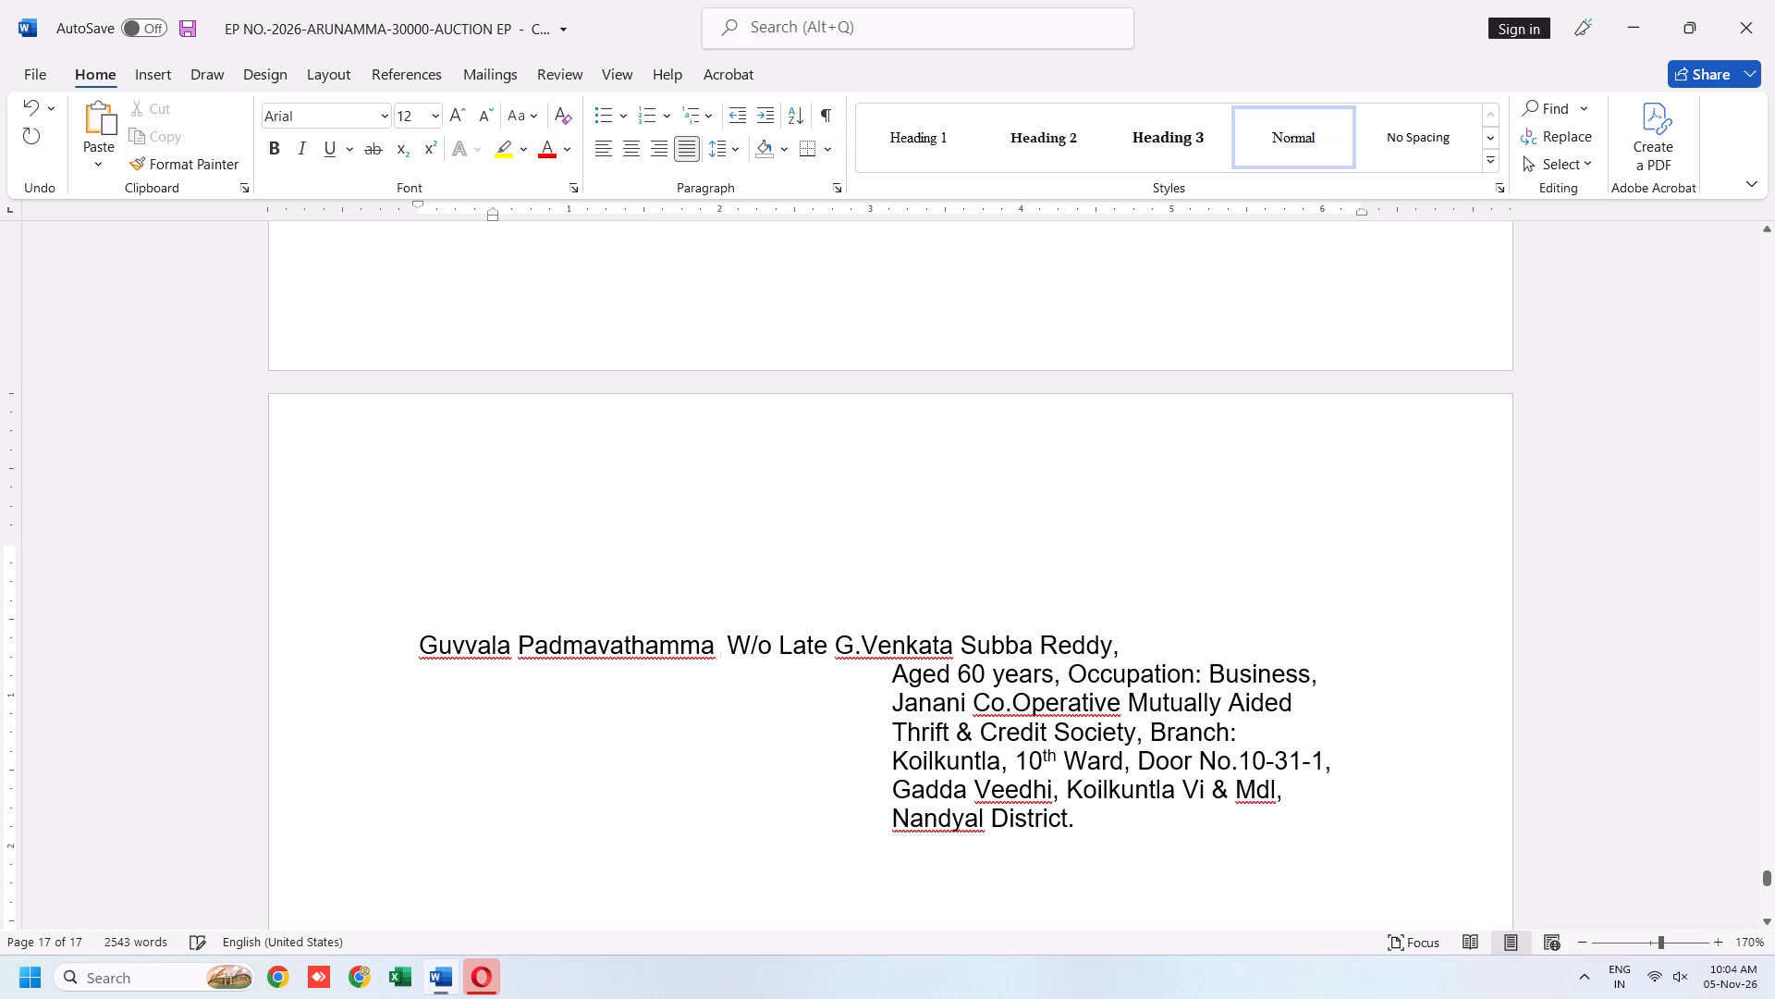
key("Return")
Remove the gap before the age and occupation line so it sits near the left margin below the W/o line.
left_click(876, 704)
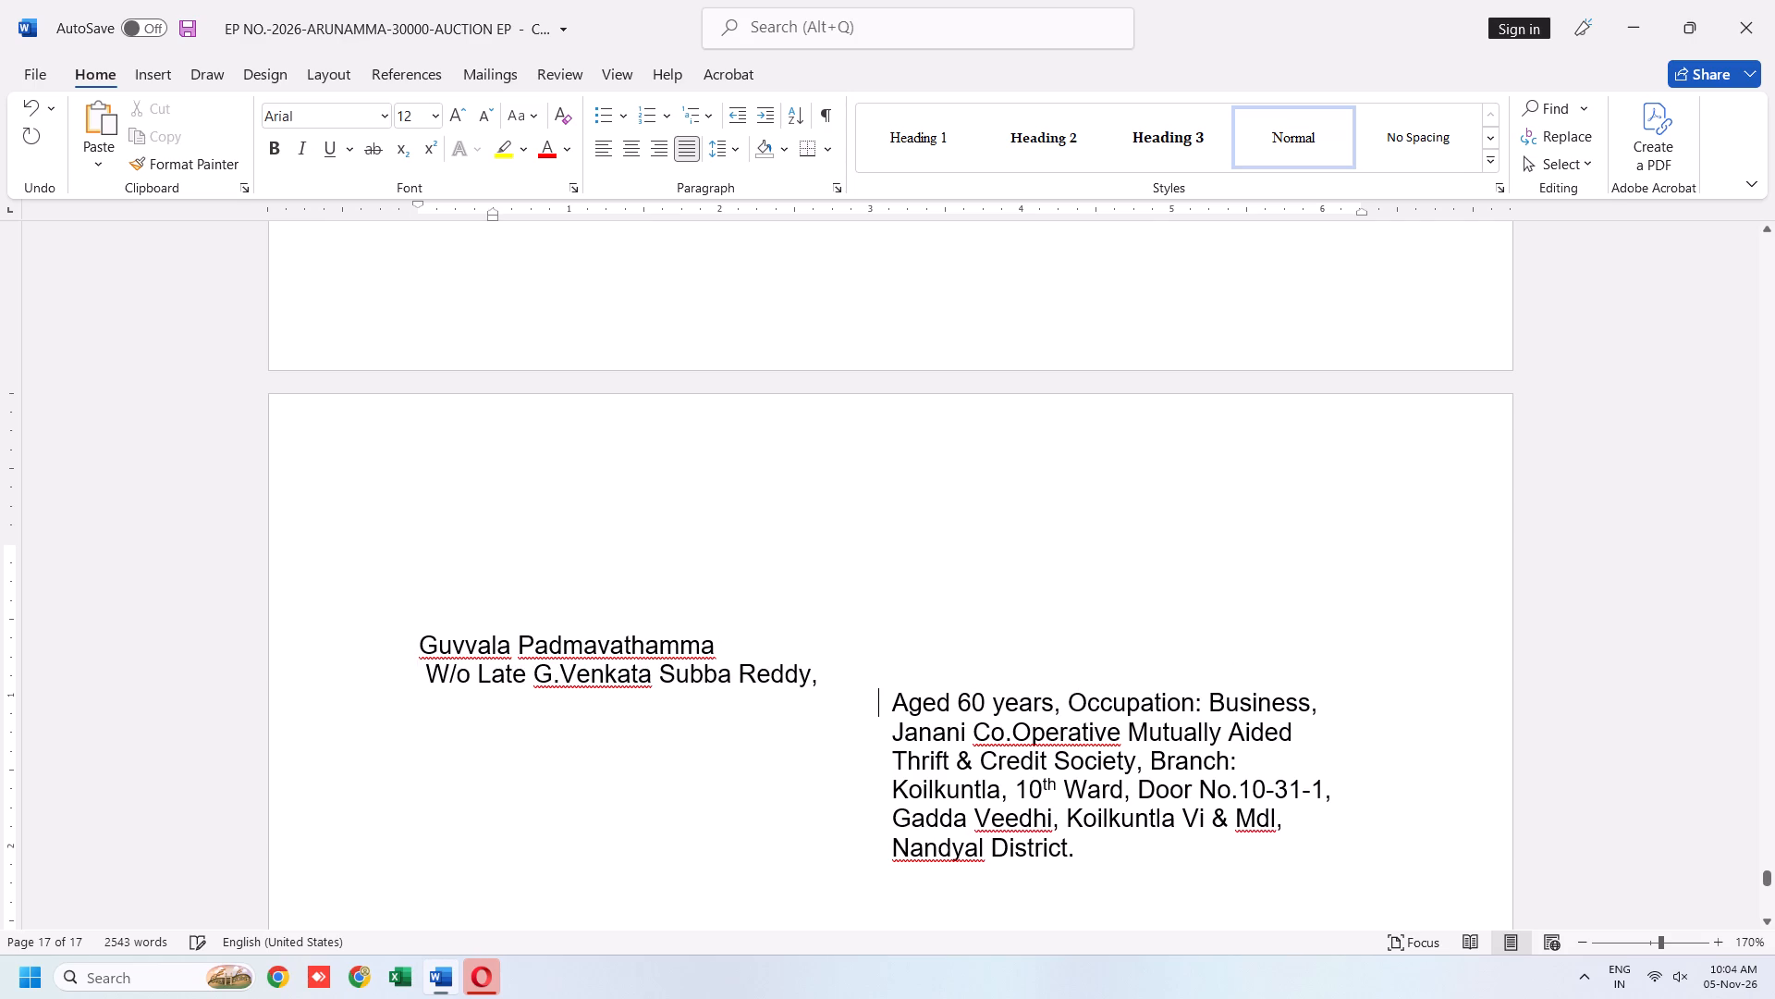
key("BackSpace")
key("BackSpace")
key("BackSpace")
key("BackSpace")
key("BackSpace")
key("BackSpace")
key("BackSpace")
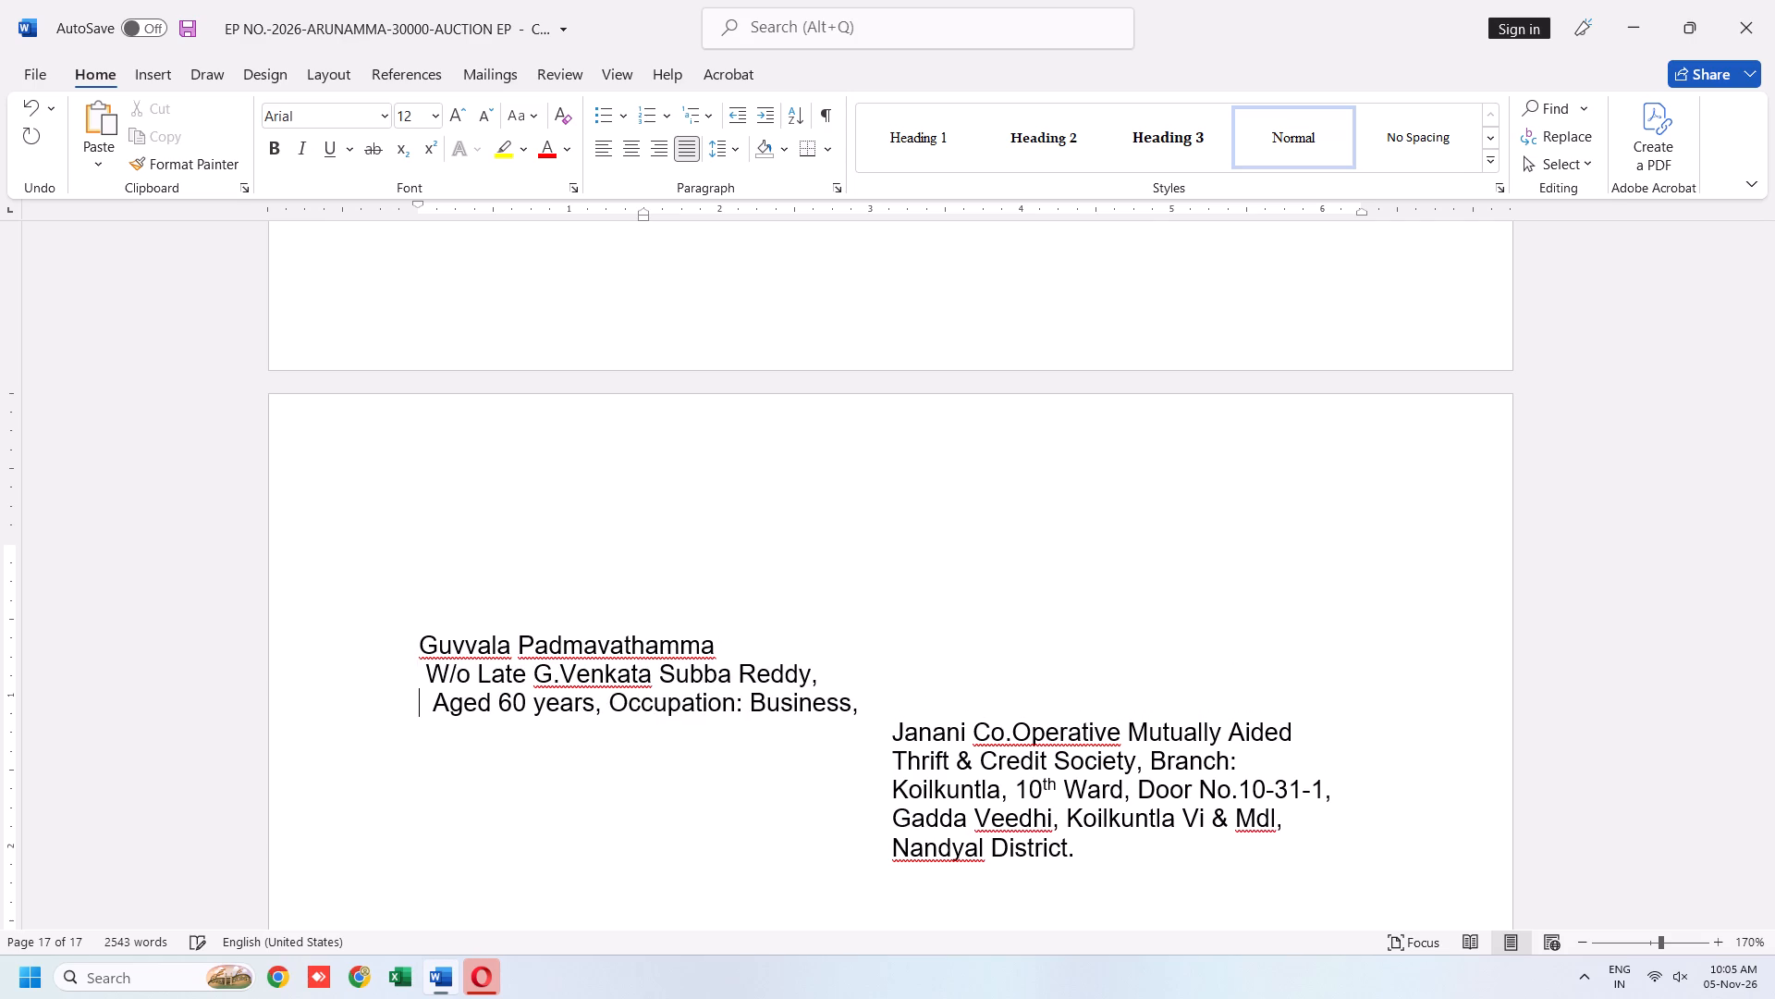
key("BackSpace")
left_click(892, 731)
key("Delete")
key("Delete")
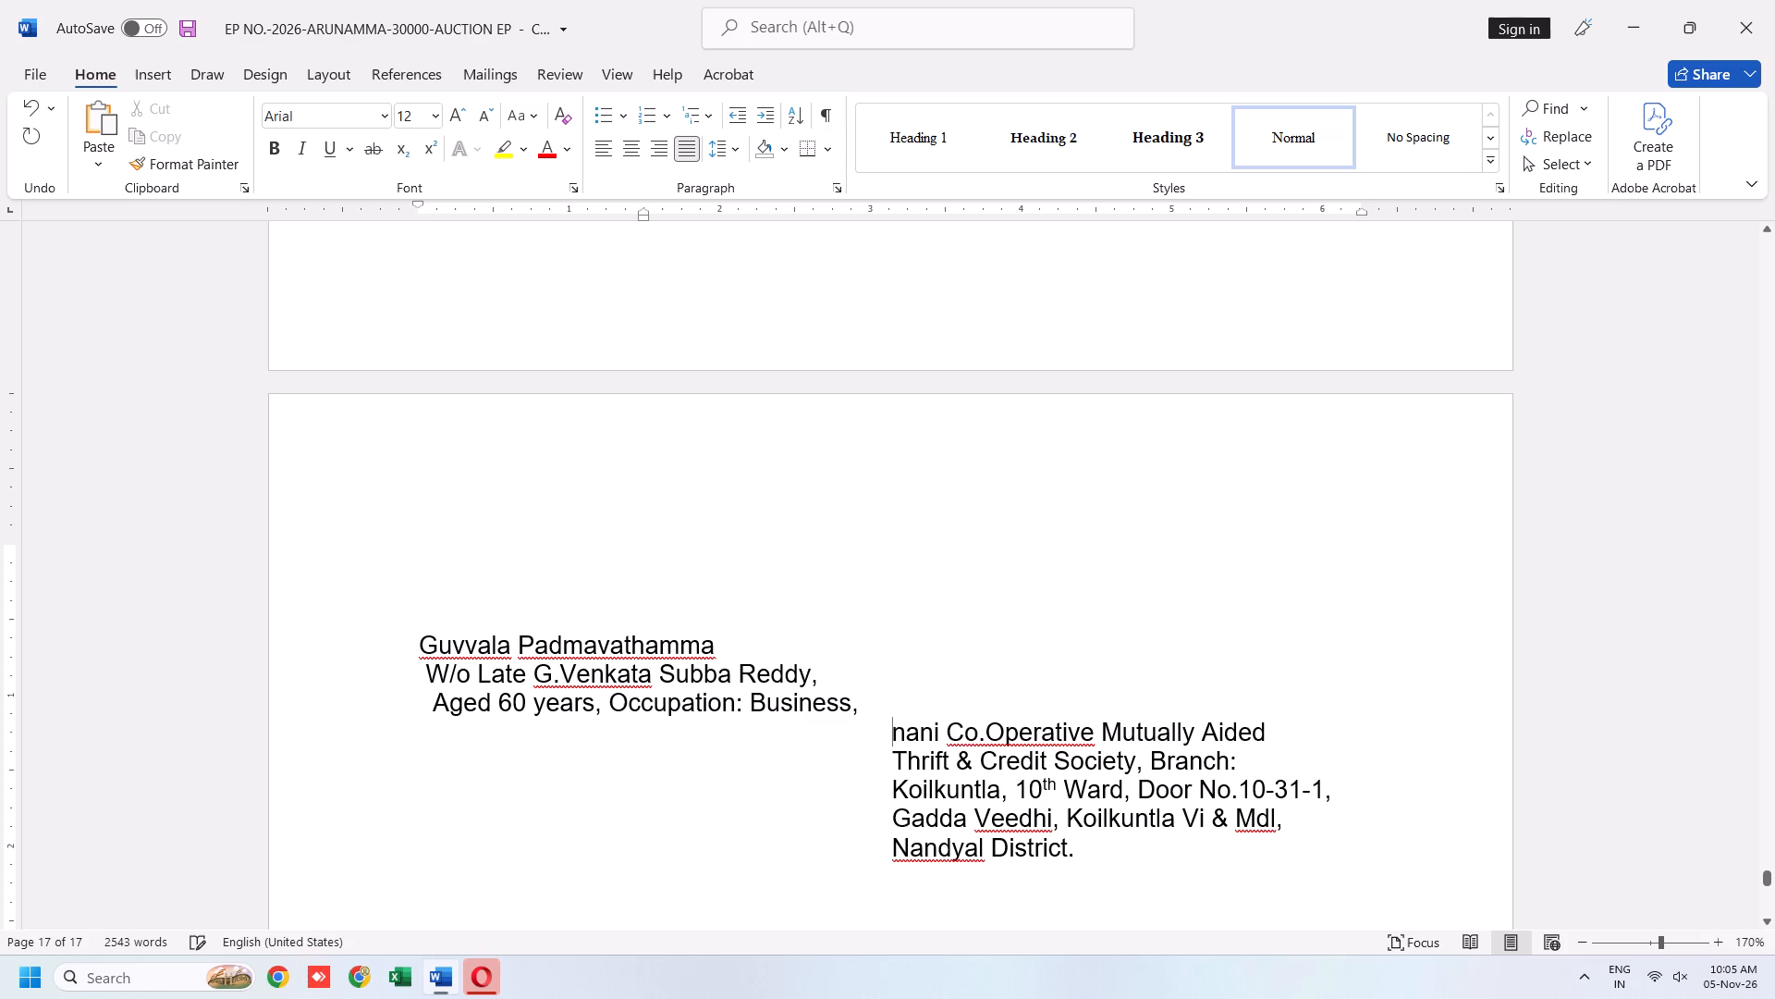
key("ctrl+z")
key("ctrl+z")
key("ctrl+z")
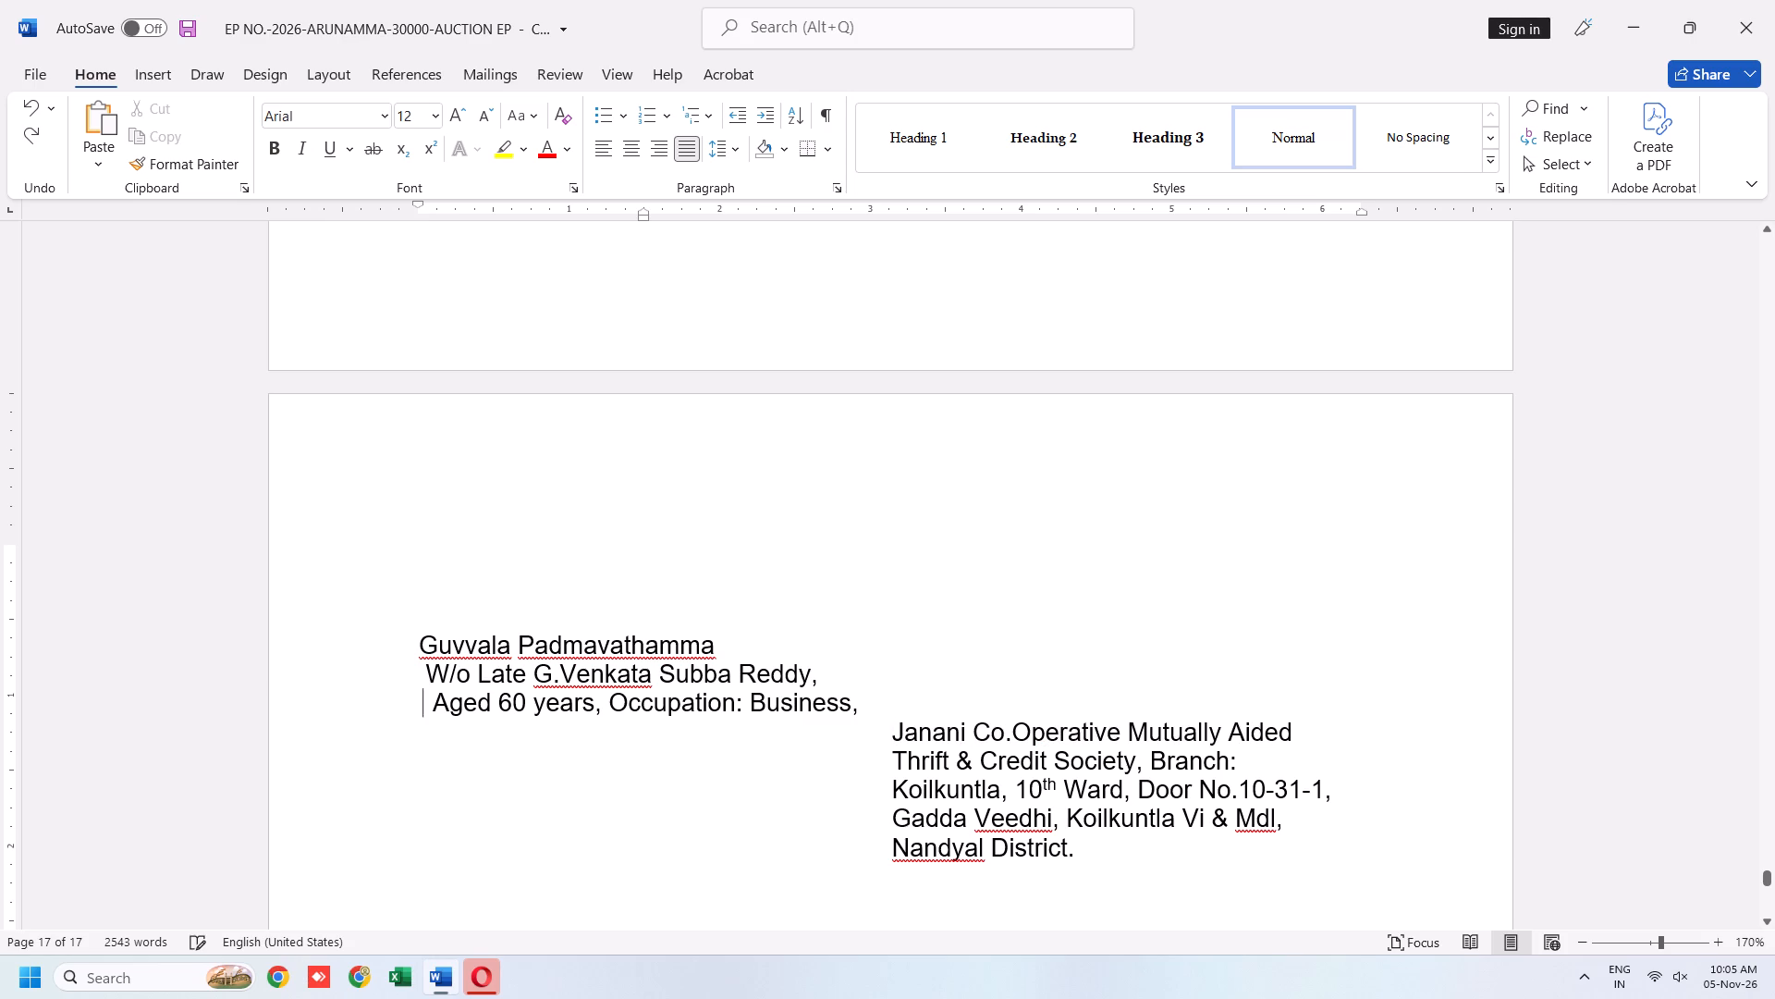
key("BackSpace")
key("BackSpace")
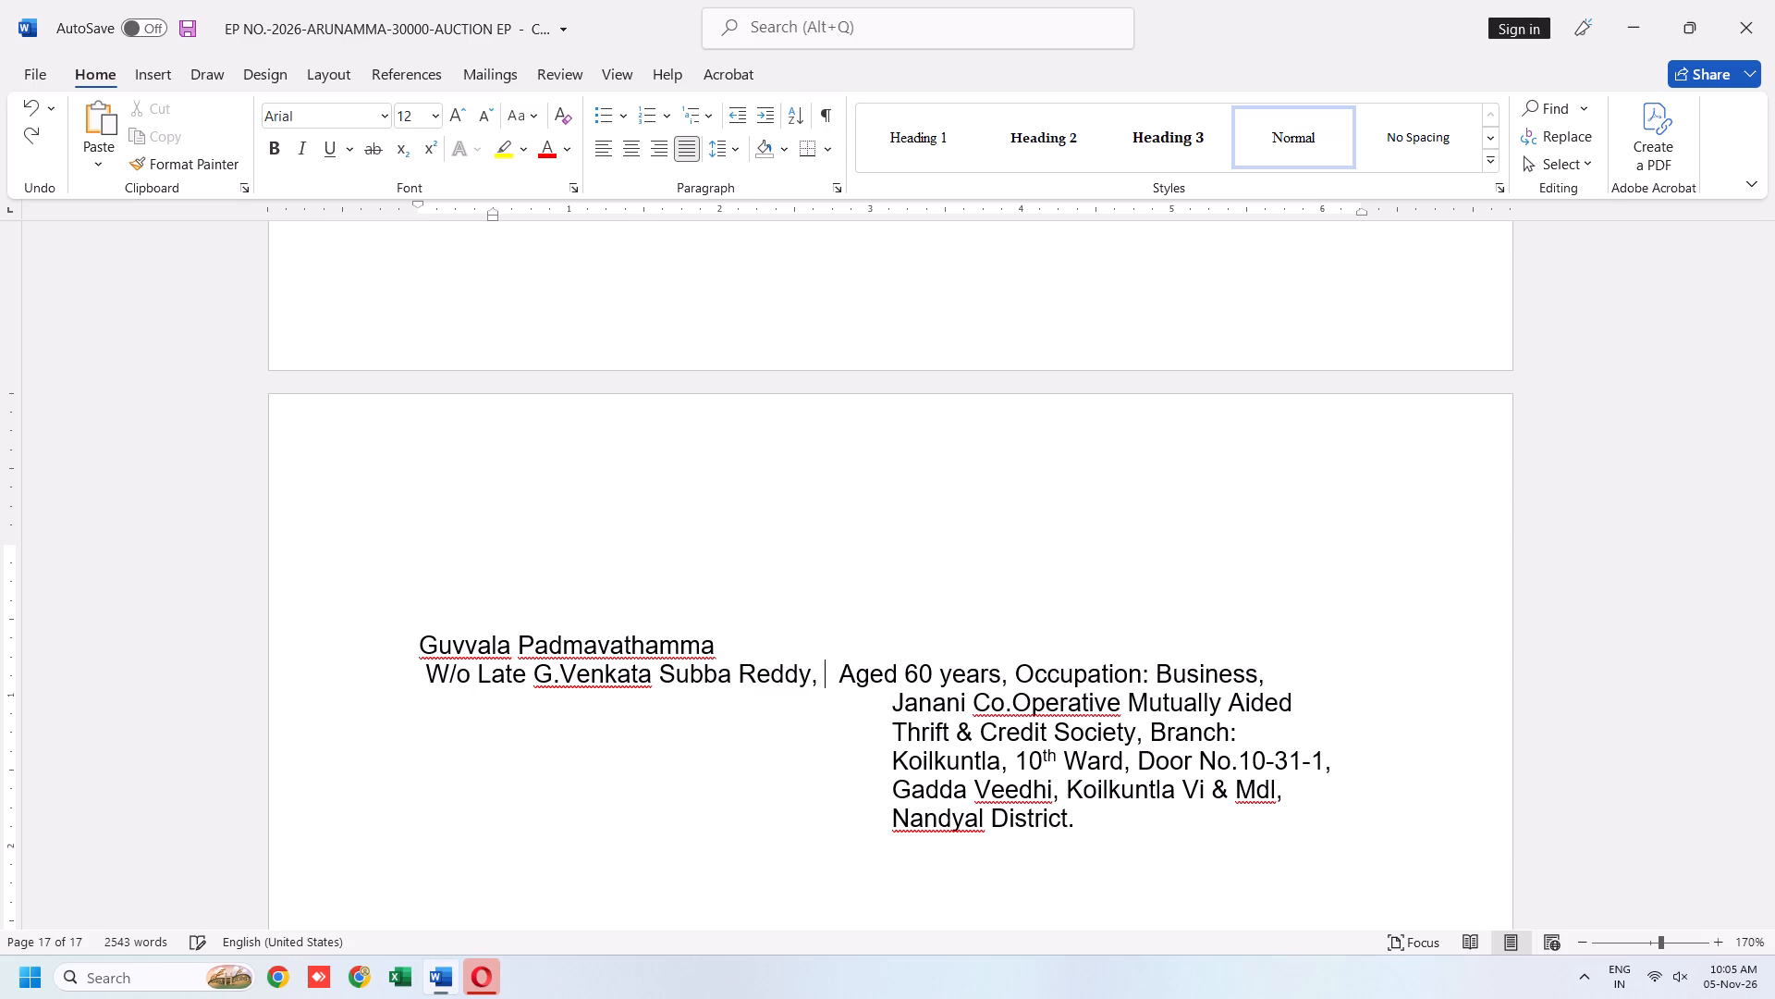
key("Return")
Remove the gap before the first line of the society's name, bringing it to the left margin below the occupation line.
left_click(895, 737)
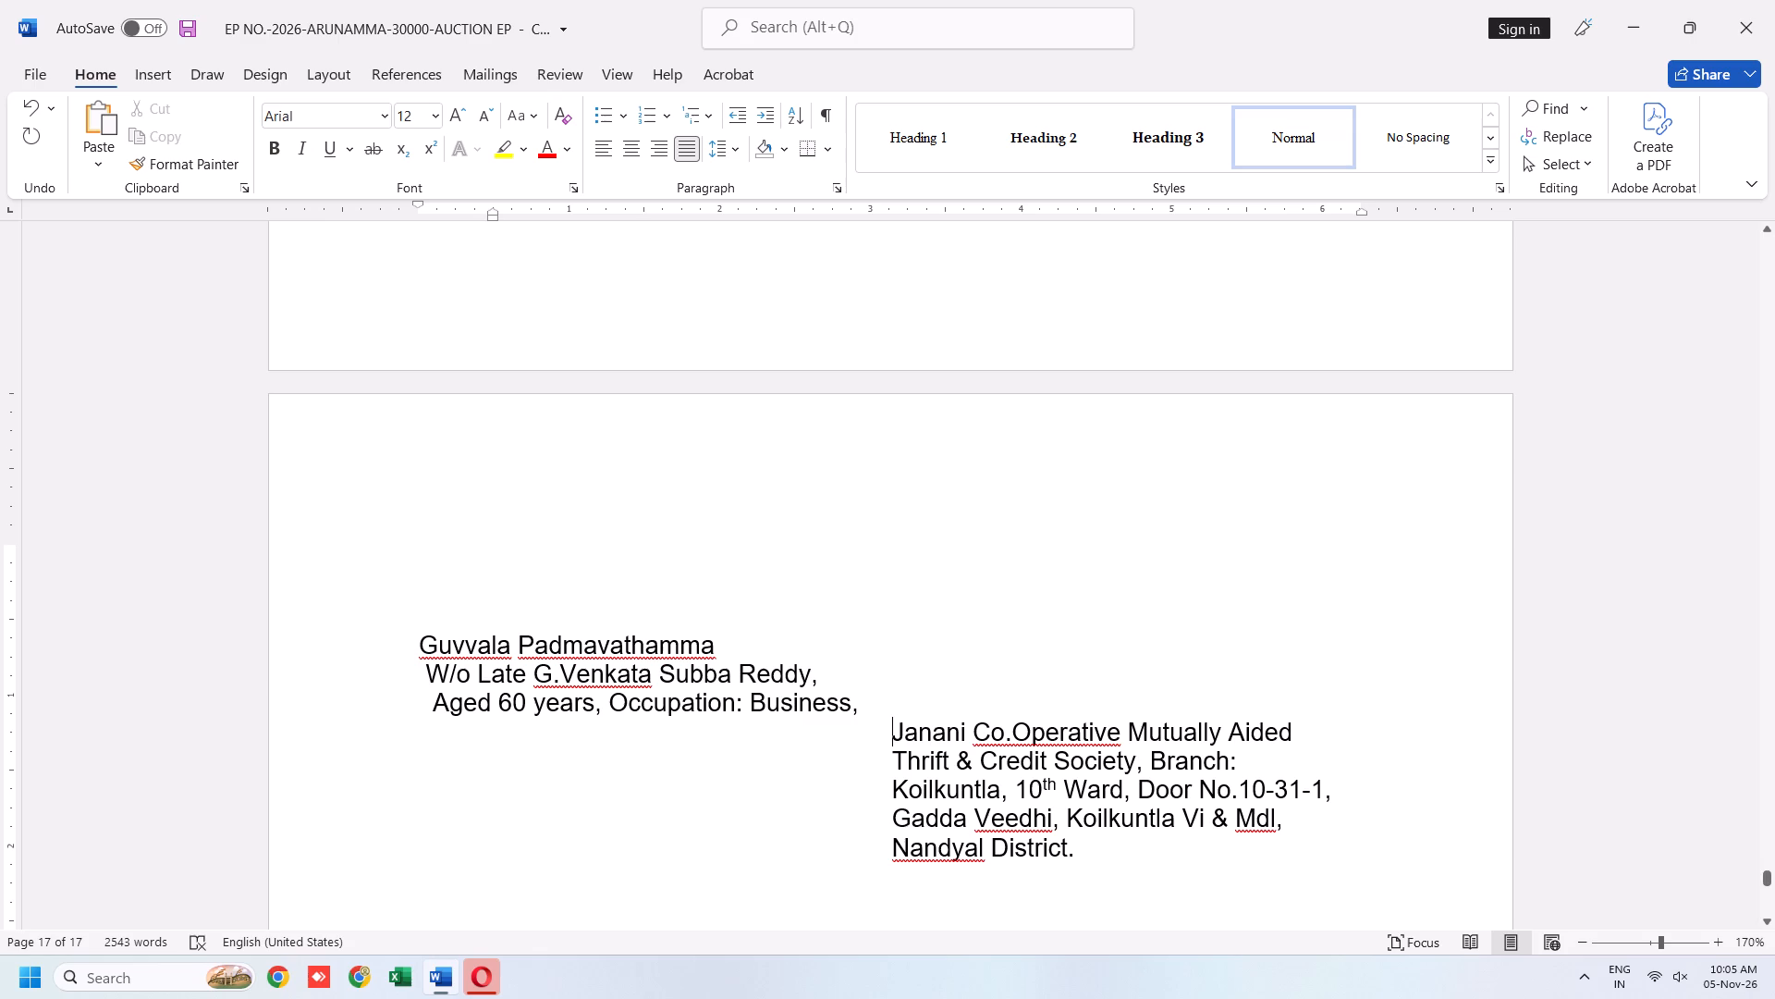
key("BackSpace")
key("BackSpace")
key("BackSpace")
key("BackSpace")
key("BackSpace")
key("BackSpace")
key("BackSpace")
key("BackSpace")
key("BackSpace")
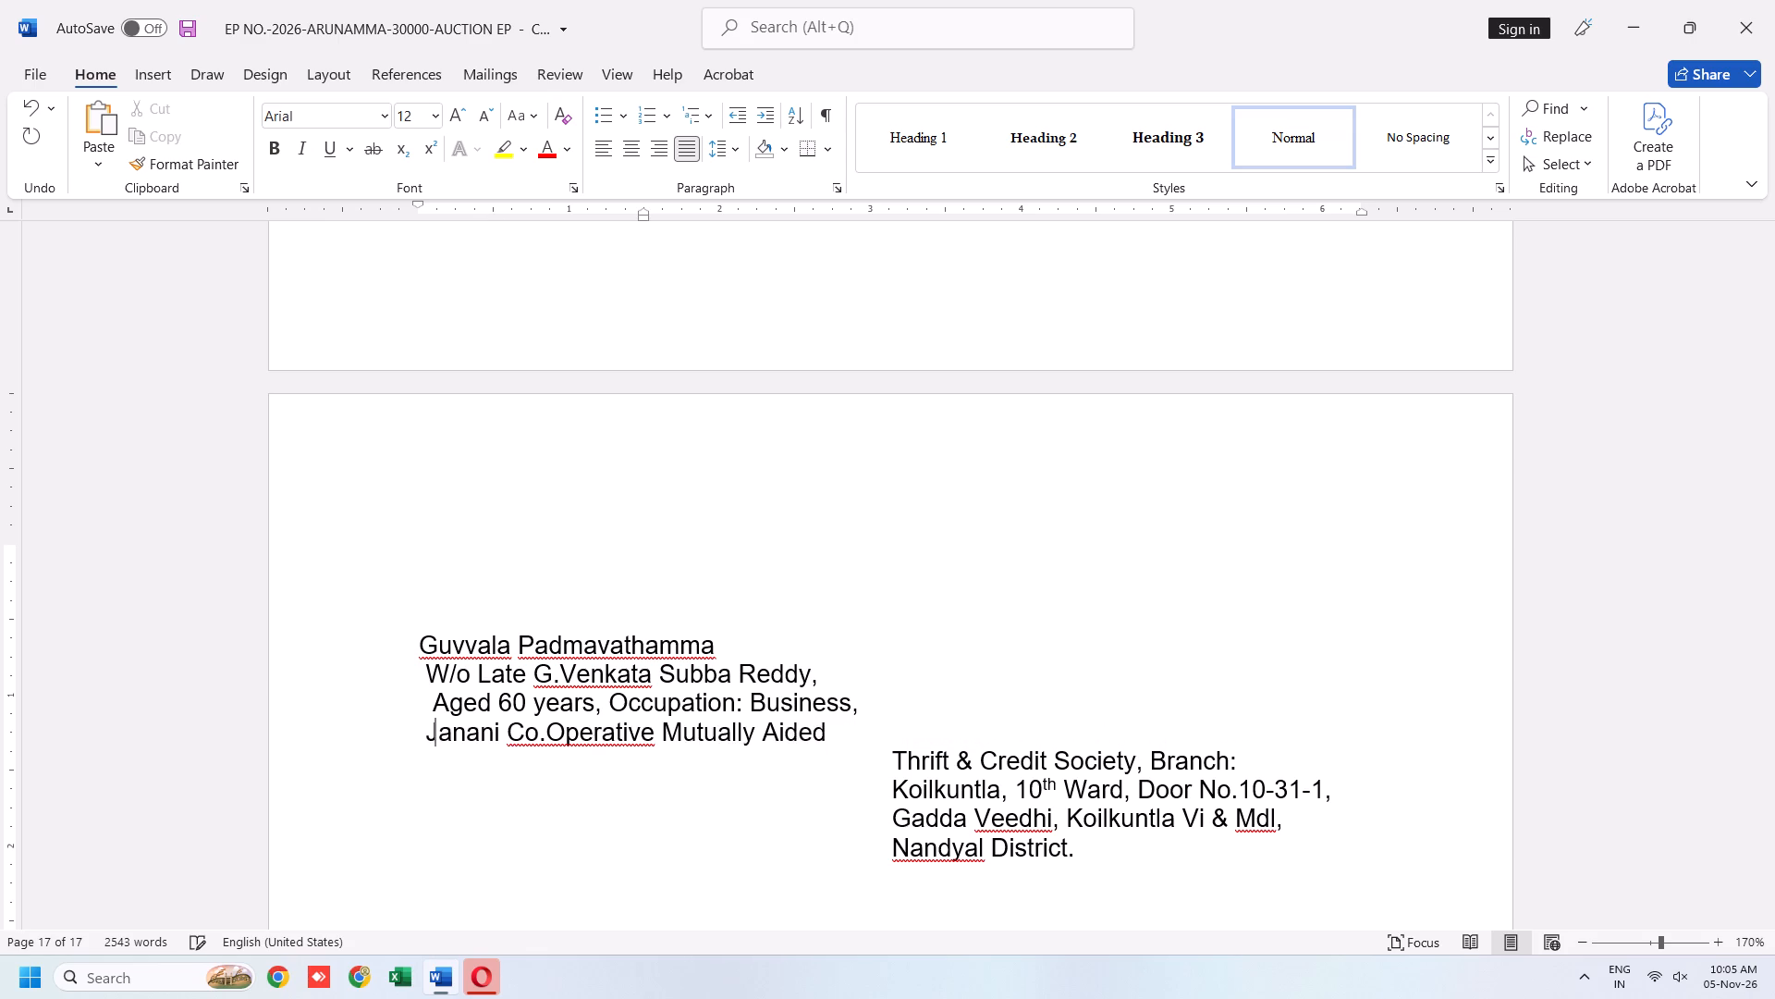
key("BackSpace")
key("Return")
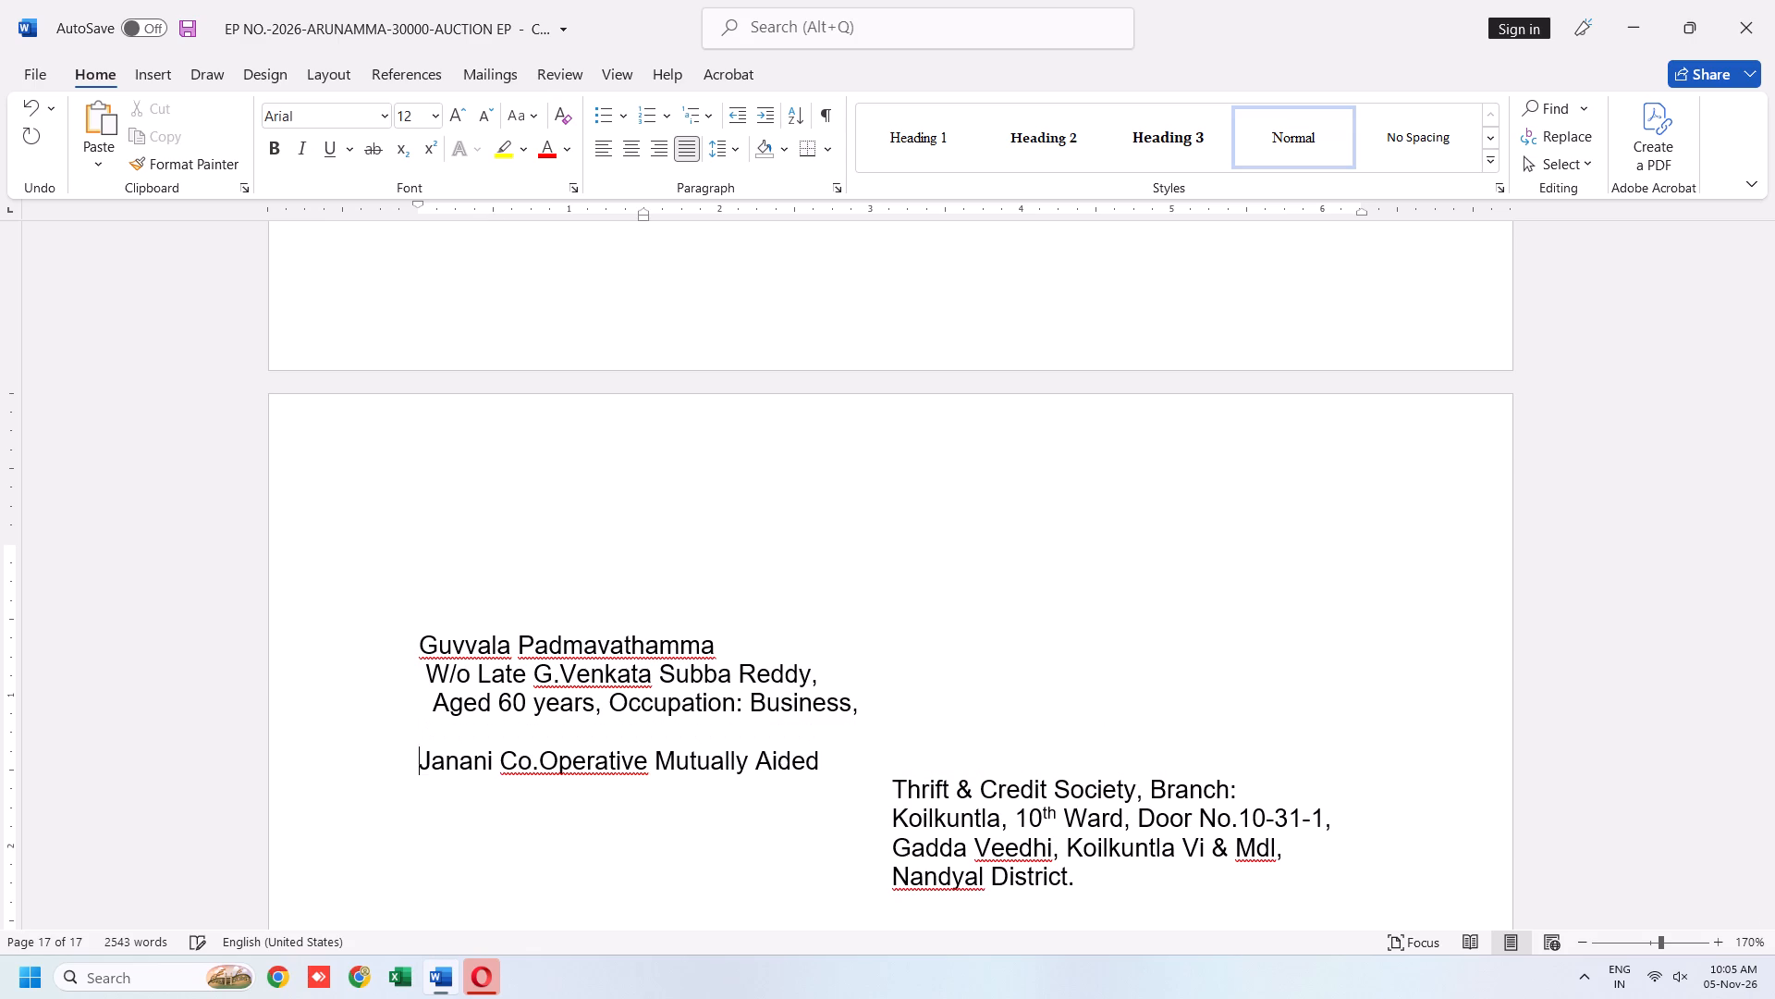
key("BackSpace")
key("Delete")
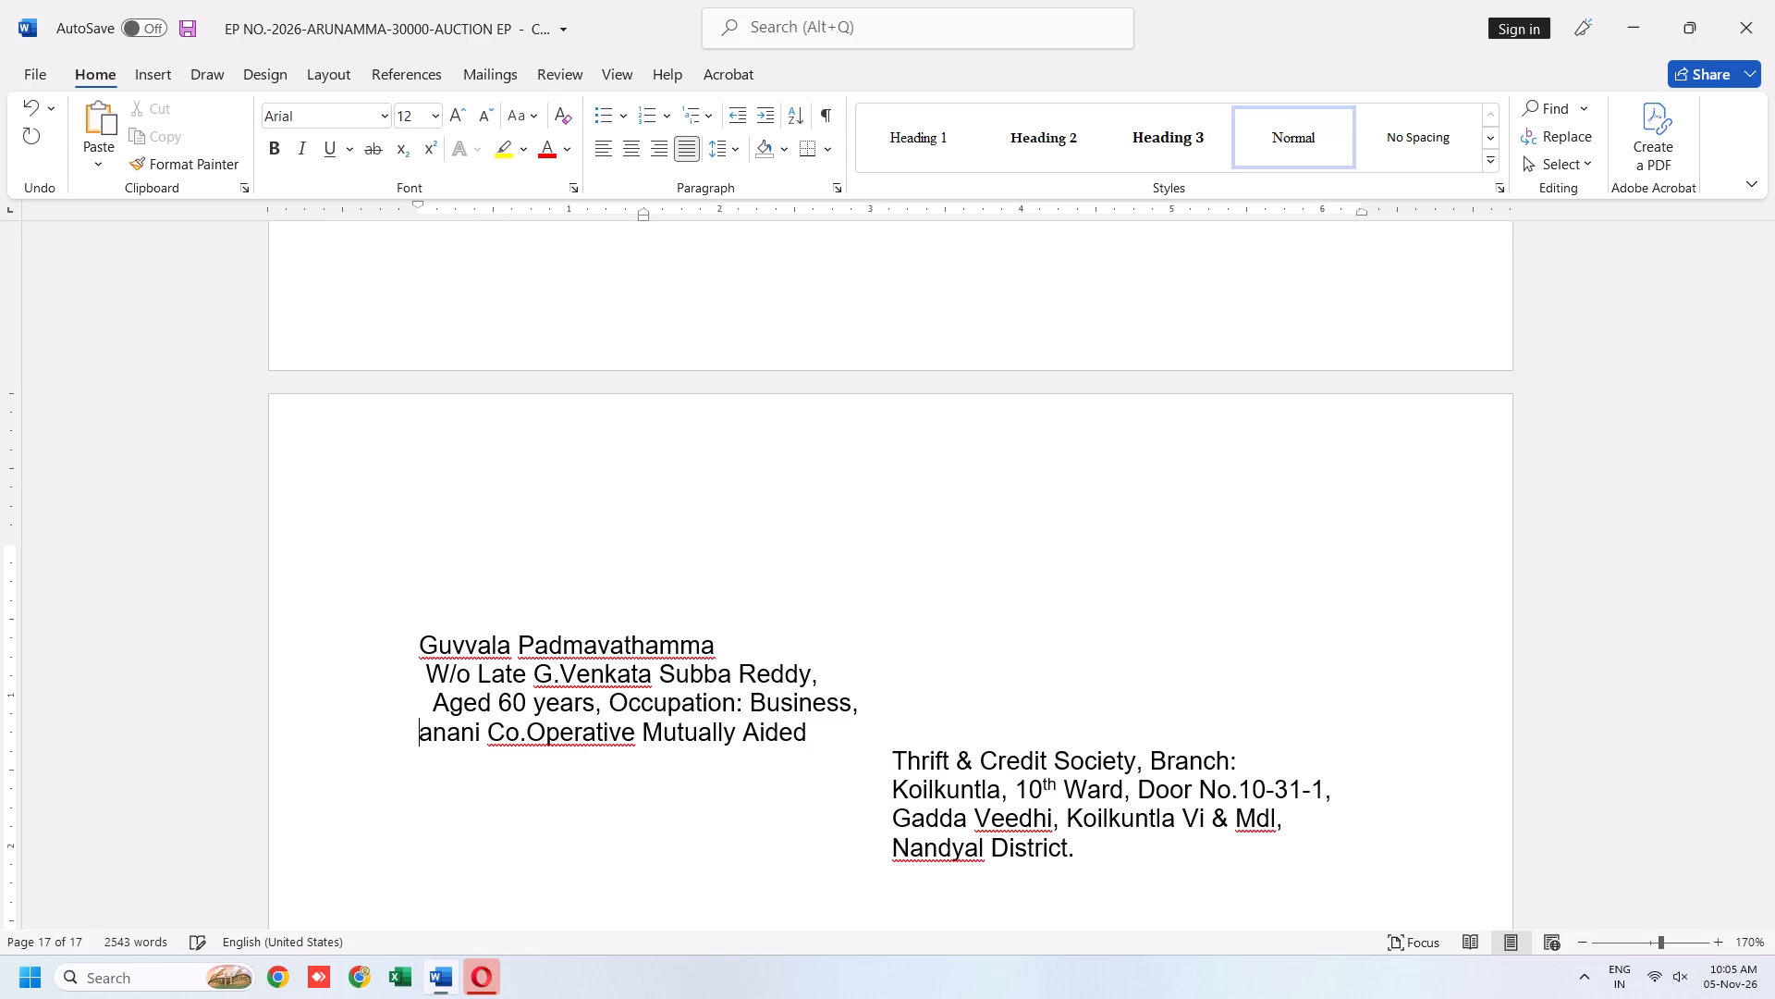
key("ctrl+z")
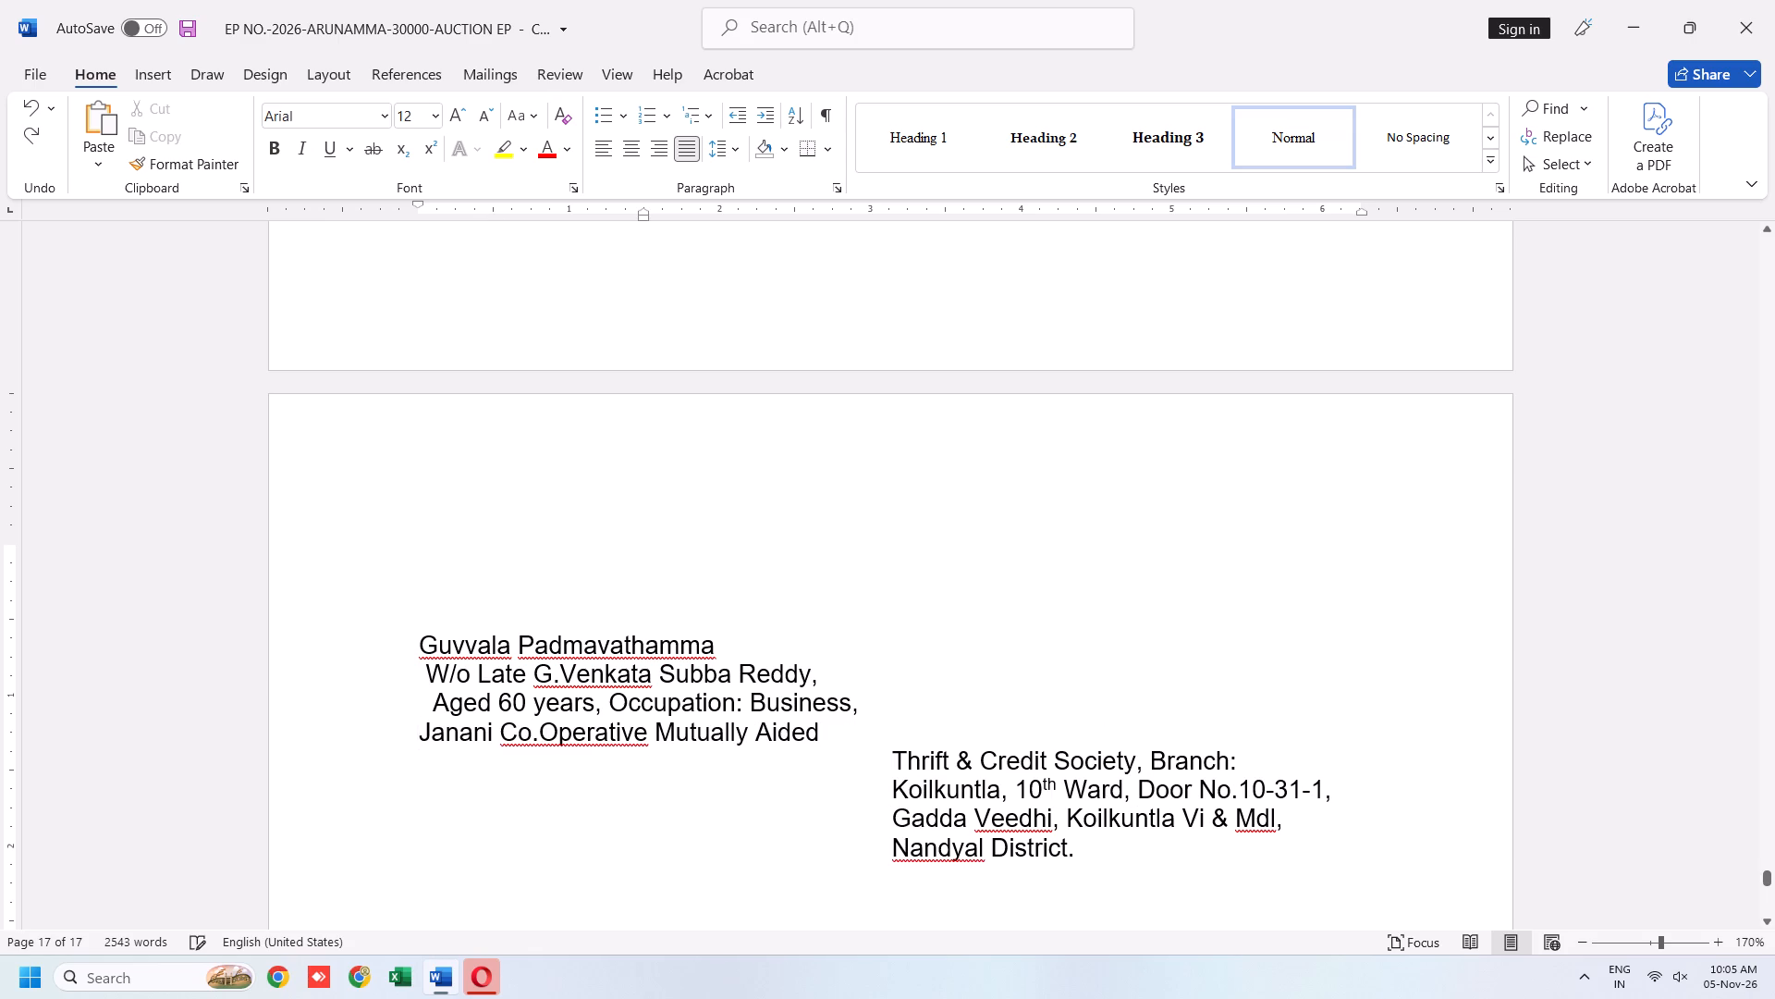
Indent the first line of the society's name by two spaces to align it with the age and occupation line.
key("Tab")
key("BackSpace")
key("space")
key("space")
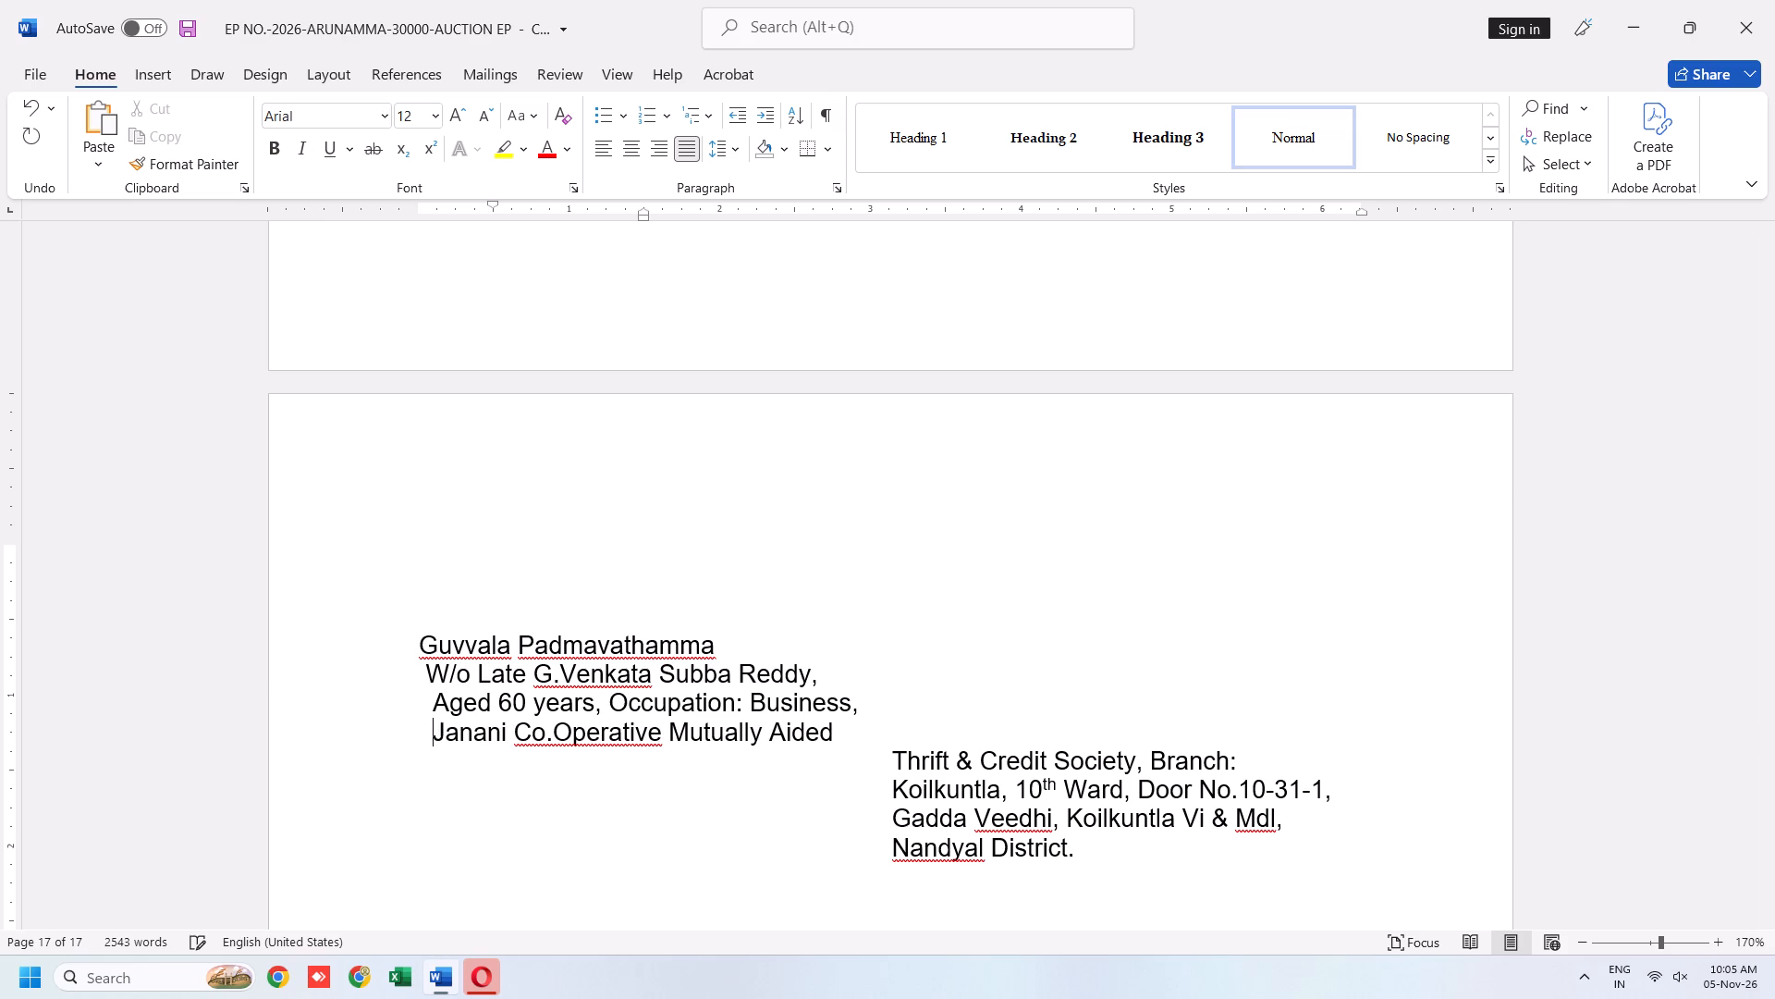
Remove the gap before "Thrift & Credit Society, Branch:" and place it on its own line under the society's name, indented three spaces.
left_click(856, 738)
key("Delete")
key("Delete")
key("Delete")
key("Delete")
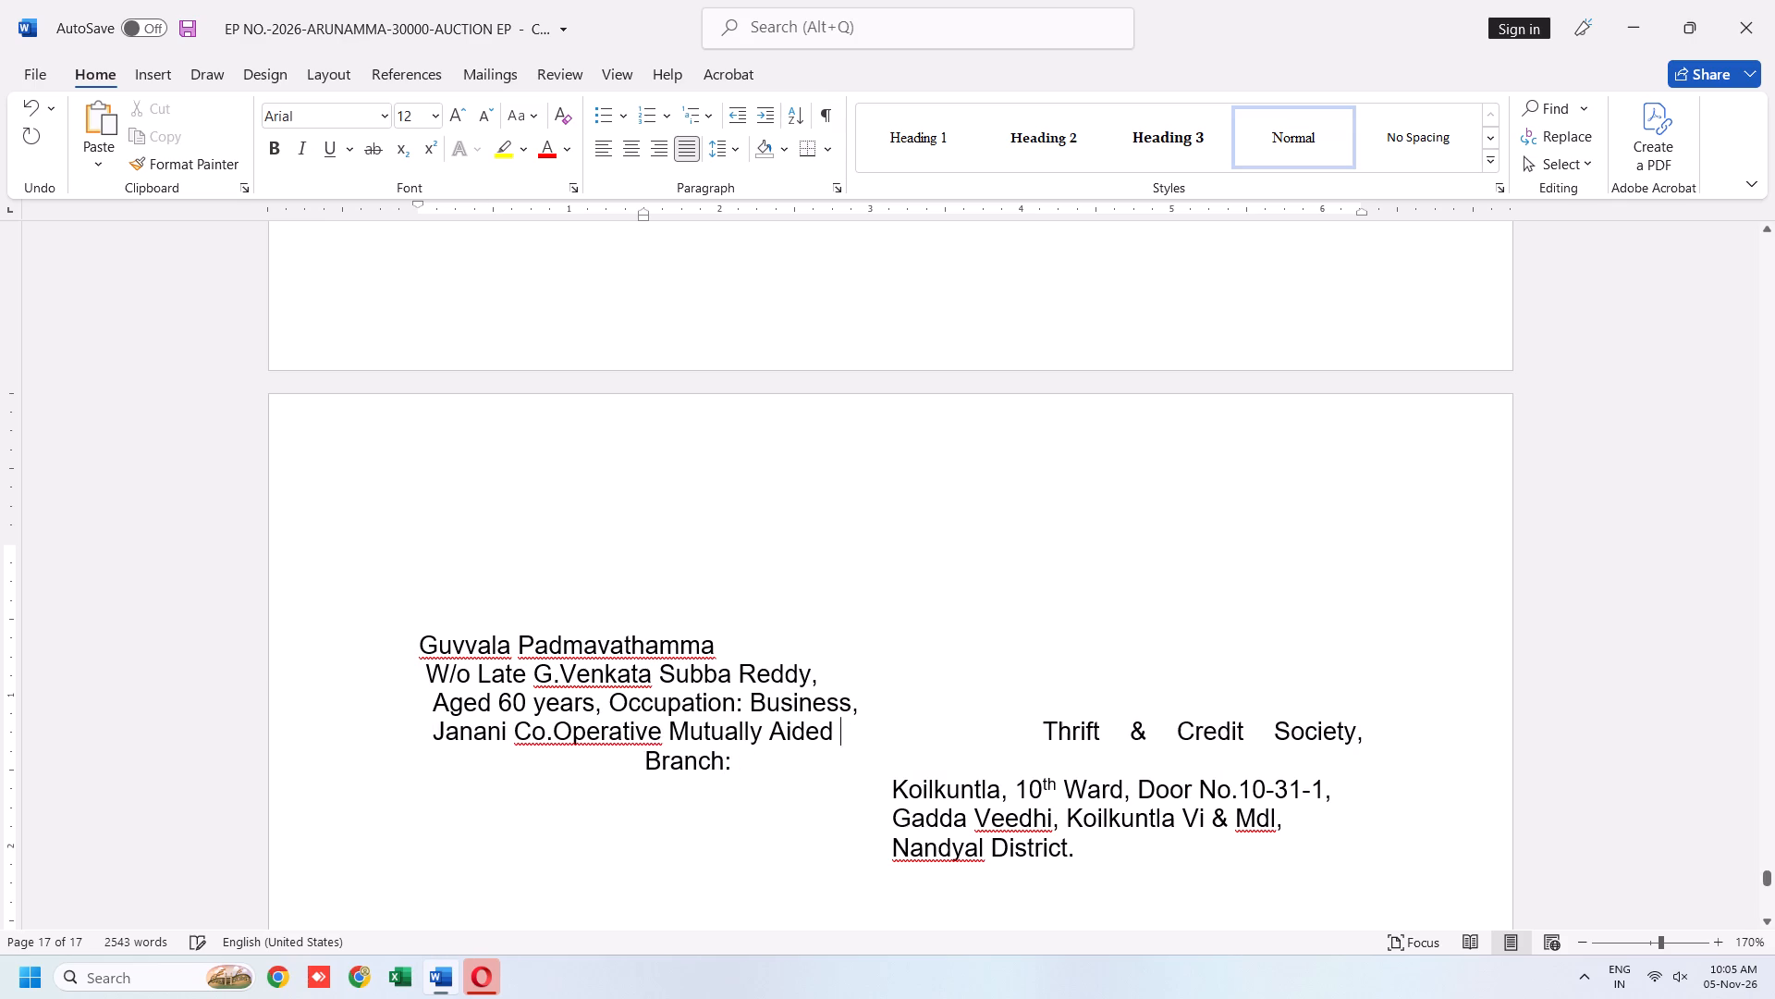
key("Delete")
key("Delete")
key("Delete")
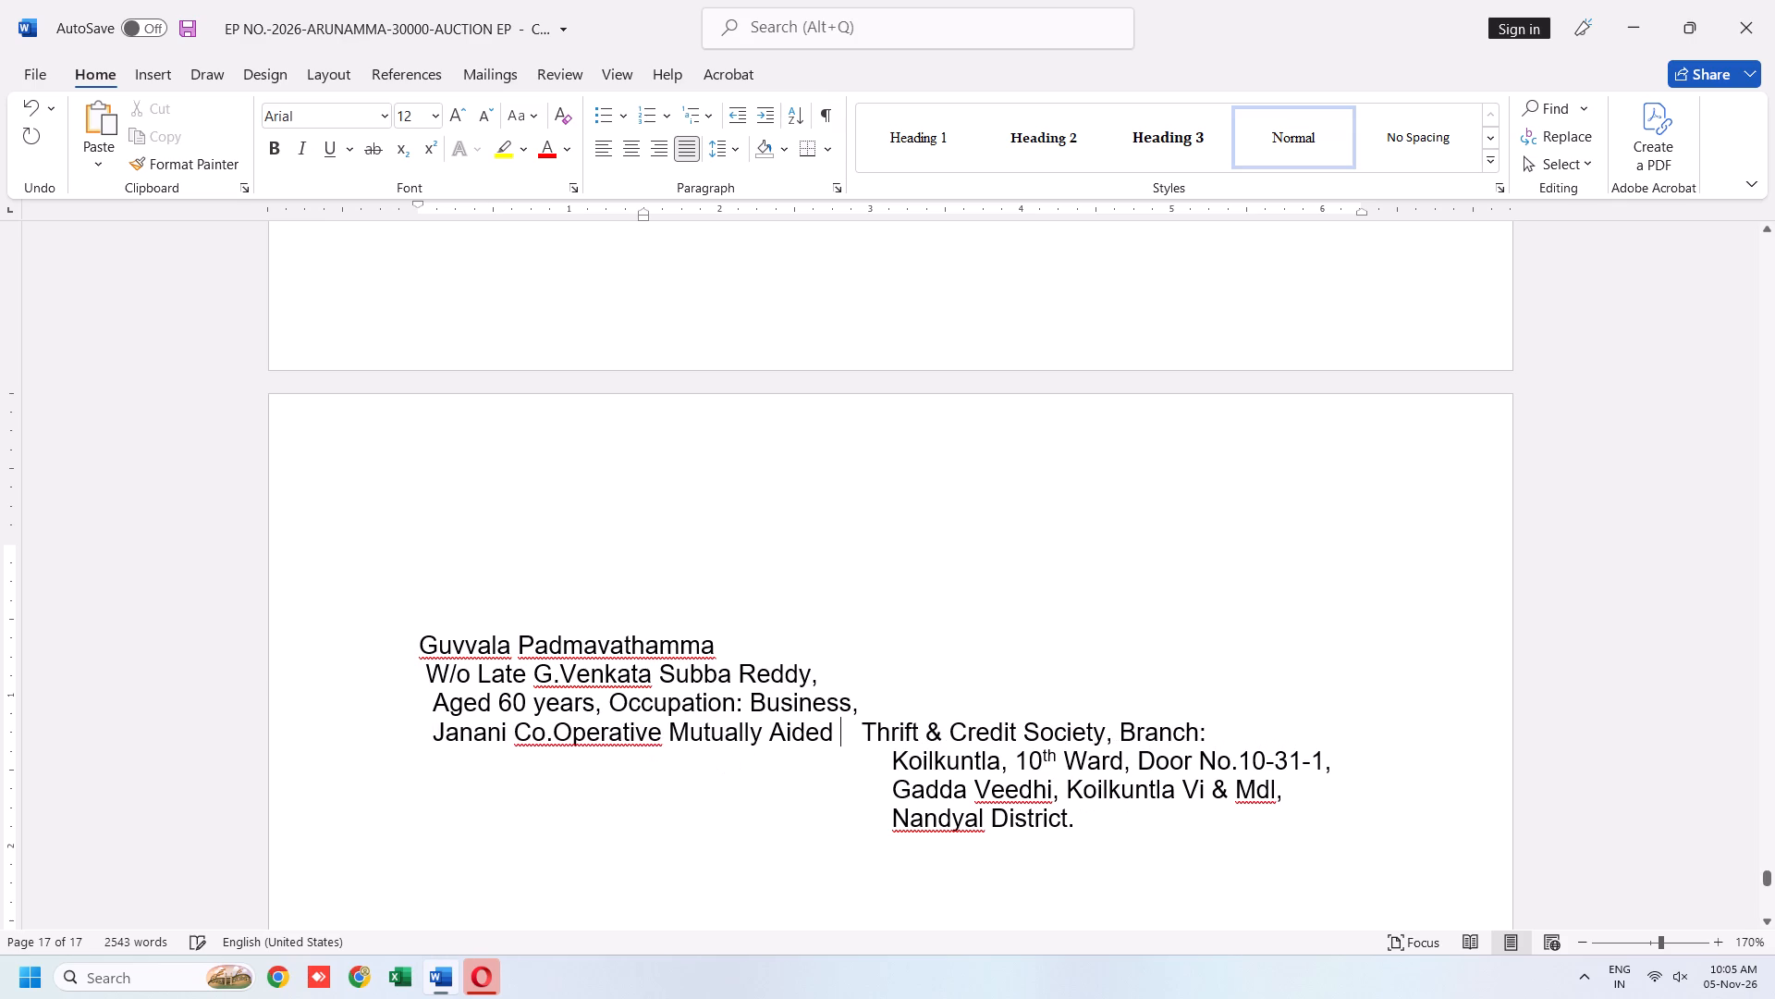
key("Delete")
key("Delete")
key("Delete")
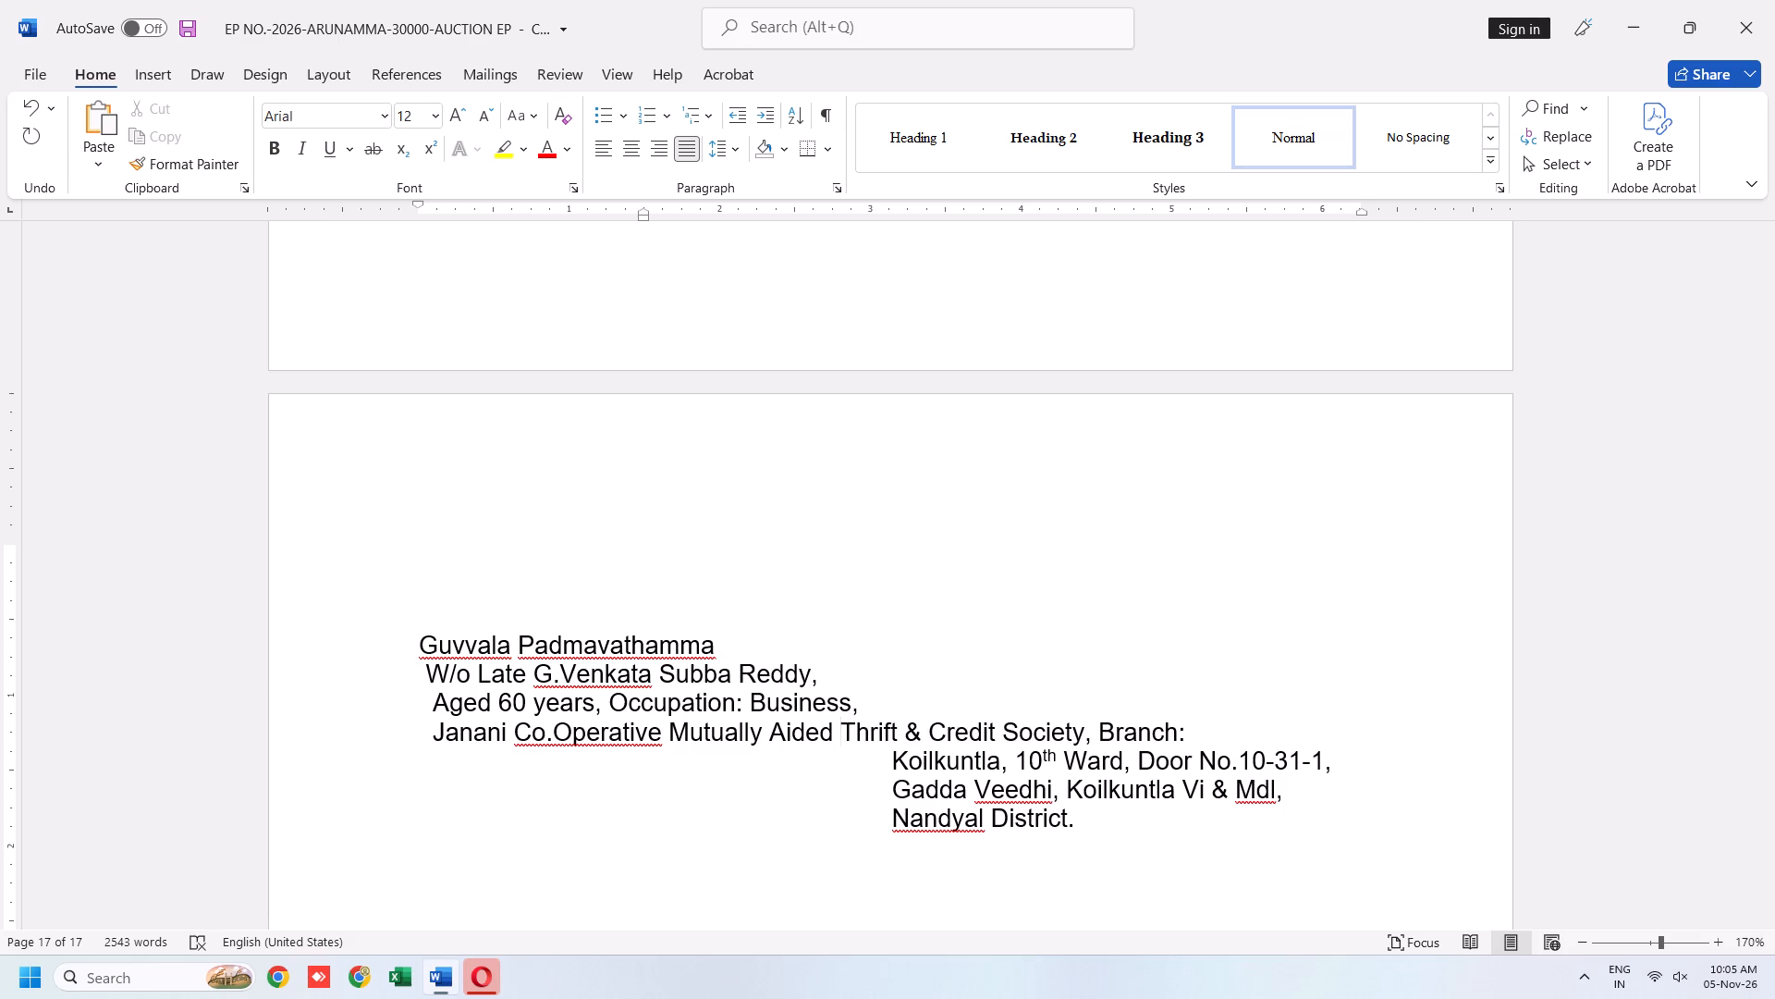
key("Return")
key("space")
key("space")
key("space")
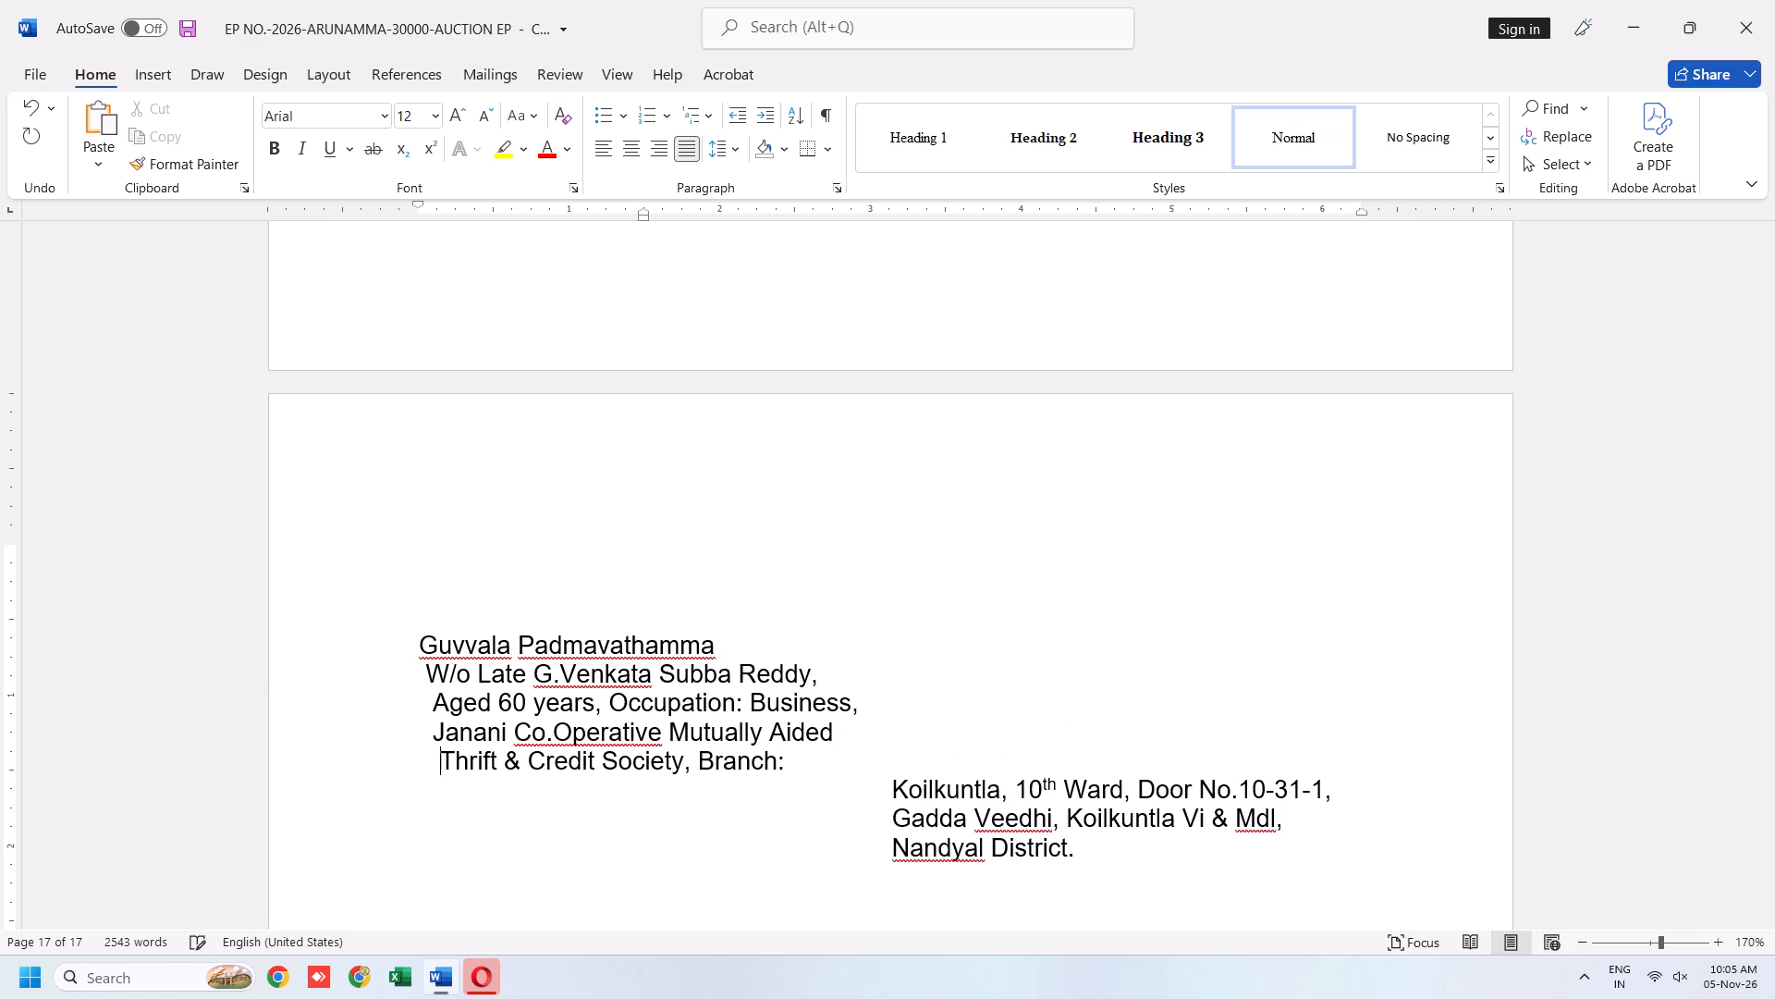
Put "Branch:" on a separate line below "Thrift & Credit Society," with a three-space indent.
left_click(700, 768)
key("Return")
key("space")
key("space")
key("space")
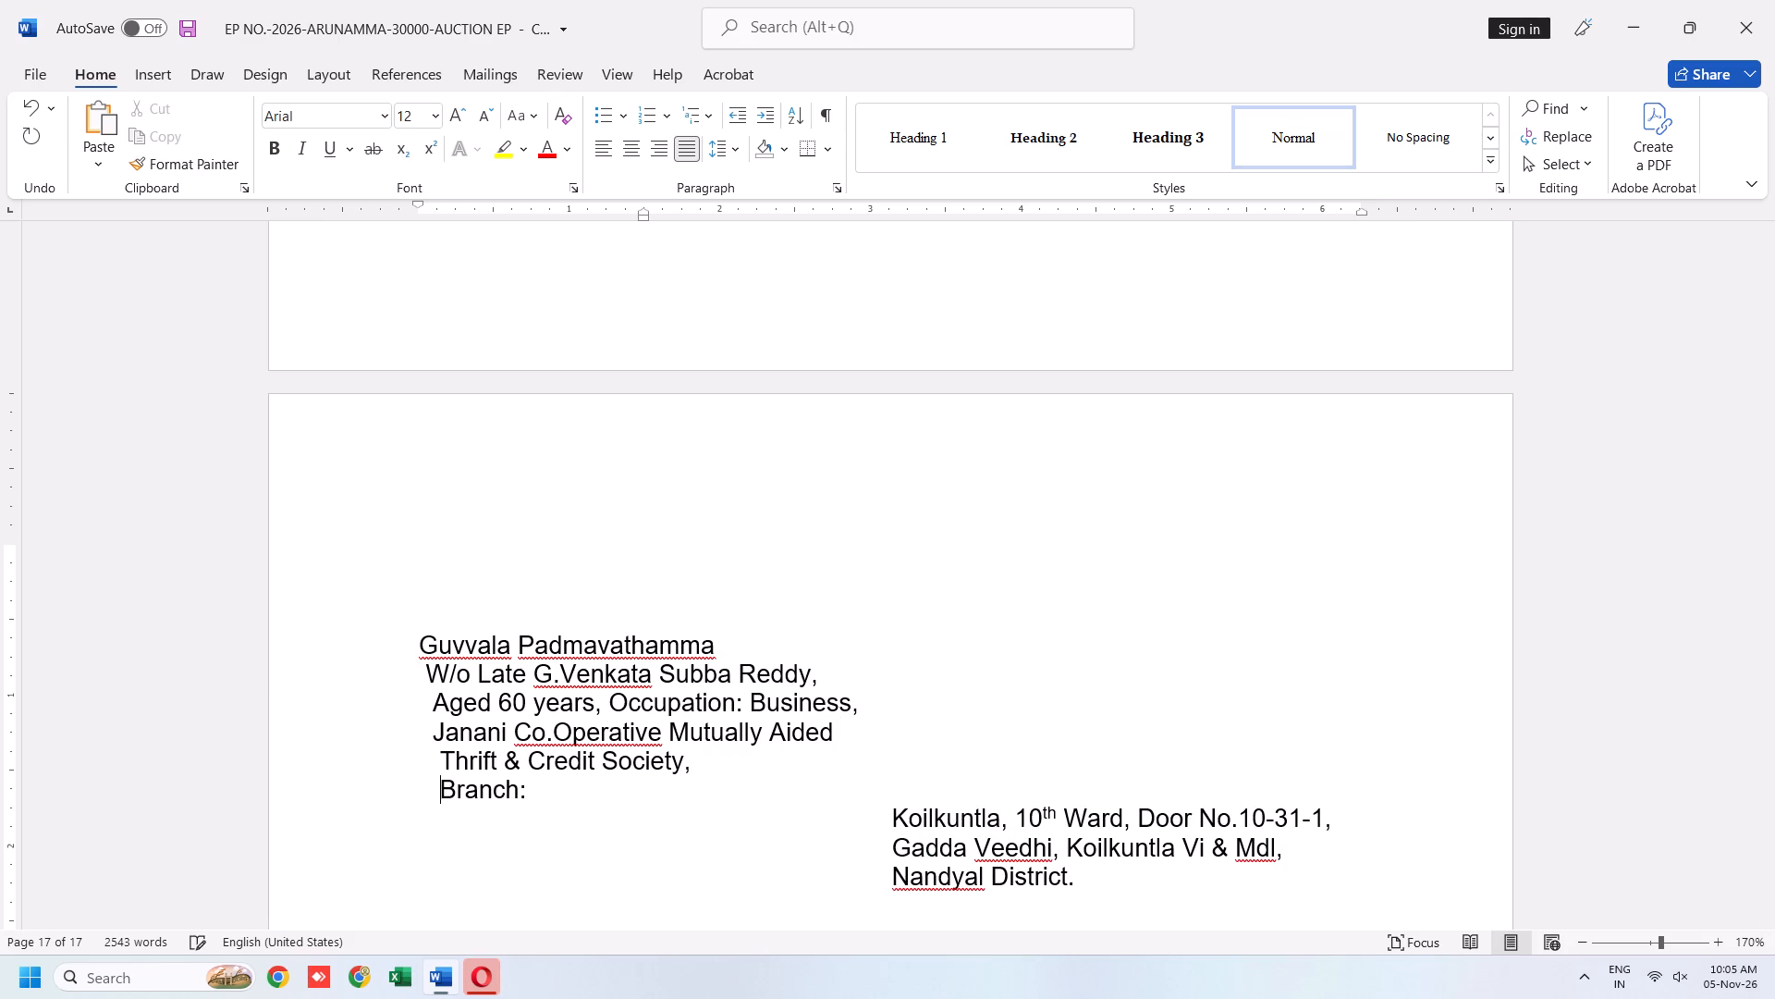
Delete the line break and gap after "Branch:" so the branch place and ward details follow it on the same line.
left_click(612, 815)
left_click(555, 805)
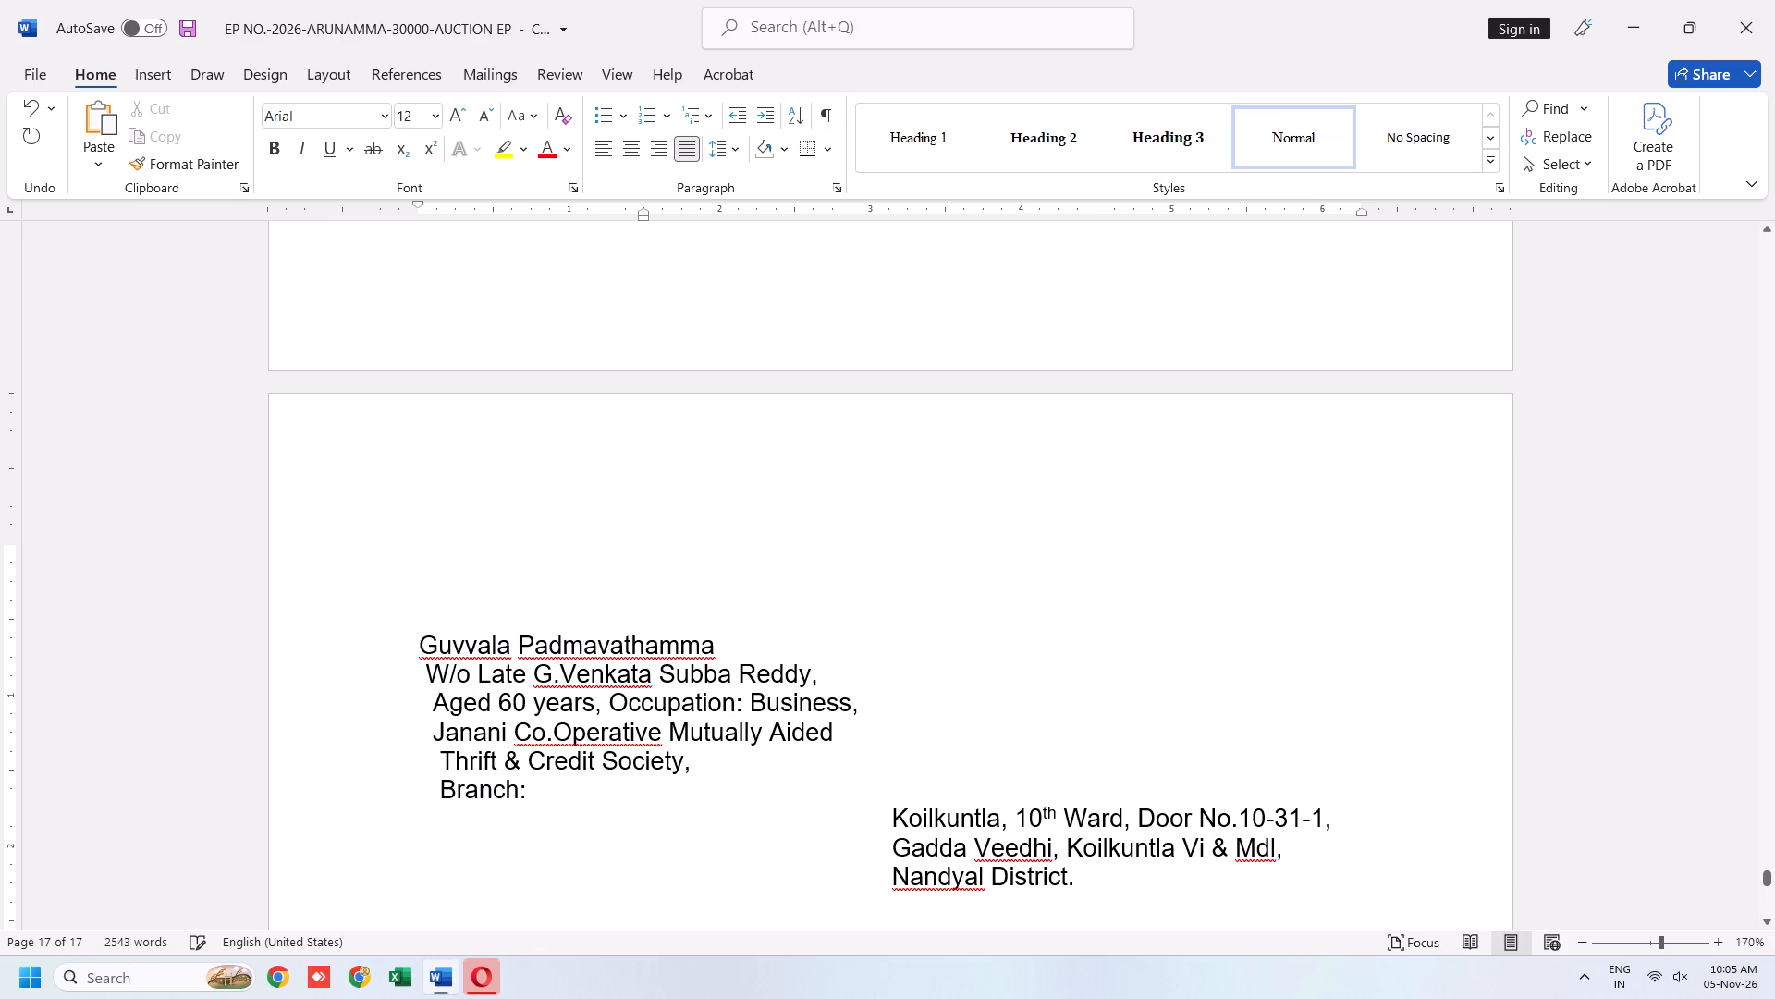
left_click(557, 794)
key("Delete")
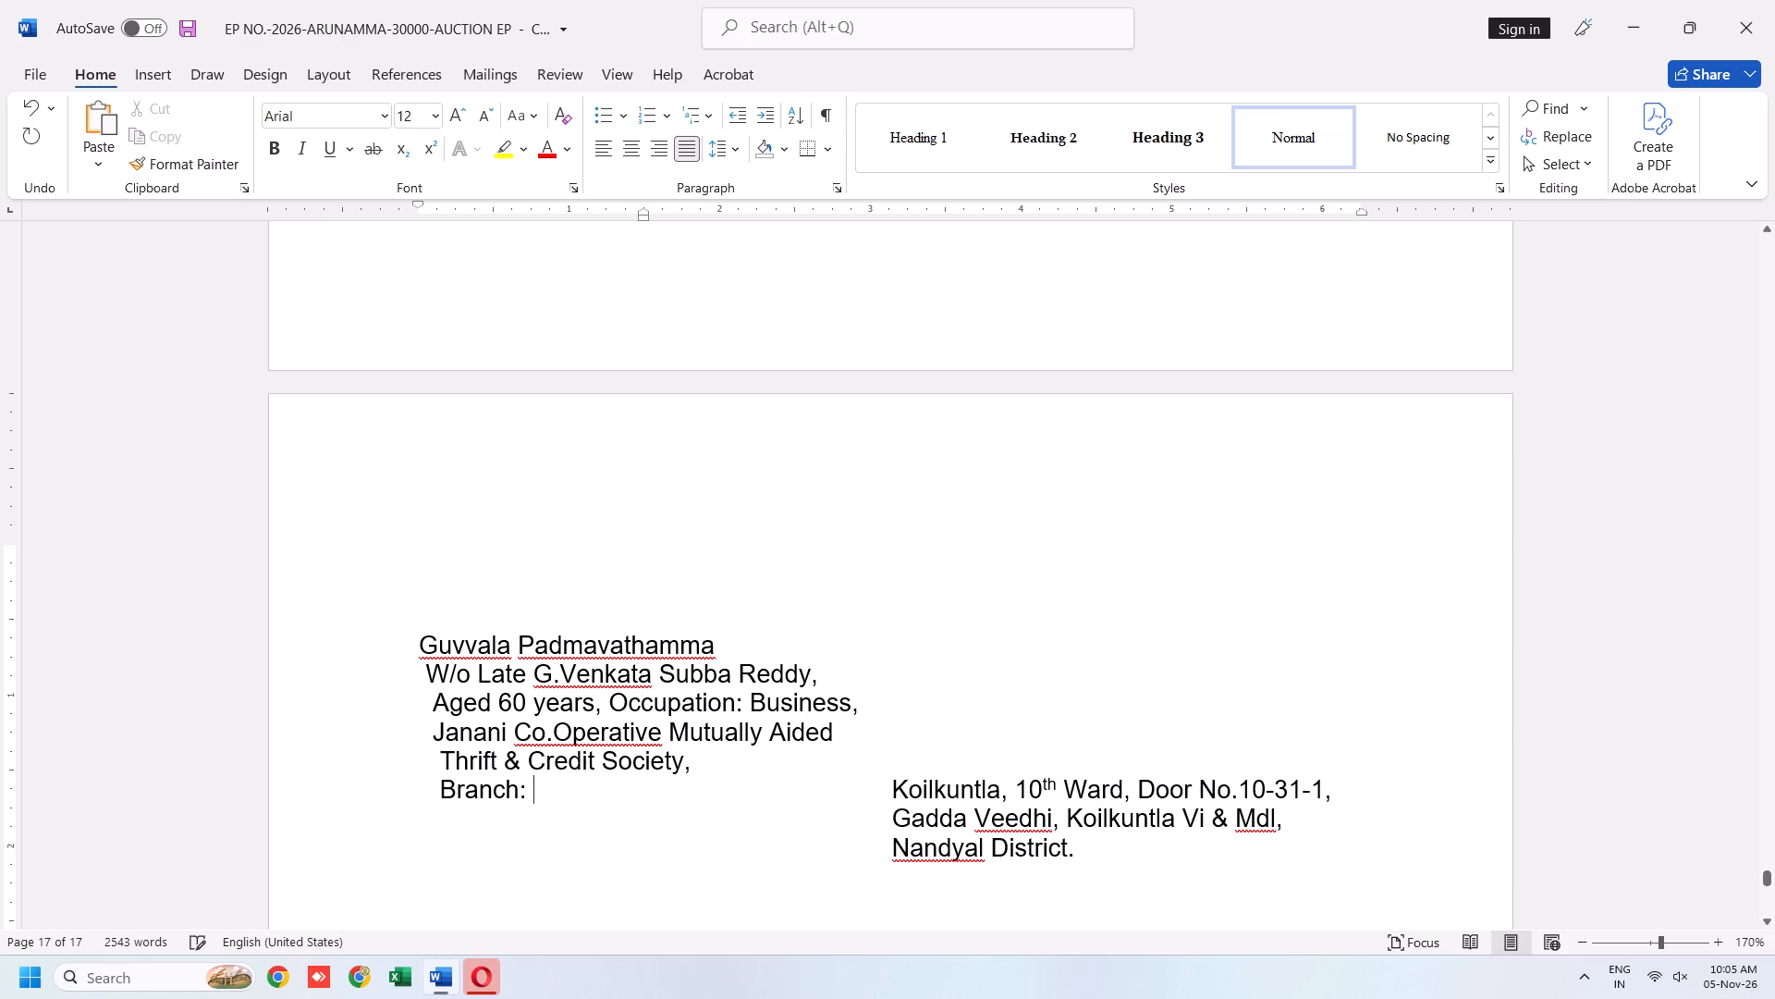
key("Delete")
key("Delete")
key("Delete")
key("Delete")
key("Delete")
key("Delete")
key("Delete")
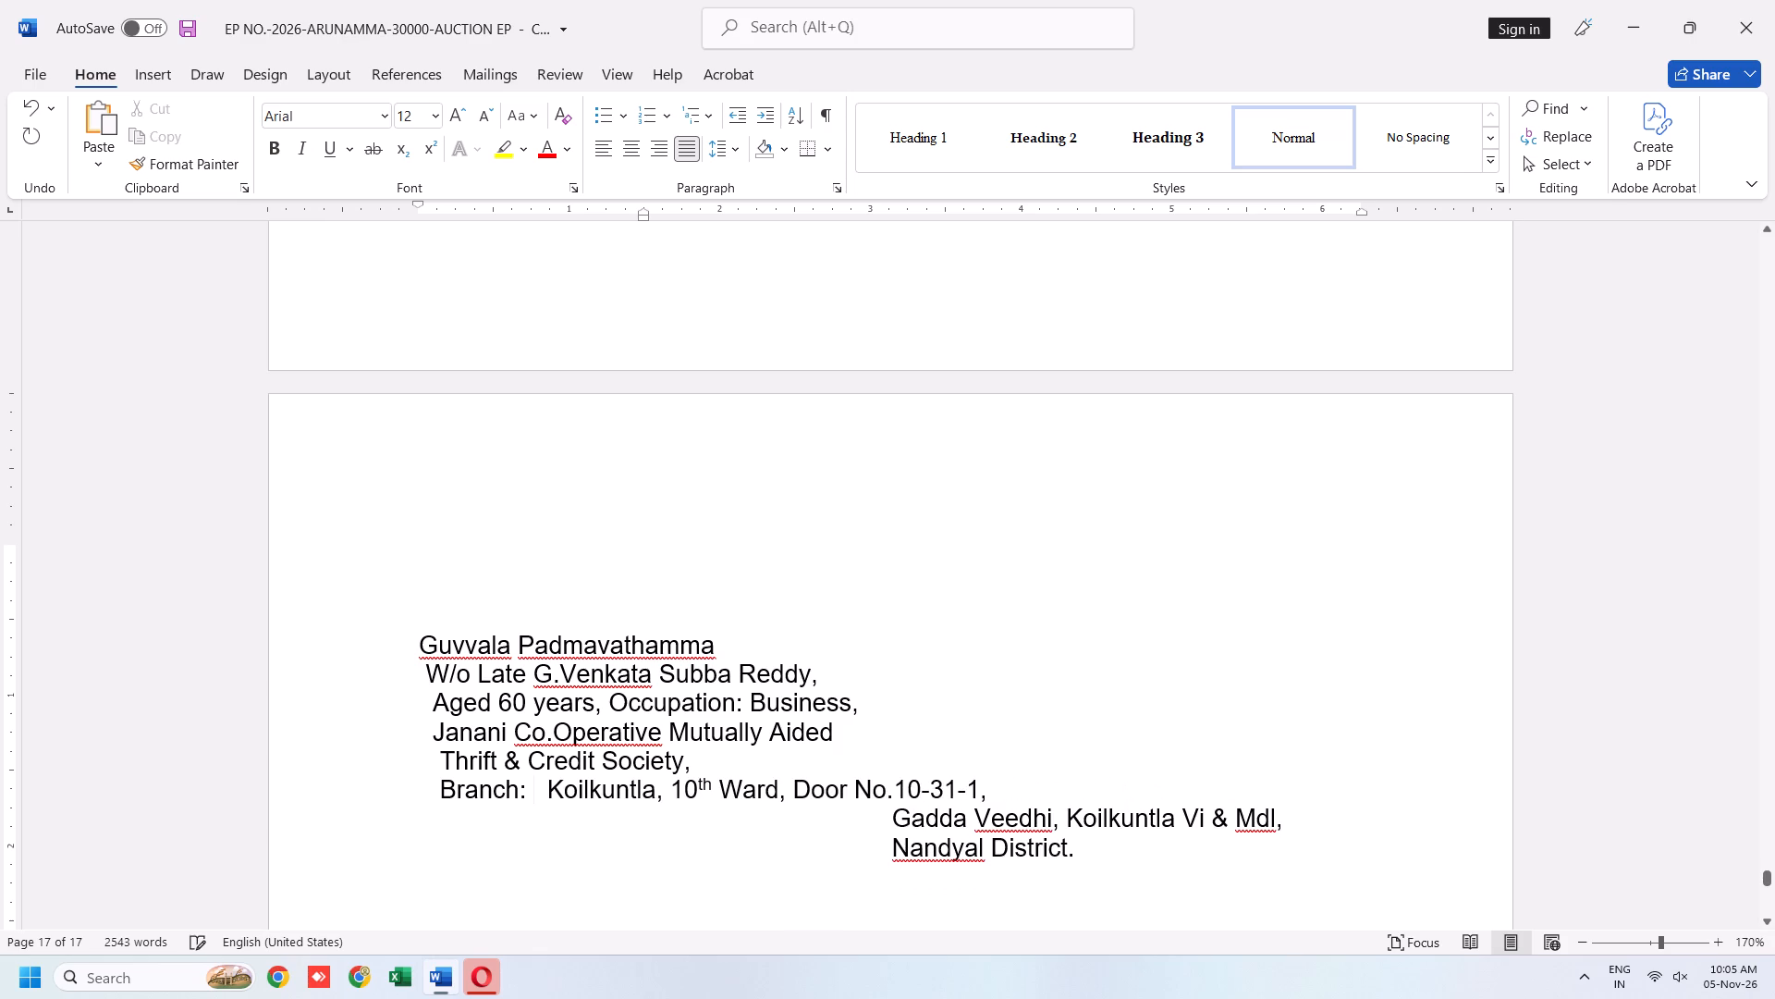
key("Delete")
key("Delete")
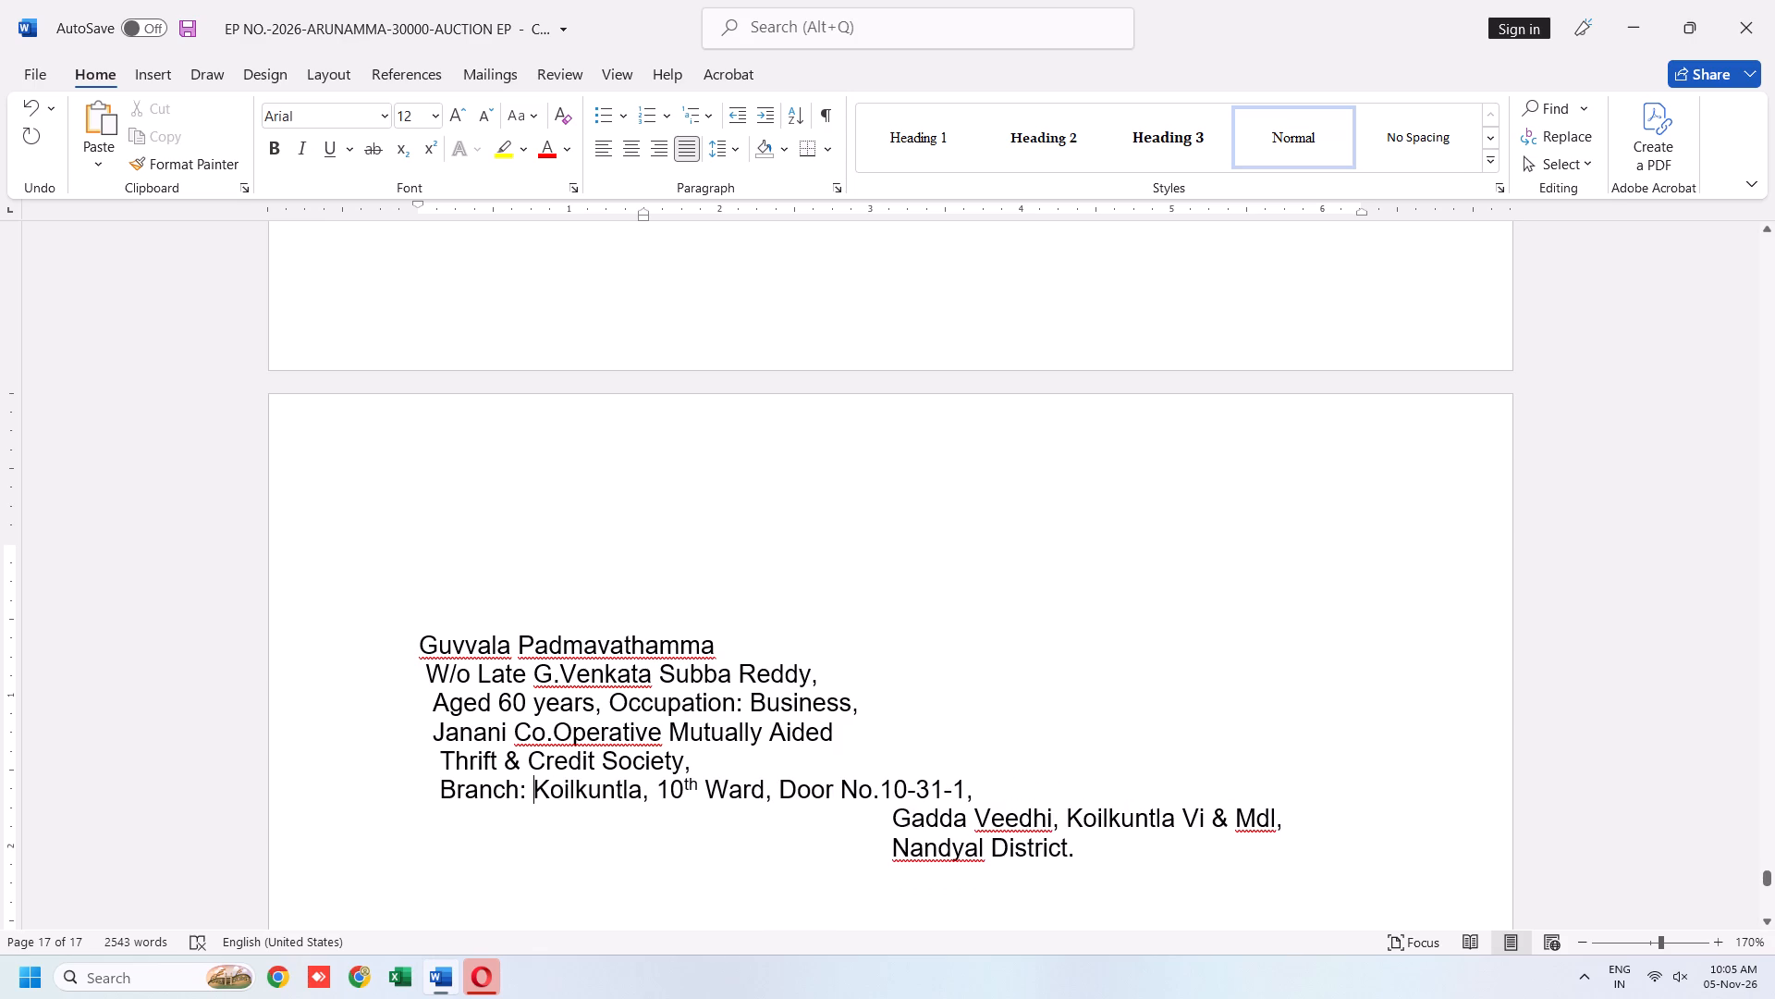
Move the door number onto its own line below the branch and ward line, indented three spaces.
left_click(777, 806)
left_click(779, 793)
key("Return")
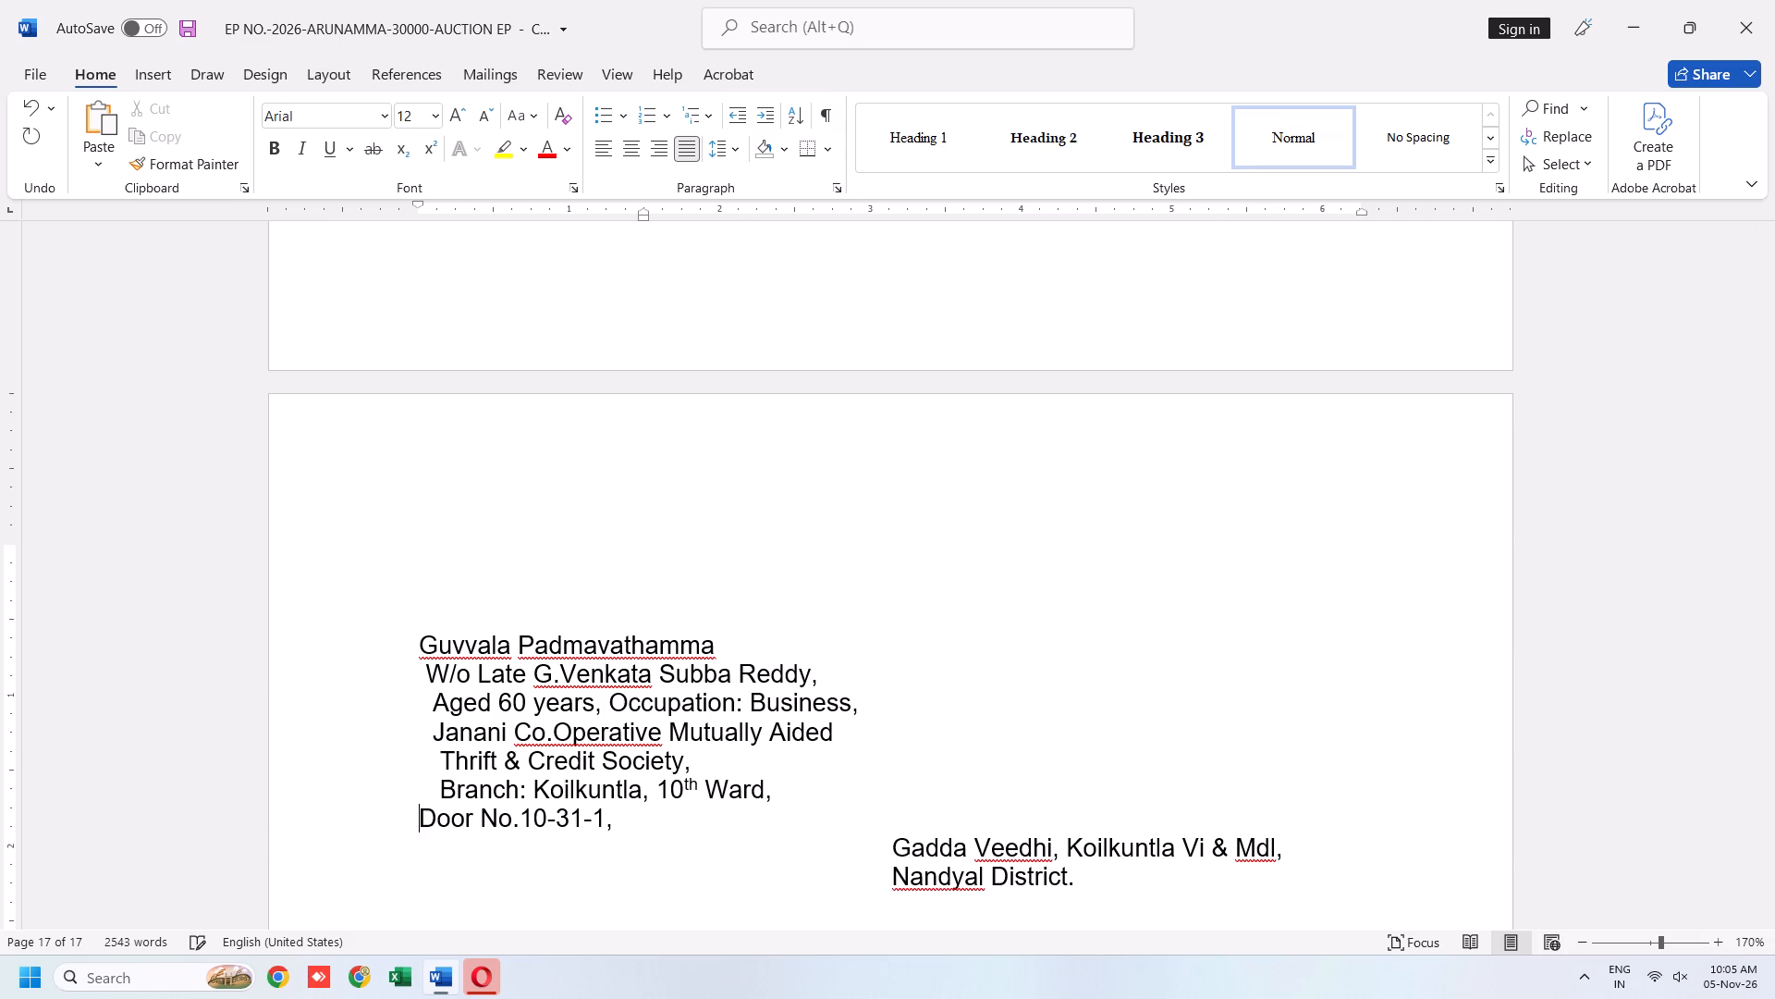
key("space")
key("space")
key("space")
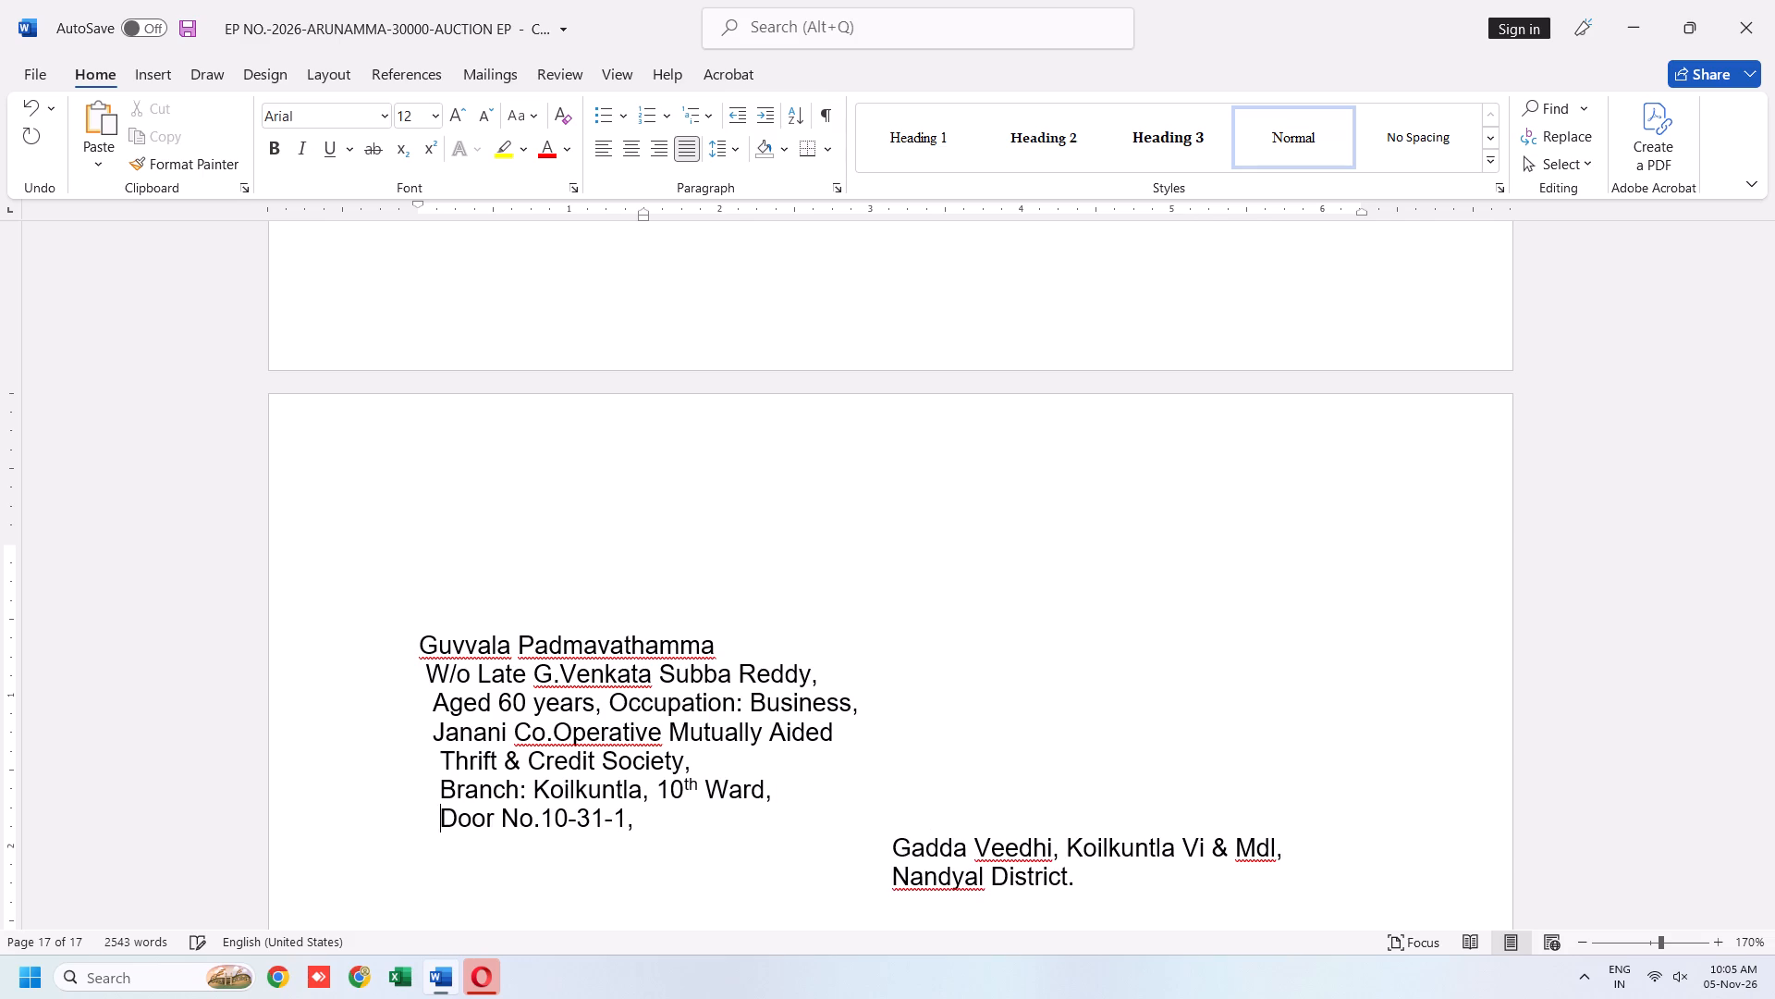
Delete the line break and gap after the door number so the street, village and mandal follow on the same line.
left_click(653, 820)
key("Delete")
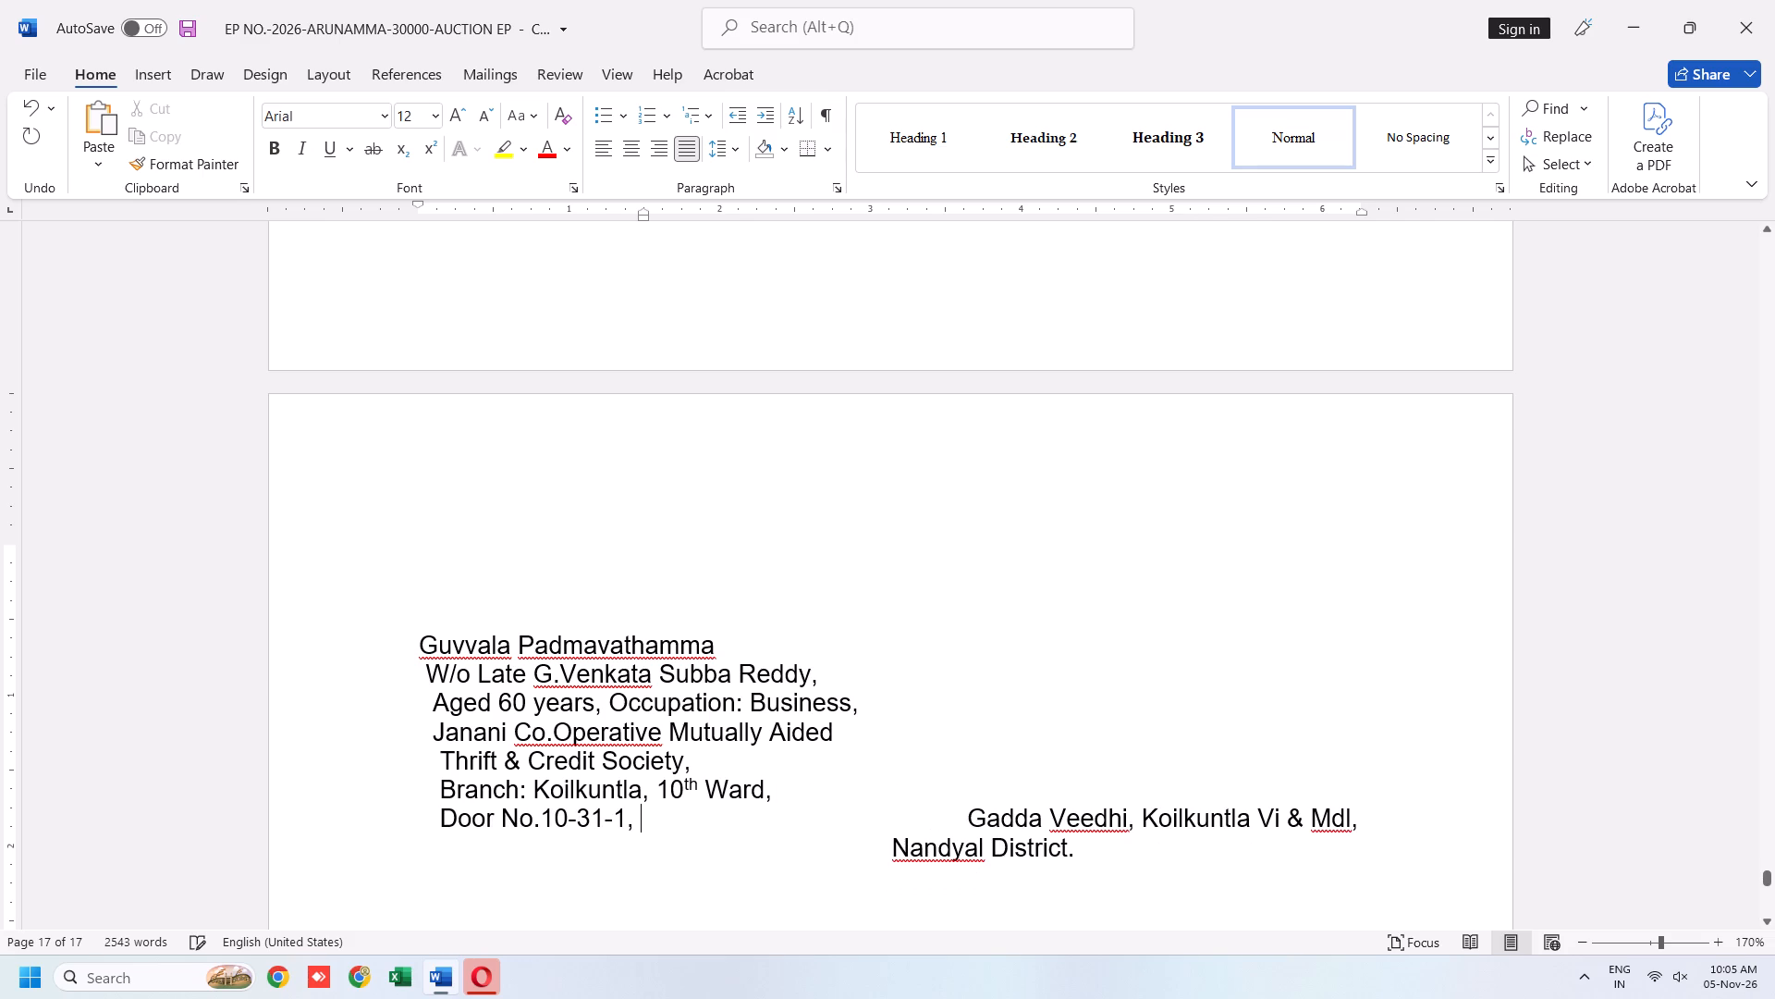
key("Delete")
key("Delete")
key("Delete")
key("Delete")
key("Delete")
key("Delete")
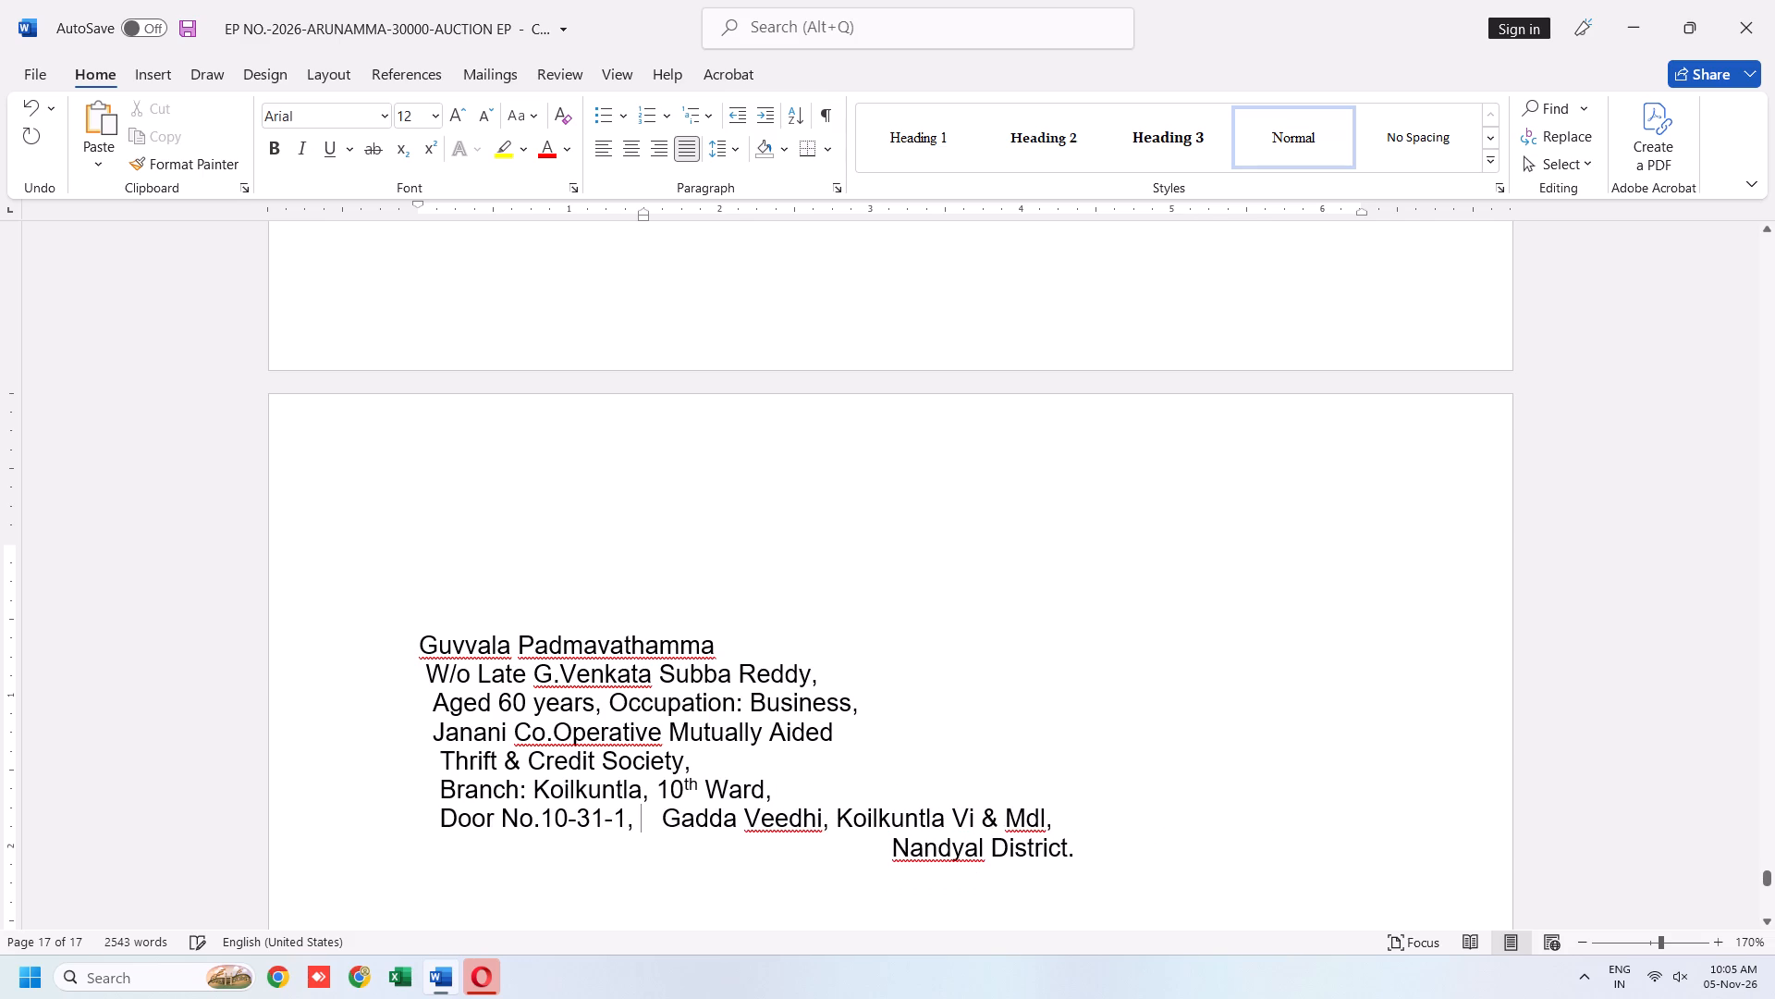
key("Delete")
key("Delete")
key("Delete")
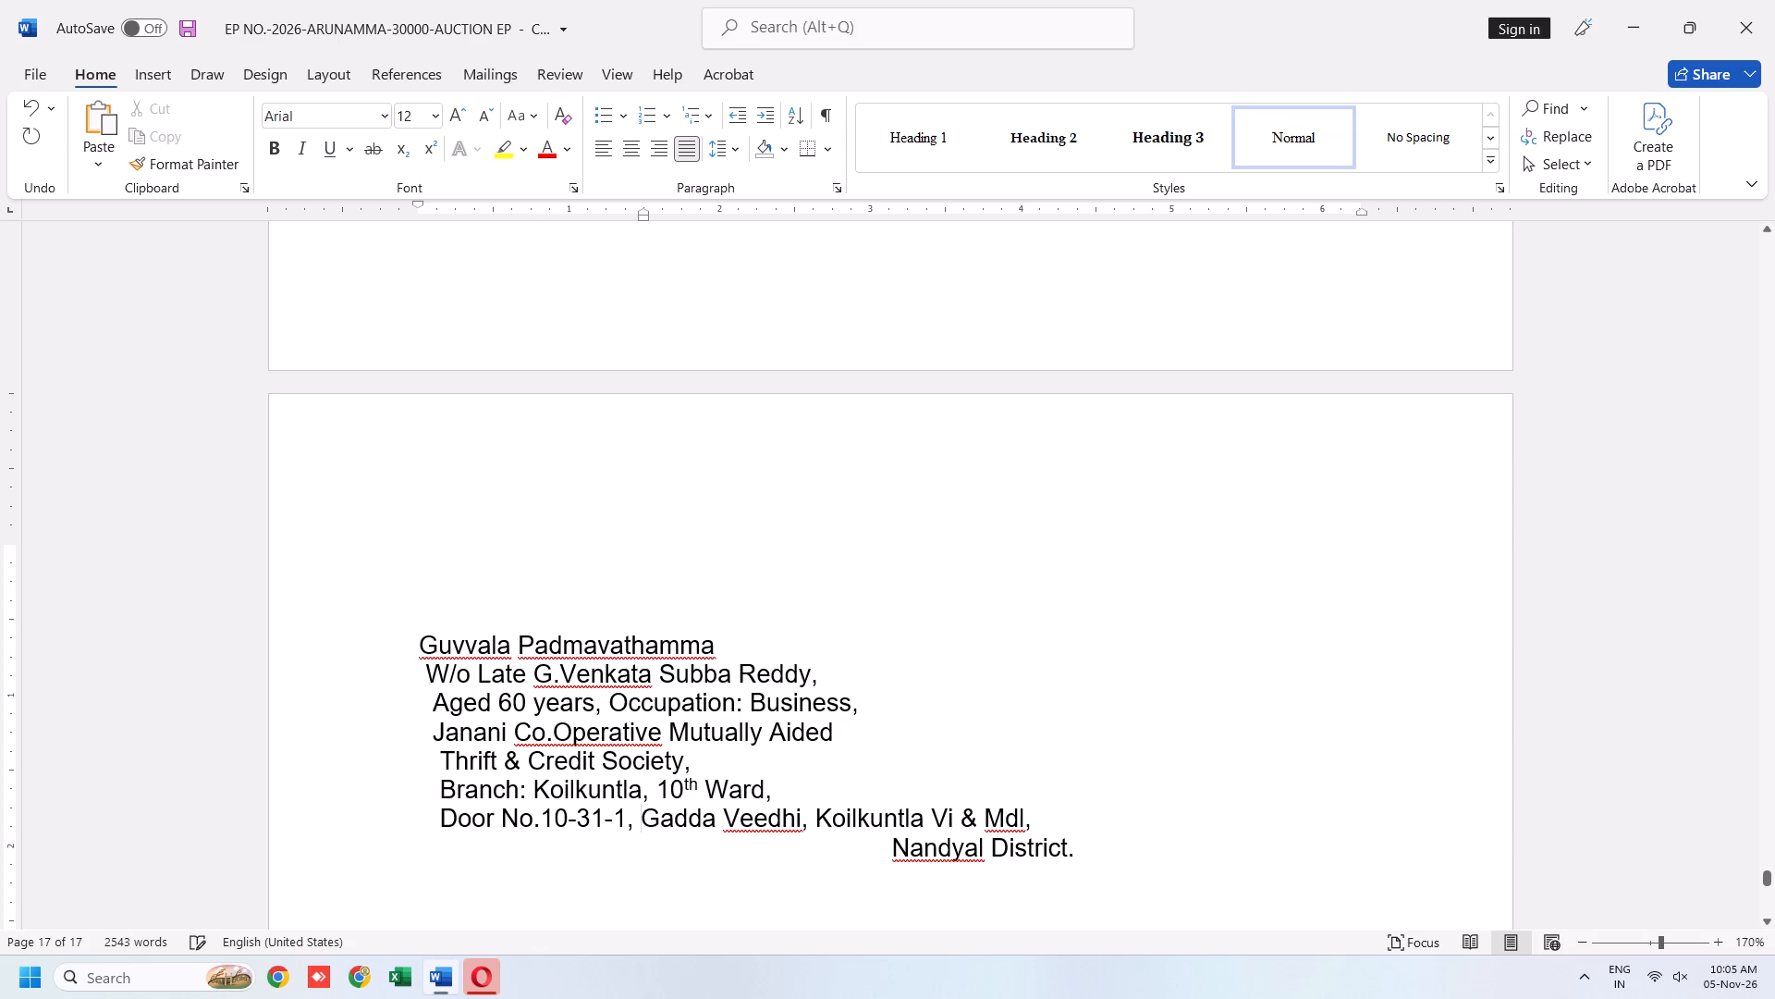
Move the village and mandal onto their own line below the door number and street, indented four spaces.
left_click(821, 812)
key("Return")
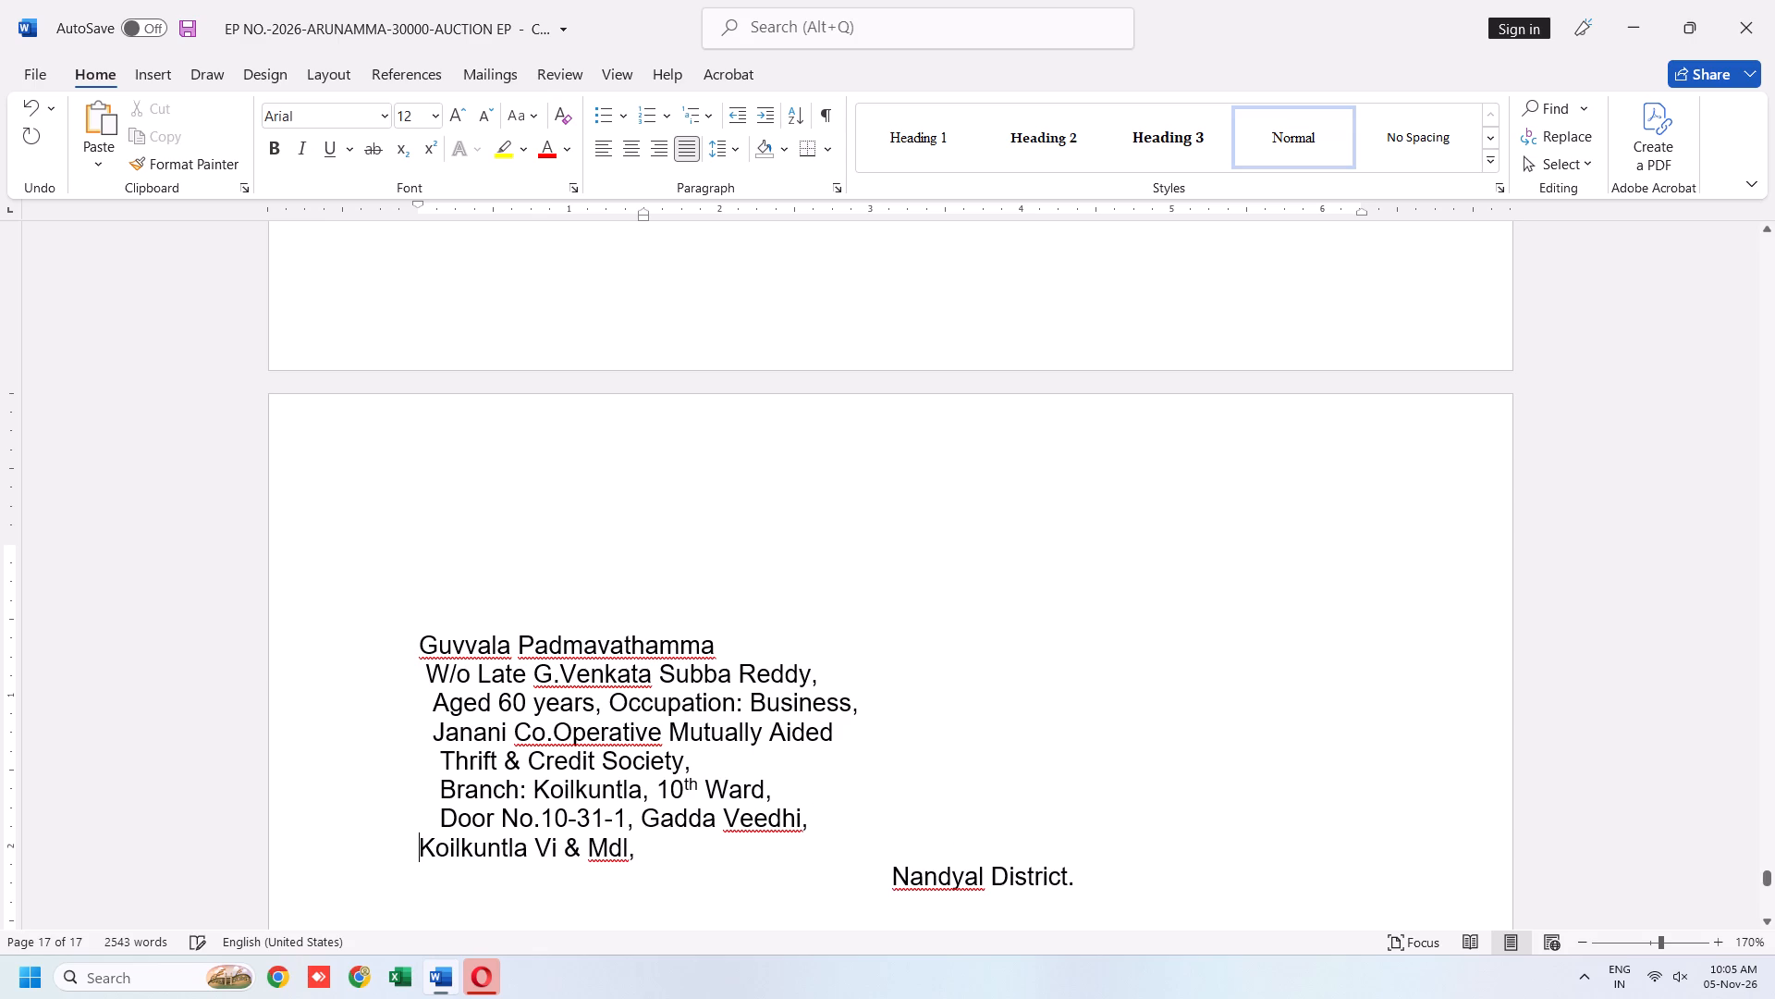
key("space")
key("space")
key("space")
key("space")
Delete the line break and gap after the mandal so the district follows on the same line after one space.
left_click(679, 860)
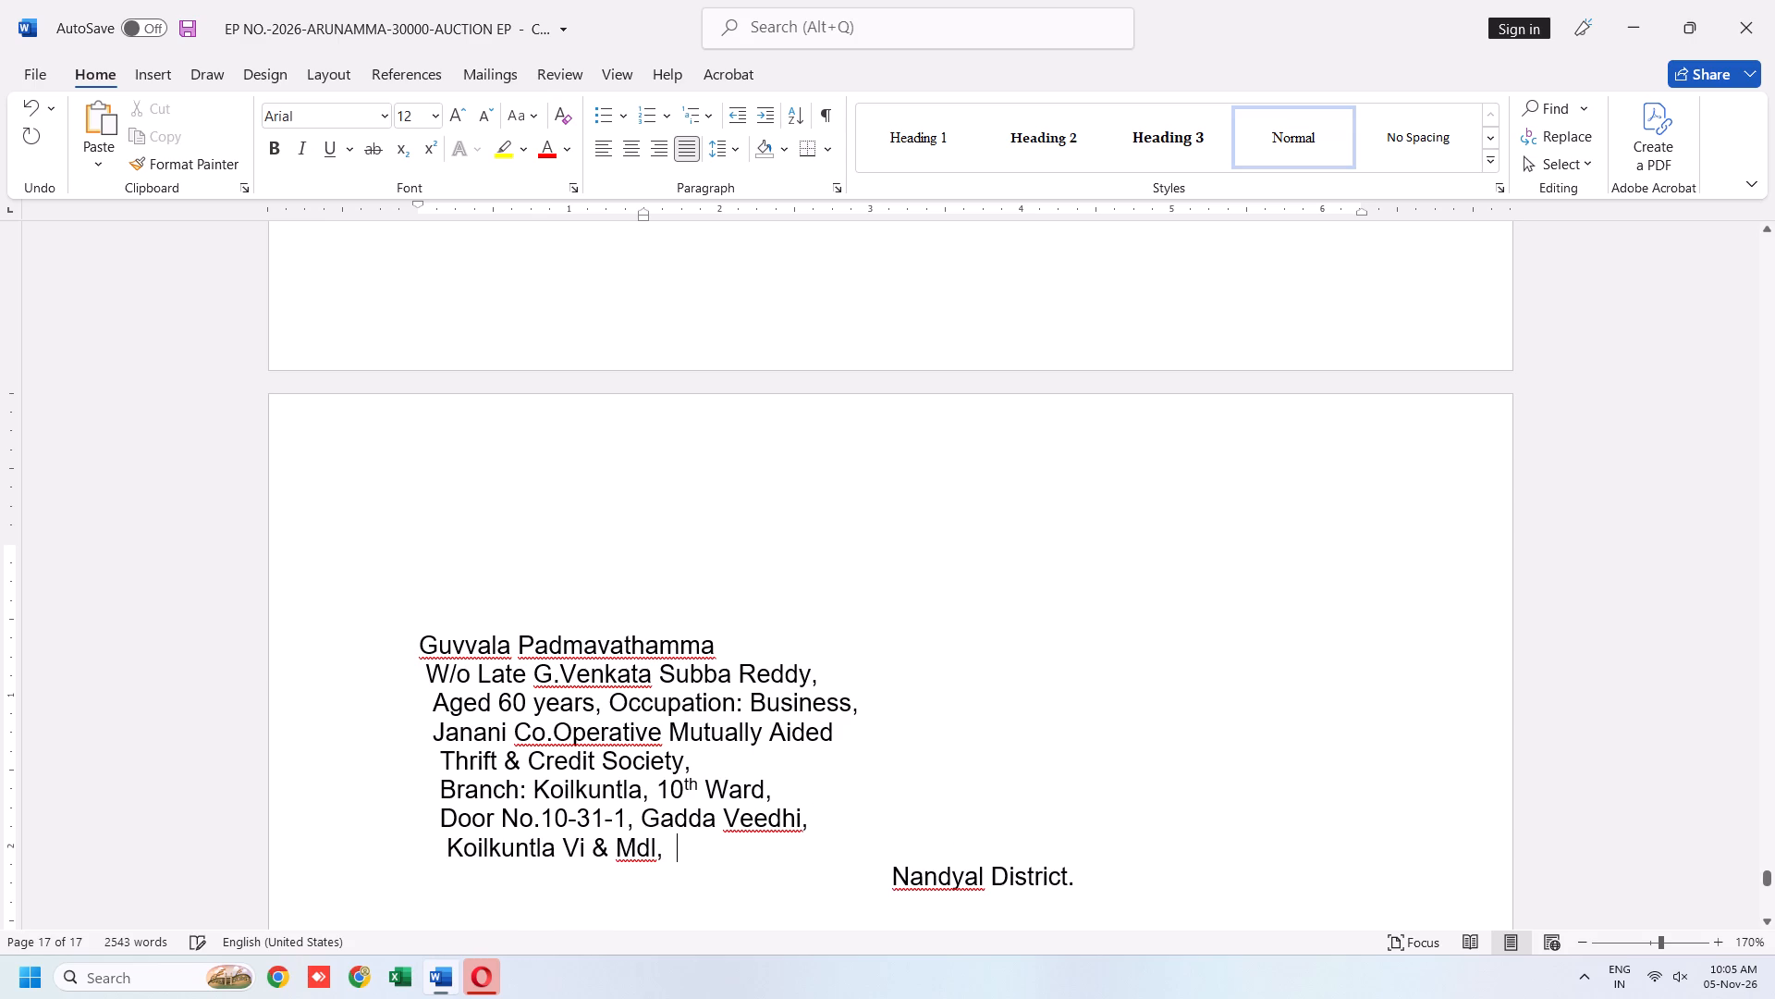
key("Delete")
key("Delete")
key("Delete")
key("Delete")
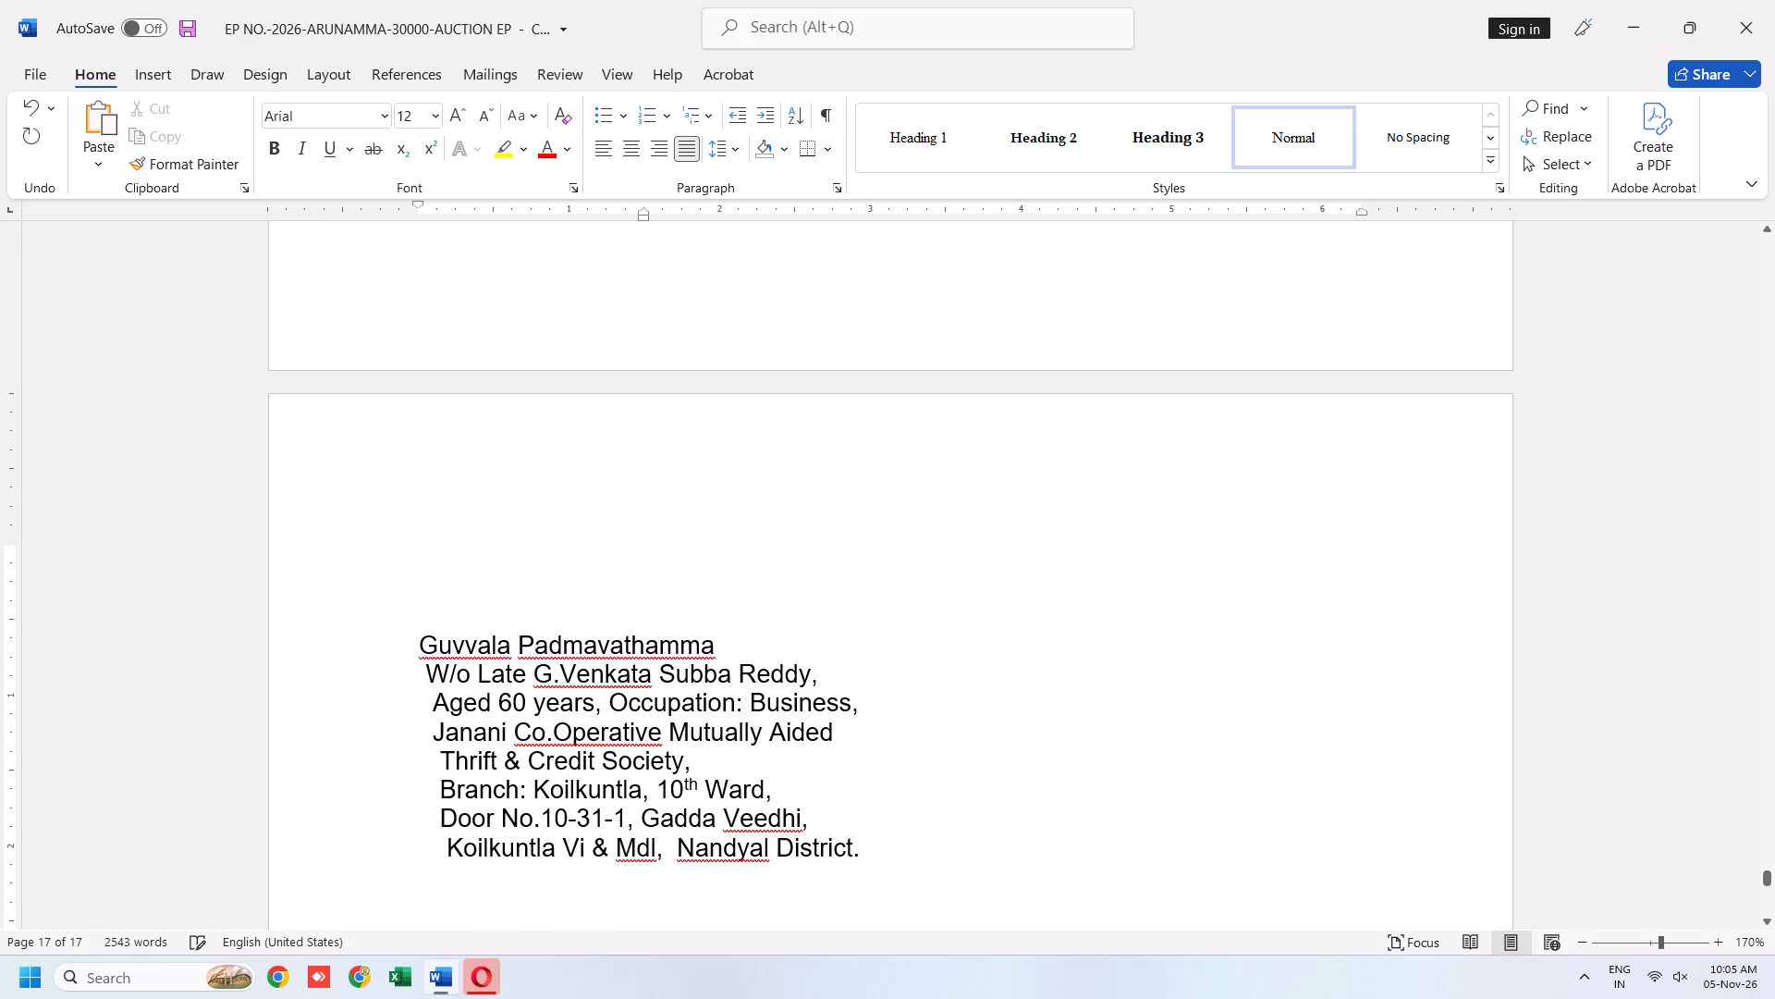
key("BackSpace")
Indent the judgement debtor's name line at the top of the address block by one space.
scroll(621, 846, "up", 1)
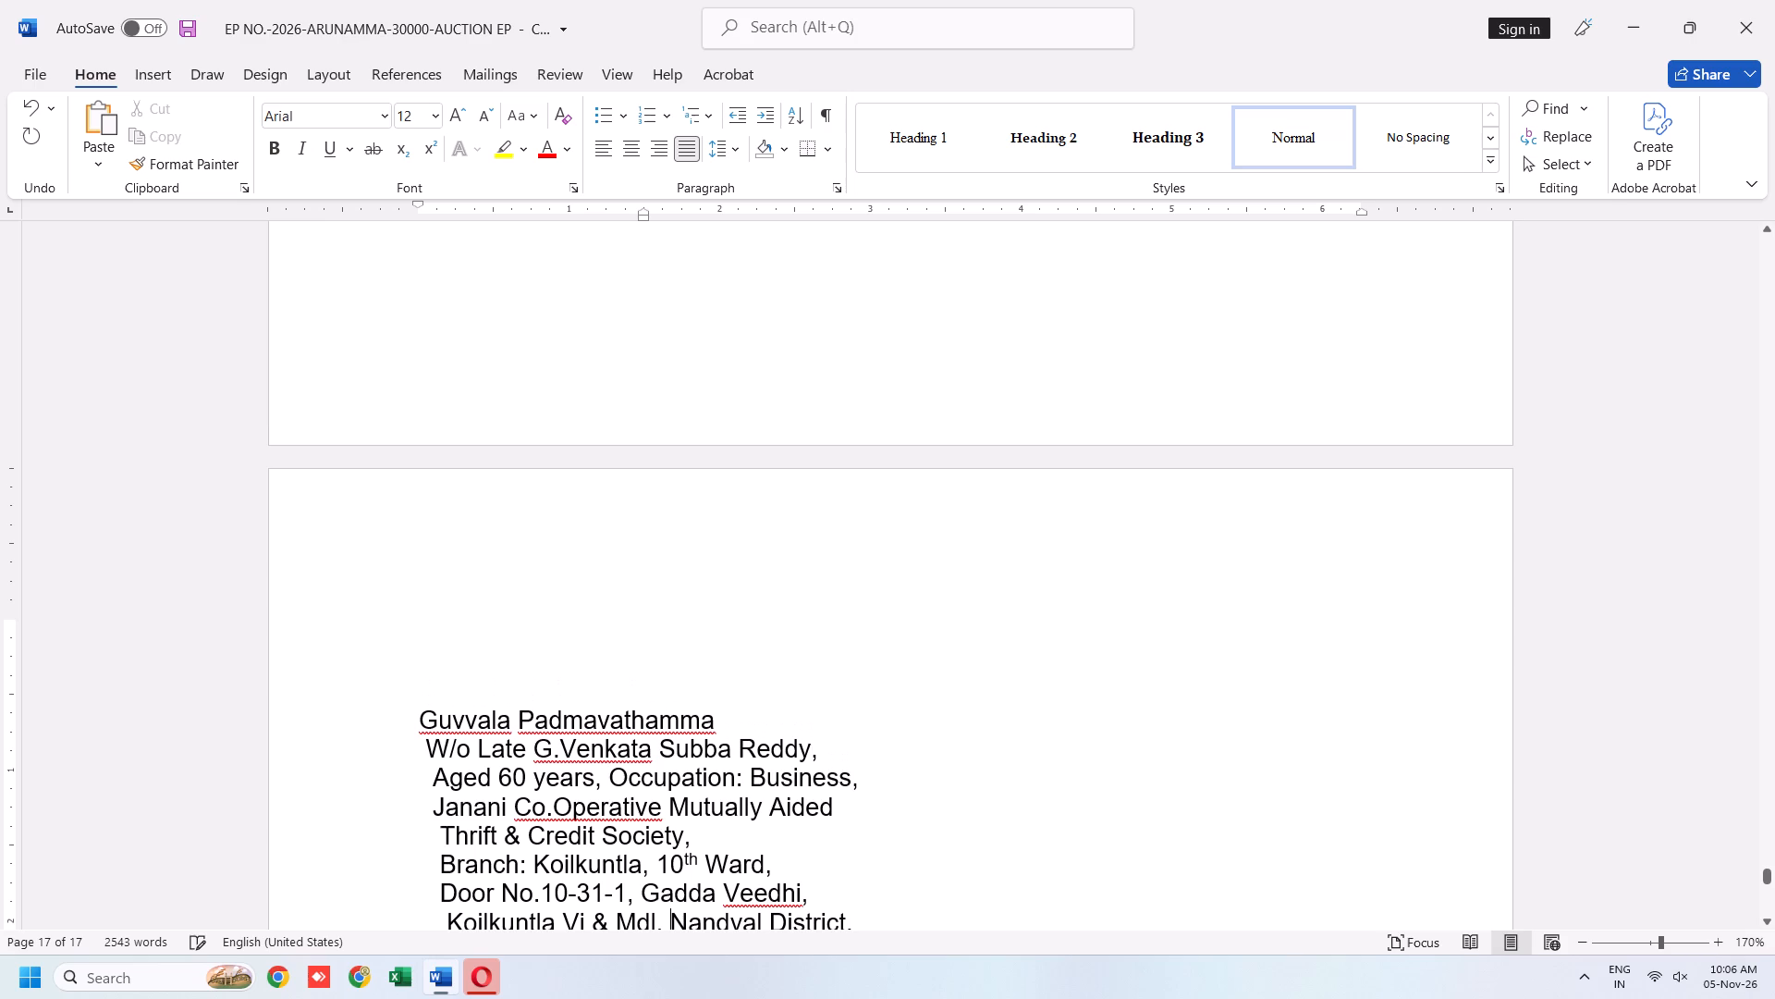
left_click(426, 728)
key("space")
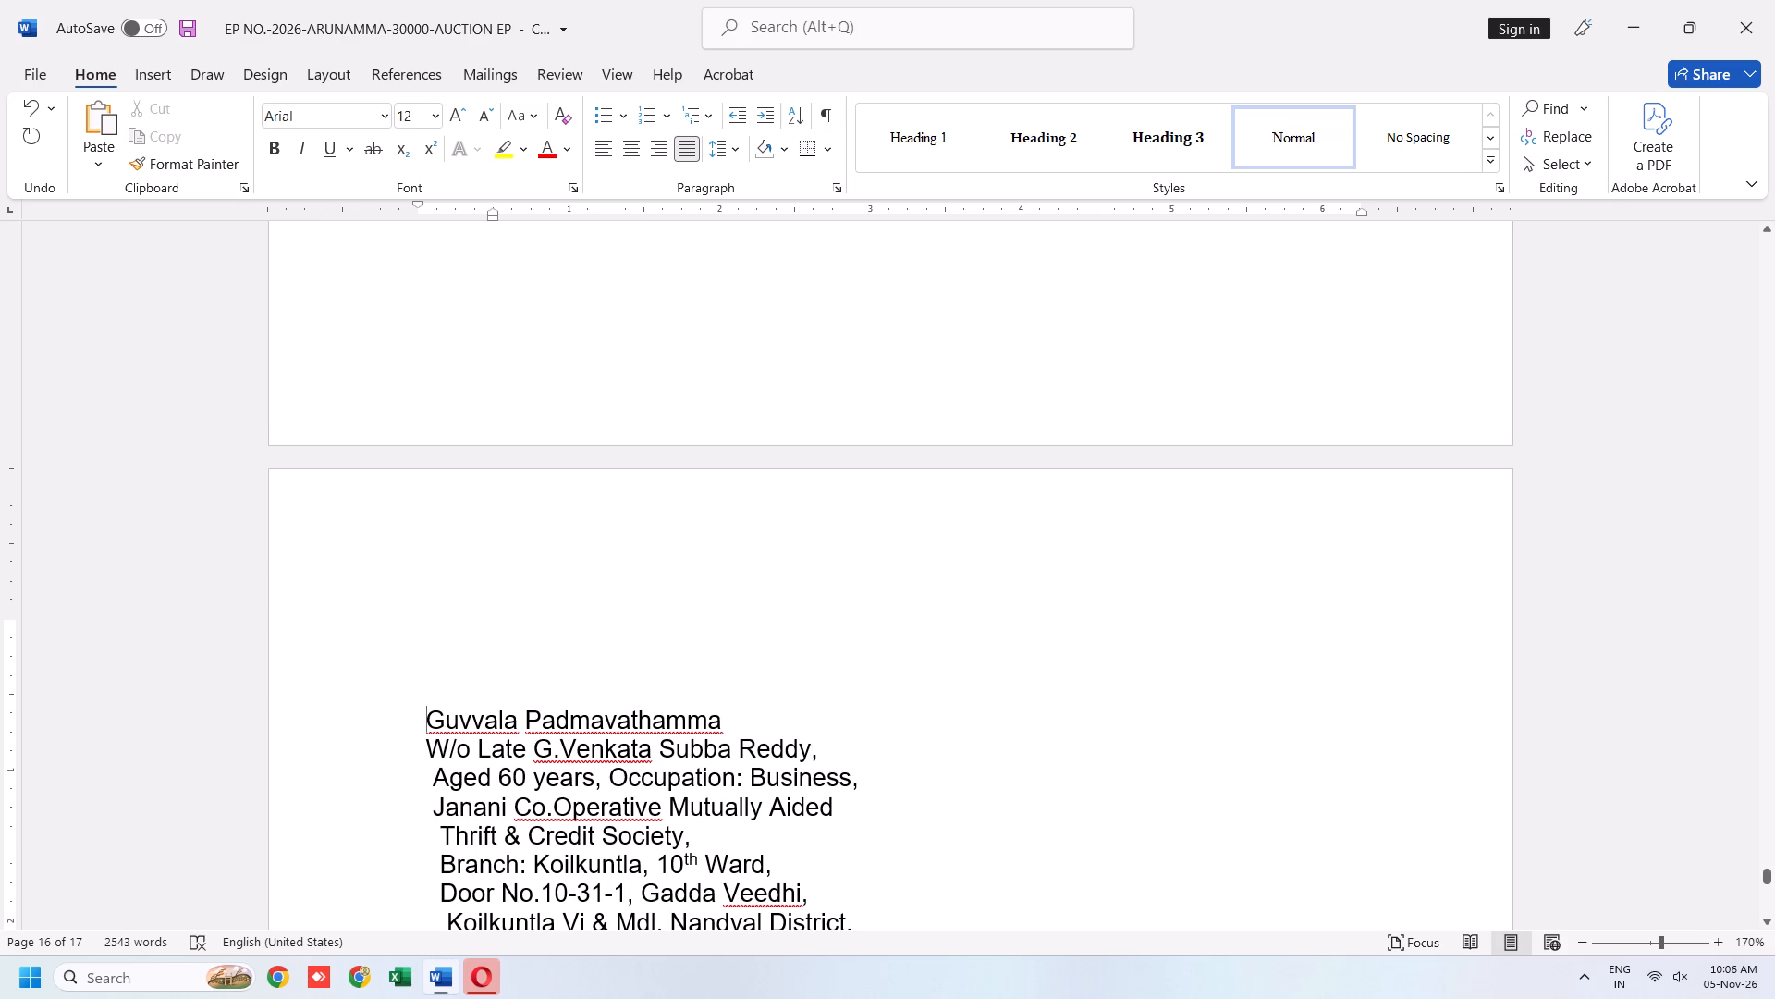
left_click(629, 872)
Copy the whole address block and paste it twice below the original, one copy under the other.
left_click_drag(359, 721, 936, 369)
key("ctrl+c")
left_click(355, 566)
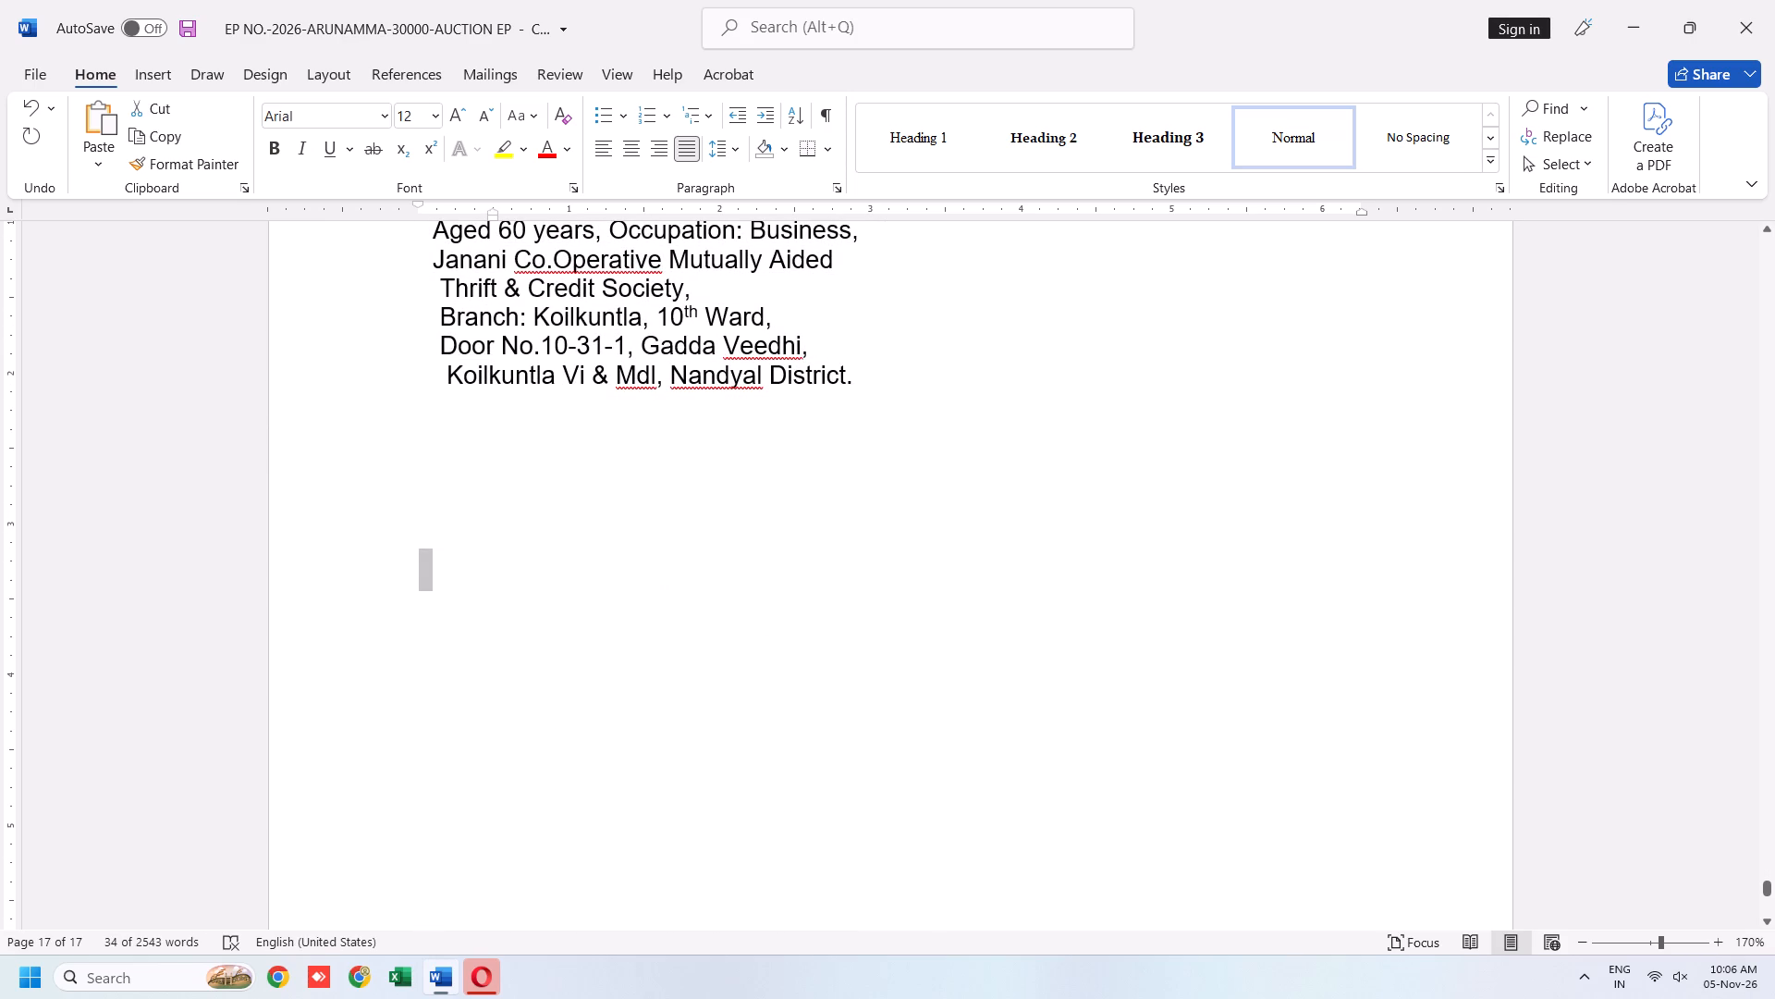
key("ctrl+v")
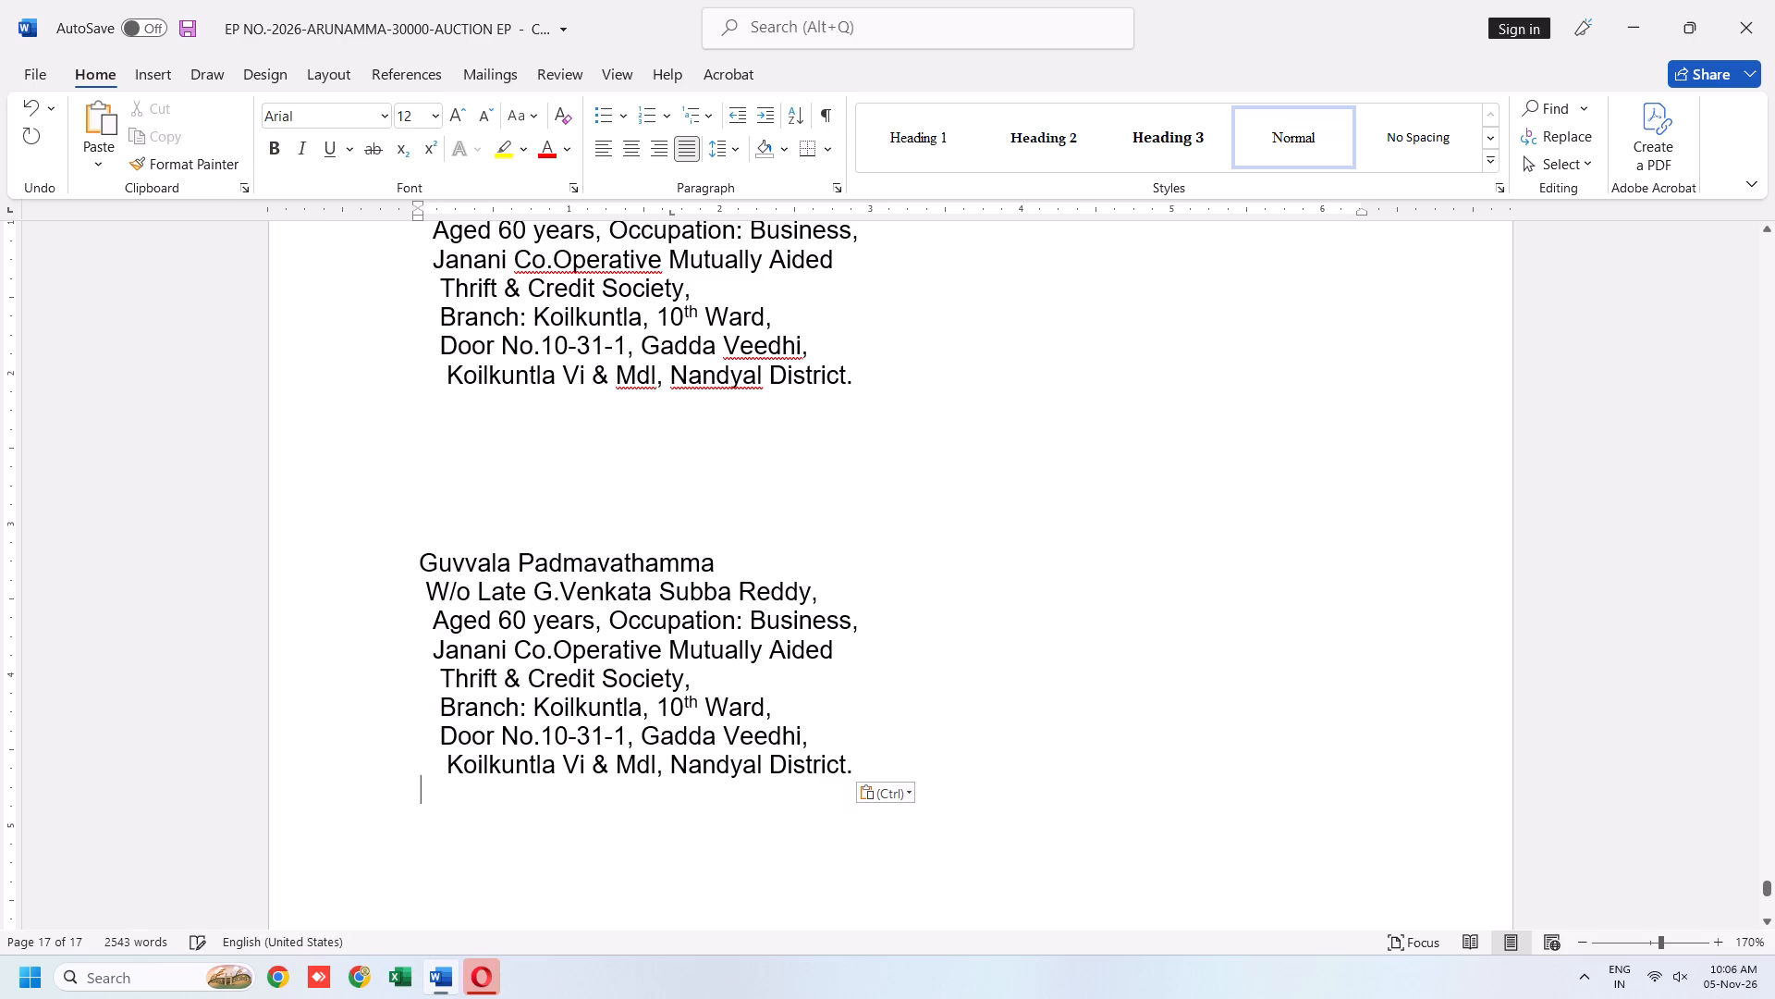
scroll(465, 840, "down", 2)
left_click(487, 702)
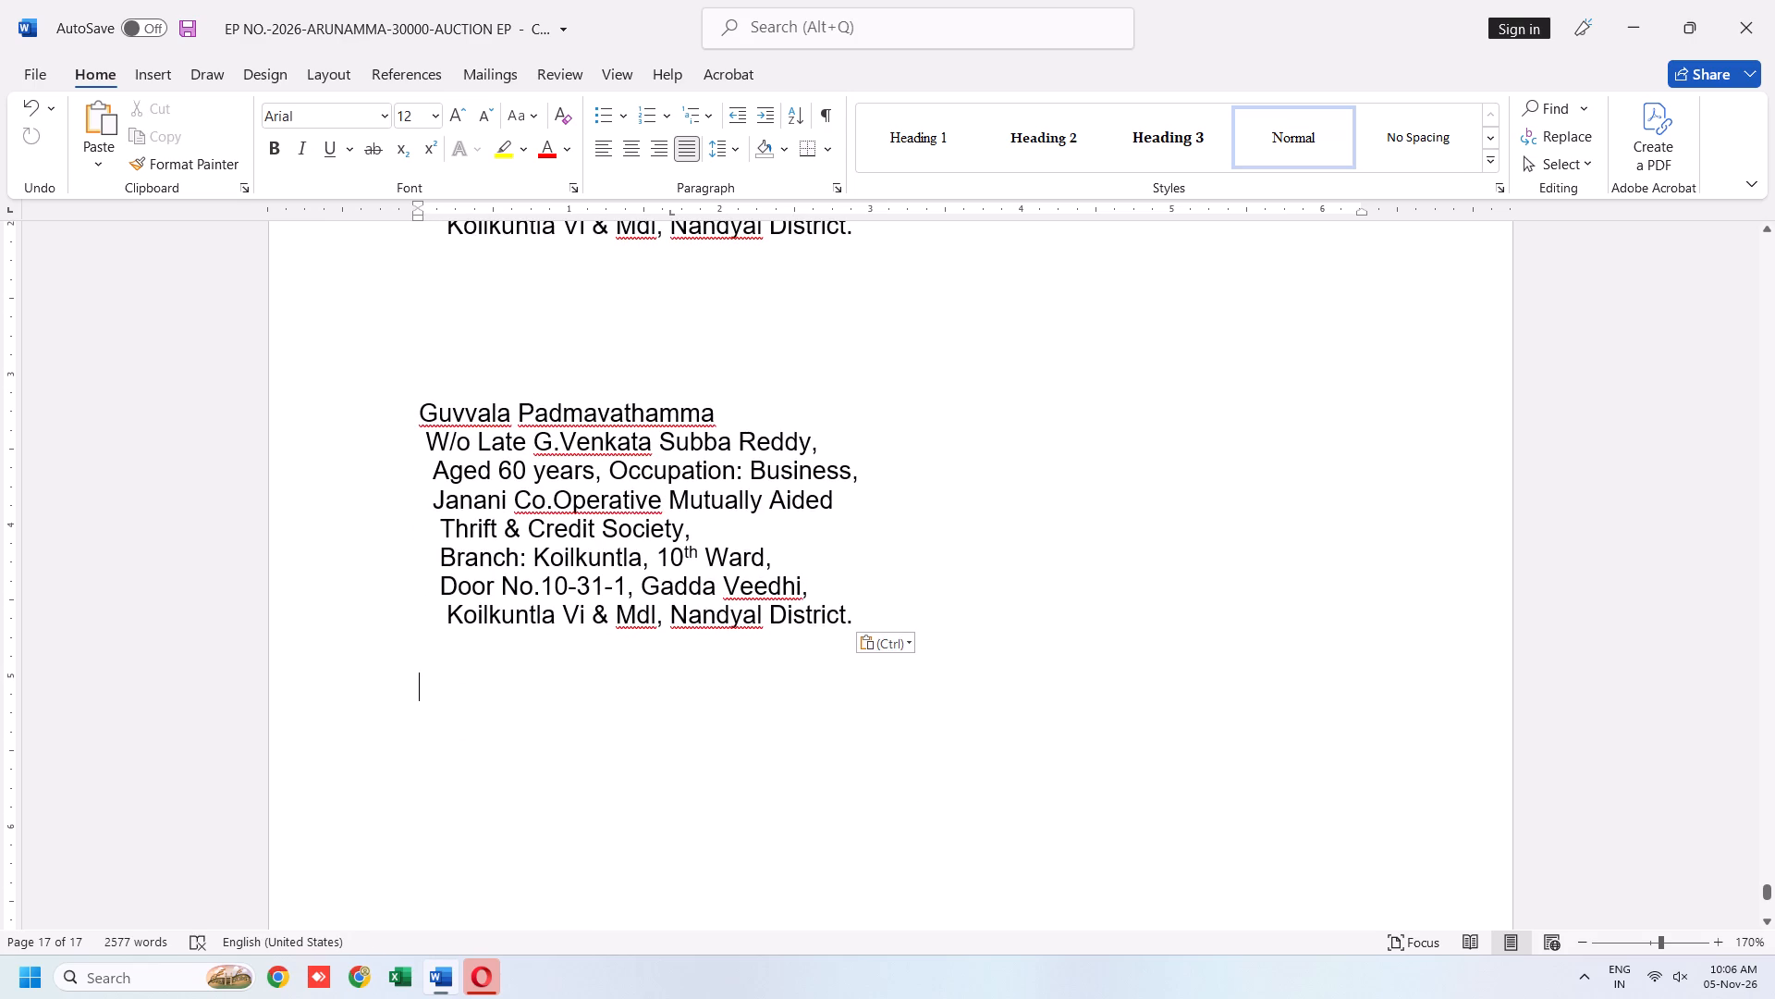
key("ctrl+v")
scroll(572, 776, "down", 3)
left_click(609, 684)
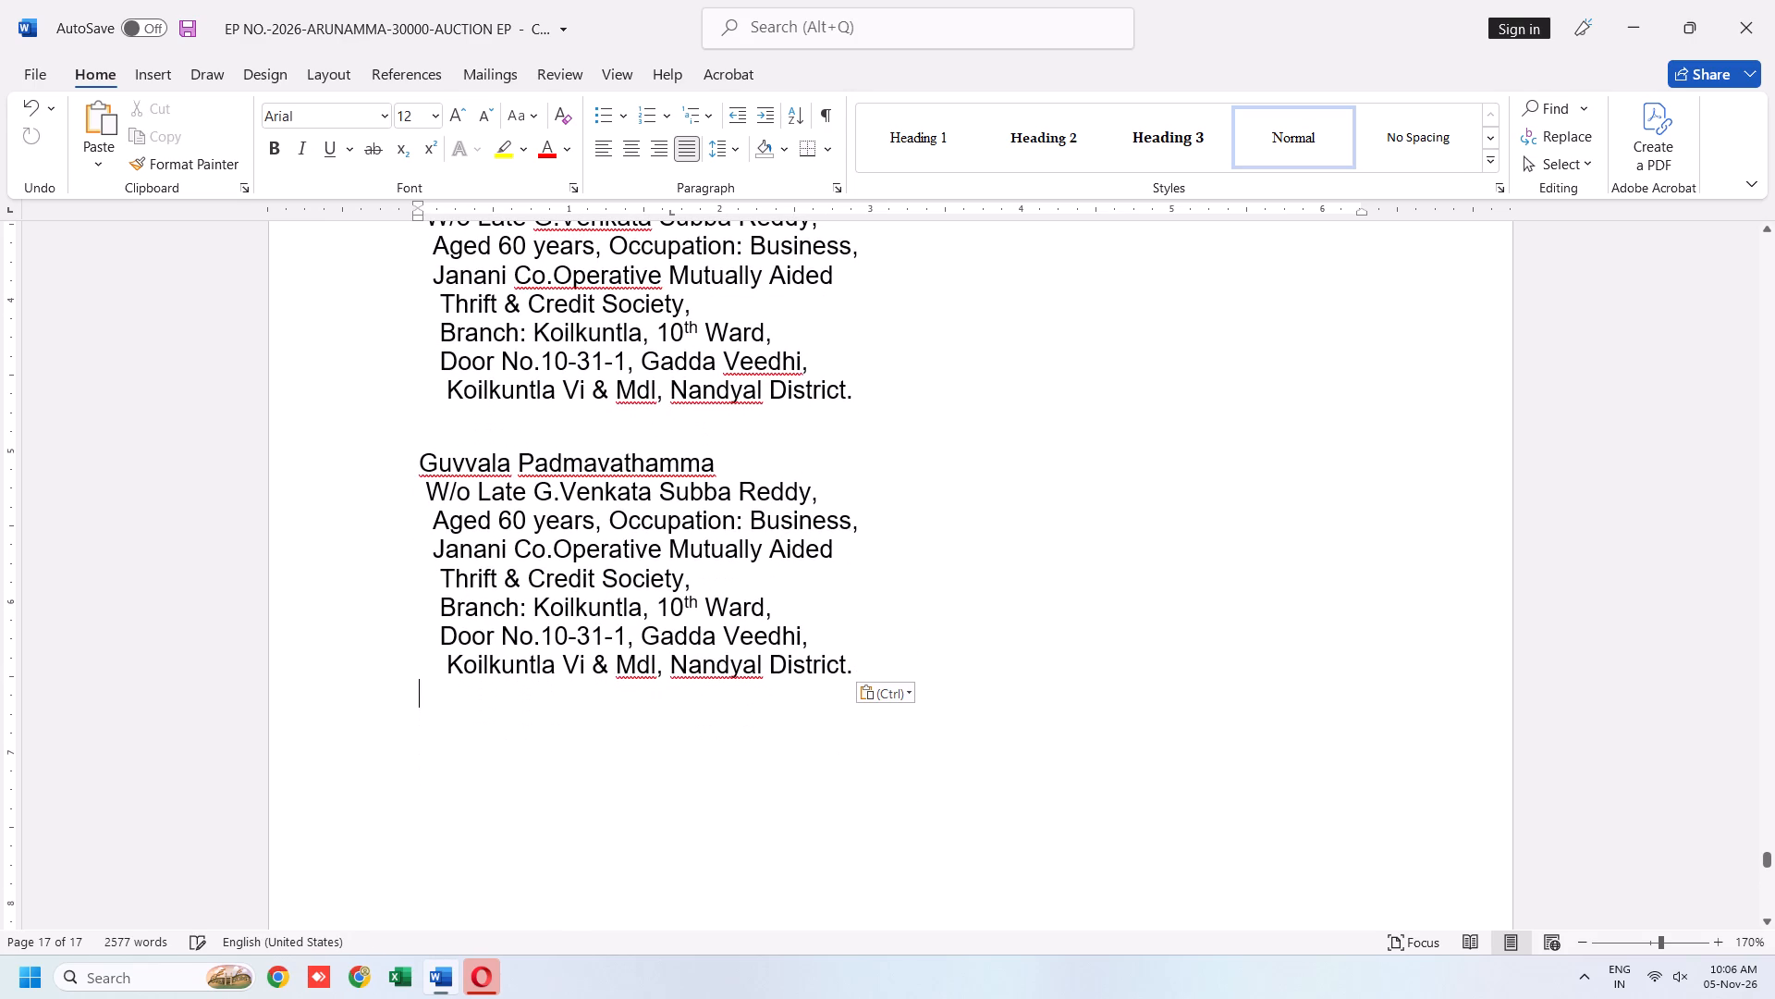
Print only the current page containing the three address blocks.
key("ctrl+p")
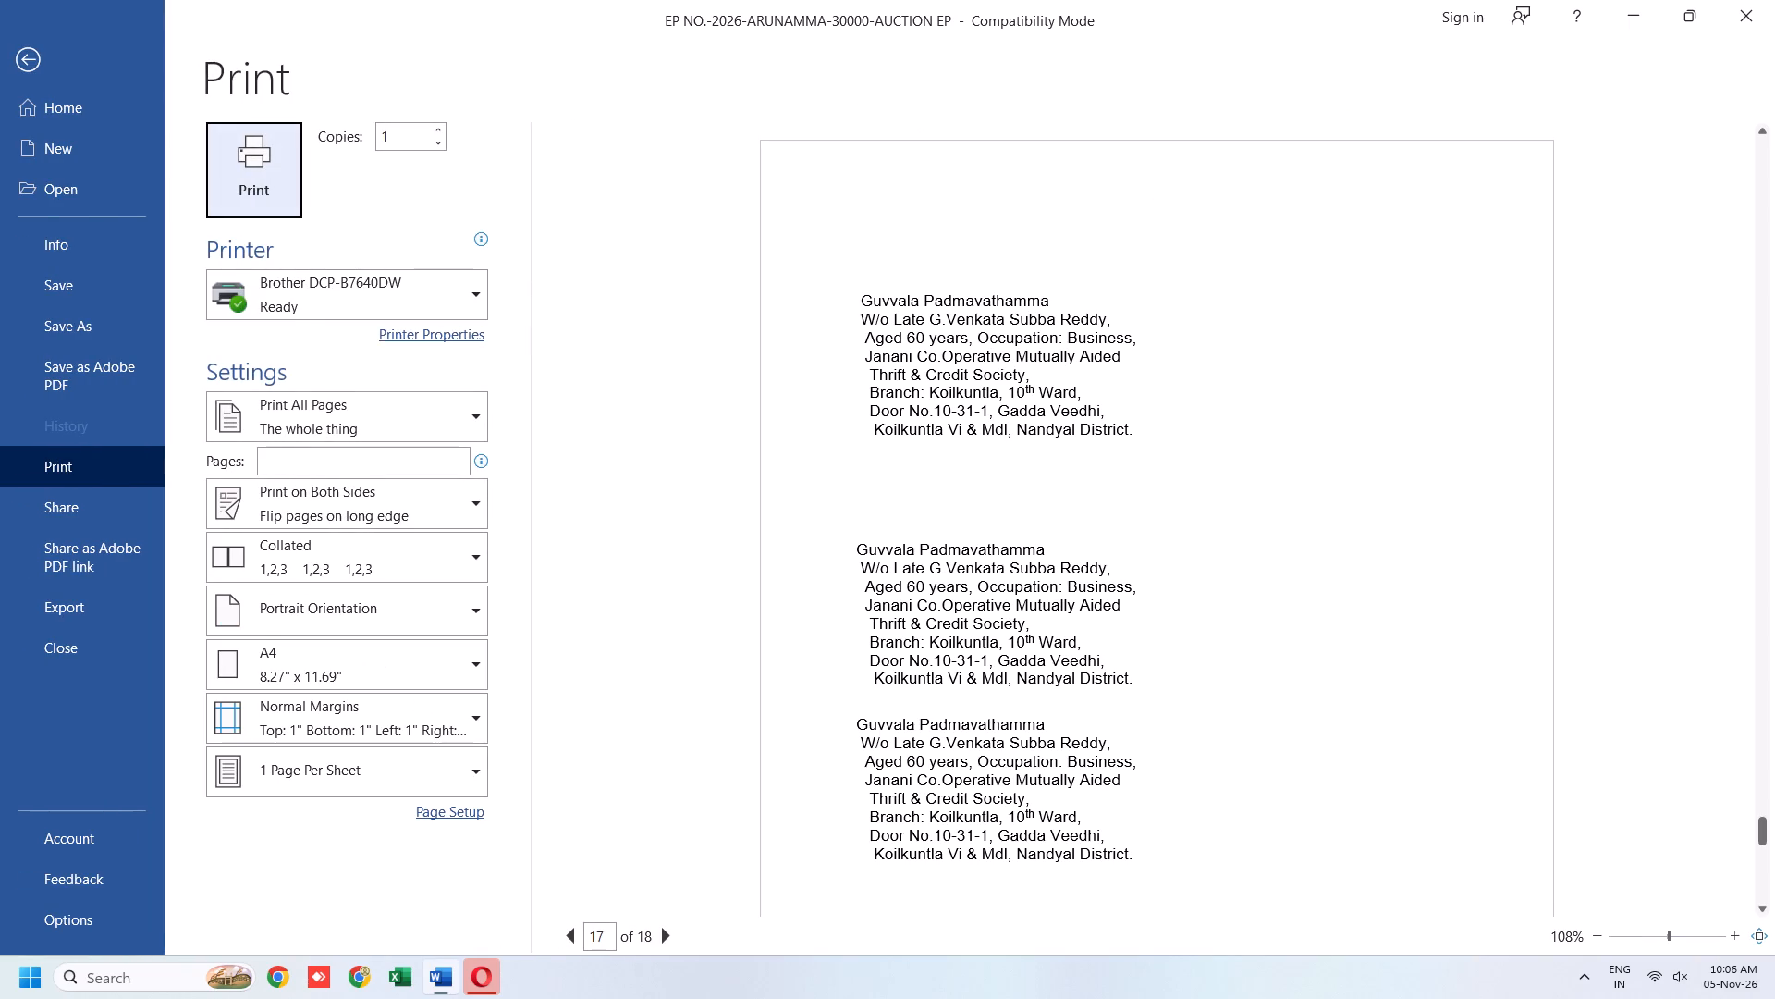
left_click(394, 415)
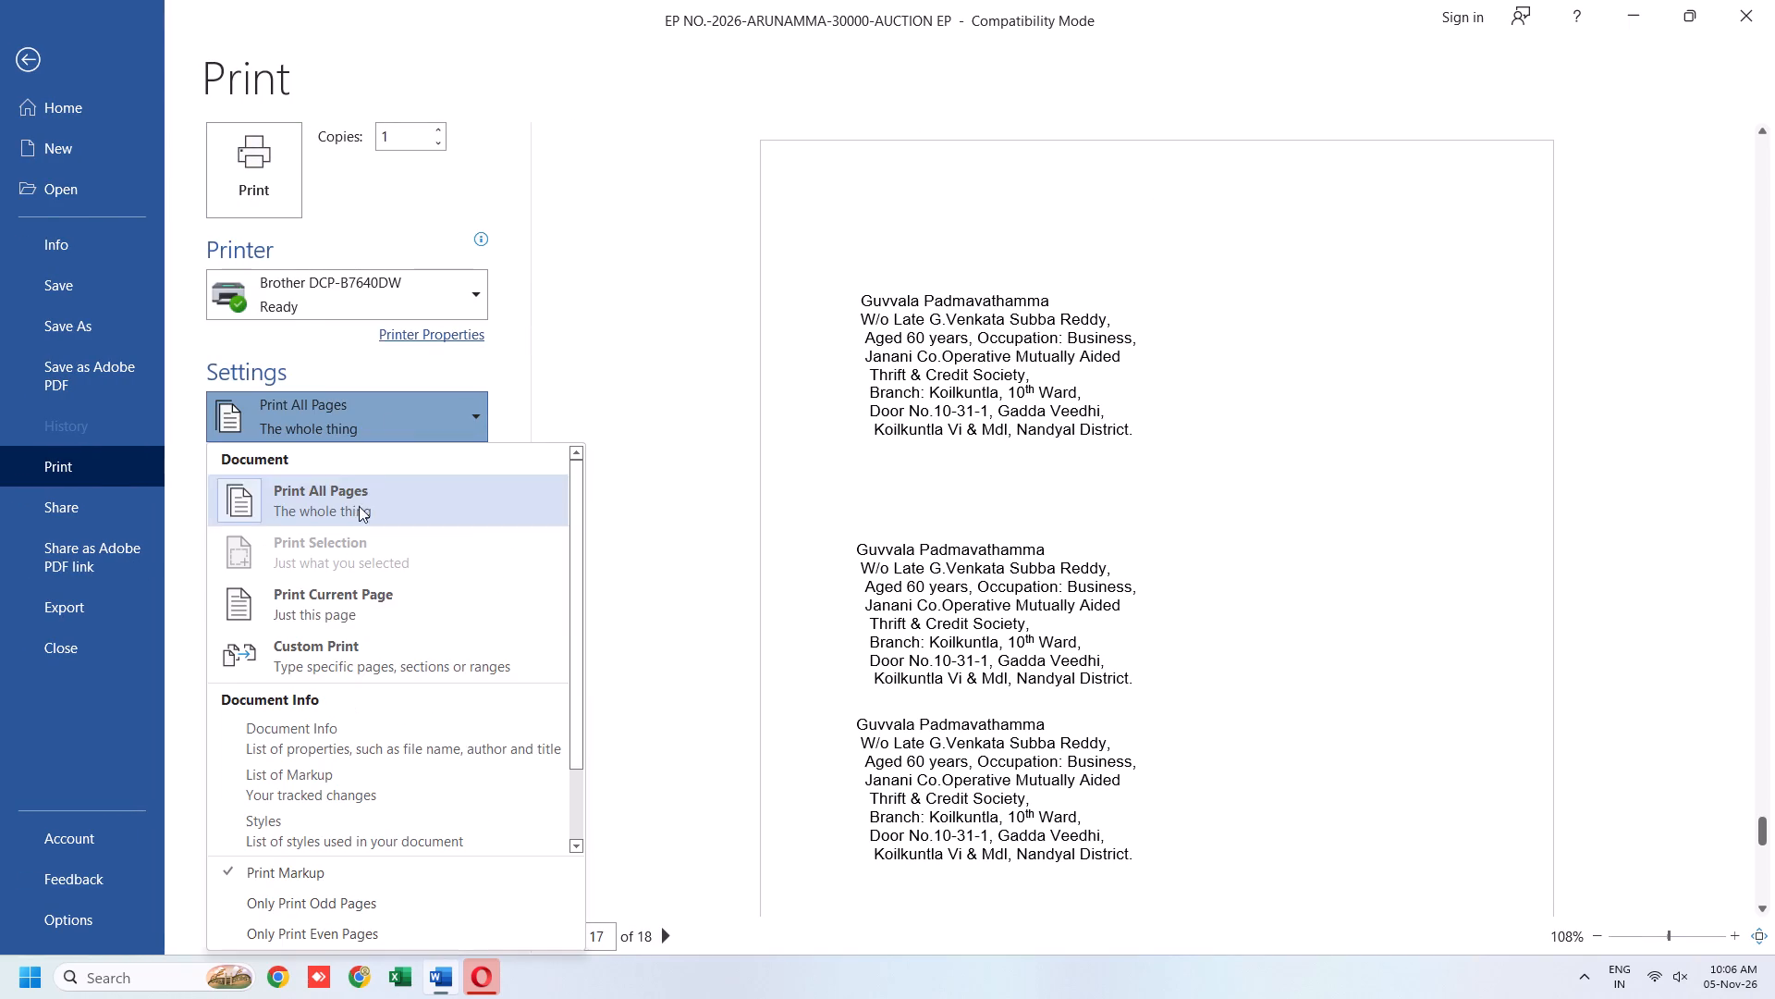
left_click(344, 601)
left_click_drag(236, 162, 247, 188)
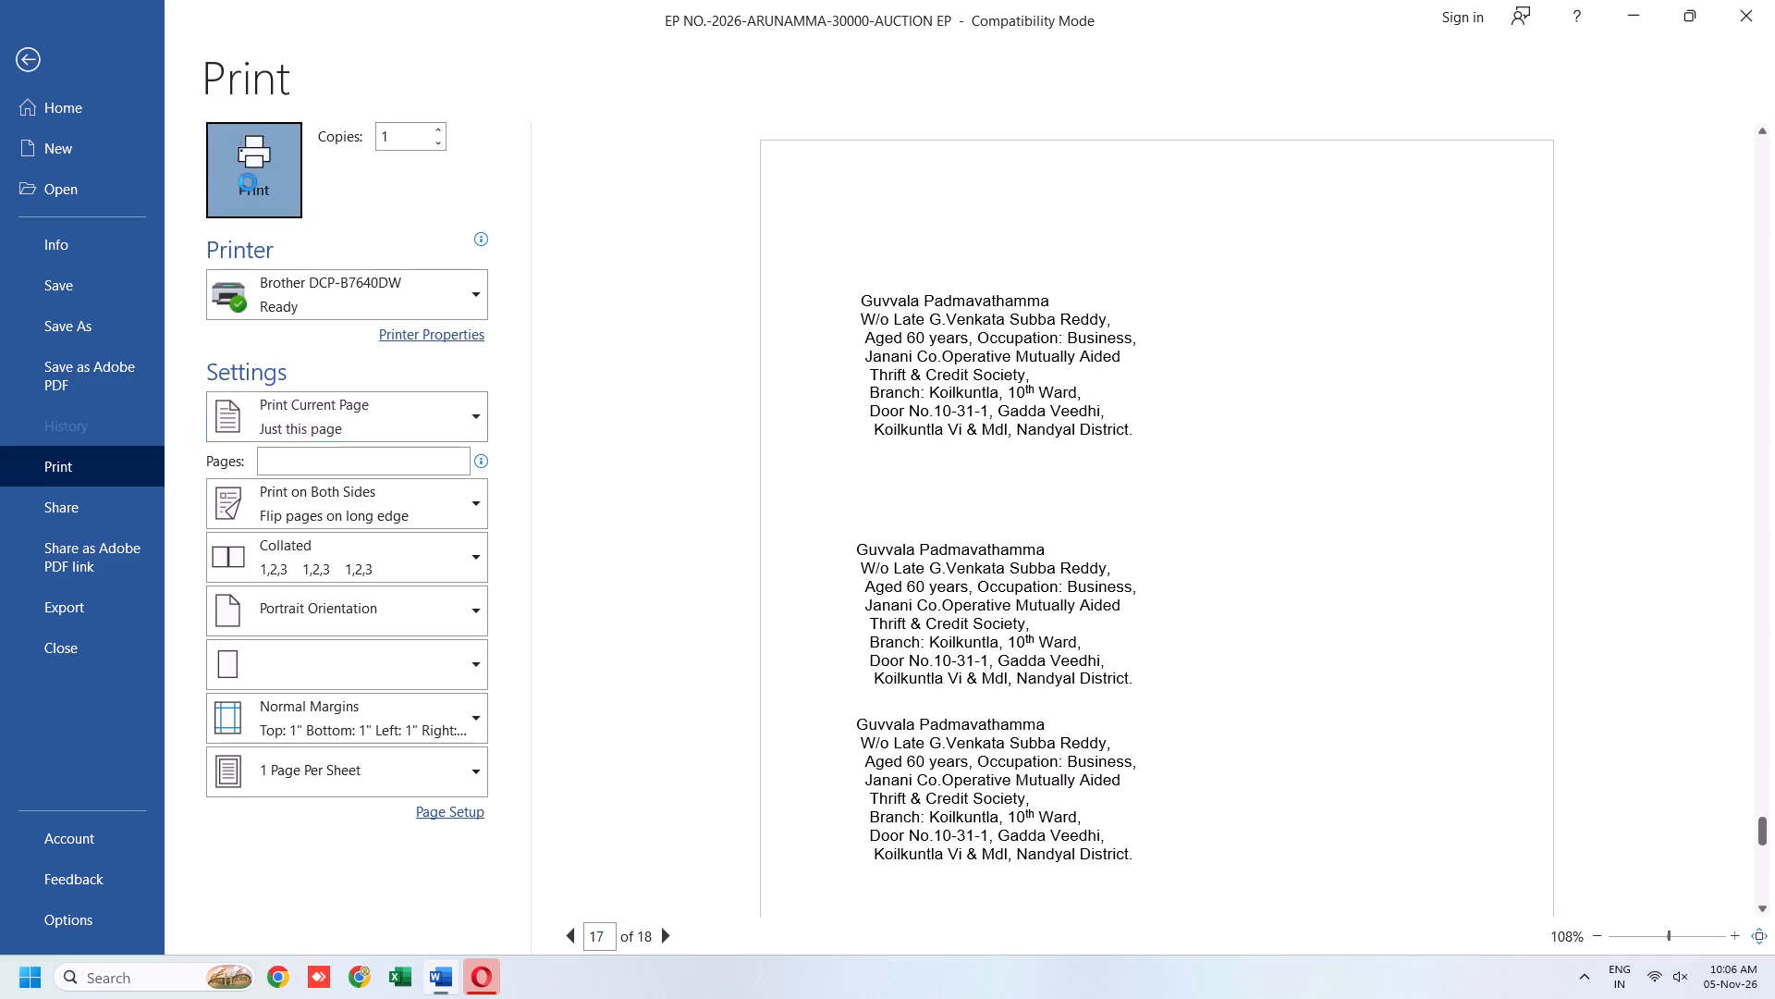
Close the auction E.P. document with its changes saved, and close the browser window behind it.
left_click(1748, 15)
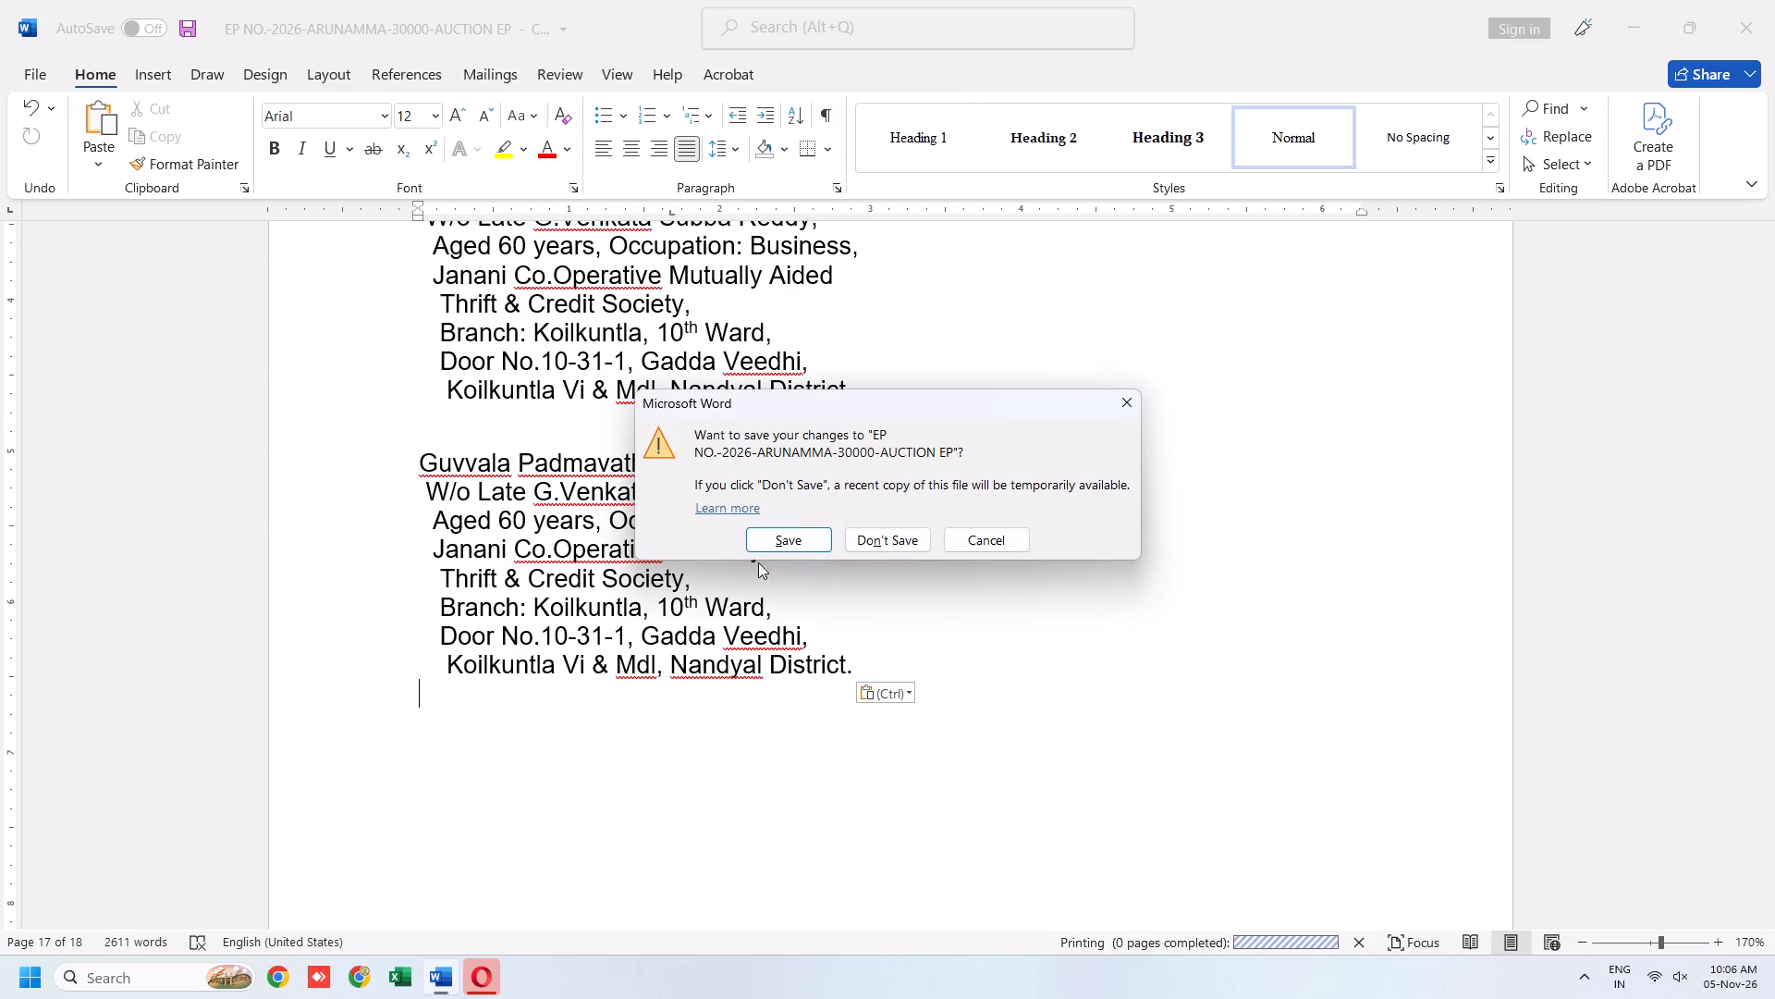
left_click(802, 549)
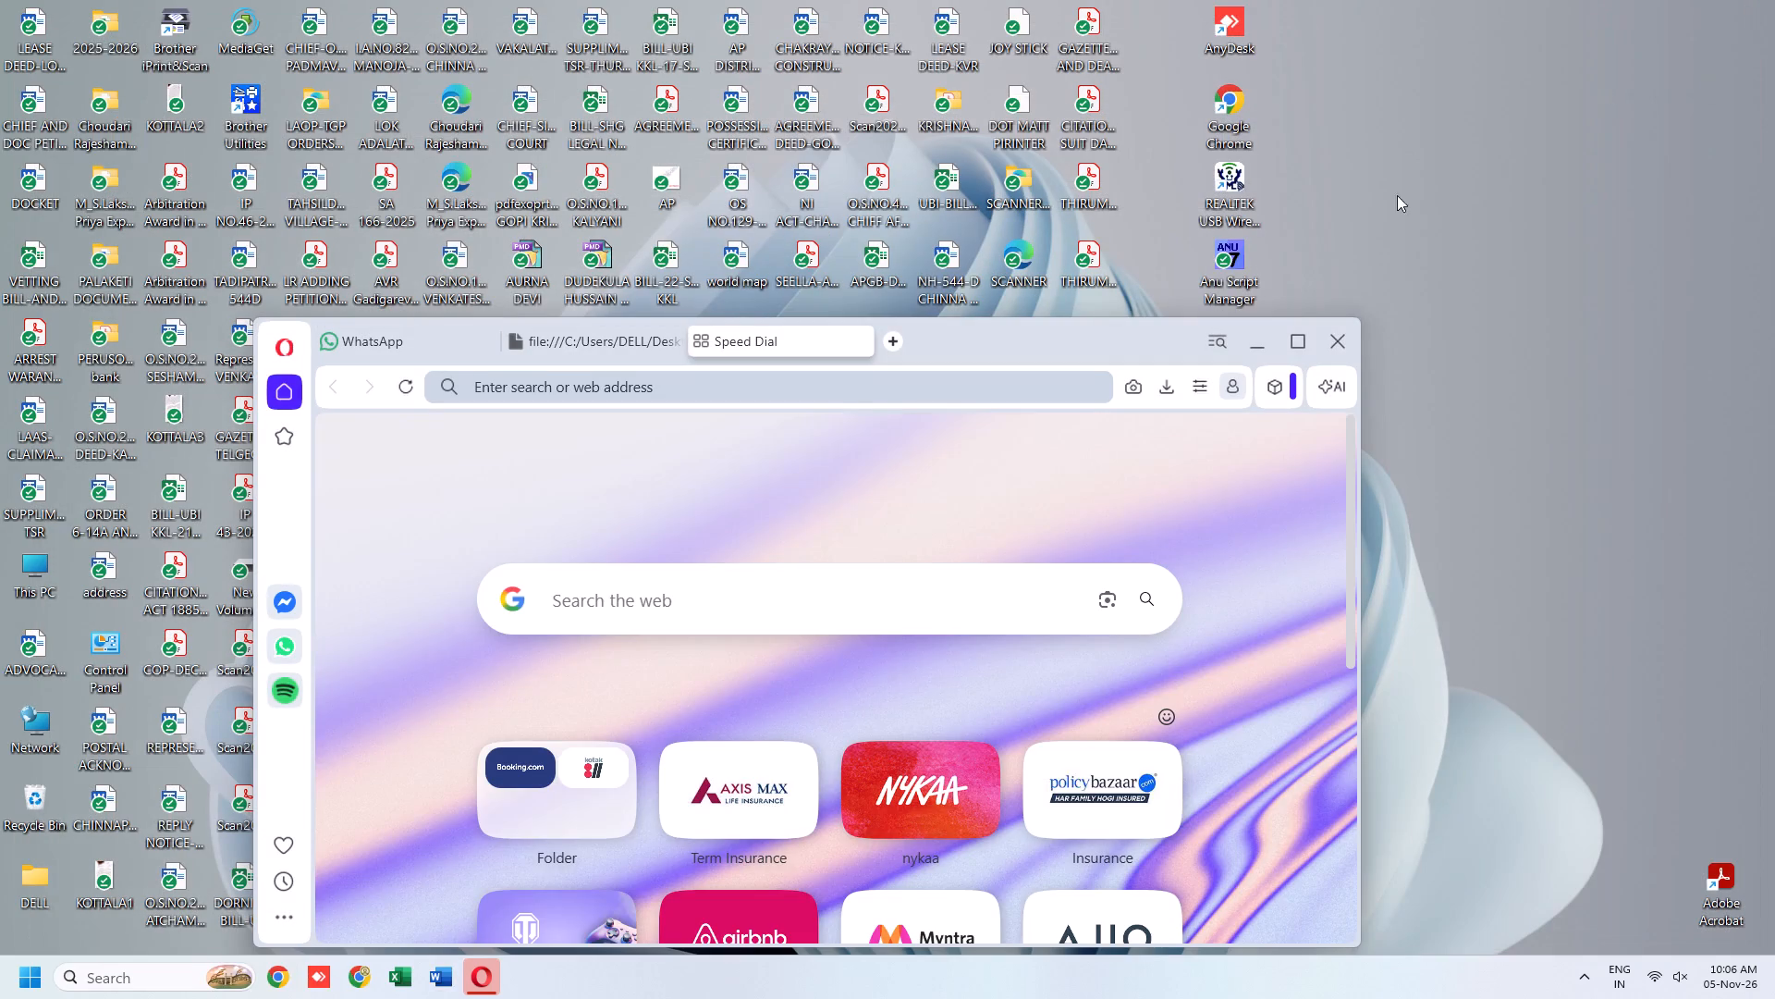
left_click(1335, 341)
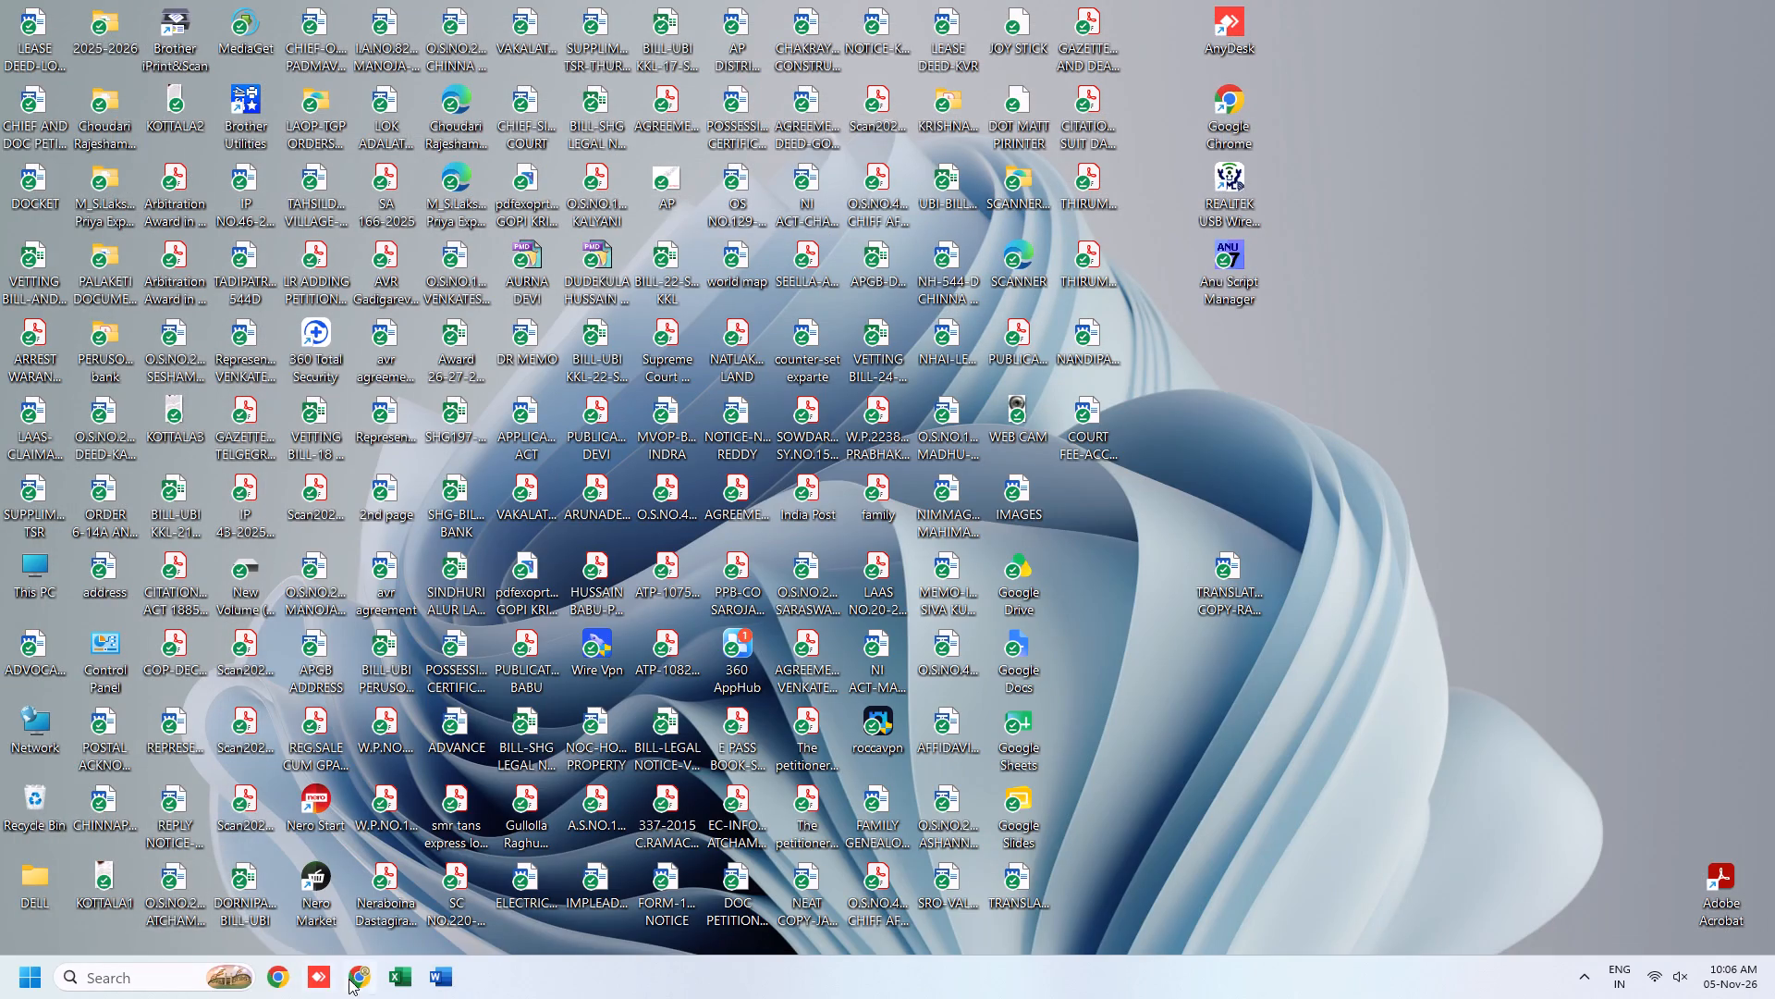
Open the E.DRIVE folder on New Volume (D:) in File Explorer, starting from the DELL folder on the desktop.
double_click(45, 891)
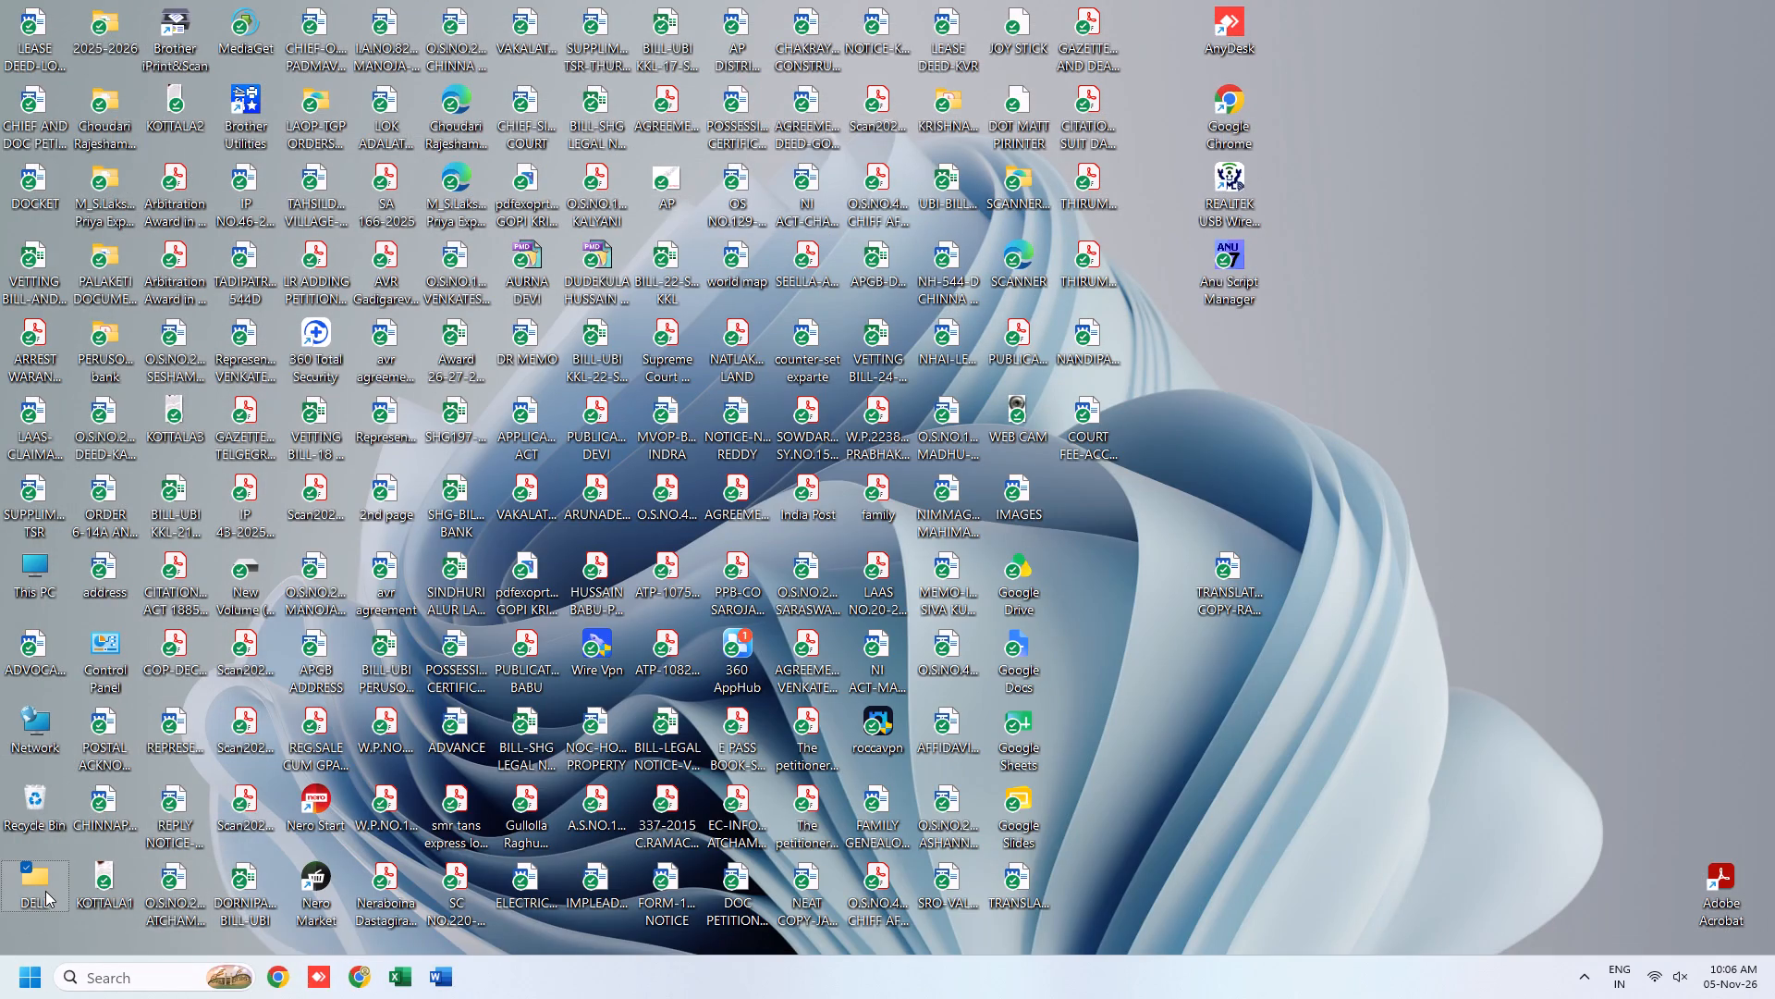
double_click(45, 891)
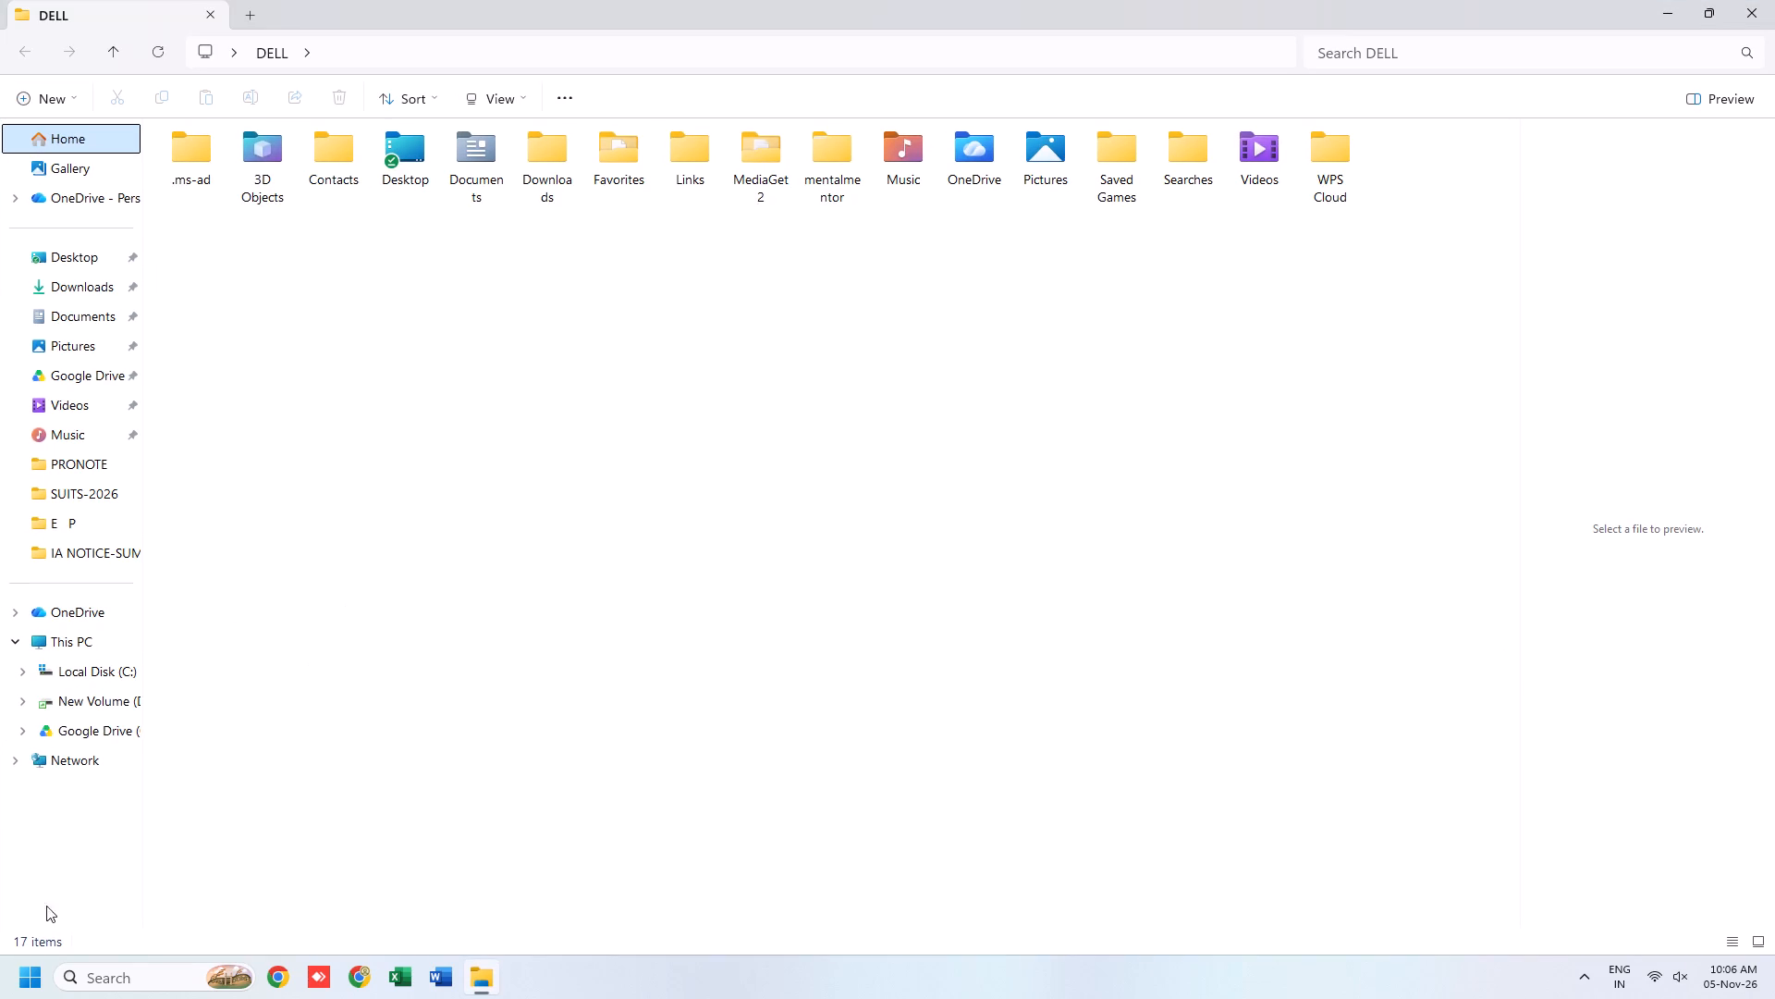
left_click(79, 701)
double_click(272, 194)
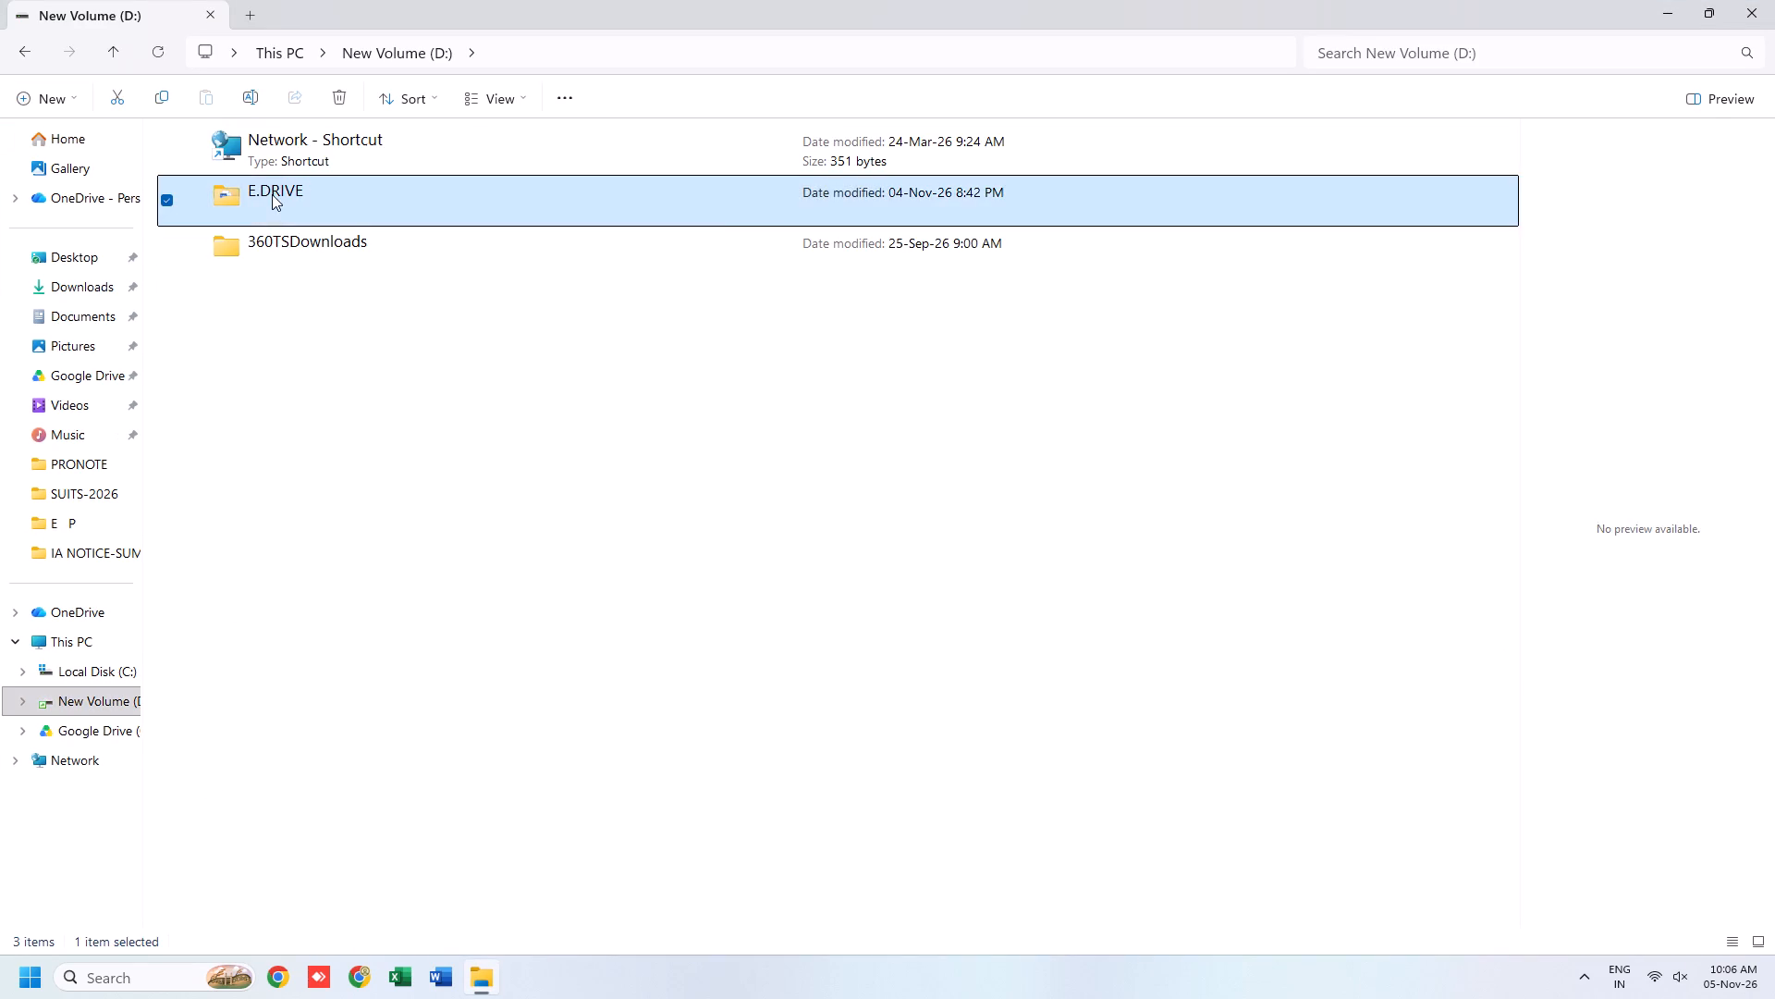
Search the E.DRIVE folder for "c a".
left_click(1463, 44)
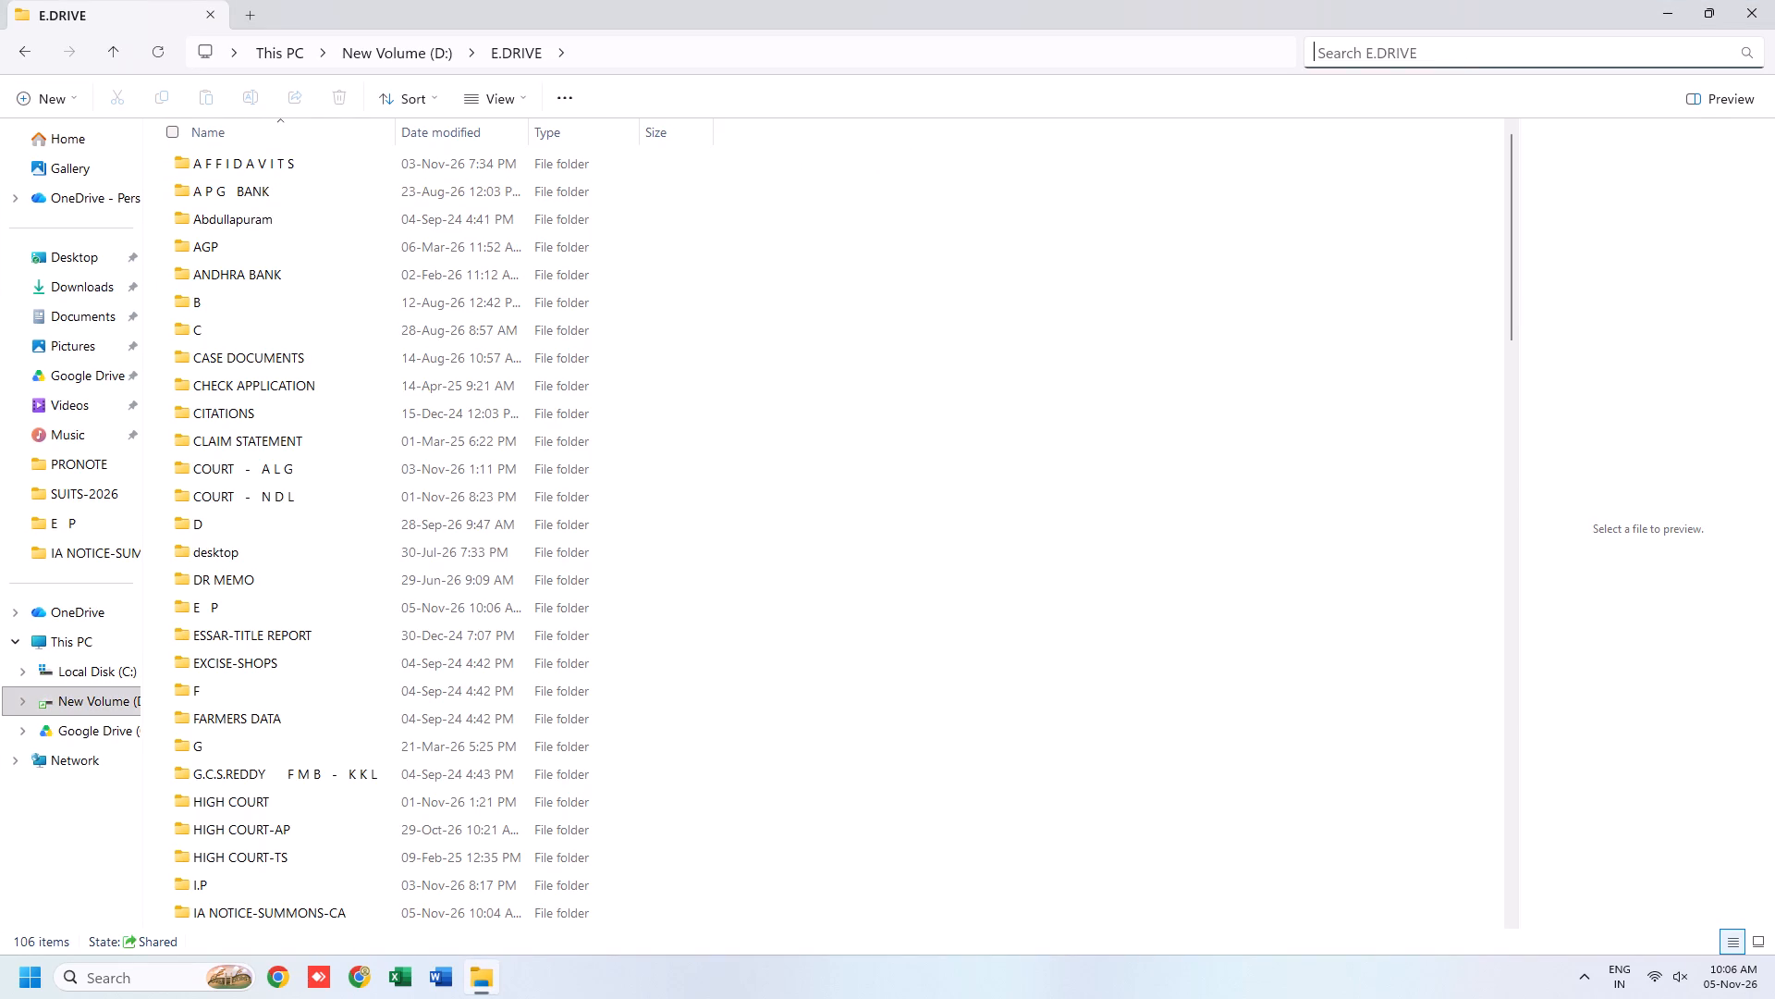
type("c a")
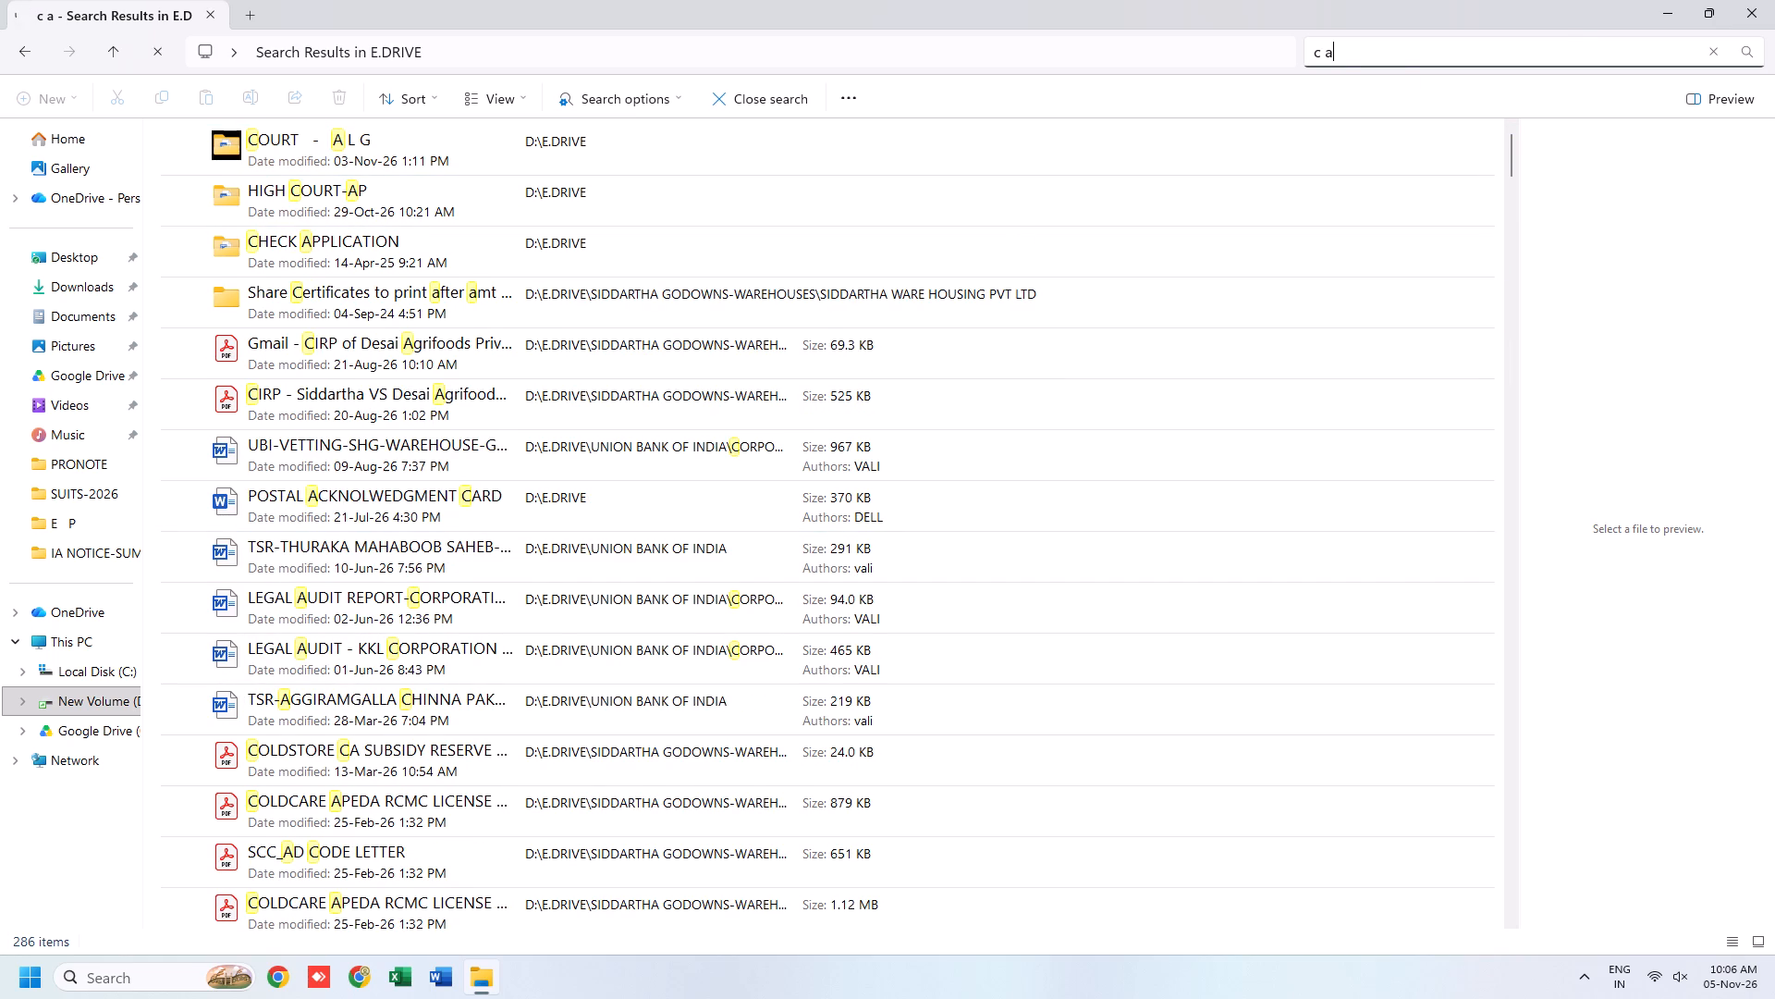
Search the E.DRIVE folder for "copy" and open the document COPY APPLICATION-2.
left_click_drag(1396, 55, 1094, 61)
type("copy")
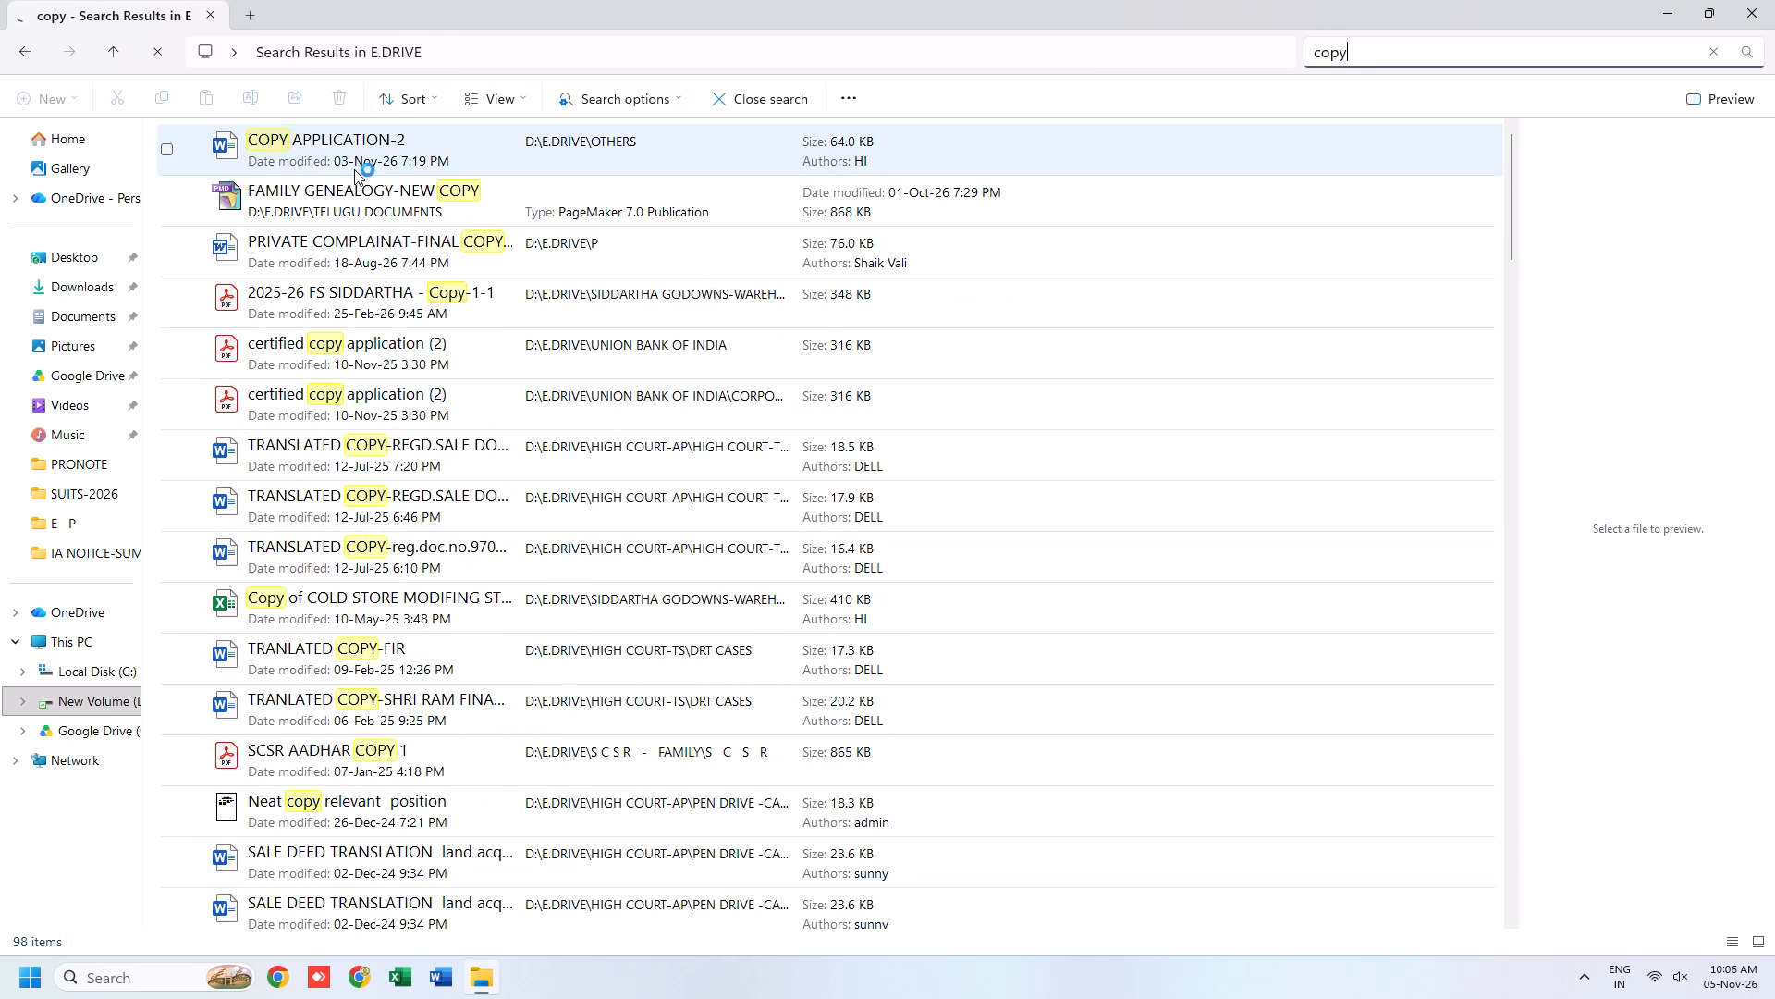
left_click_drag(384, 128, 380, 138)
double_click(377, 142)
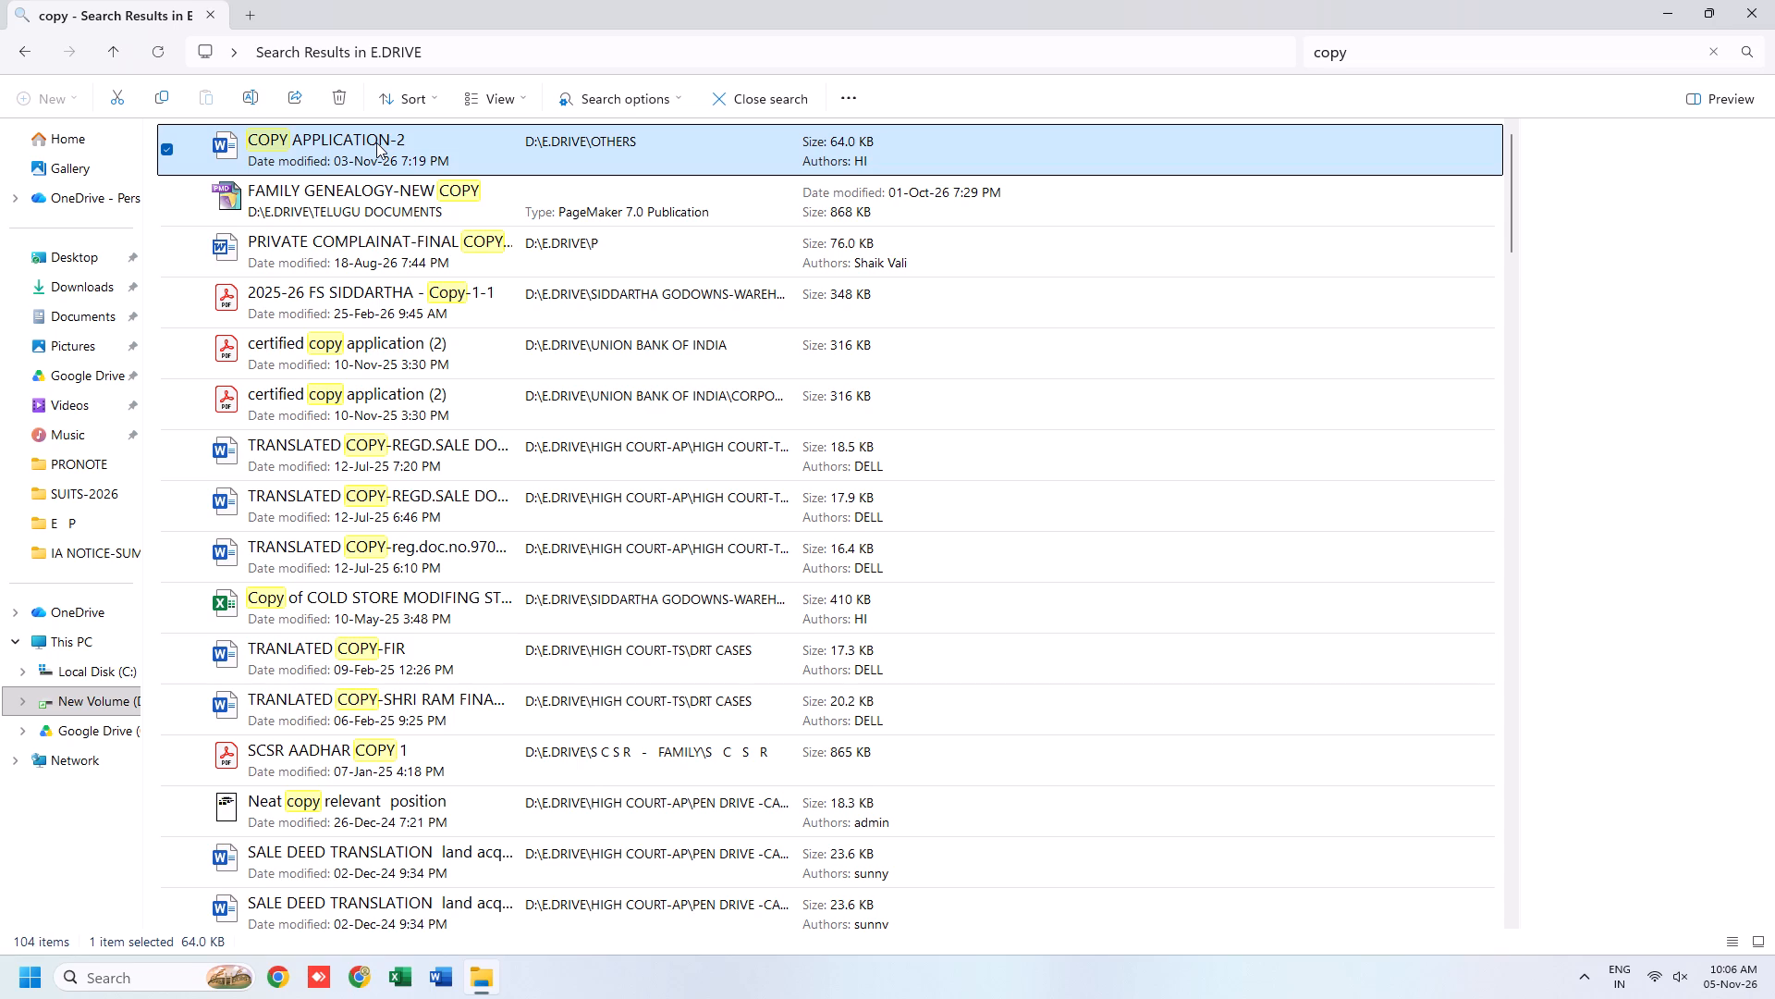
left_click(376, 142)
Look through the copy application document for the civil judge court form with I.A. and O.S. numbers.
scroll(971, 656, "down", 5)
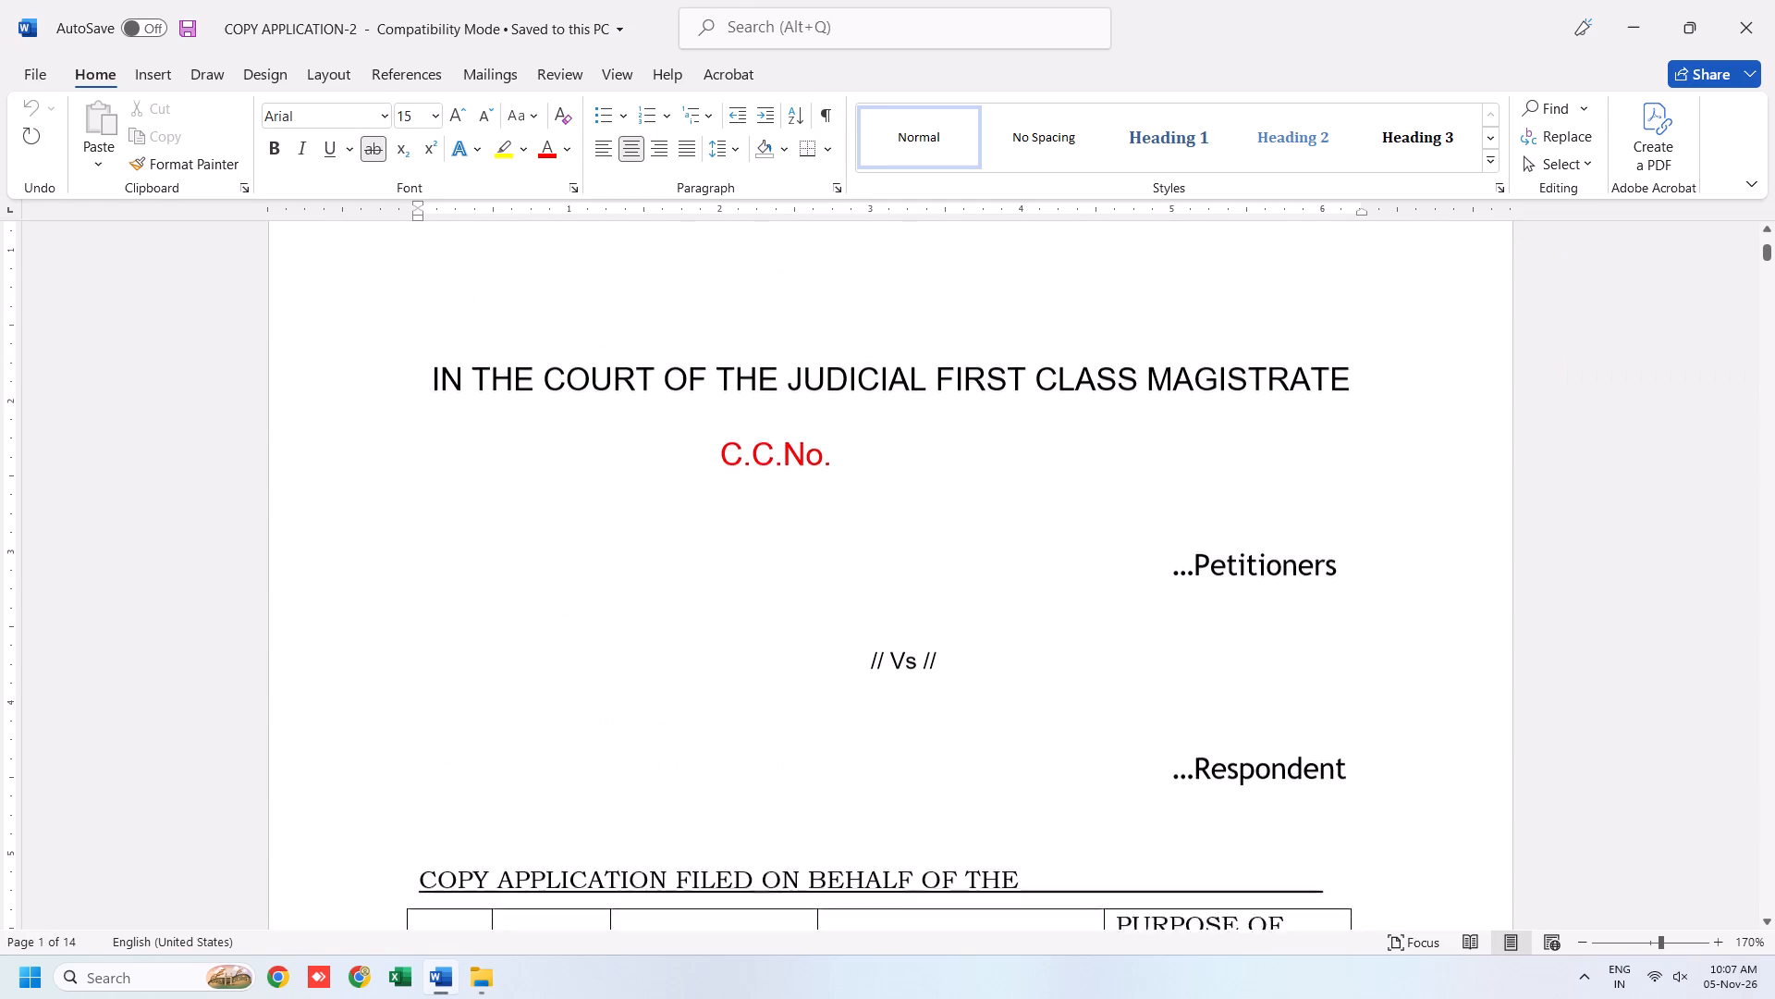
scroll(971, 656, "down", 1)
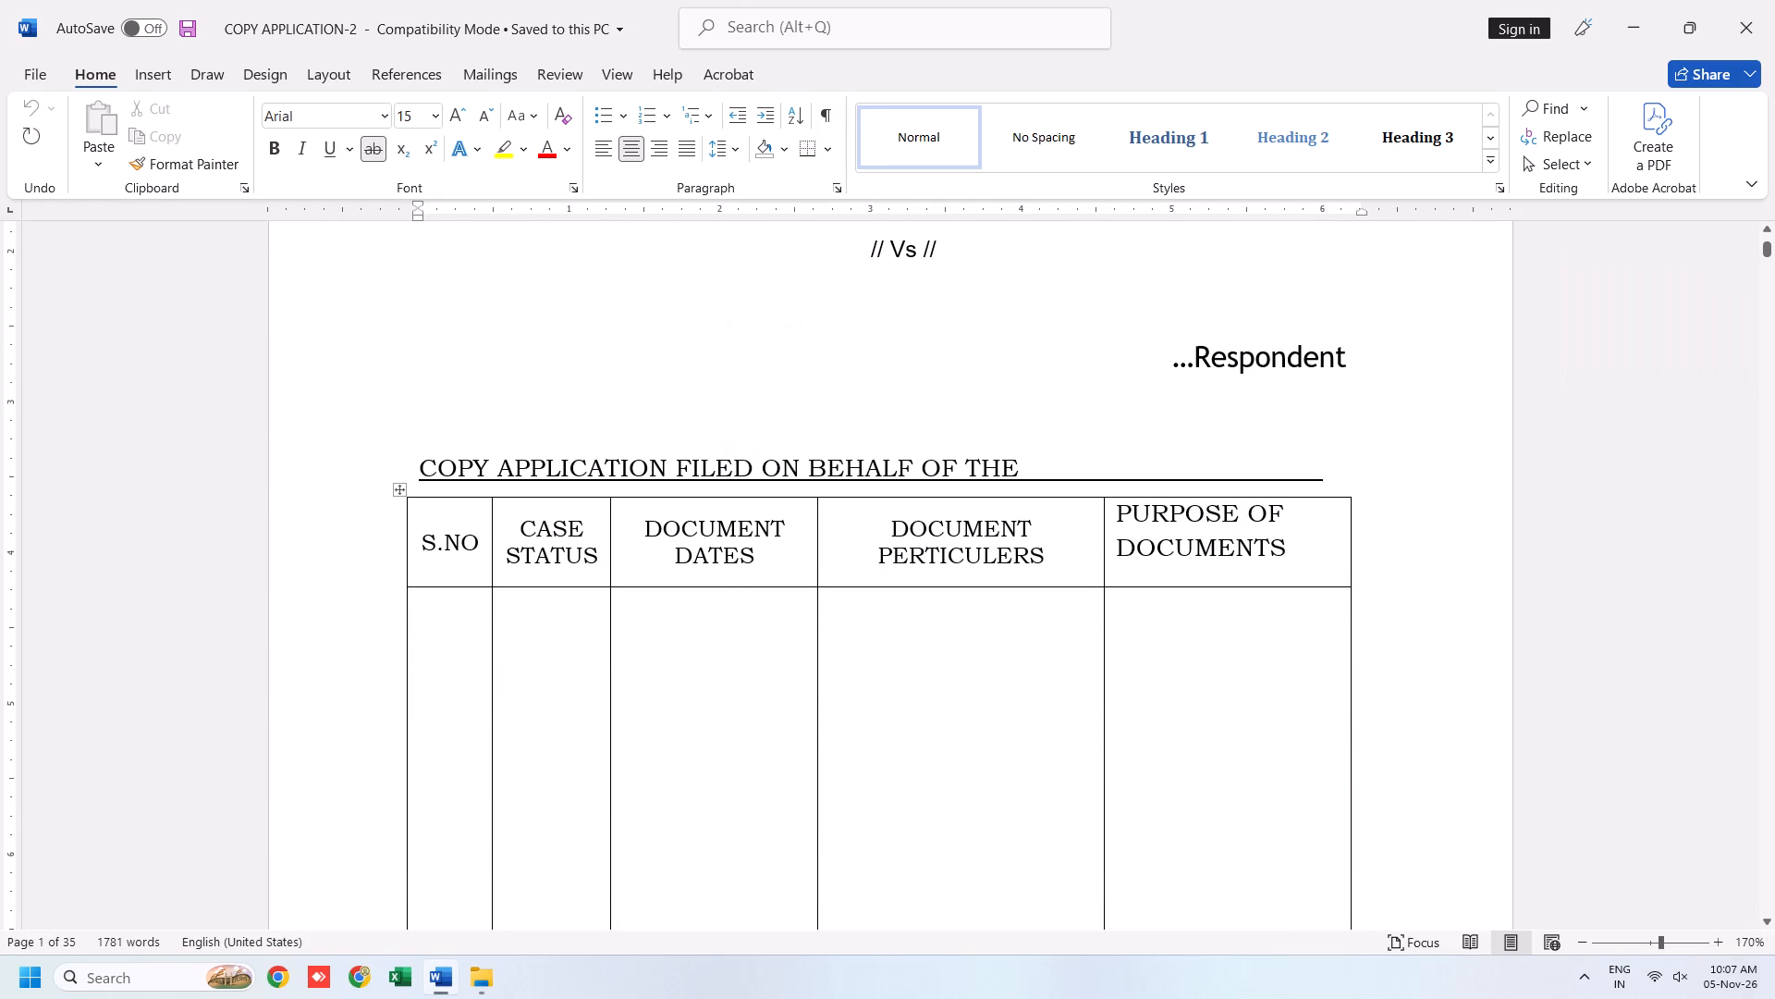
key("ctrl+End")
scroll(971, 656, "up", 16)
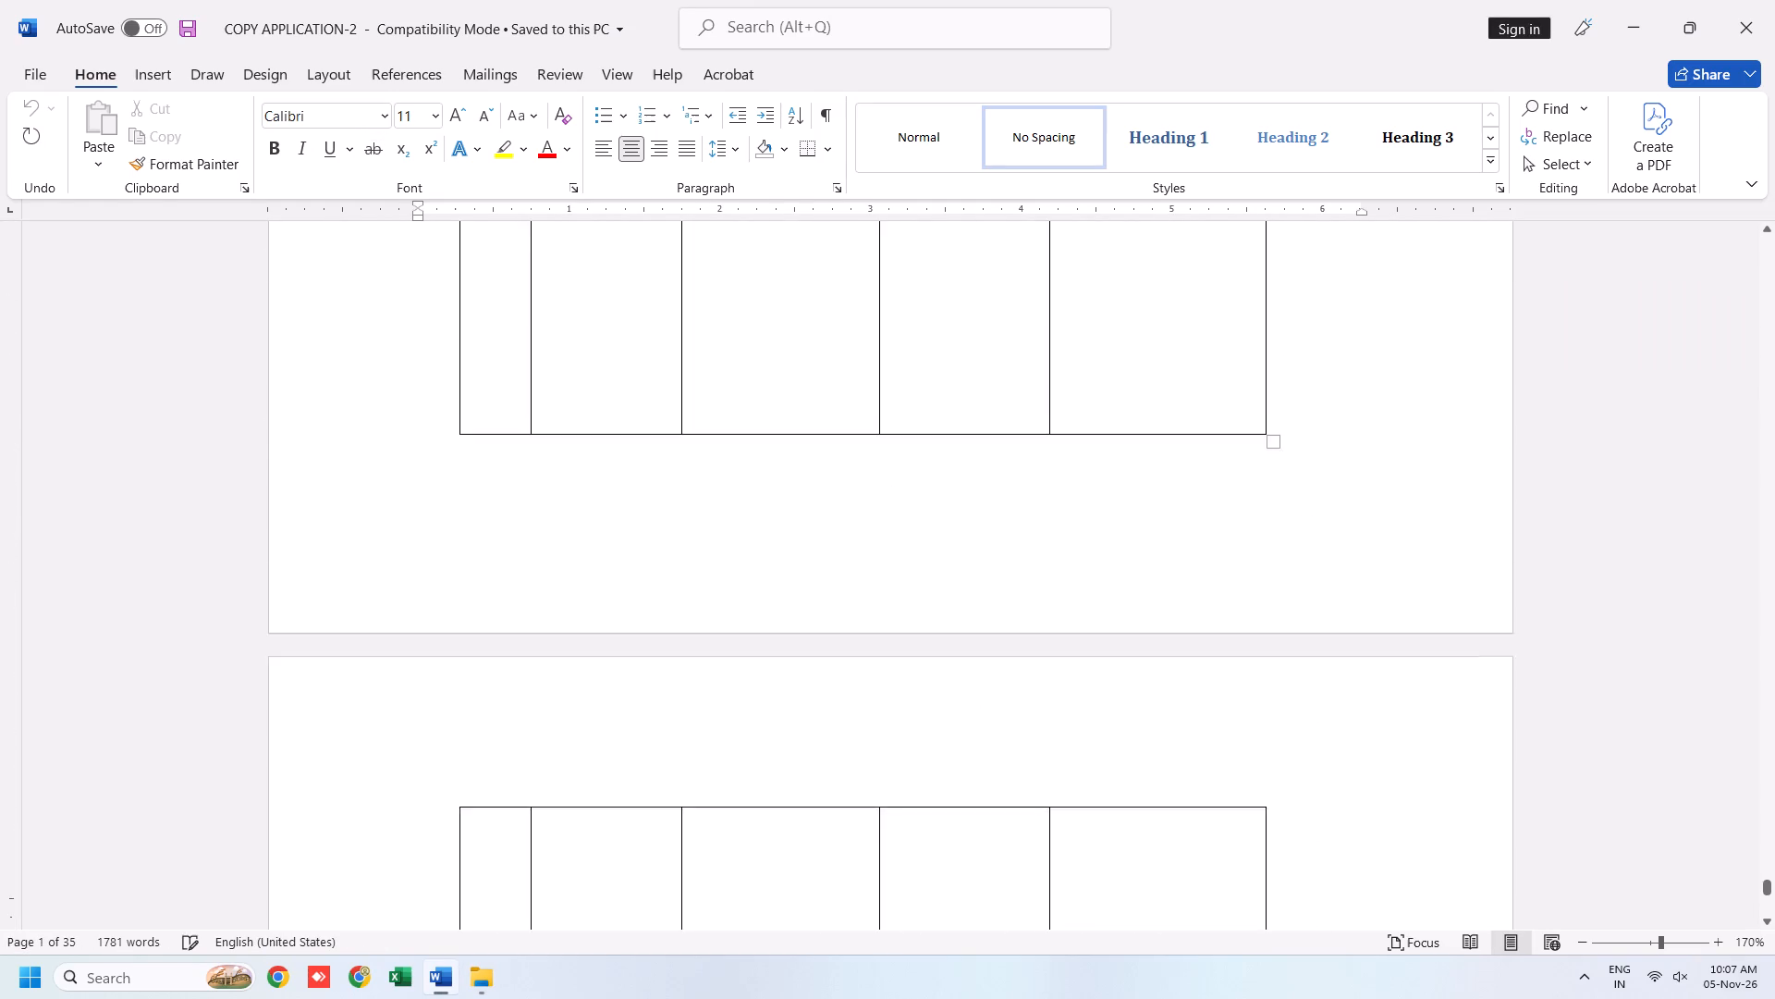
scroll(971, 656, "up", 9)
scroll(971, 656, "up", 20)
scroll(971, 656, "up", 2)
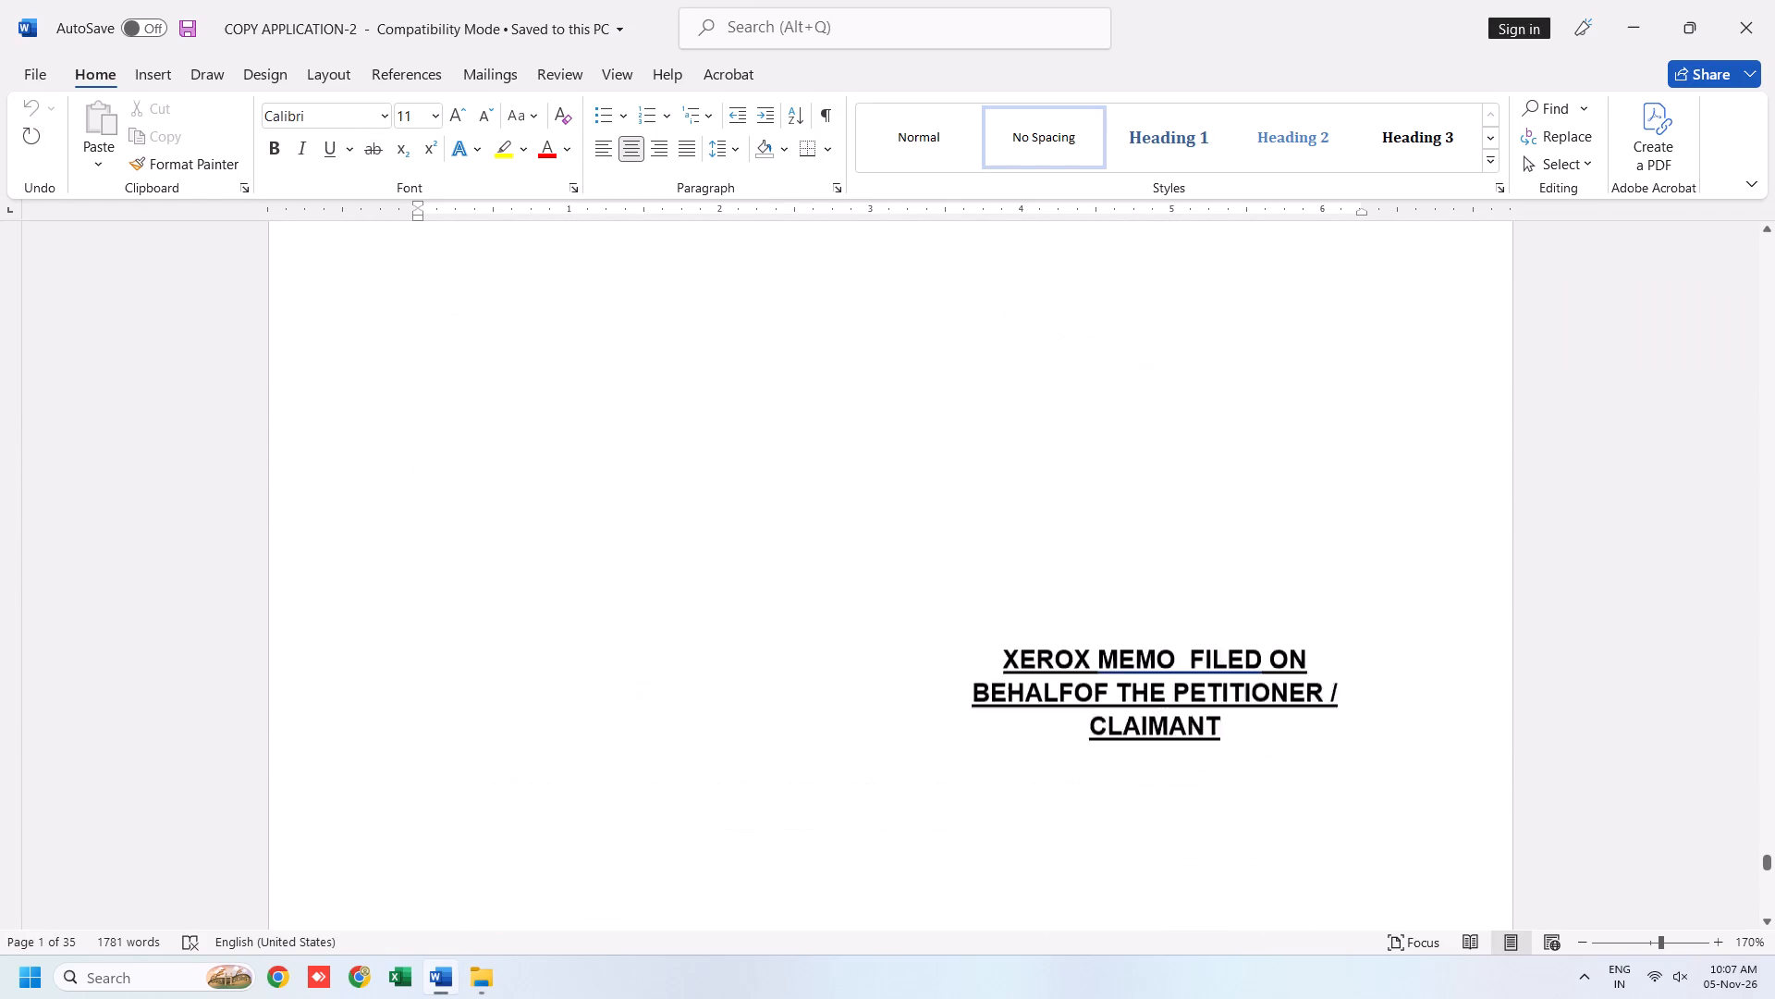
scroll(971, 656, "up", 7)
scroll(970, 655, "up", 19)
scroll(970, 655, "up", 7)
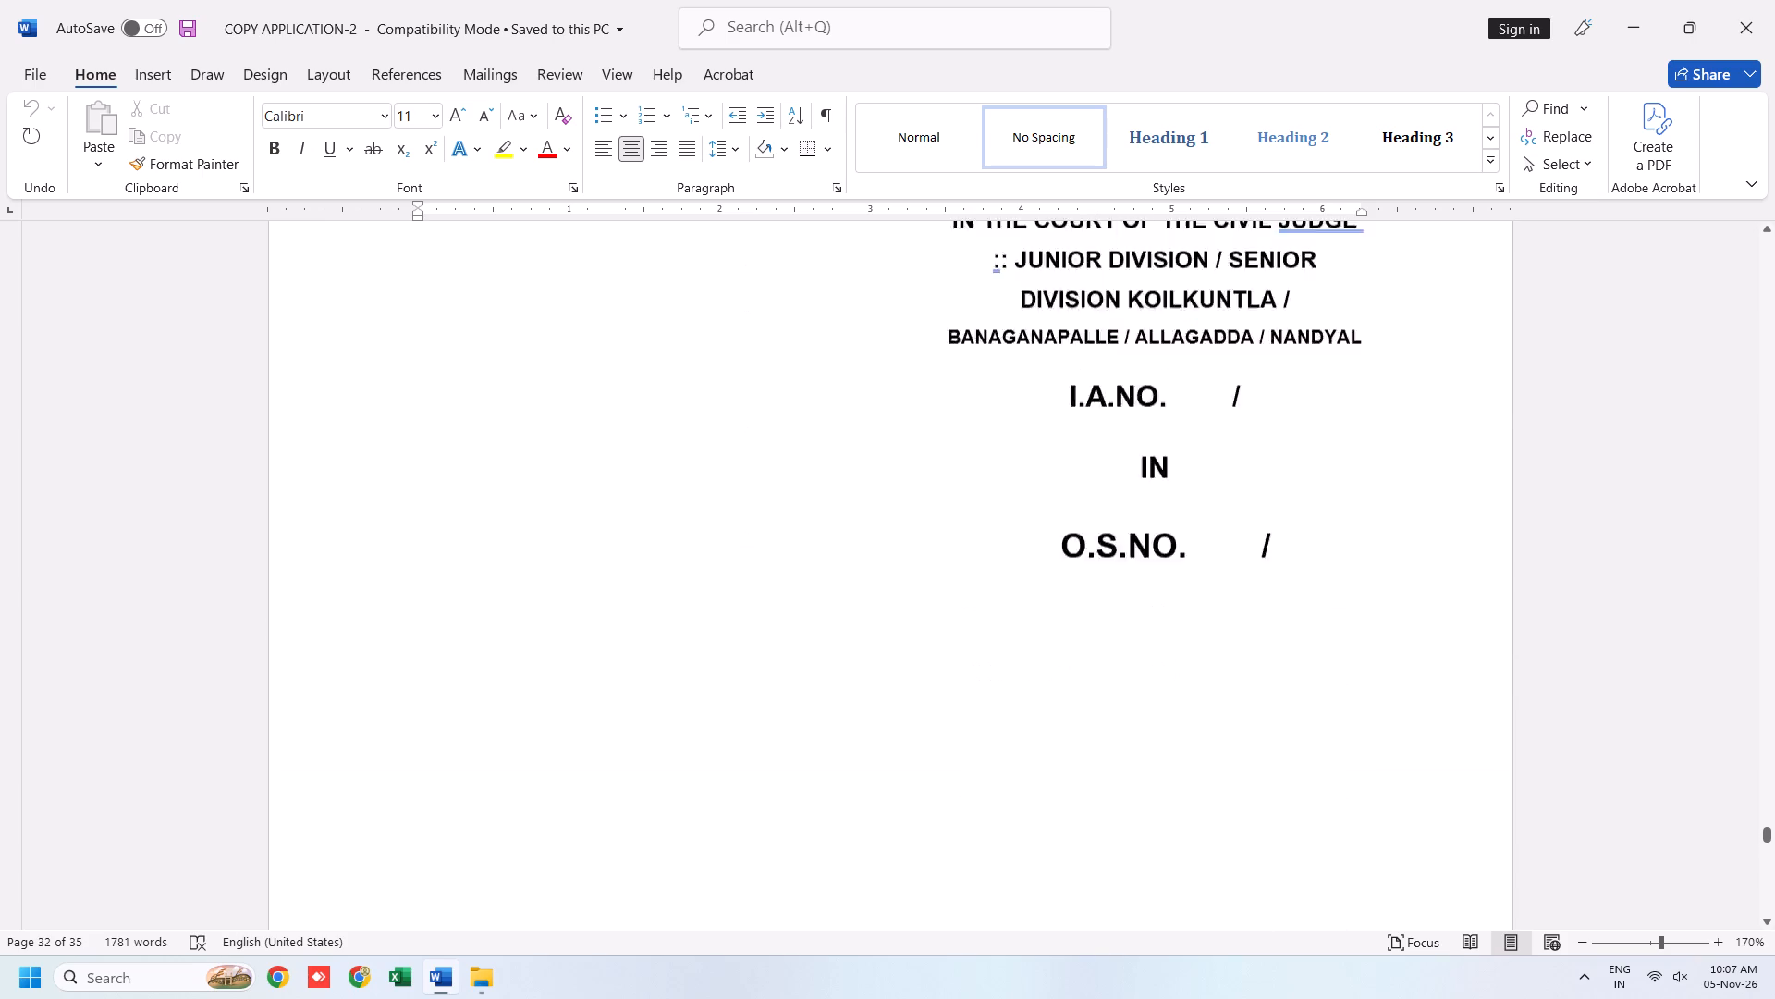
scroll(970, 655, "up", 15)
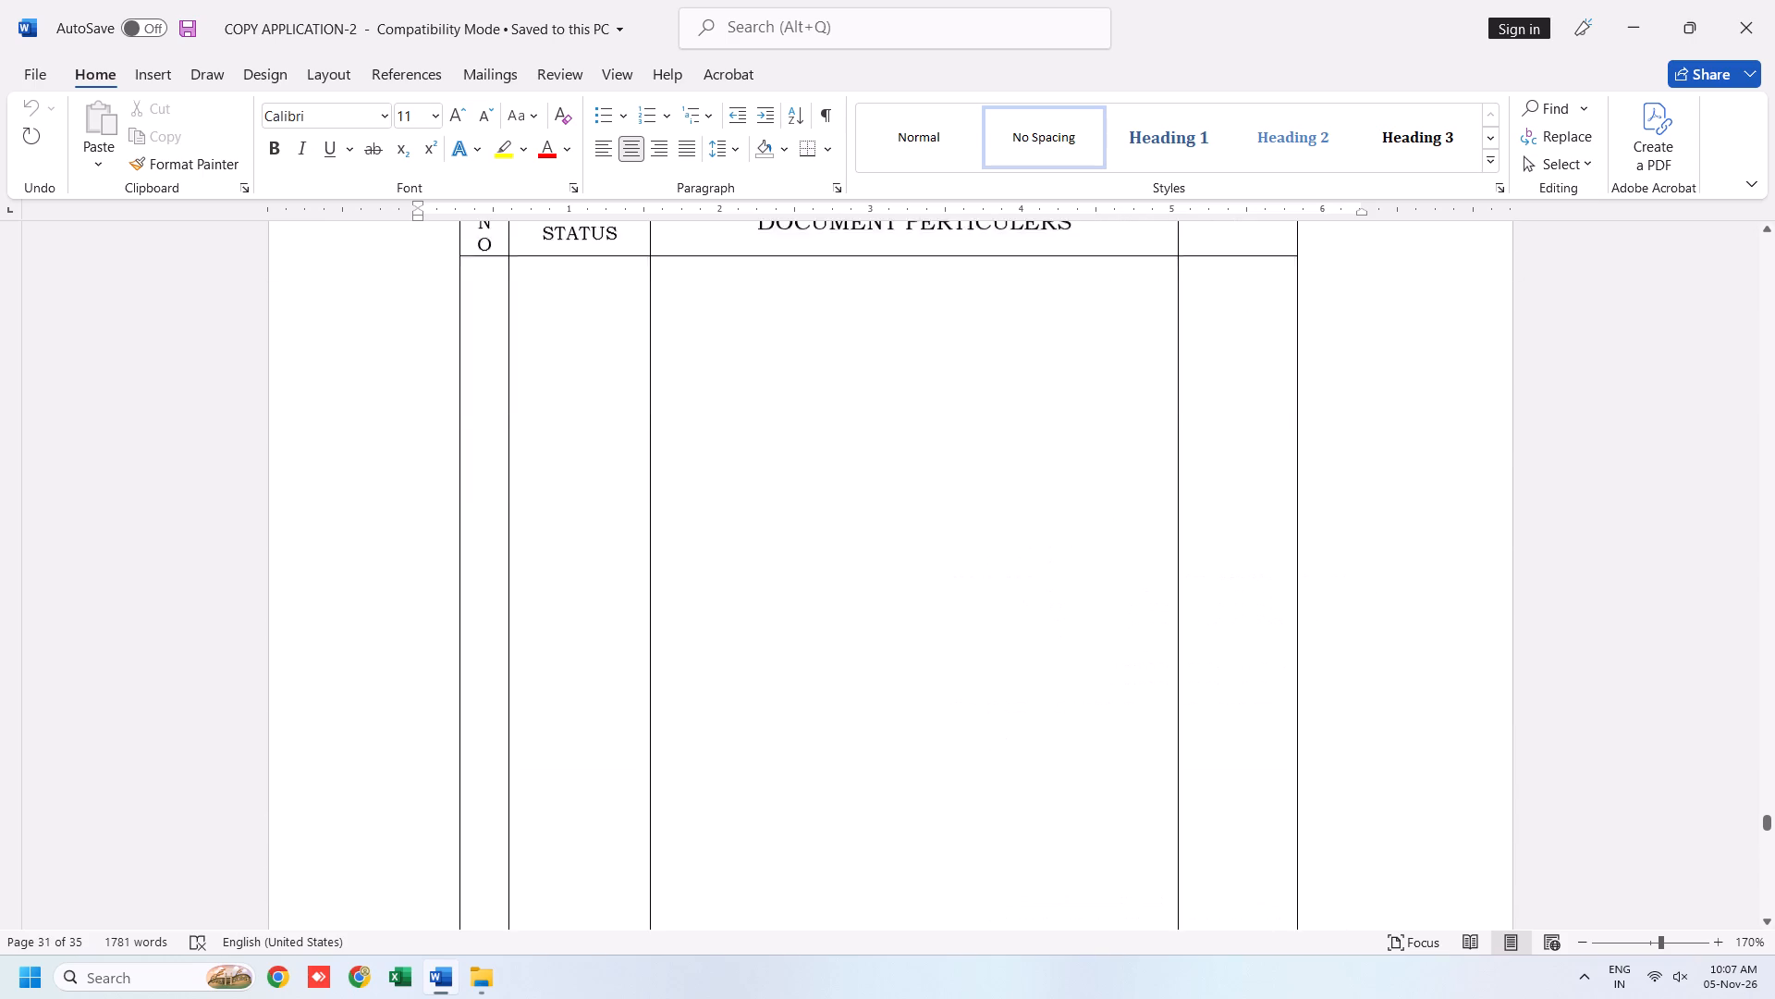
scroll(970, 655, "up", 6)
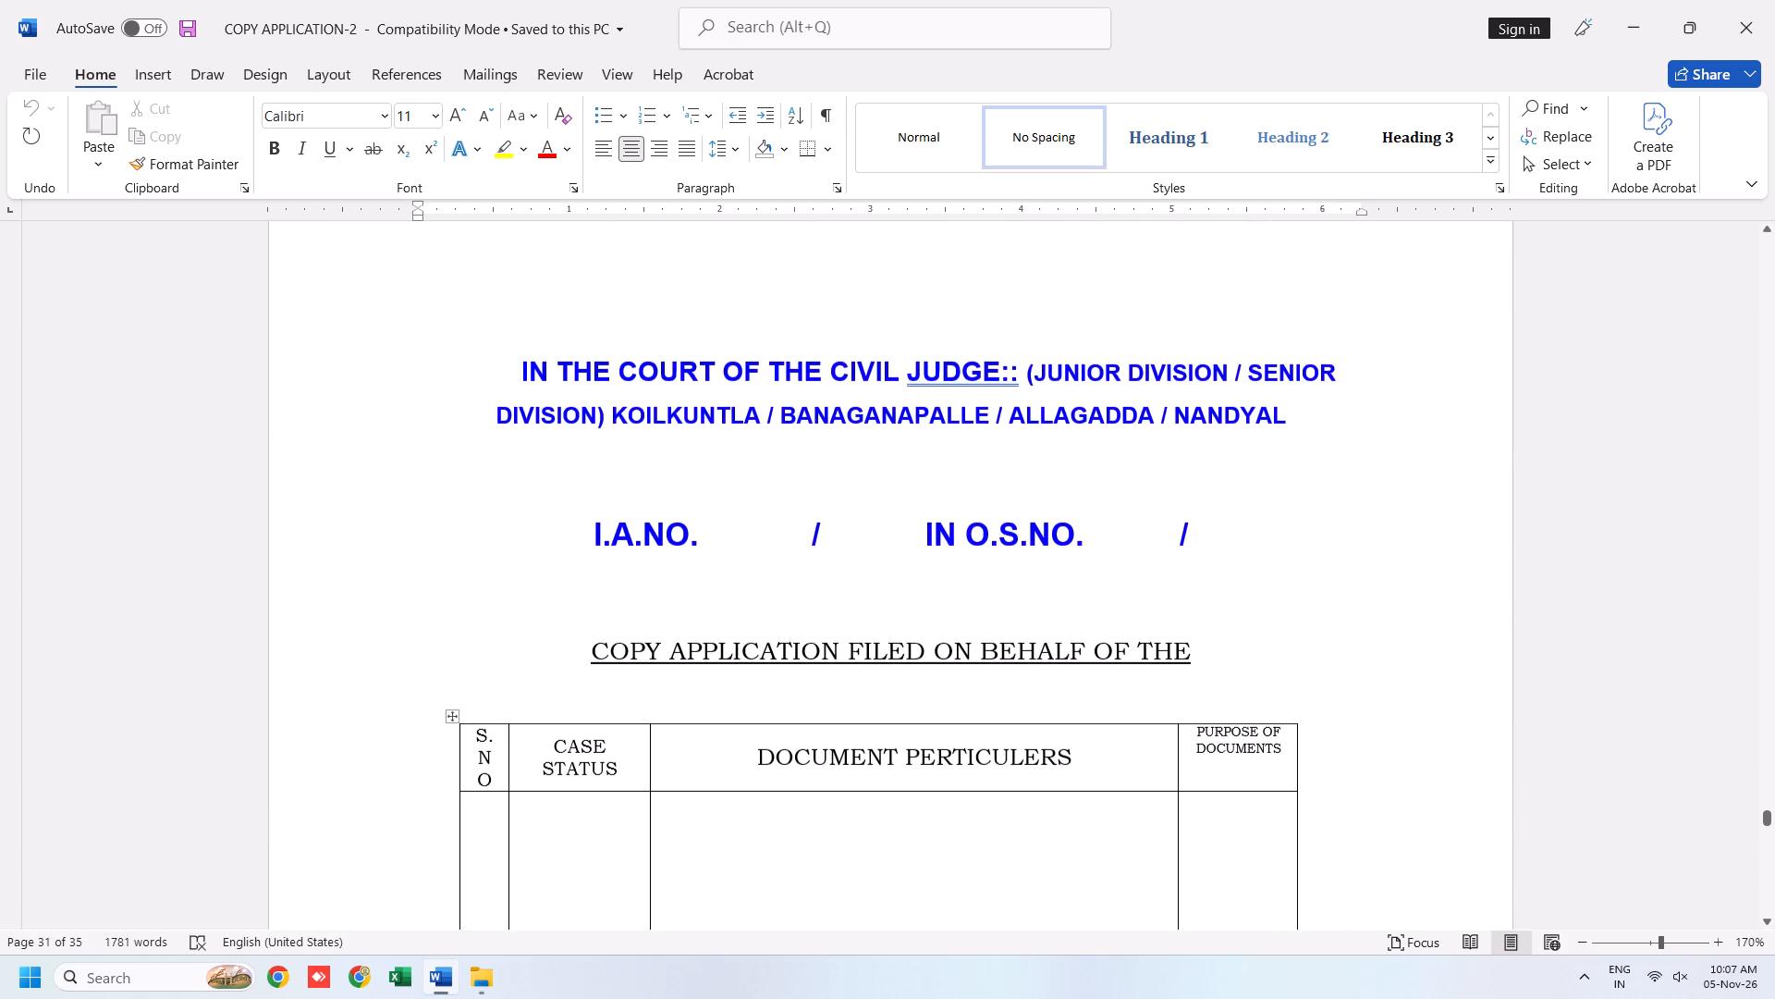
Examine the end of the civil court copy application and the docket page following it, down to its address section.
scroll(970, 655, "down", 20)
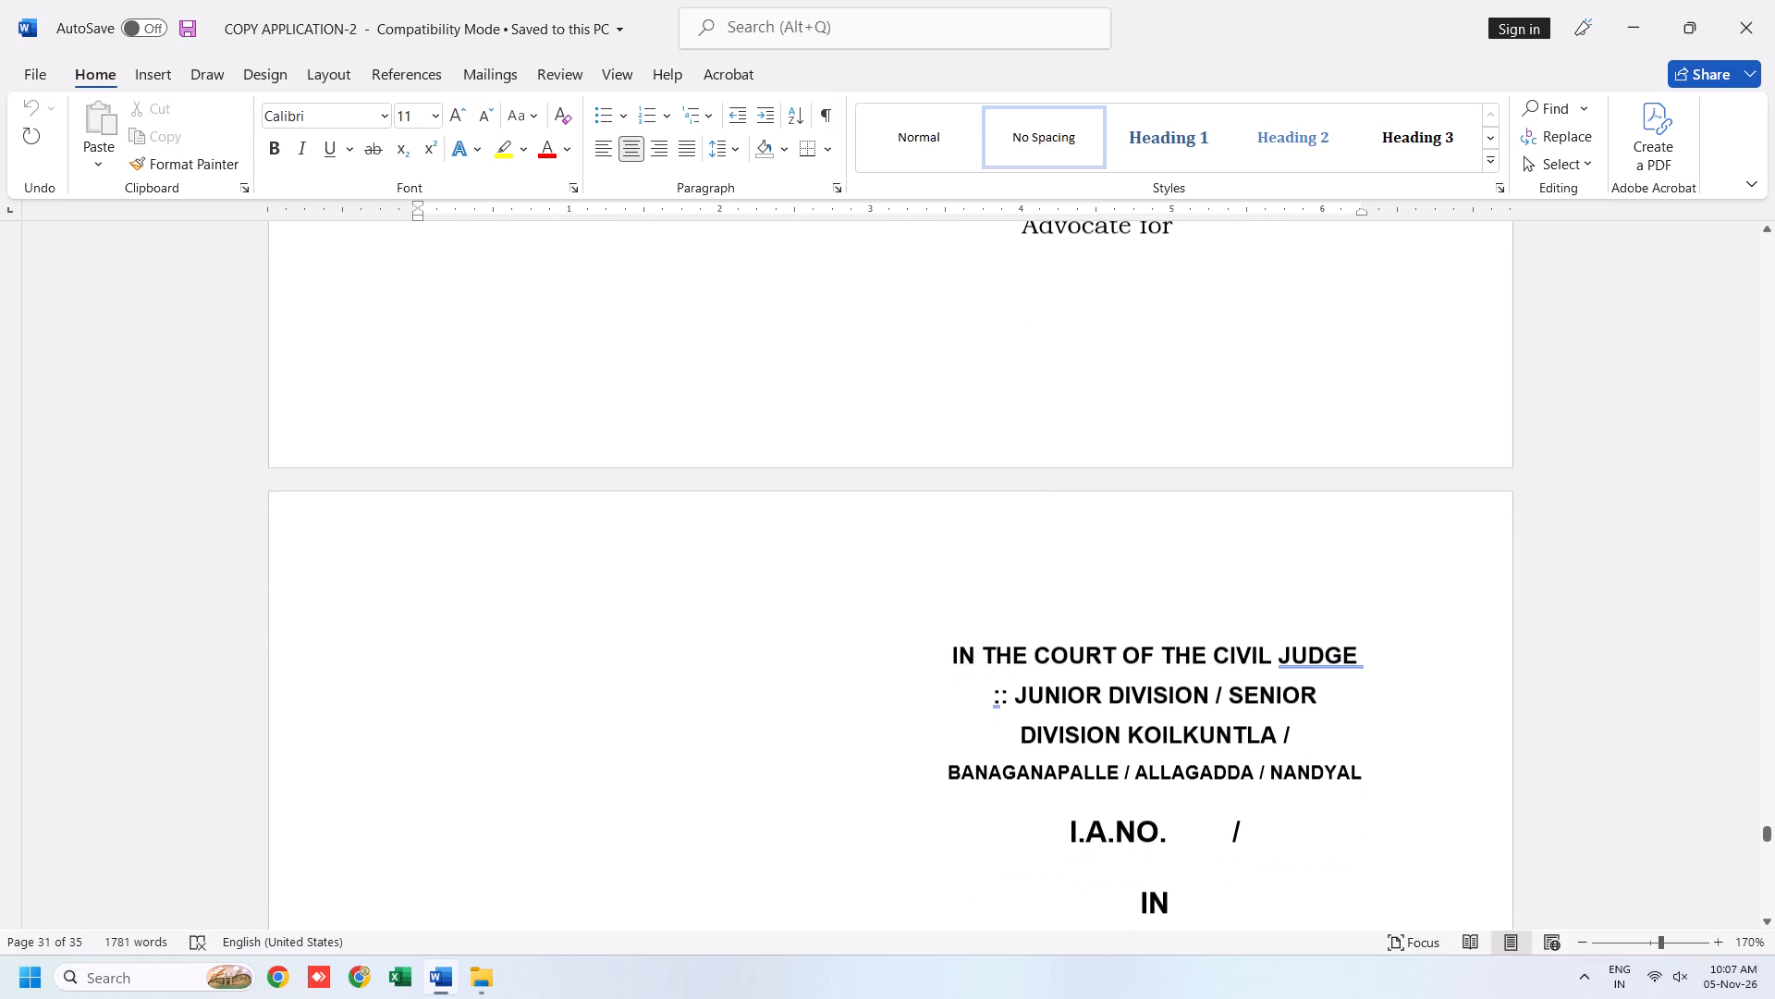
left_click(1134, 376)
scroll(1134, 376, "down", 2)
scroll(1121, 424, "up", 5)
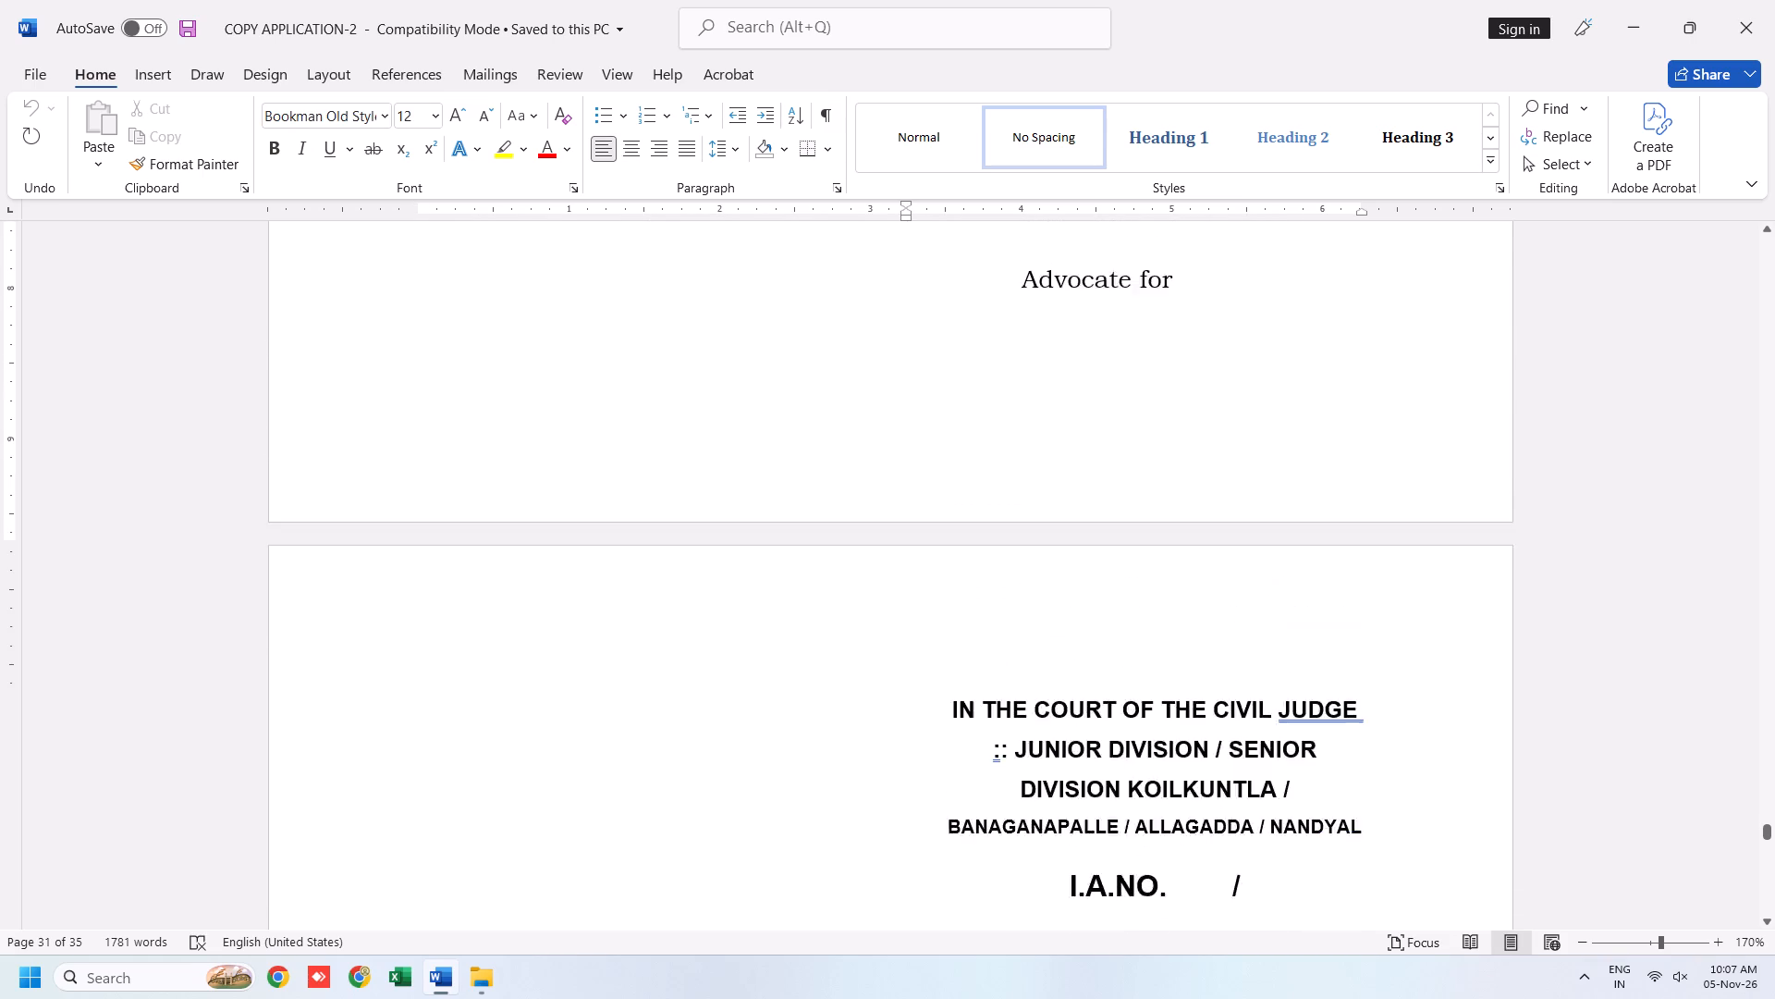
left_click(1121, 424)
scroll(1121, 424, "down", 3)
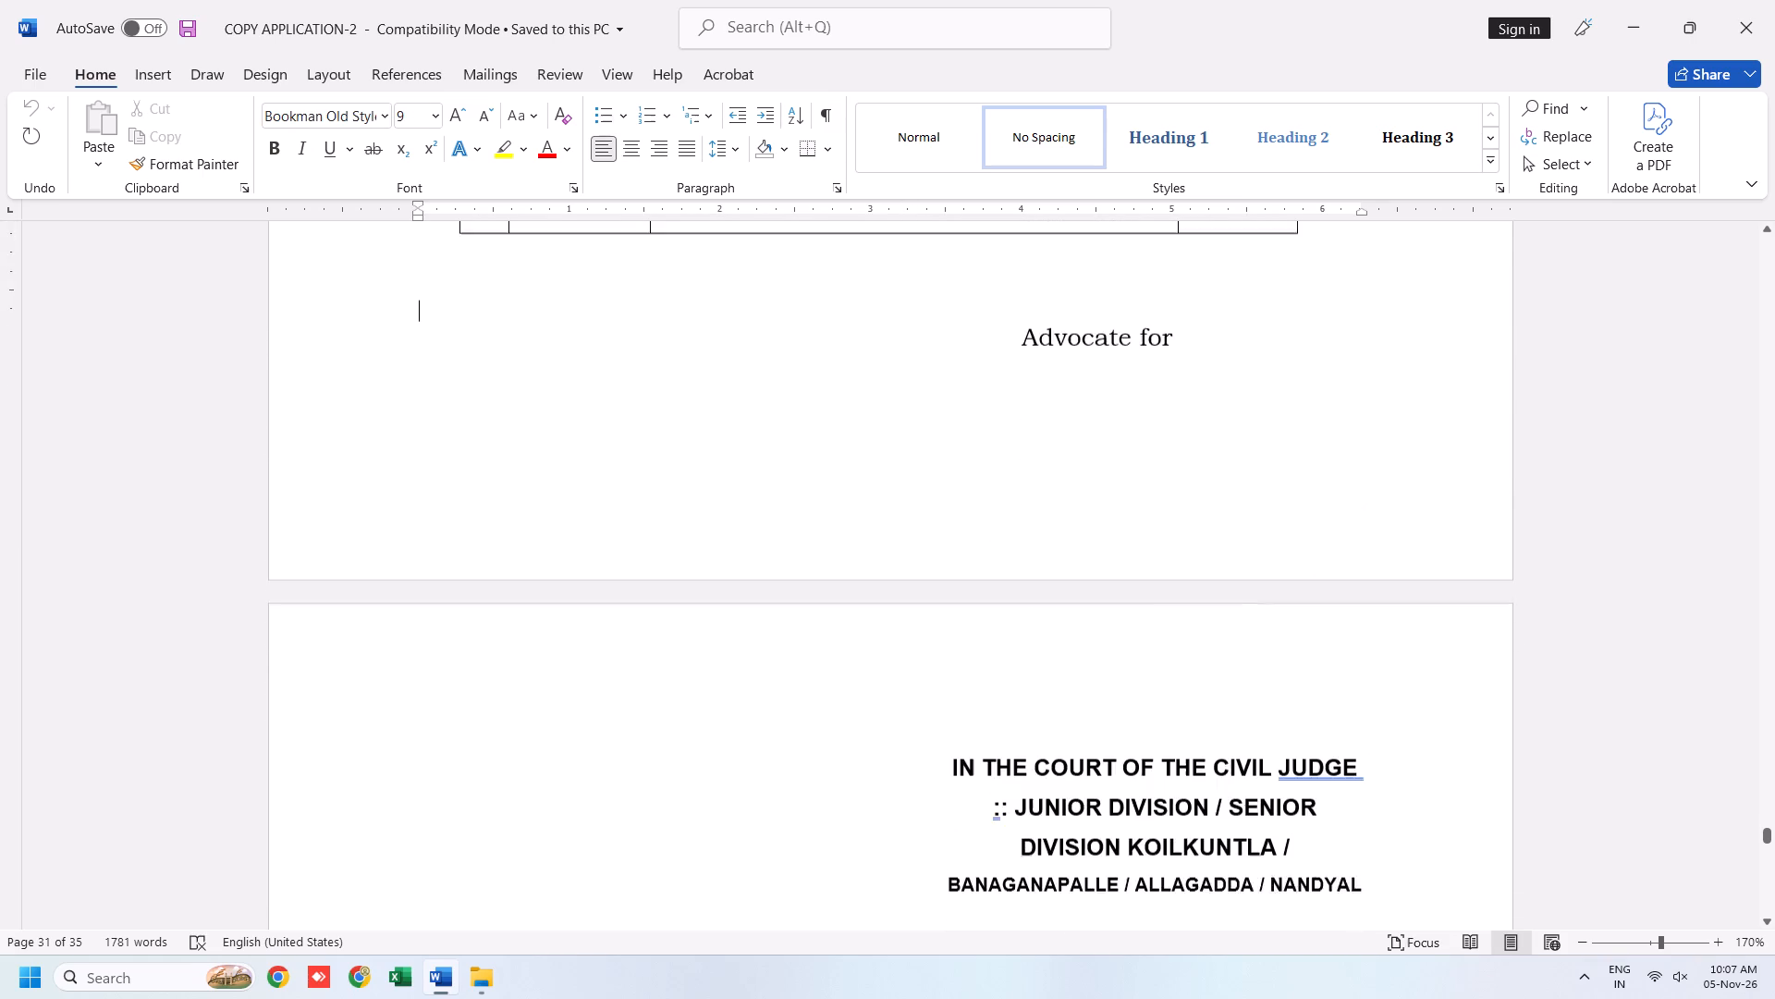
scroll(1100, 517, "down", 12)
scroll(1045, 646, "up", 1)
scroll(1045, 646, "down", 8)
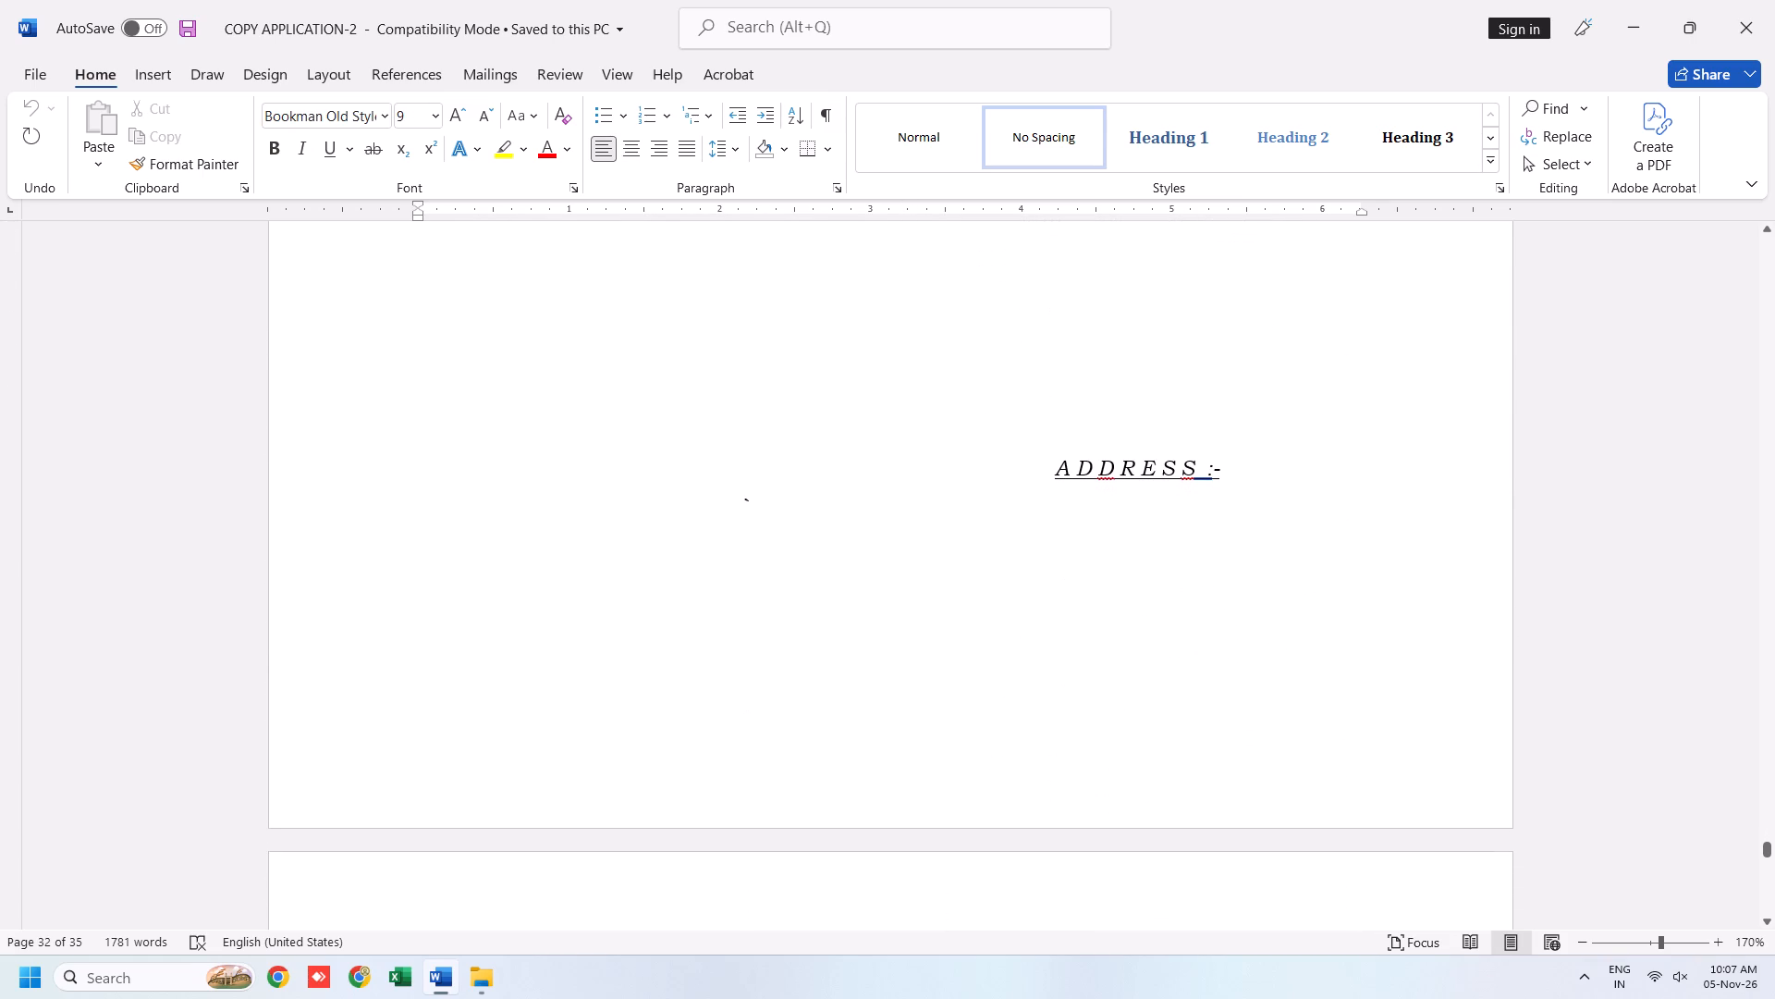
left_click(1089, 555)
scroll(1089, 555, "up", 5)
scroll(1083, 580, "down", 4)
left_click(1081, 653)
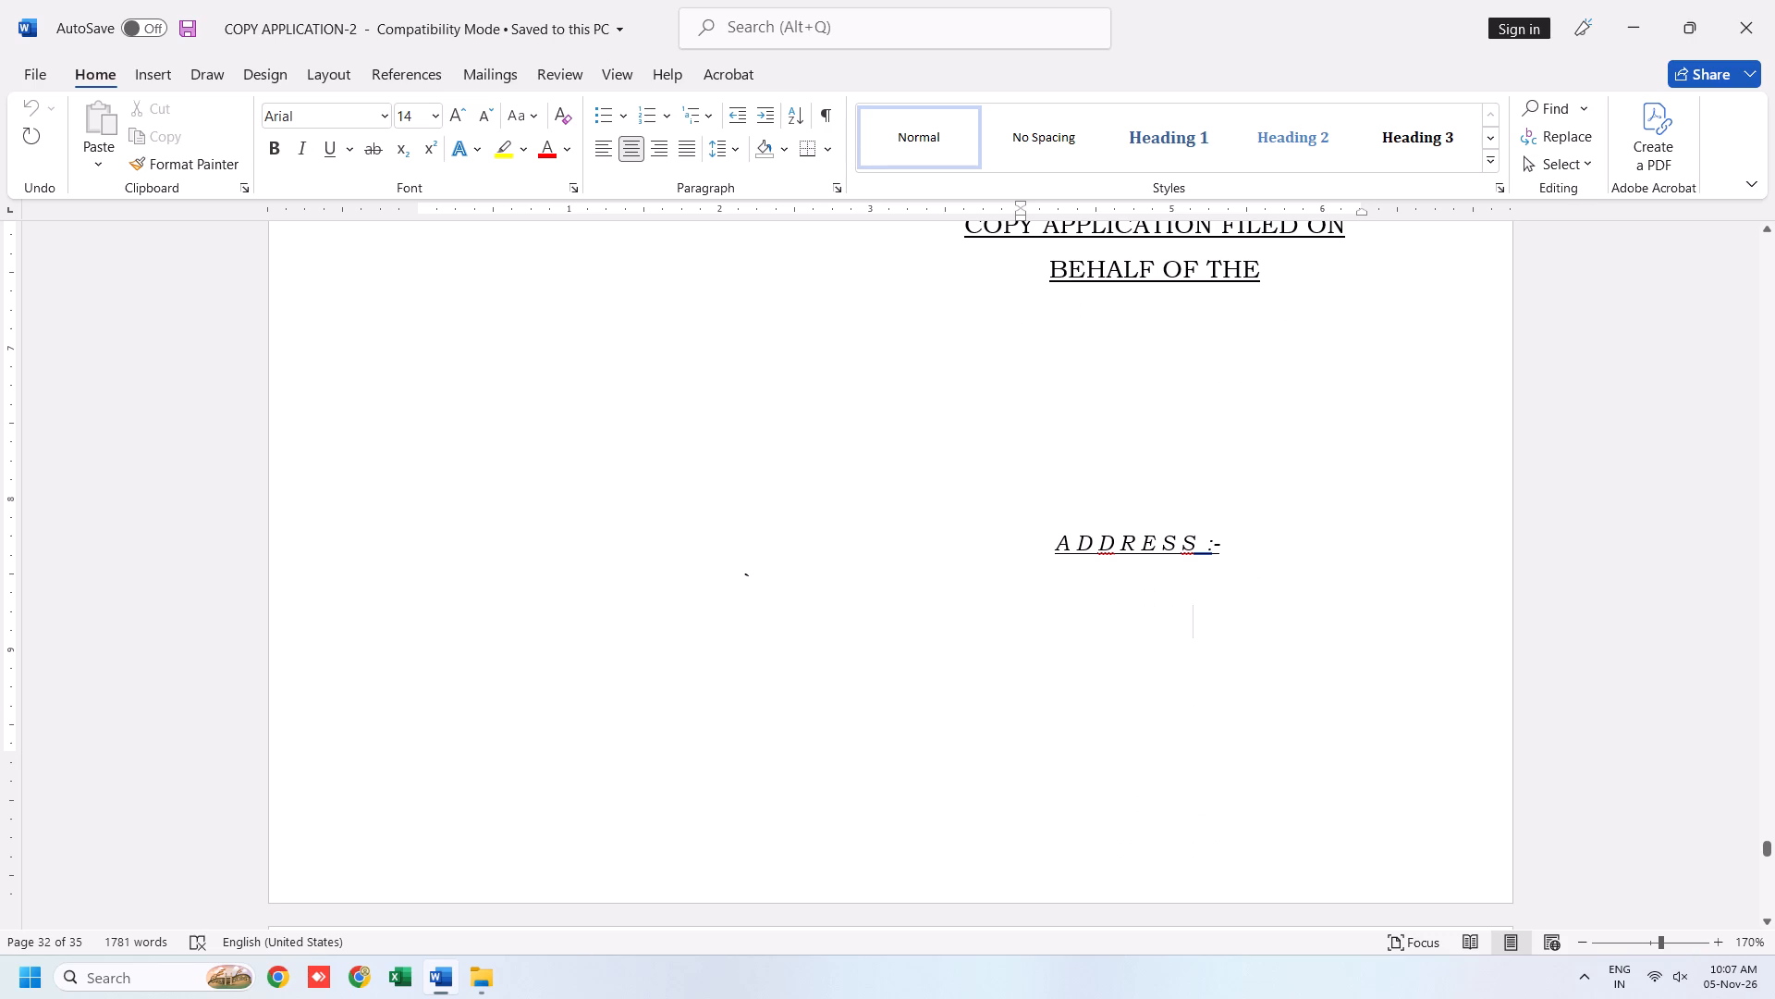
Print 10 copies of pages 31-32 of the copy application on both sides, flipping pages on the long edge.
key("ctrl+p")
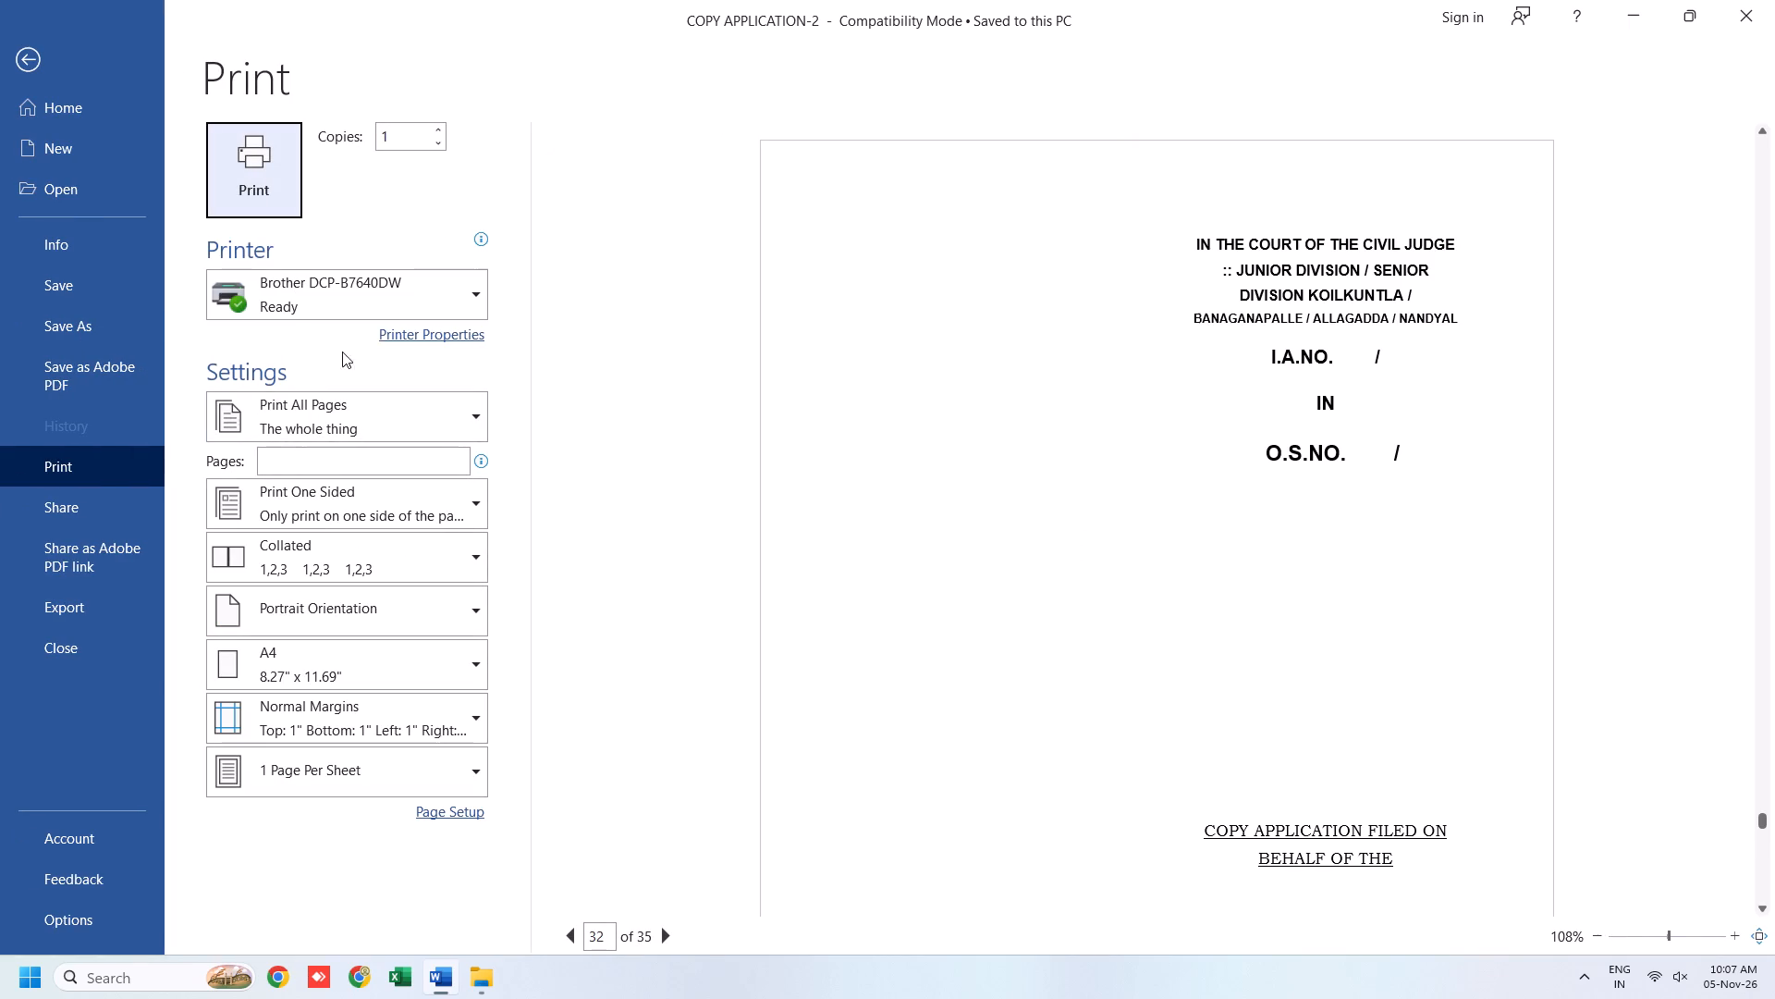
left_click(303, 466)
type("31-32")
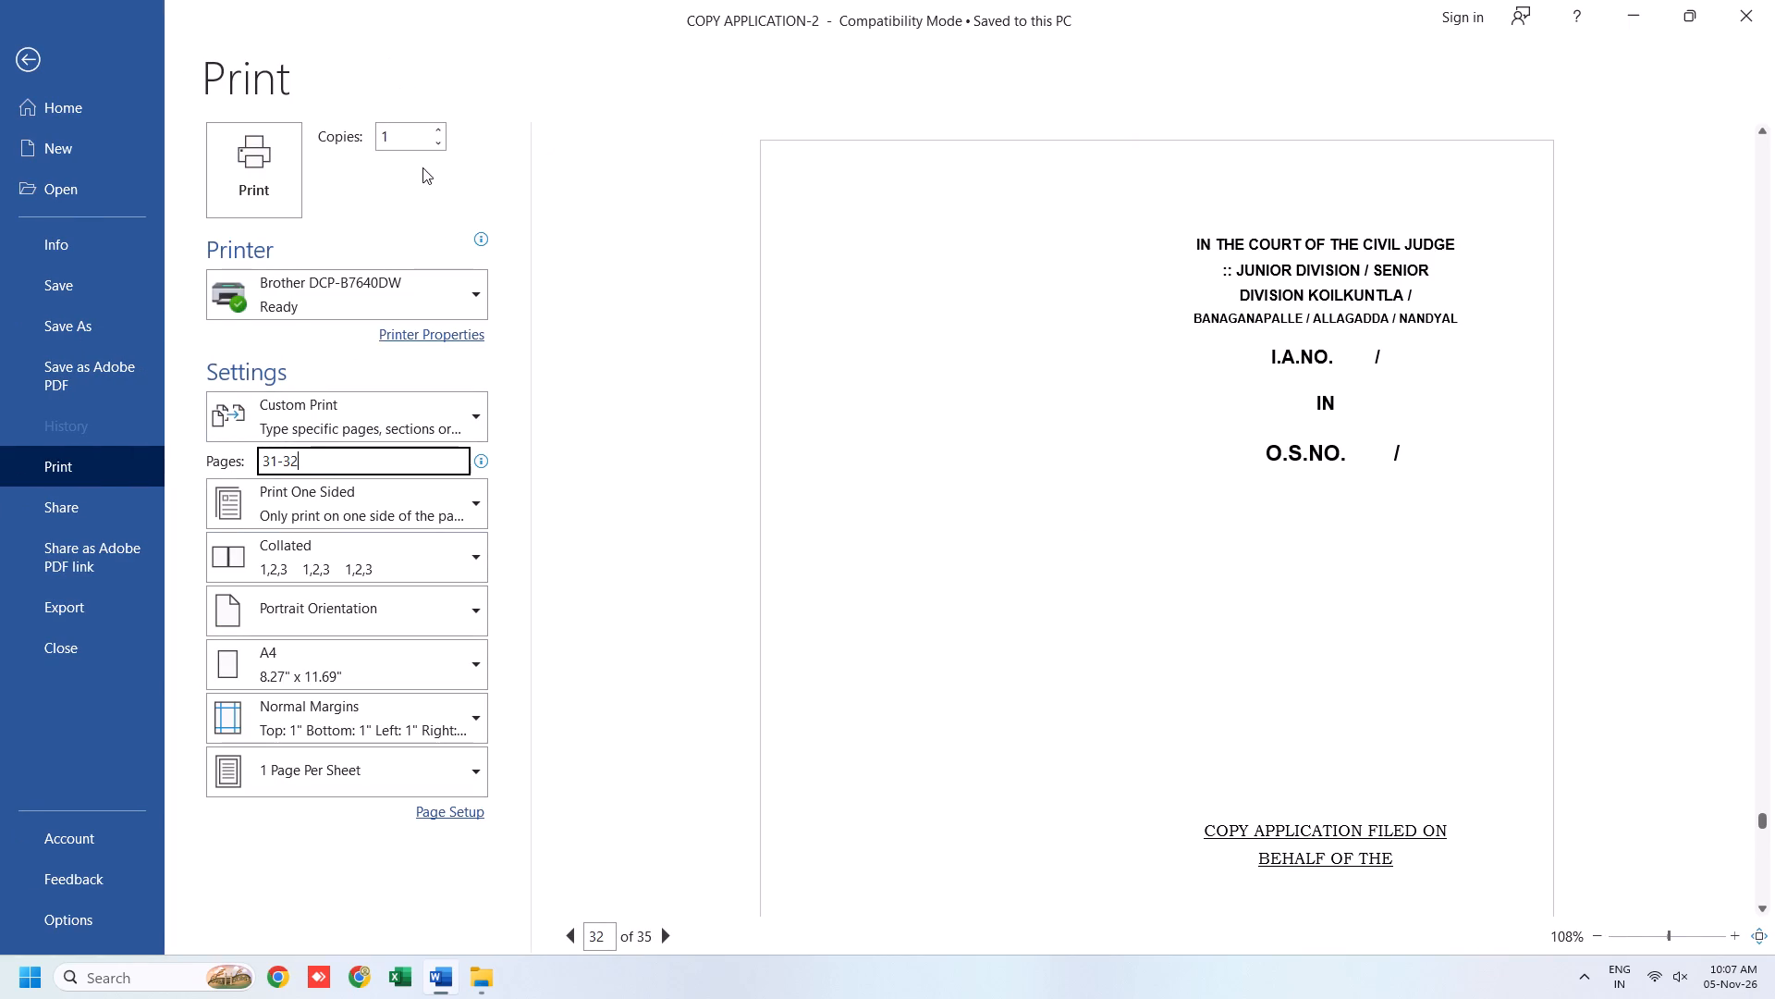
left_click(386, 135)
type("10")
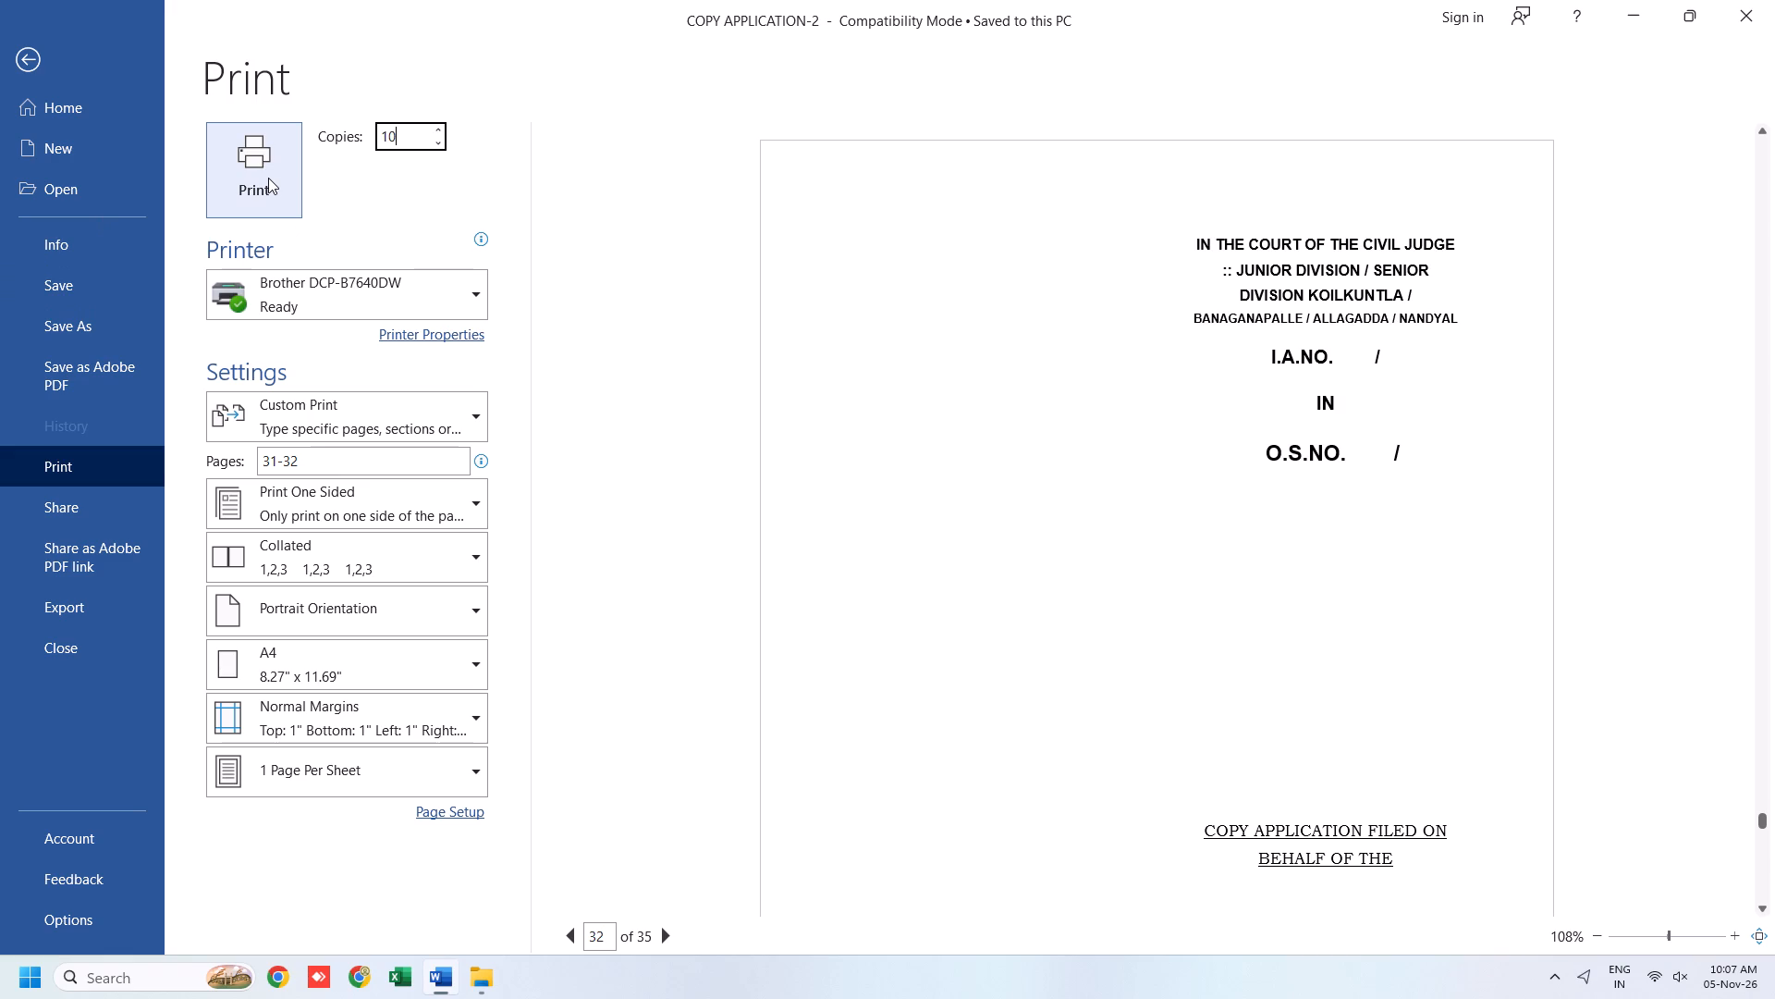
left_click(363, 478)
left_click(321, 611)
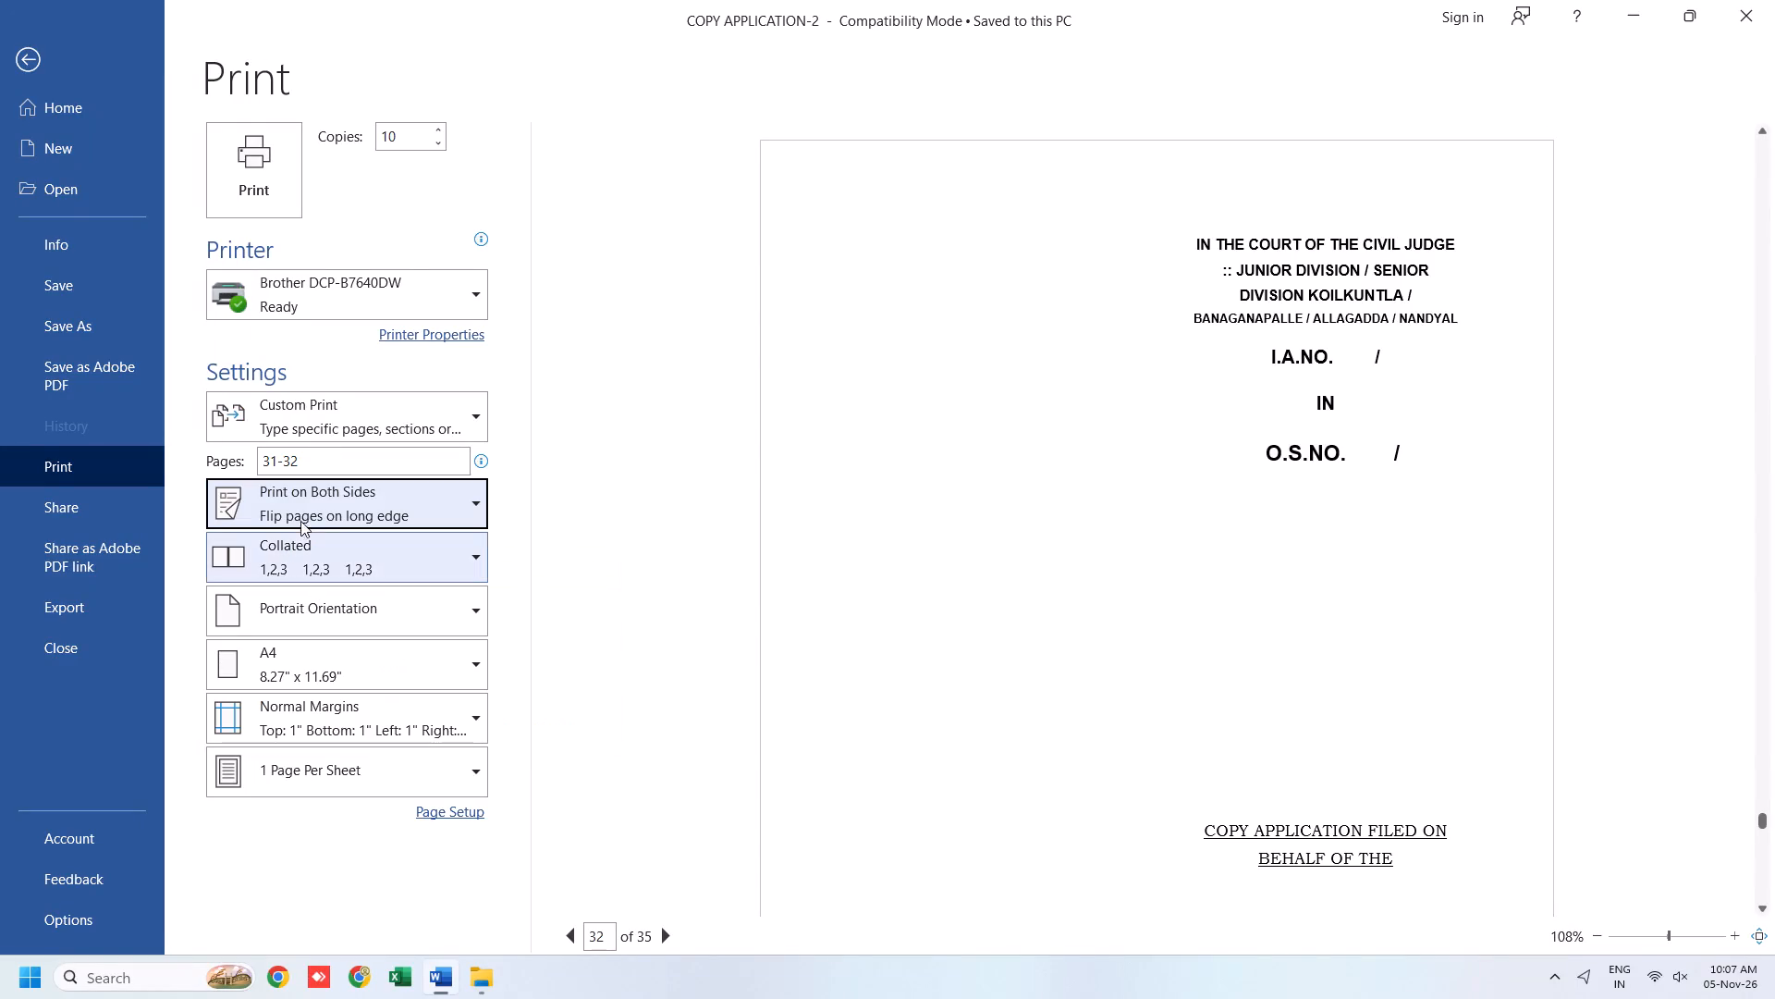
left_click(255, 186)
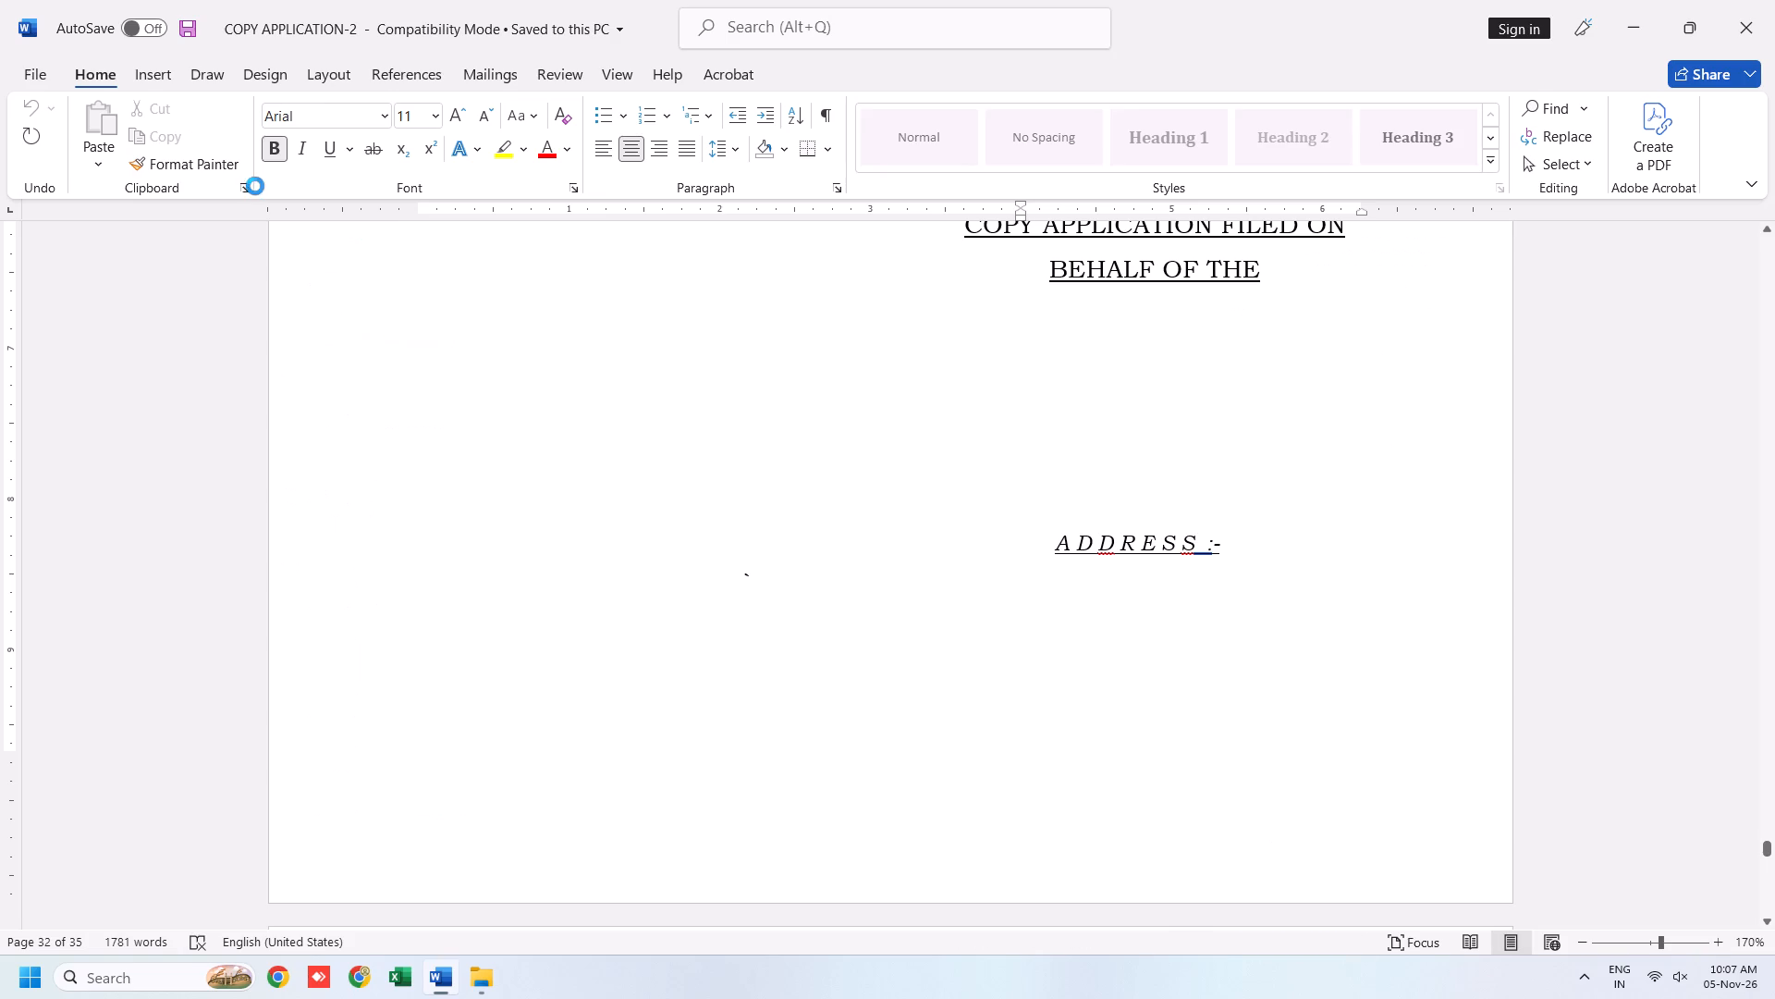